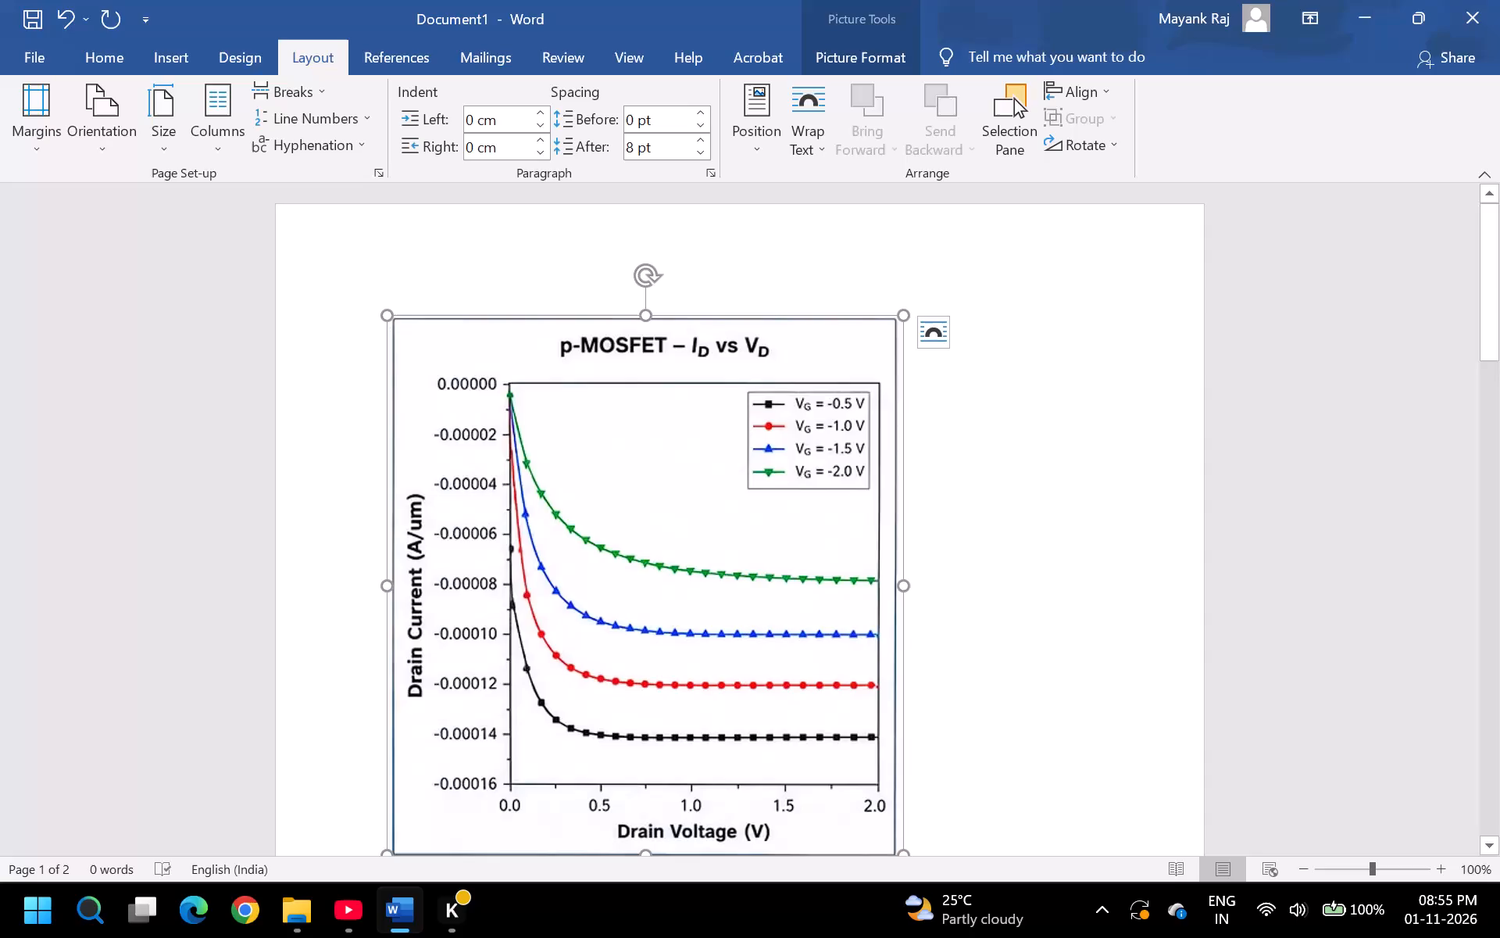
Position the p-MOSFET graph at the middle right of the page with text wrapping.
left_click(740, 131)
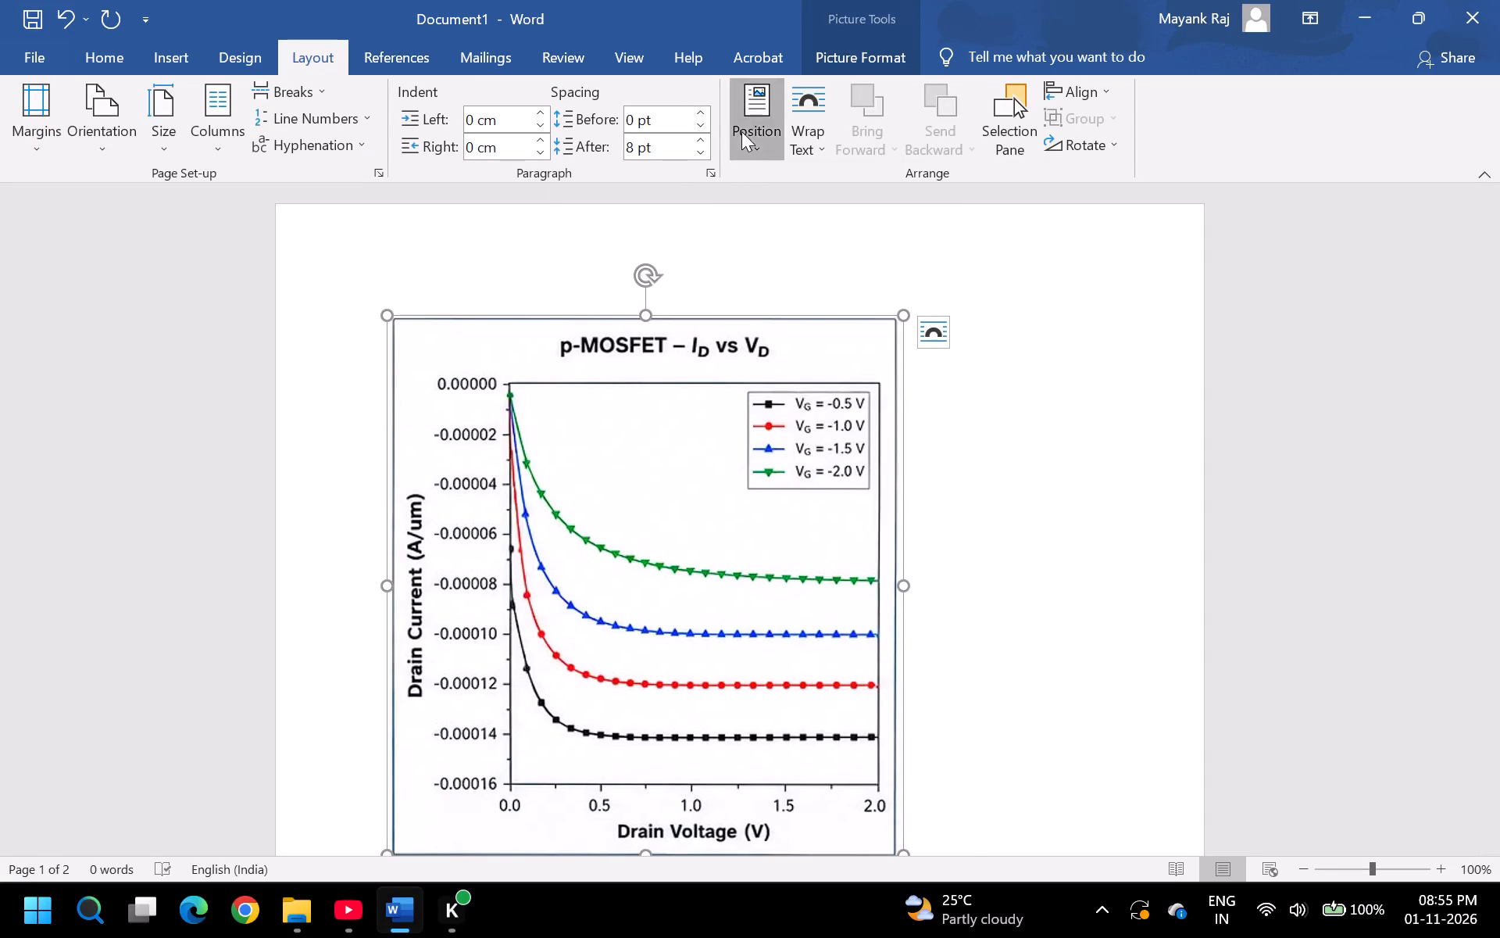
left_click(879, 365)
Move the p-MOSFET graph down near the n-MOSFET graph and reduce its width and height.
scroll(875, 421, "down", 3)
scroll(875, 421, "up", 1)
scroll(875, 421, "down", 5)
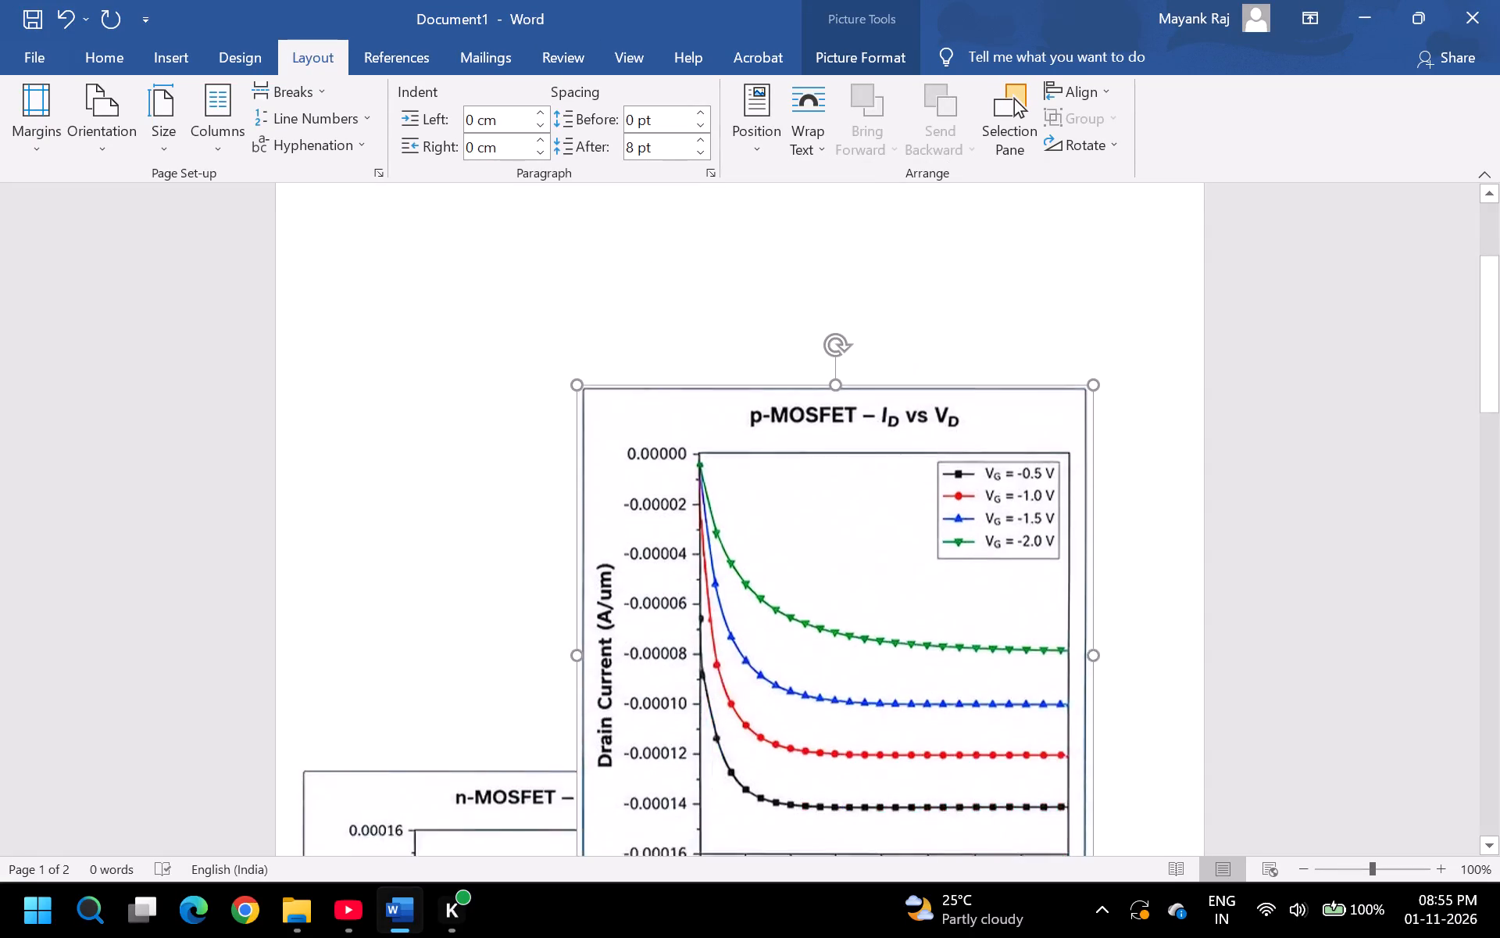
scroll(879, 423, "down", 3)
left_click_drag(856, 407, 1023, 635)
left_click_drag(992, 607, 985, 596)
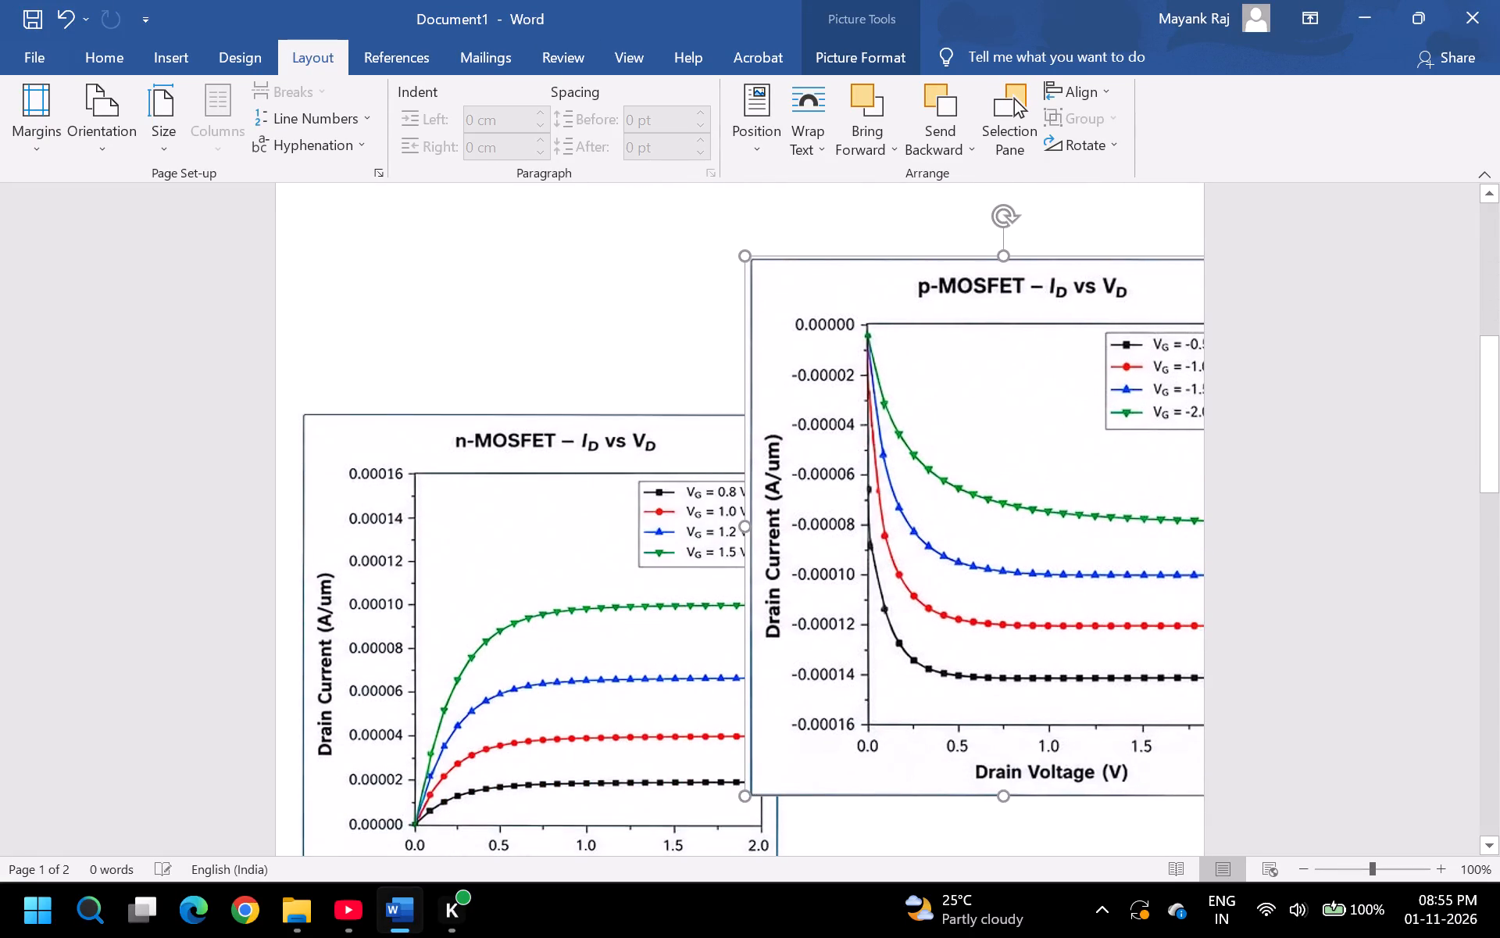
left_click_drag(985, 596, 895, 479)
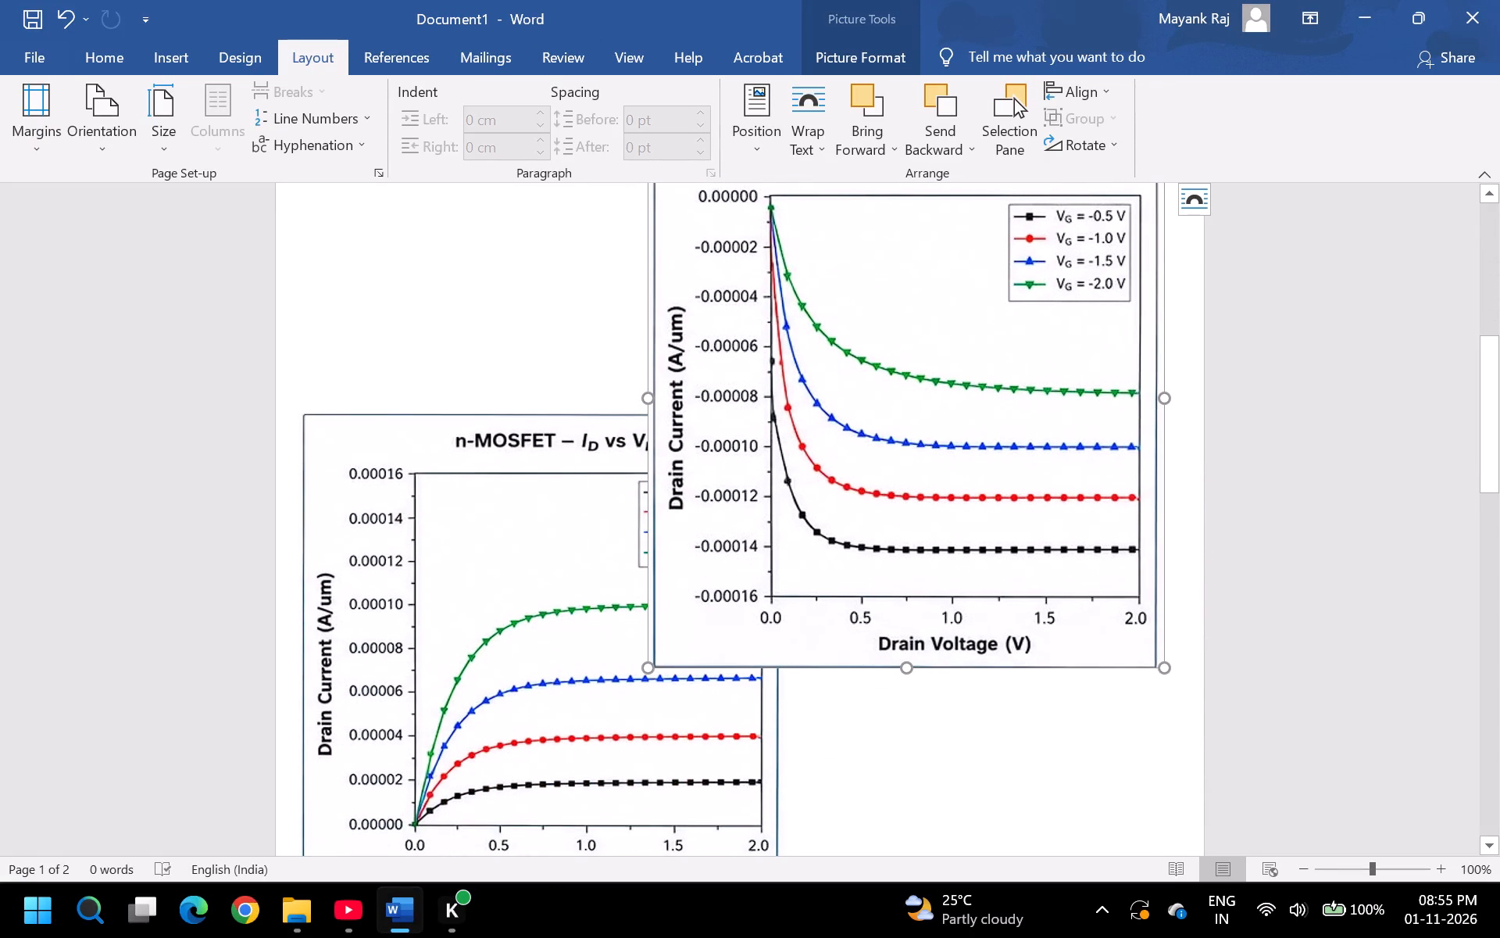
left_click_drag(1173, 397, 1109, 395)
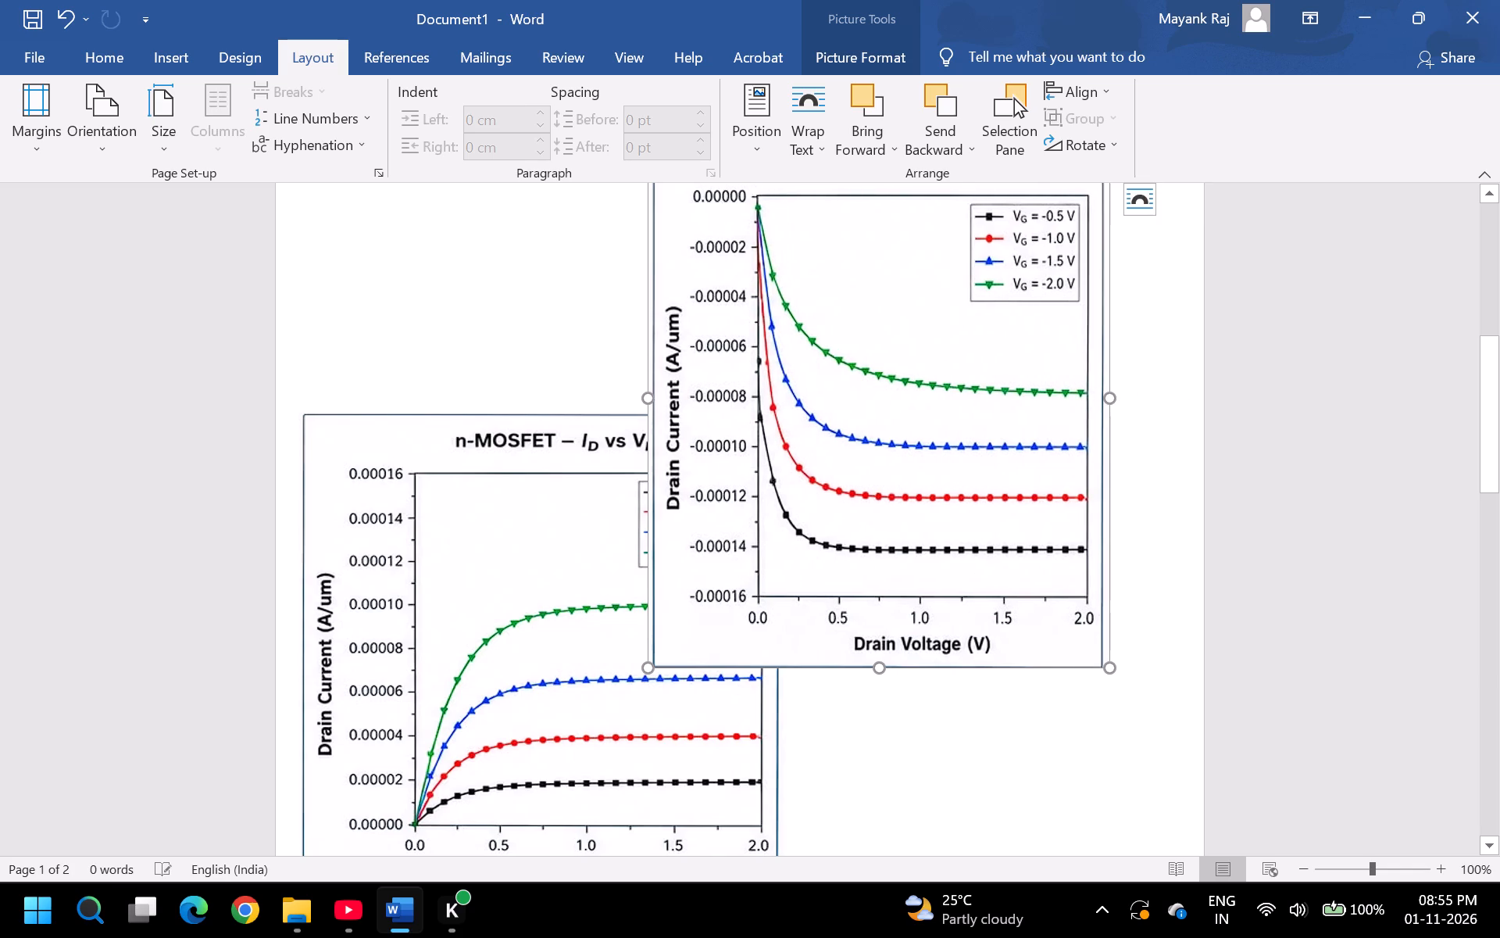
left_click_drag(875, 664, 889, 496)
Place the n-MOSFET graph at the page's left edge and the p-MOSFET graph immediately beside it, with their tops level.
left_click_drag(942, 338, 1062, 577)
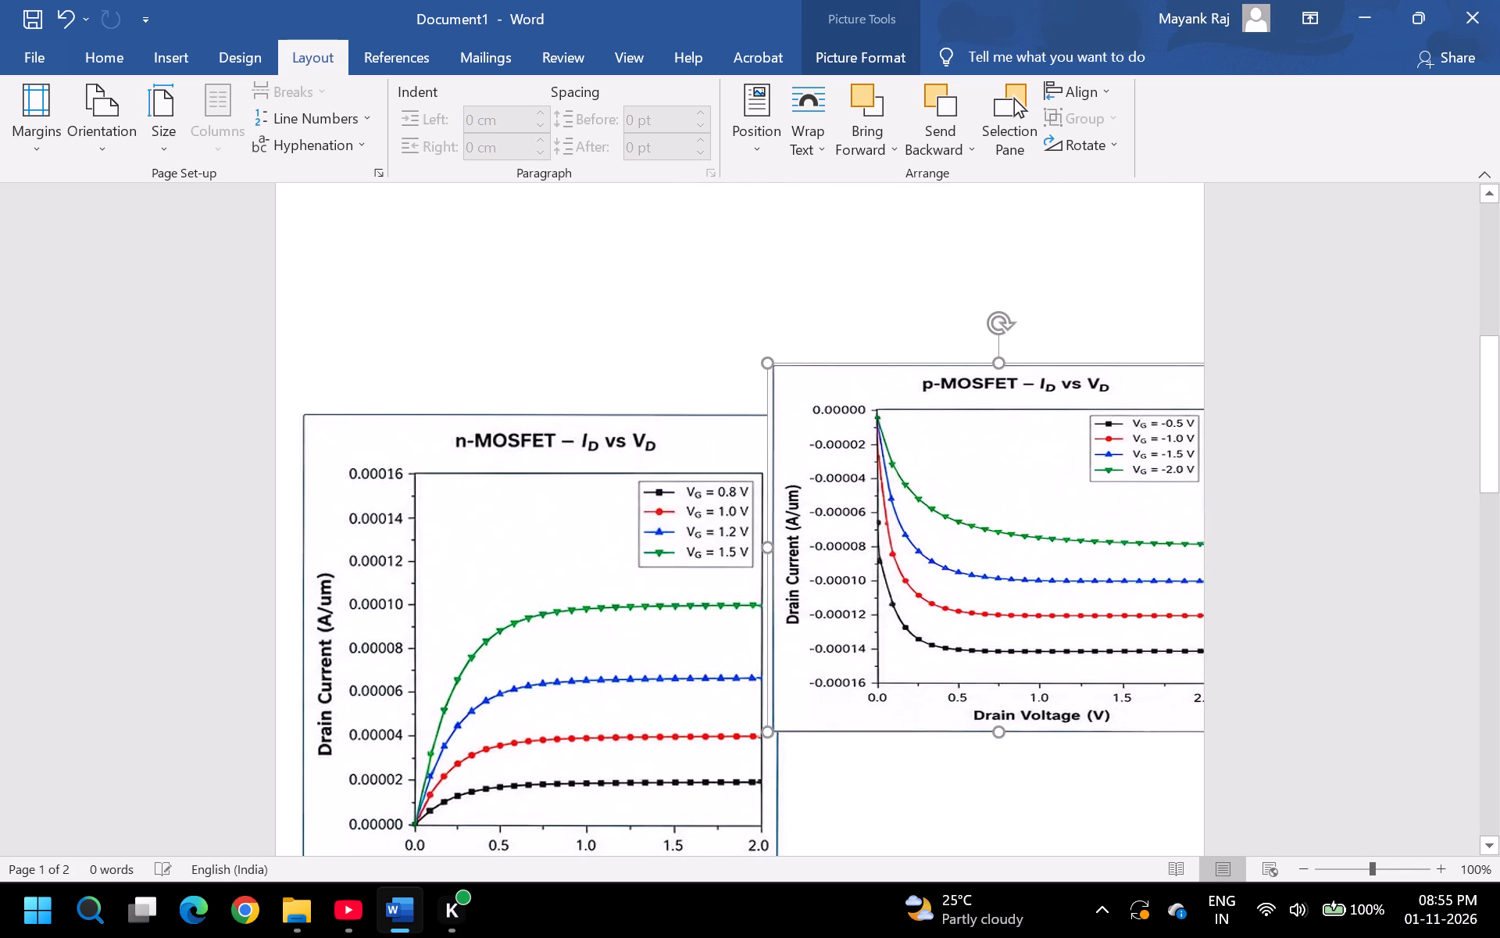
left_click_drag(1062, 577, 1060, 583)
left_click_drag(607, 632, 584, 588)
left_click_drag(884, 572, 871, 571)
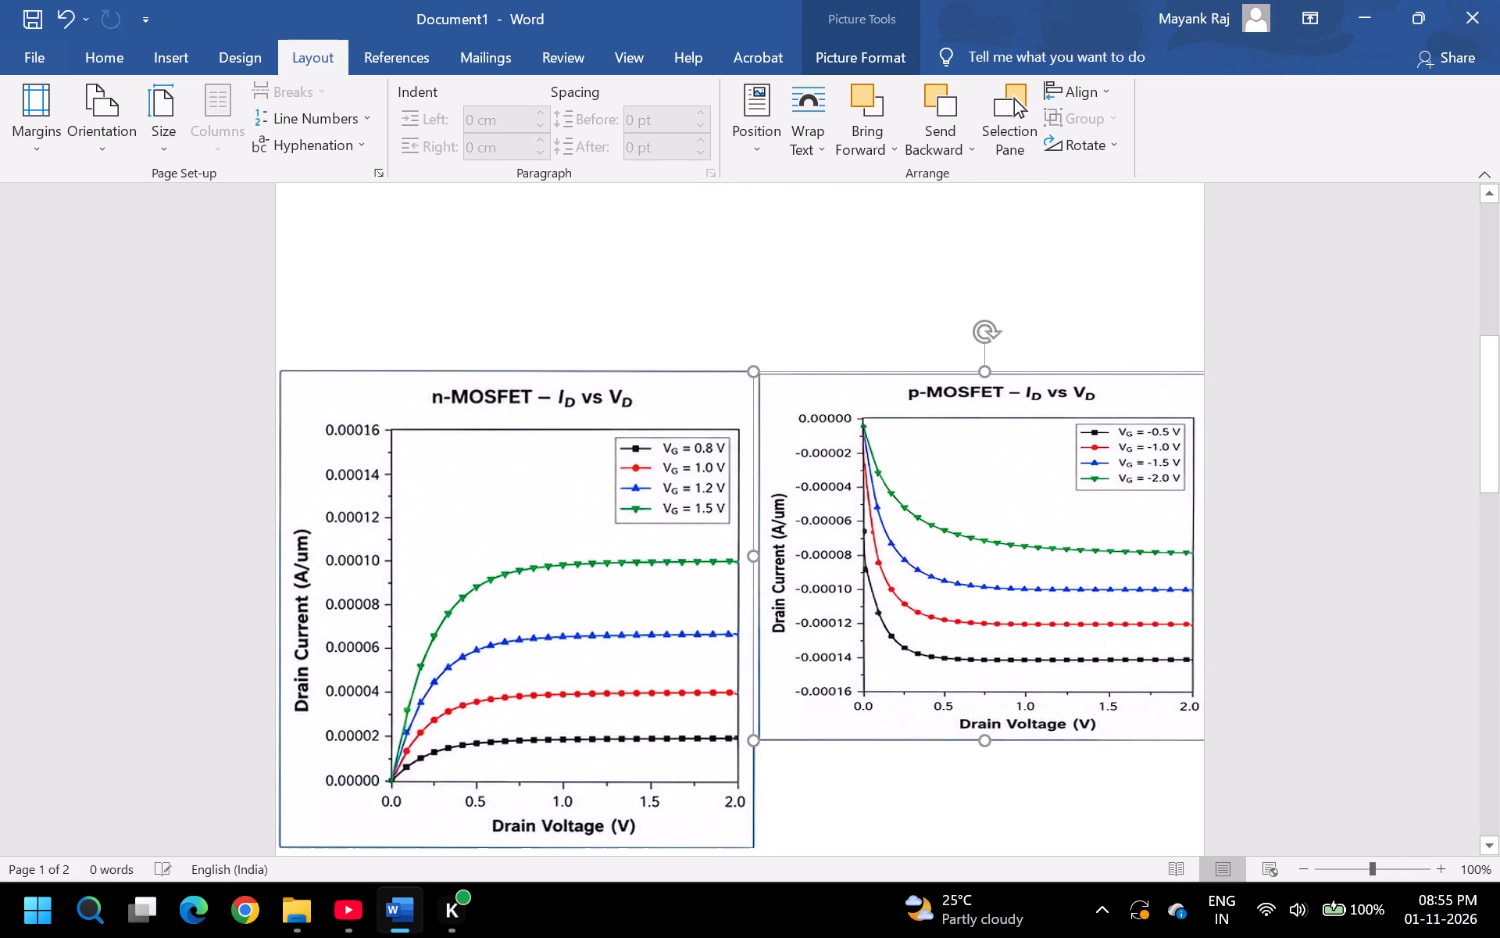
Narrow the p-MOSFET graph from its left side to open a gap between the two graphs.
scroll(887, 624, "down", 3)
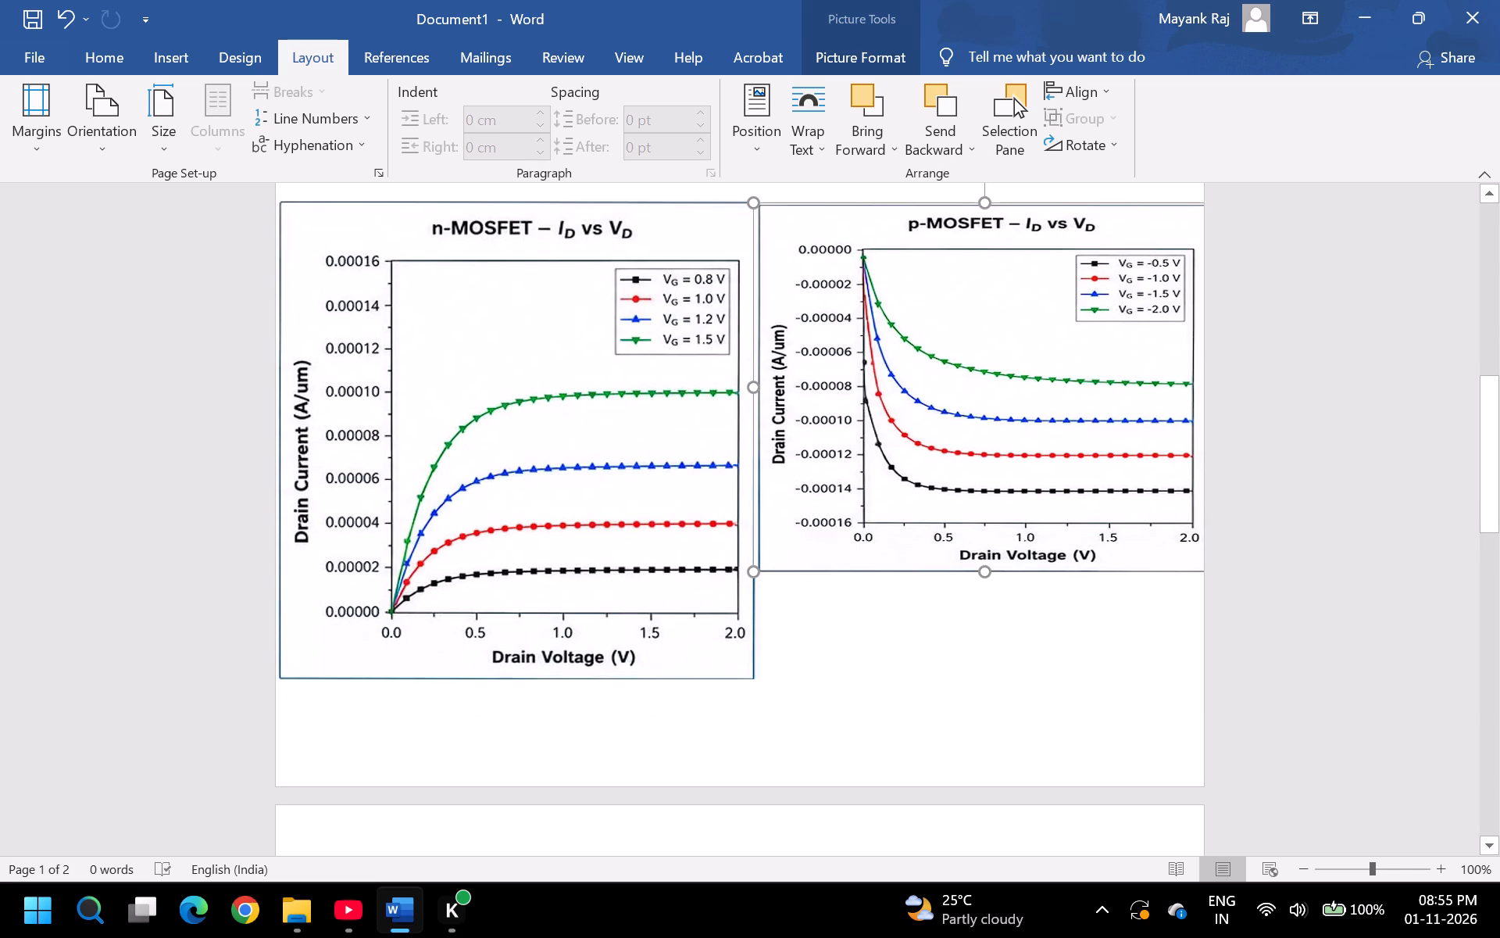
left_click(751, 388)
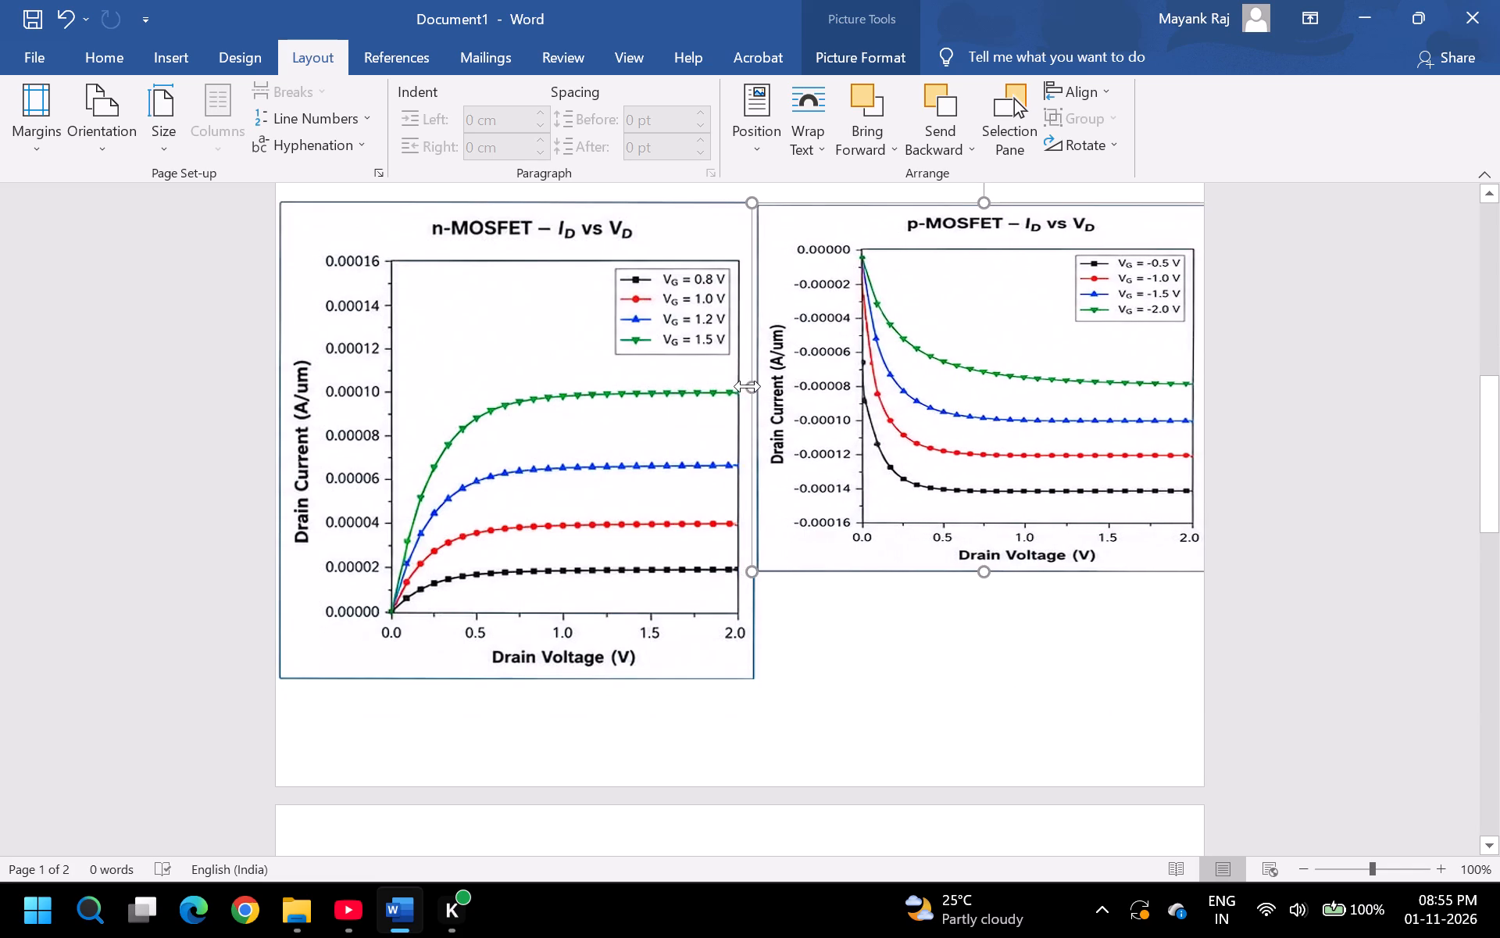
left_click(751, 386)
left_click_drag(754, 387, 767, 387)
left_click_drag(769, 386, 796, 385)
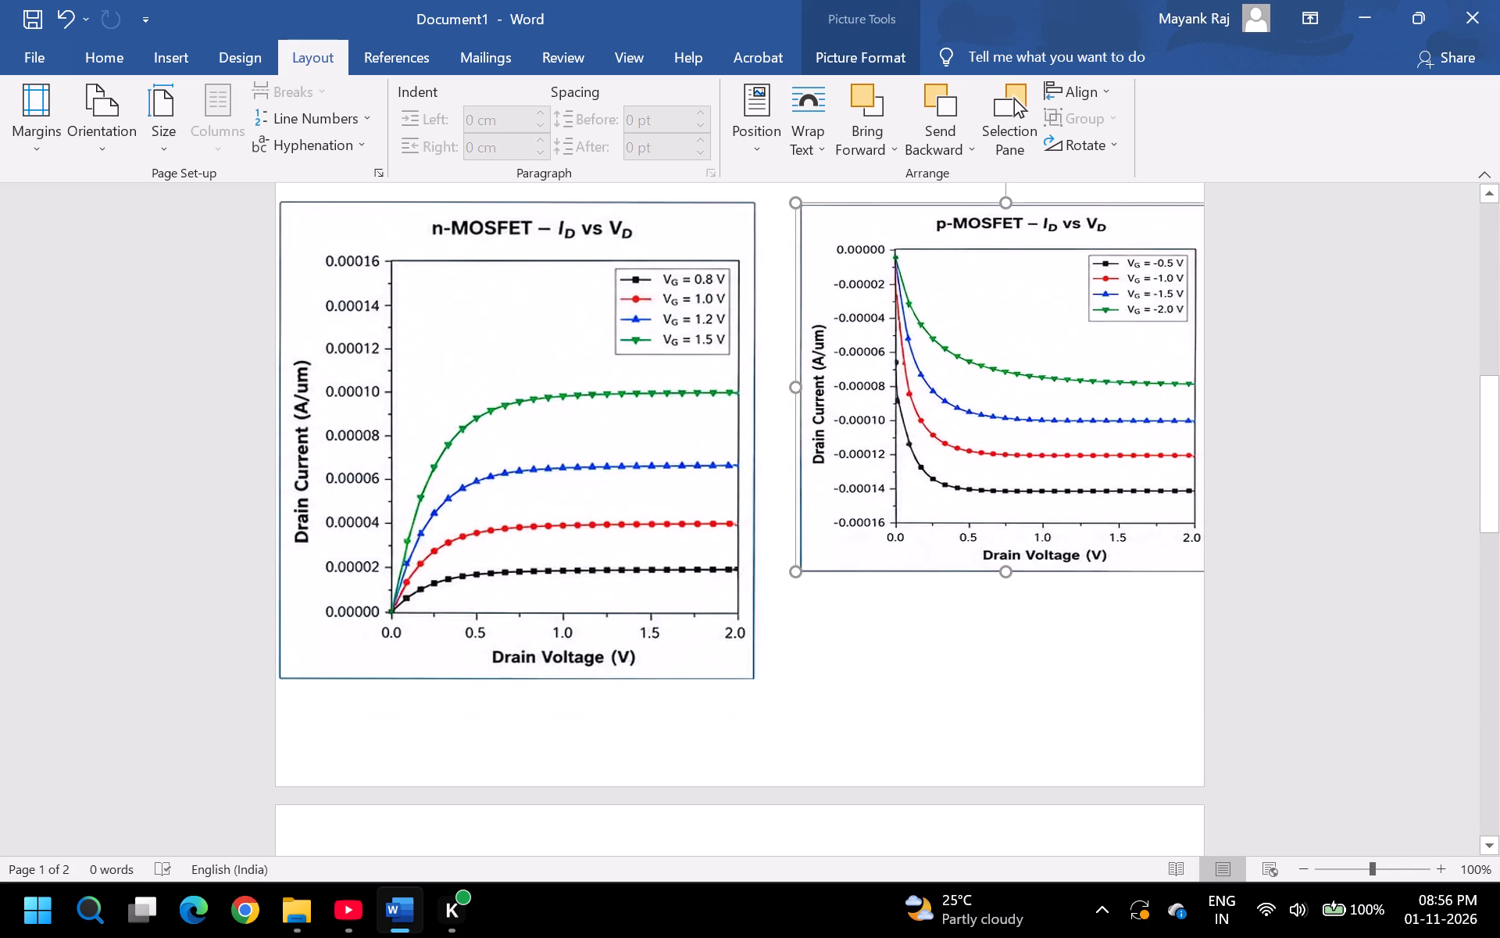
left_click_drag(796, 385, 797, 385)
Narrow the n-MOSFET graph slightly and move it down and inward from the page's left edge.
left_click(748, 387)
left_click_drag(760, 439, 760, 442)
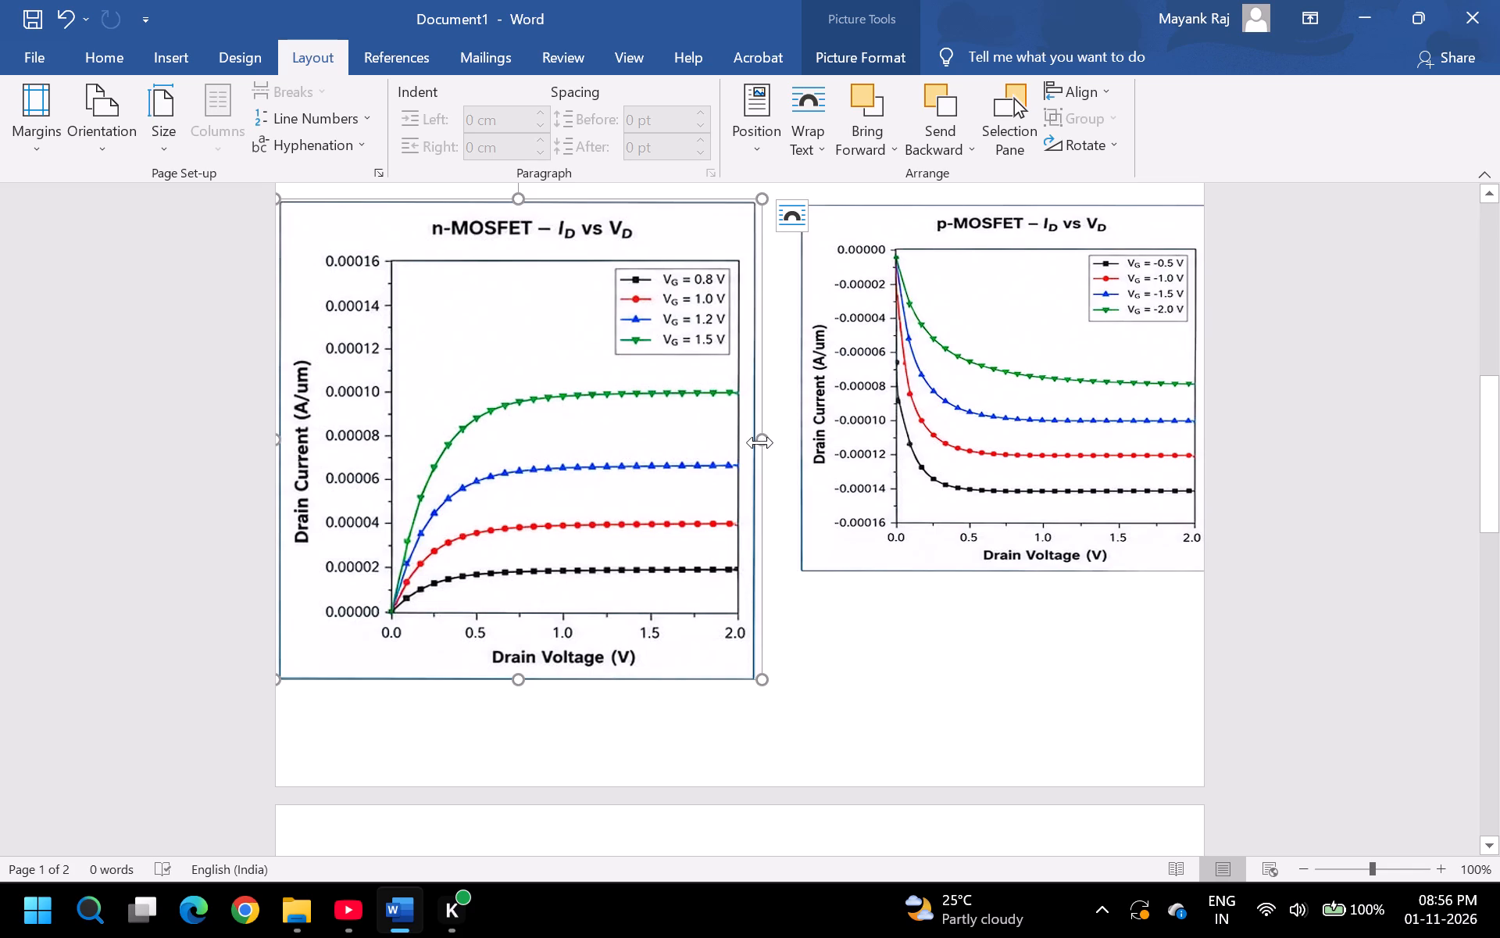
left_click_drag(760, 442, 752, 442)
left_click_drag(557, 496, 578, 549)
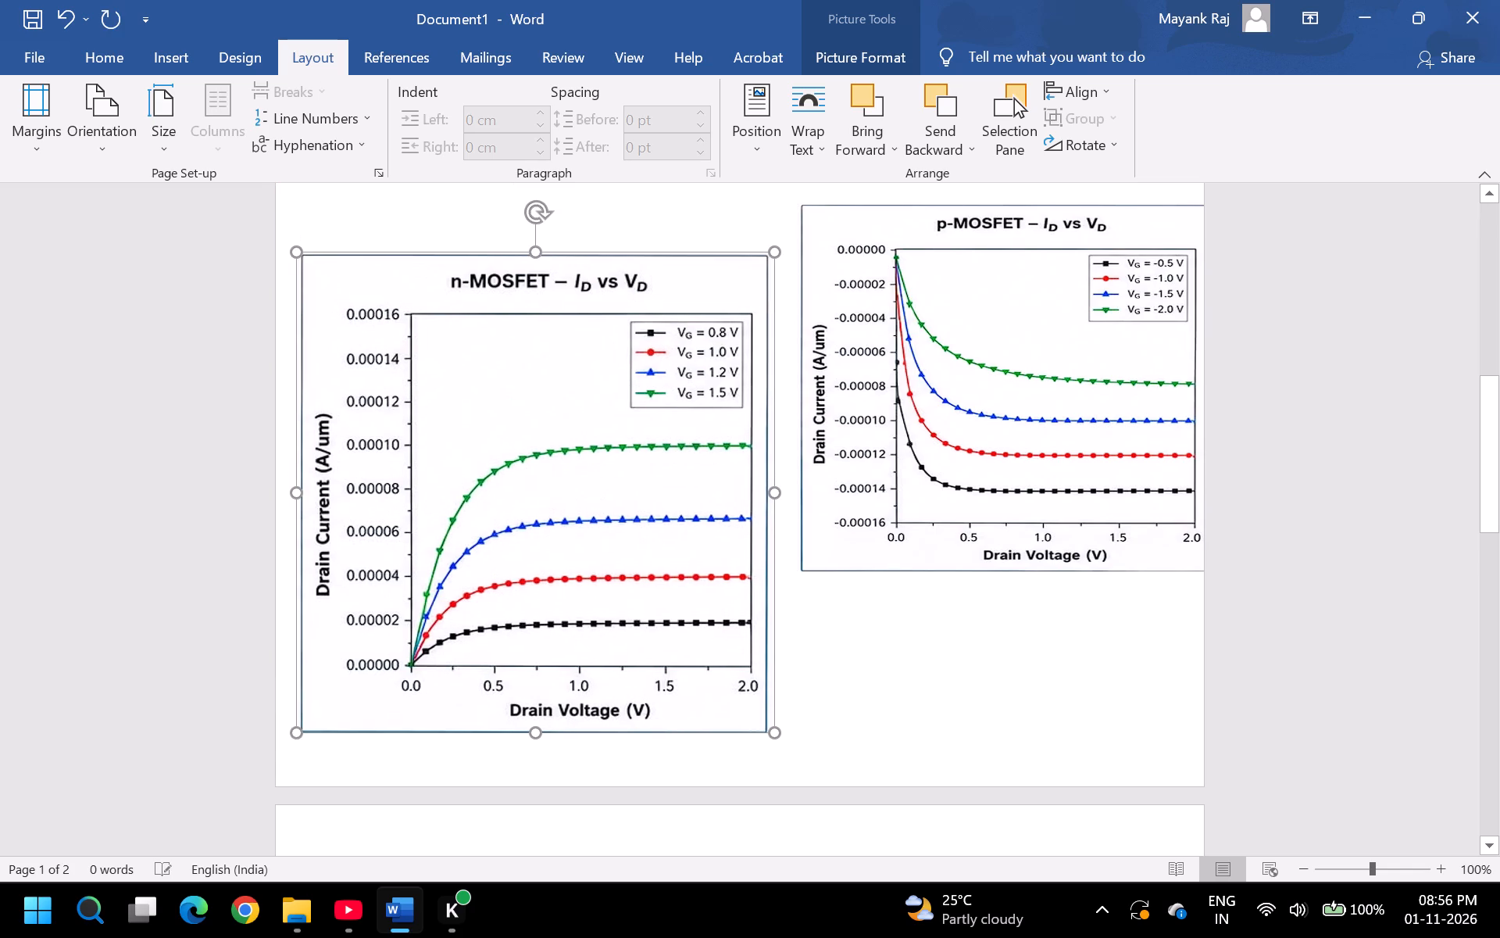
left_click_drag(578, 549, 565, 570)
left_click_drag(577, 567, 588, 570)
Move the p-MOSFET graph beside the n-MOSFET graph and stretch it vertically to match that graph's top and bottom edges.
left_click_drag(898, 421, 877, 510)
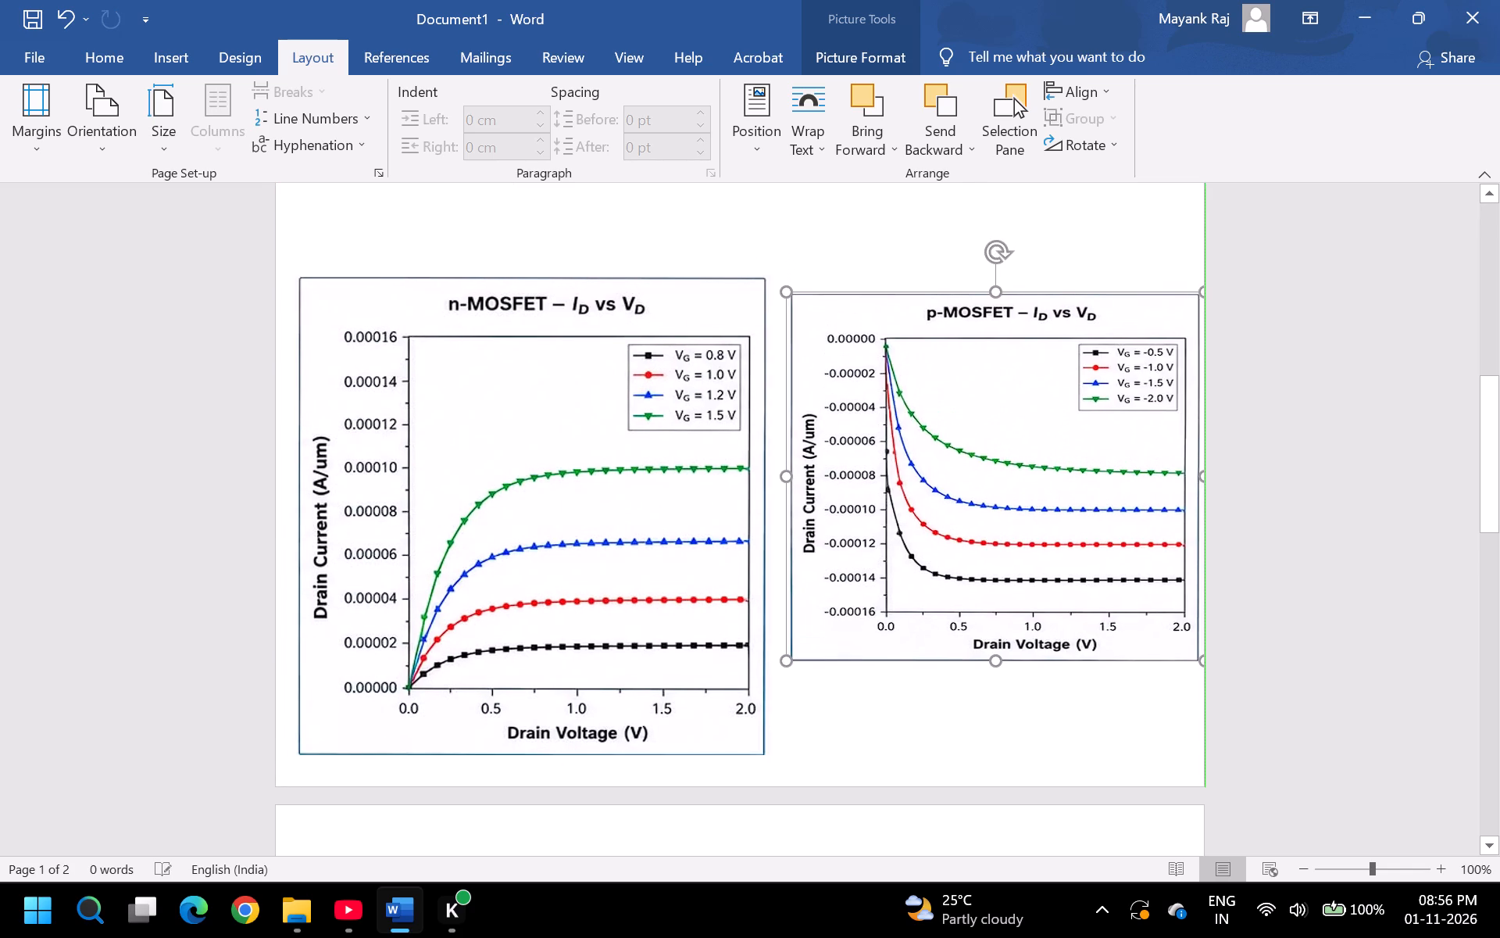
left_click_drag(877, 510, 872, 515)
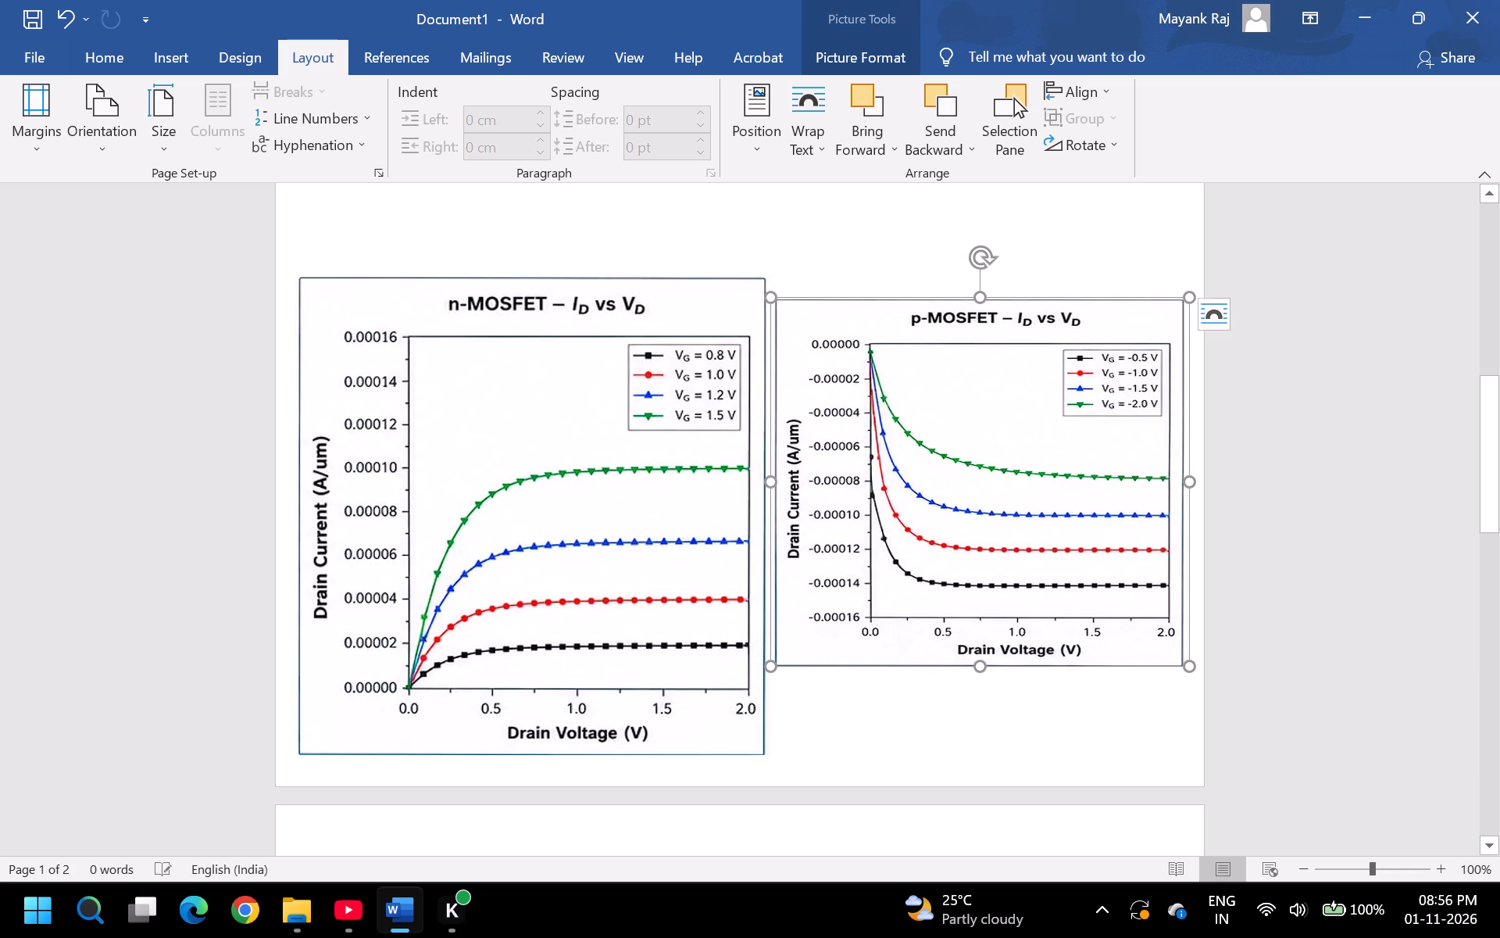
left_click_drag(979, 667, 979, 707)
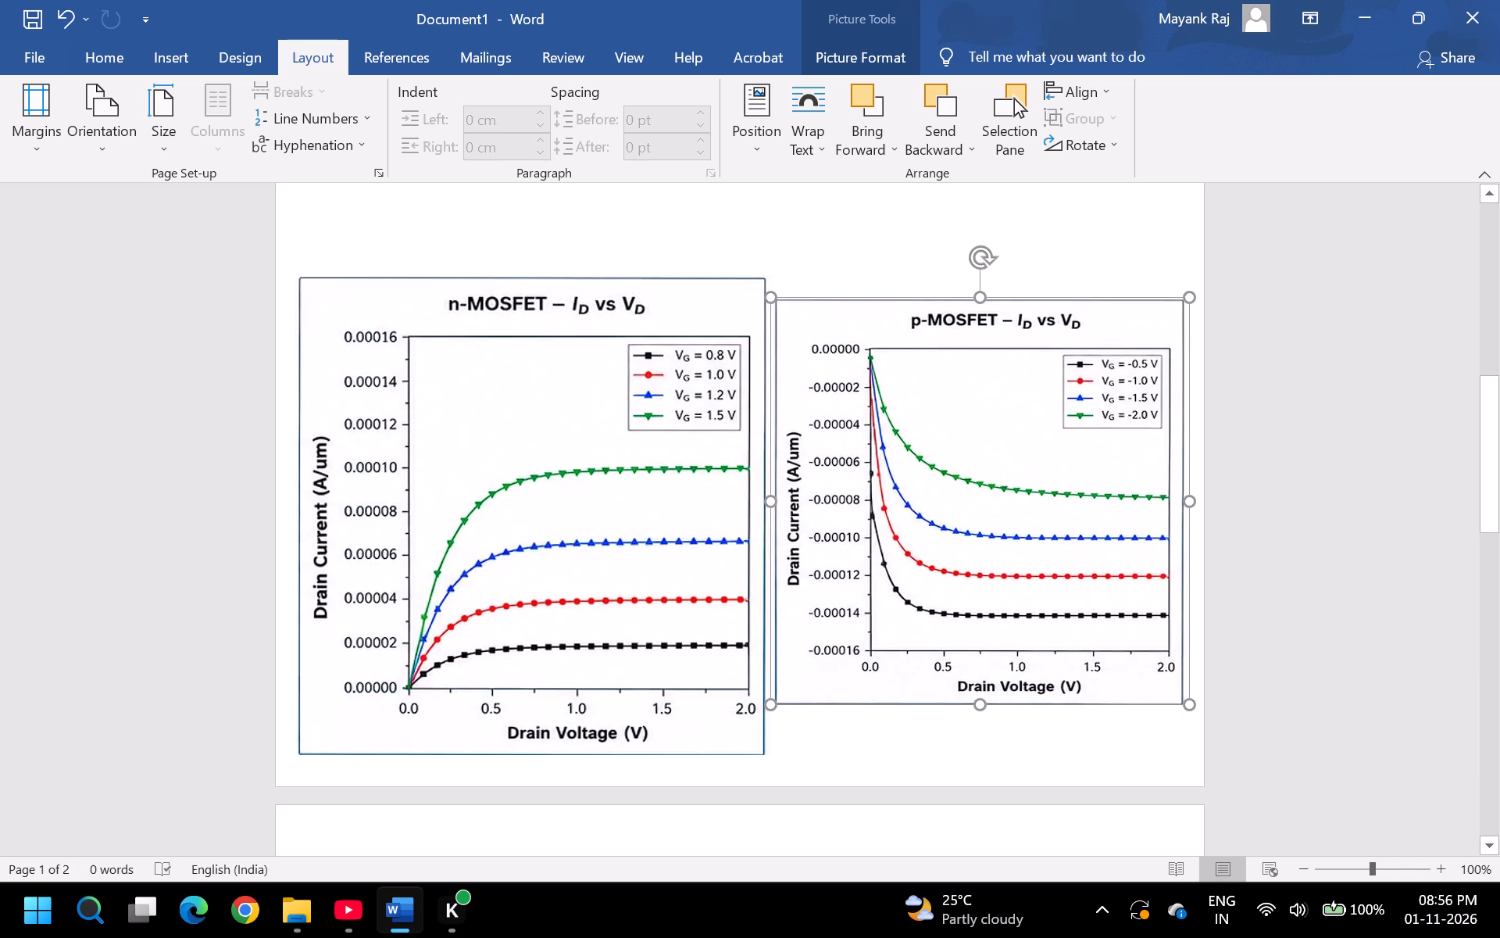
left_click_drag(979, 707, 977, 707)
left_click_drag(980, 300, 979, 277)
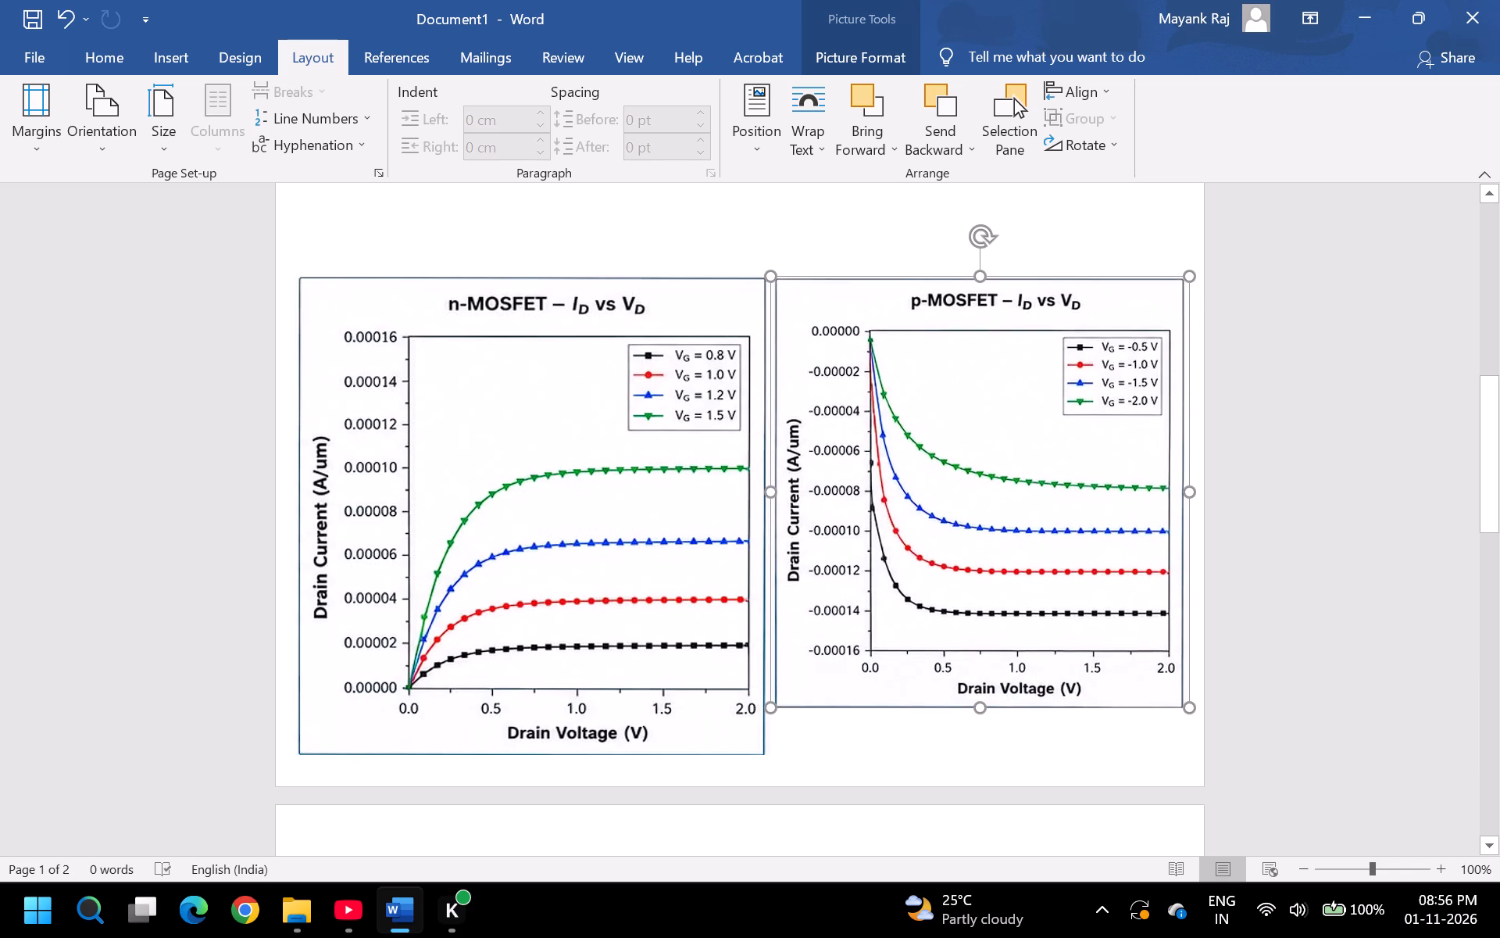
left_click_drag(979, 277, 979, 278)
left_click_drag(980, 705, 979, 736)
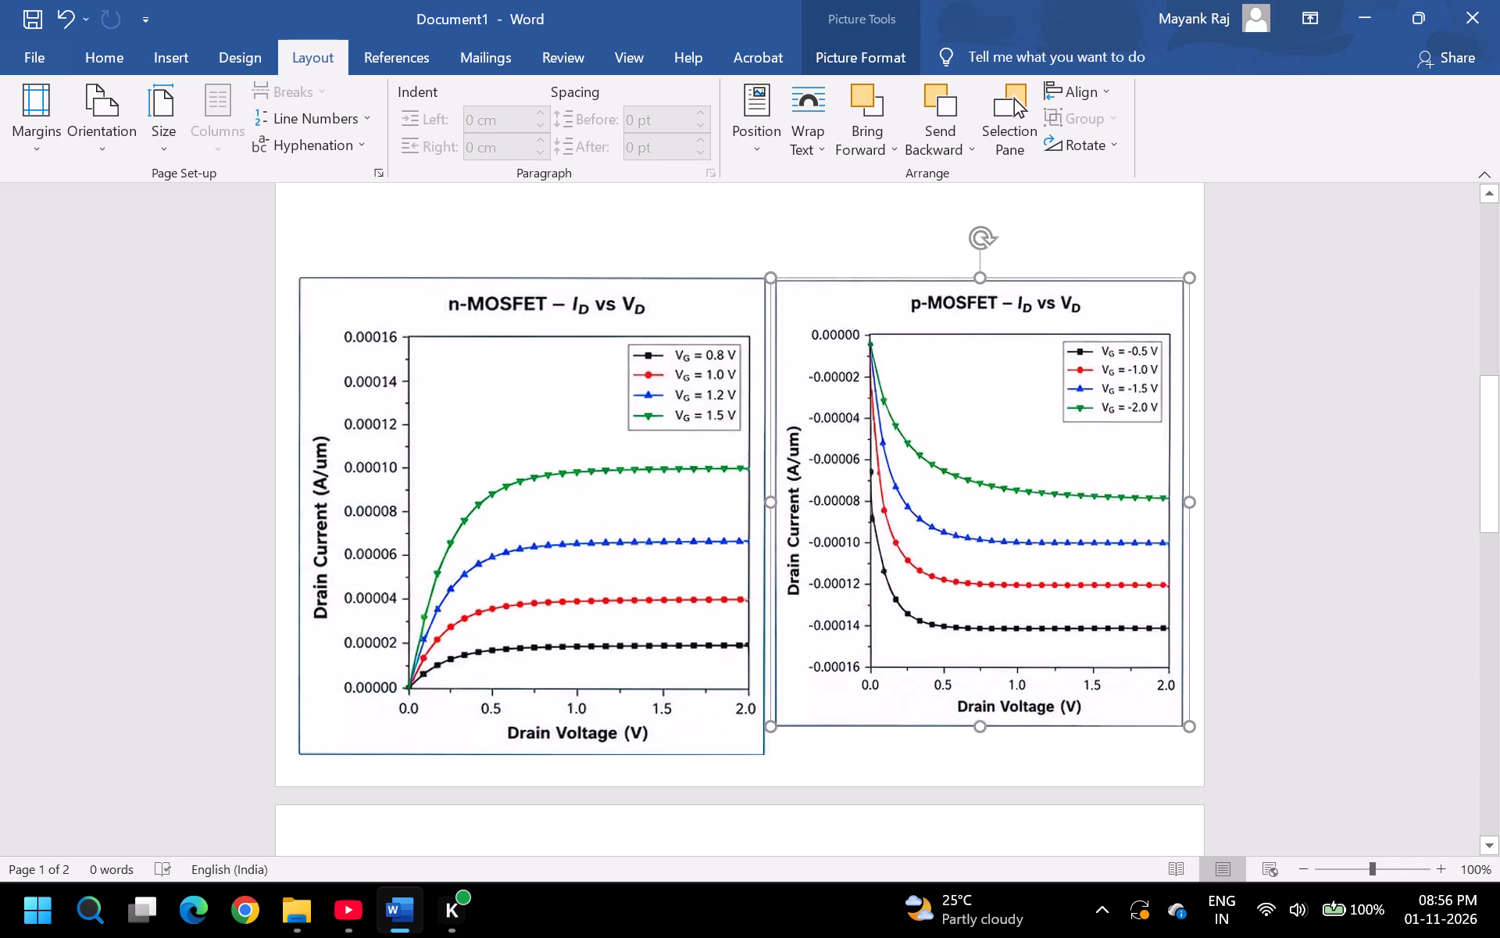
left_click_drag(979, 736, 978, 754)
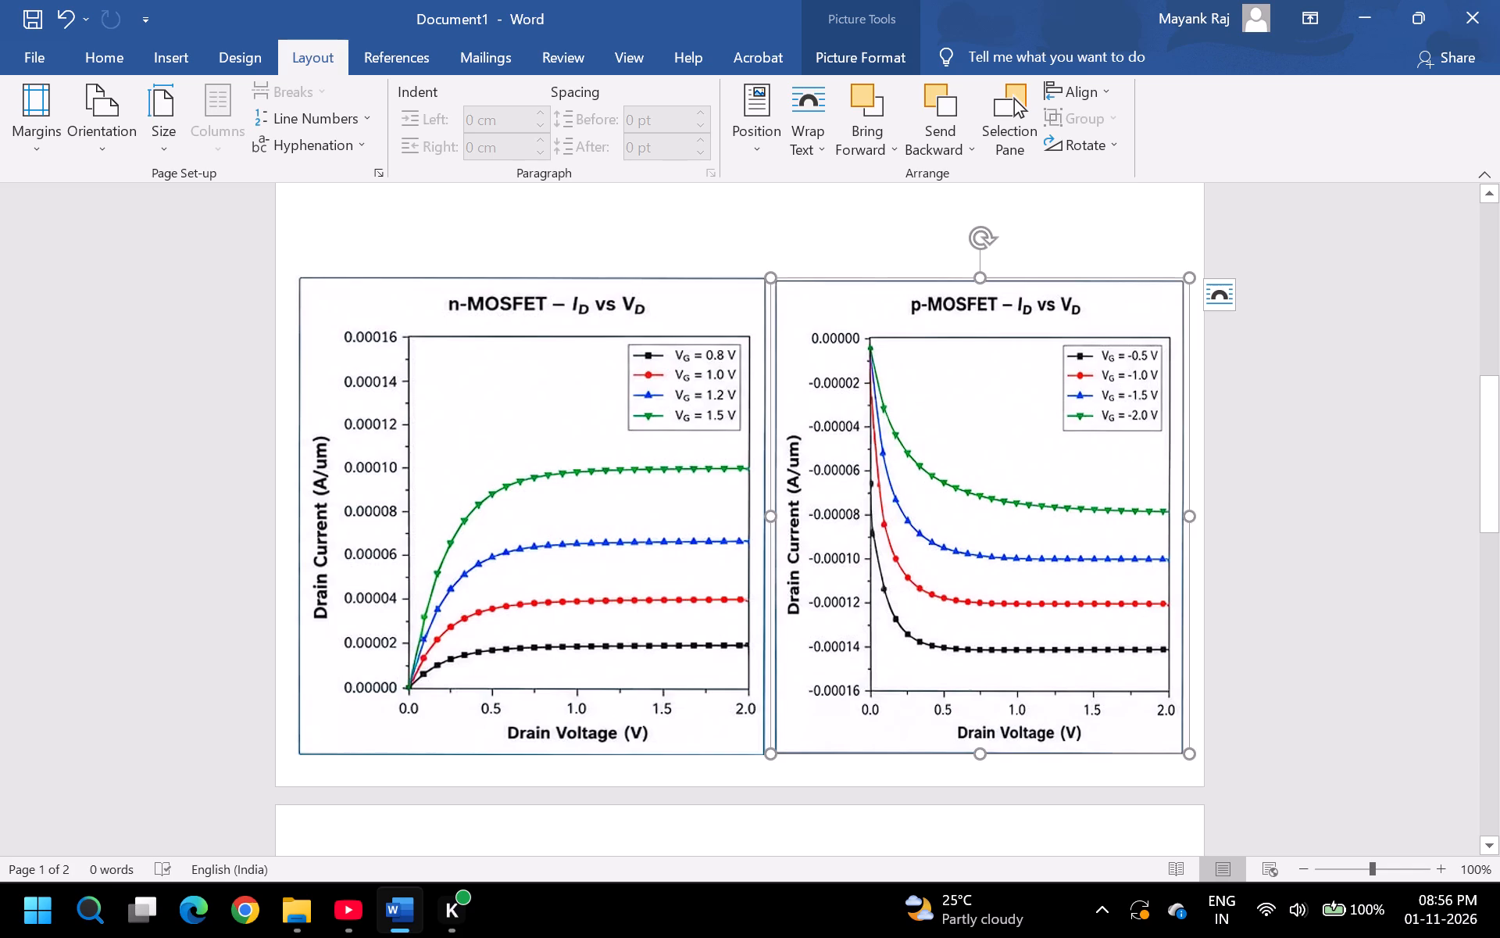
Narrow the n-MOSFET graph from its right side and widen the p-MOSFET graph leftward, leaving a small gap between them.
left_click(736, 485)
left_click_drag(773, 514, 765, 514)
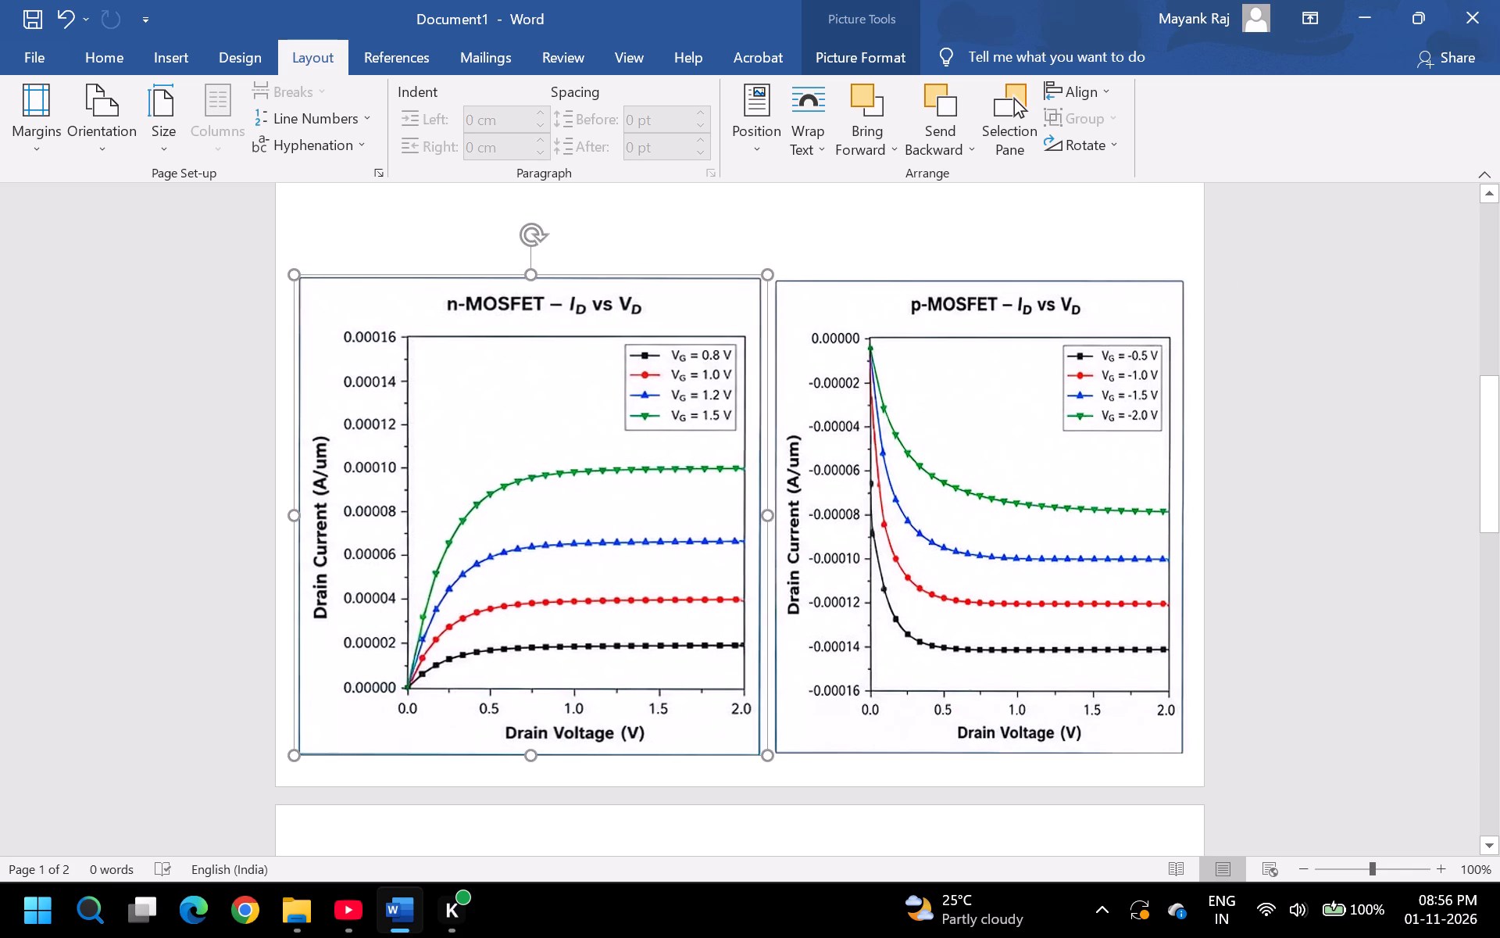
left_click_drag(765, 514, 763, 514)
left_click(812, 514)
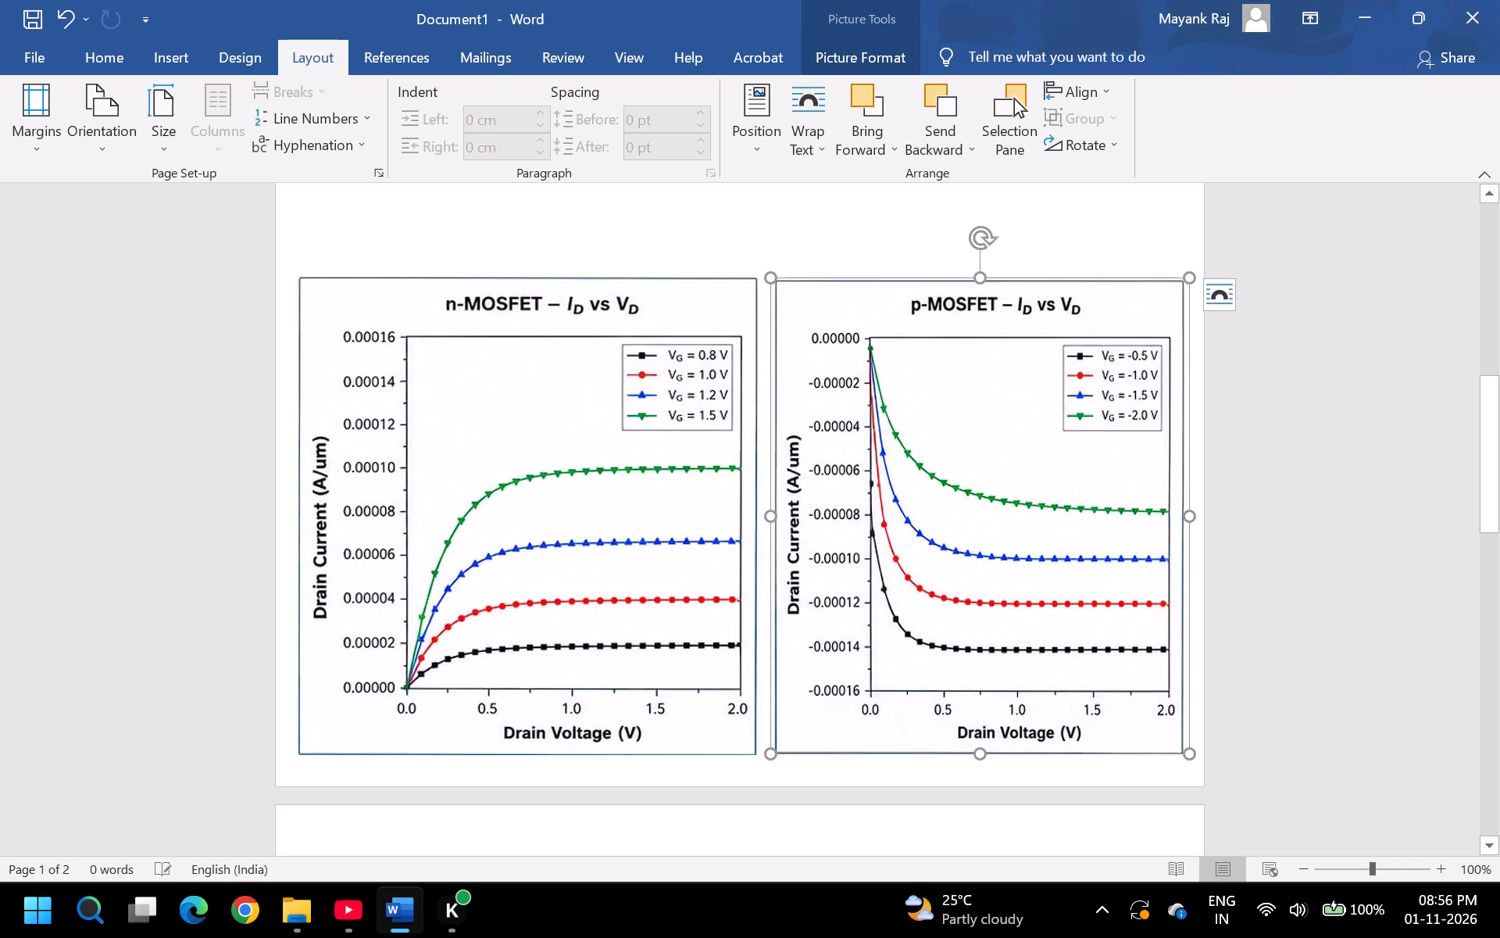
left_click(729, 512)
left_click_drag(759, 516, 753, 516)
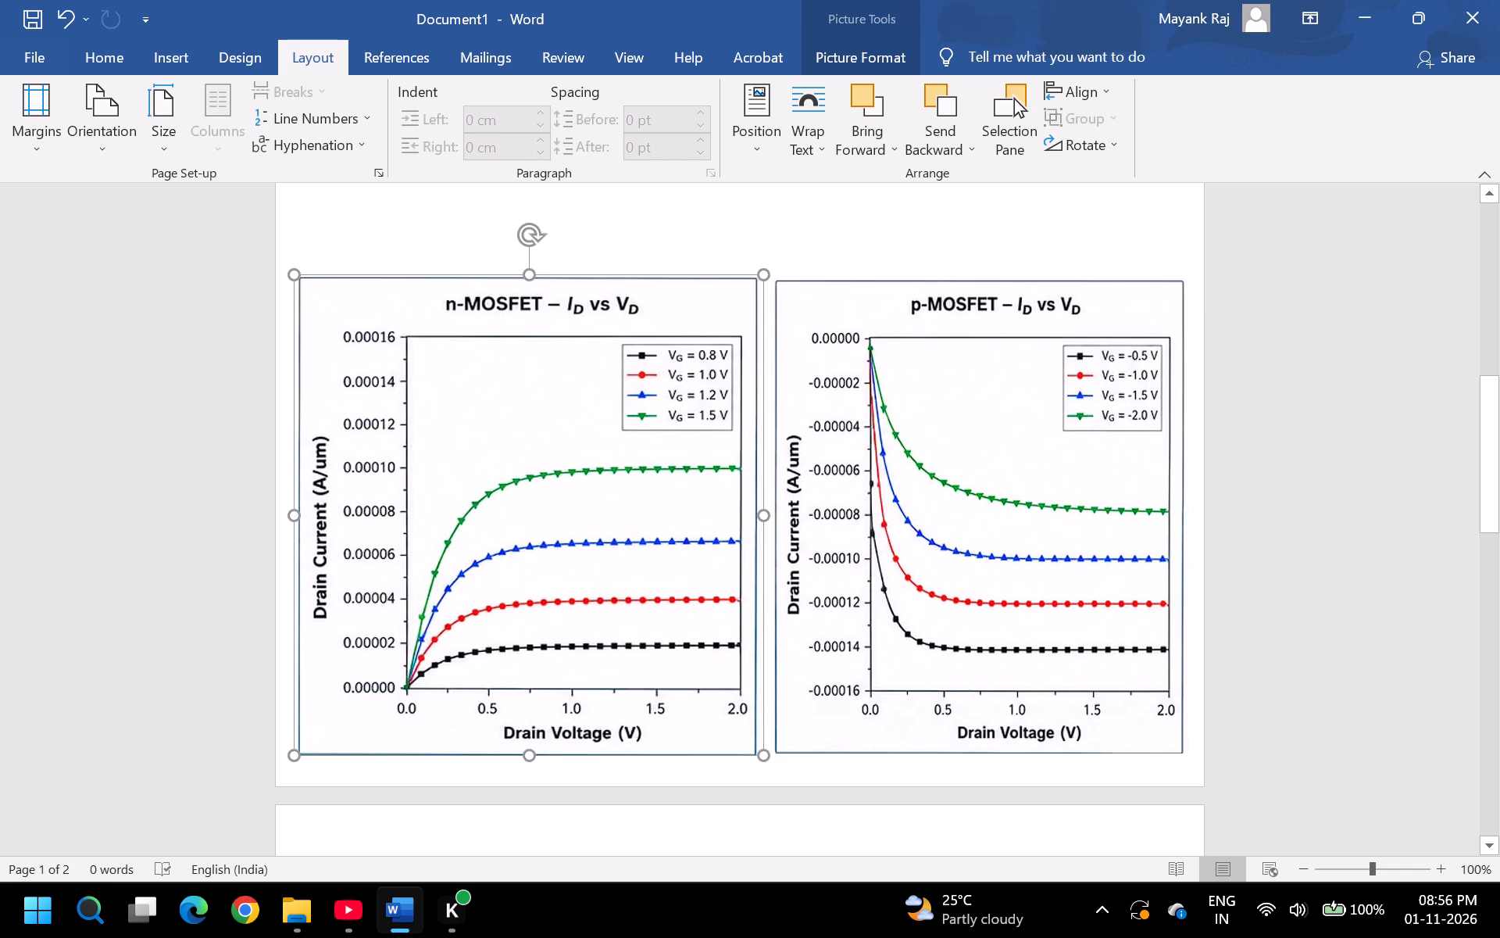
left_click_drag(753, 516, 747, 514)
left_click(831, 506)
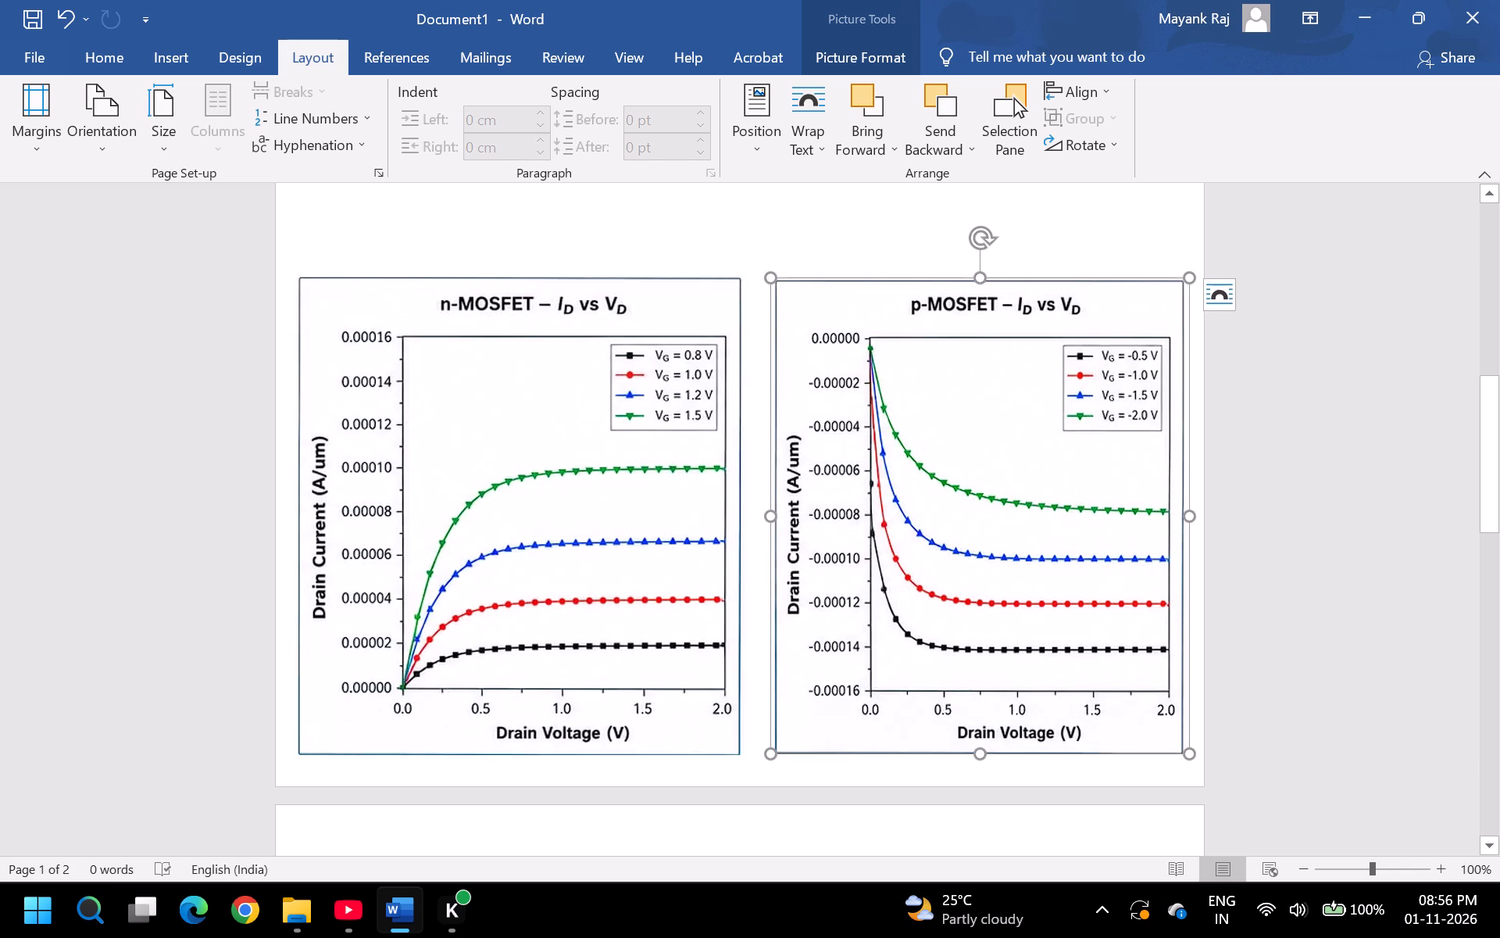
left_click_drag(775, 517, 760, 515)
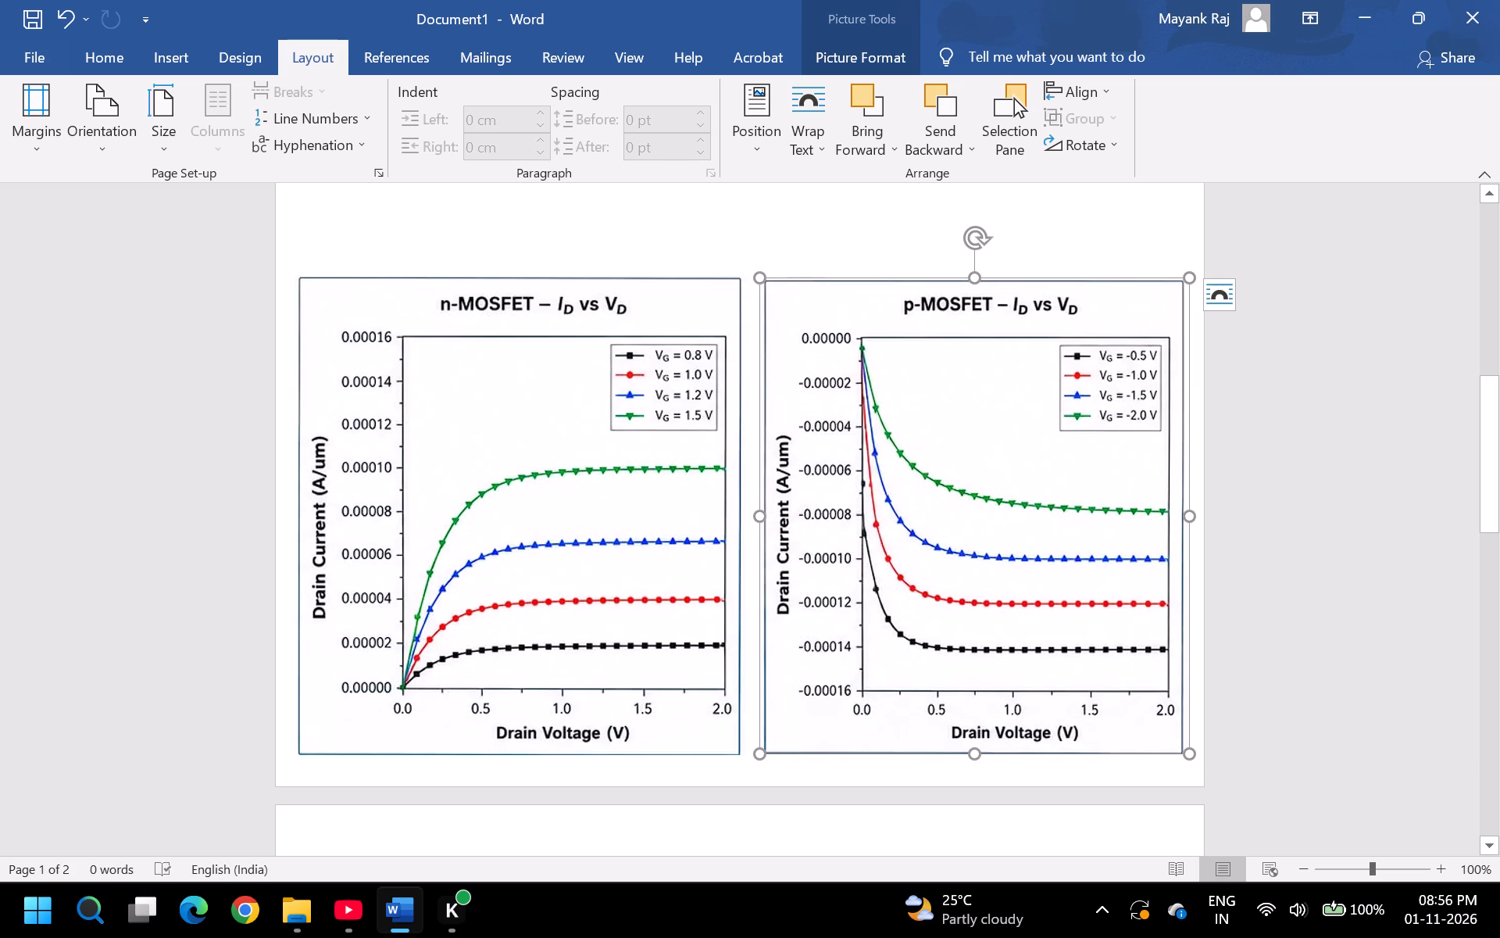
Deselect the graph and review the figures on the remaining pages of the document.
left_click(771, 225)
scroll(819, 462, "down", 12)
scroll(810, 796, "up", 1)
scroll(810, 796, "down", 13)
scroll(804, 785, "down", 9)
scroll(780, 702, "down", 14)
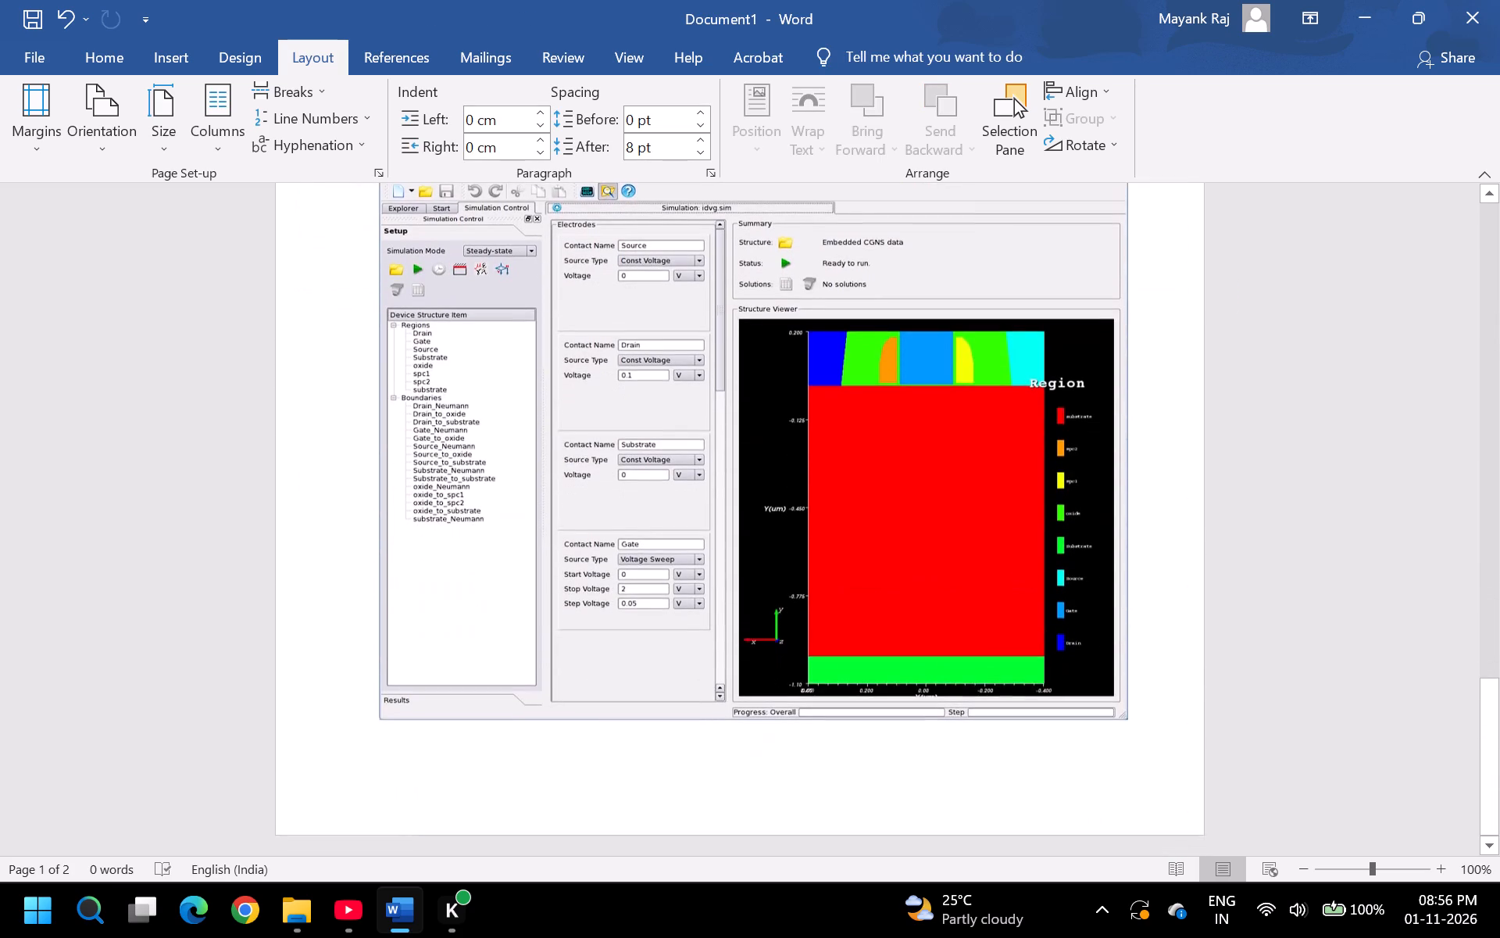
scroll(780, 702, "up", 20)
scroll(780, 702, "up", 1)
scroll(780, 591, "up", 1)
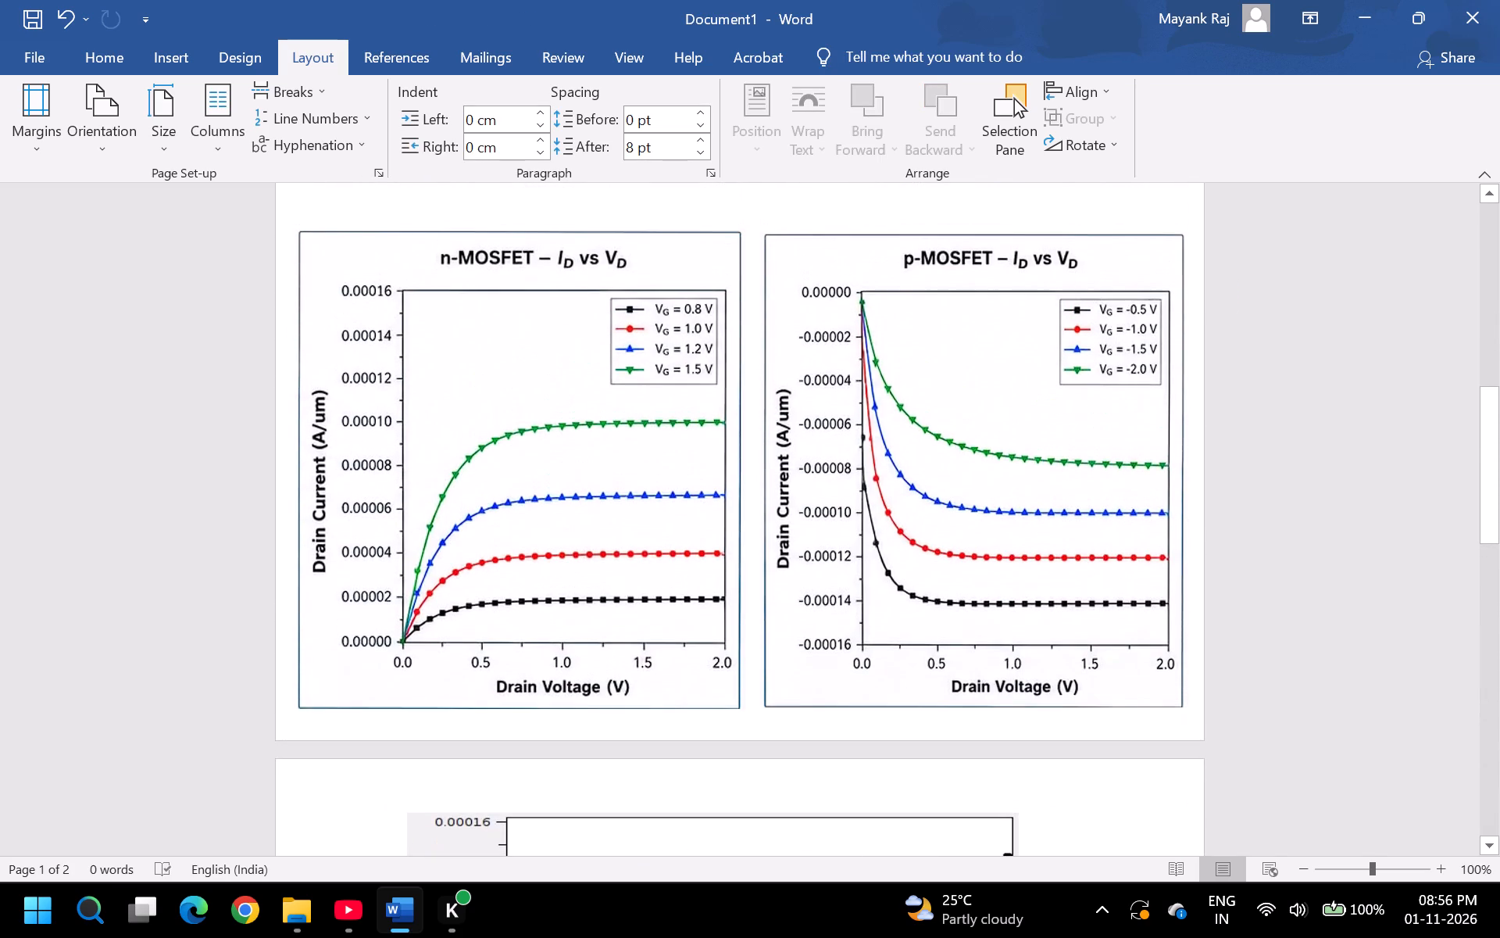
Switch to File Explorer and copy the image "WhatsApp Image 2026-10-28 at 2.05.53 PM (1)" from Downloads.
left_click(312, 915)
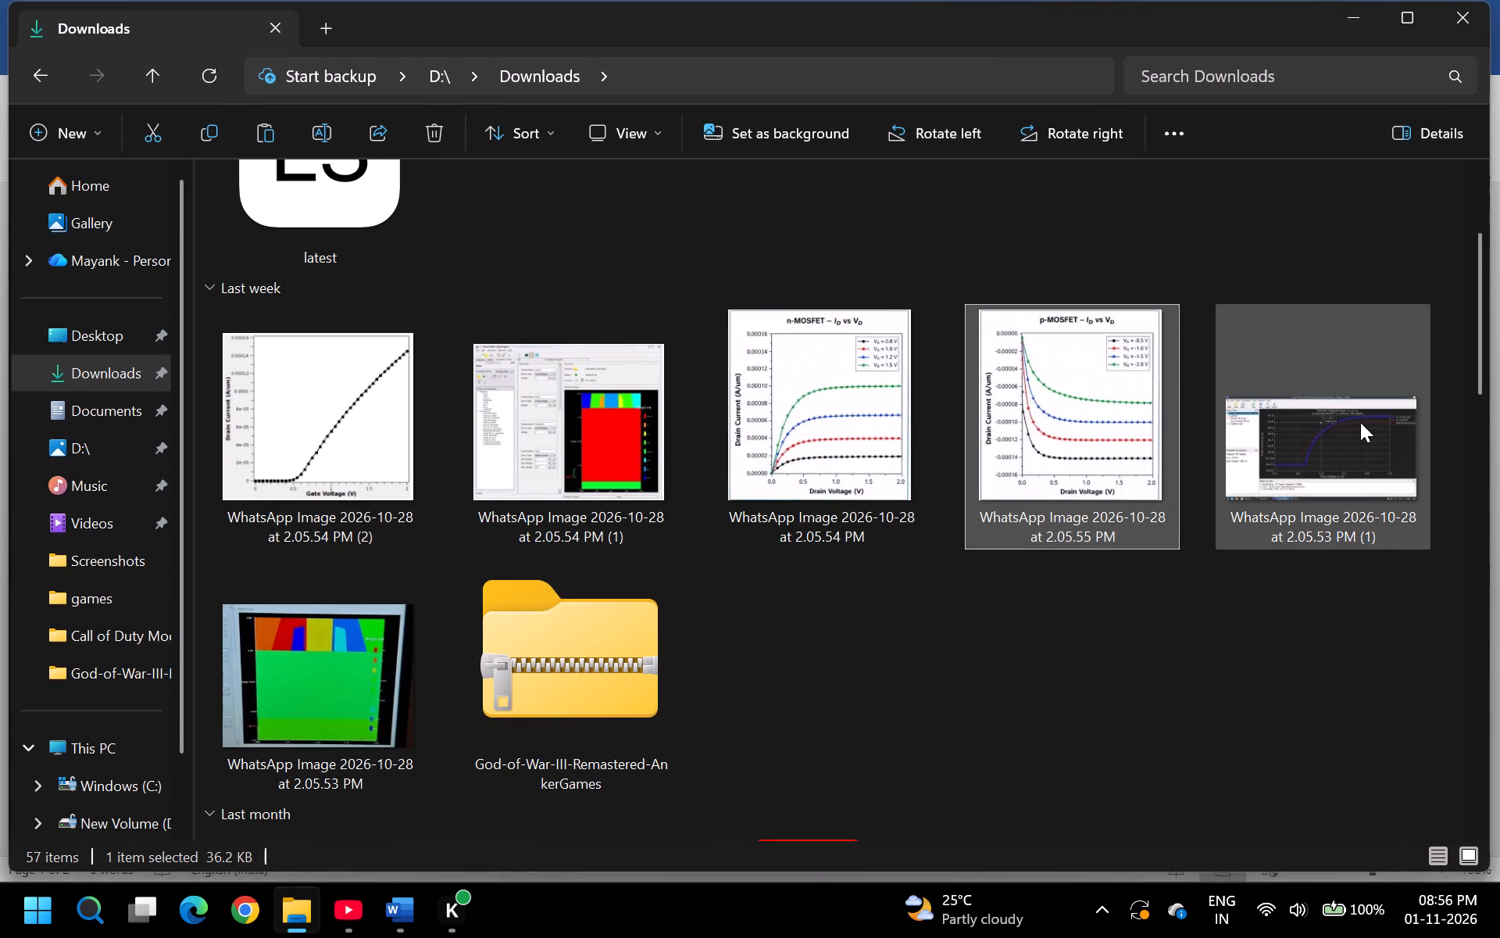
right_click(1360, 422)
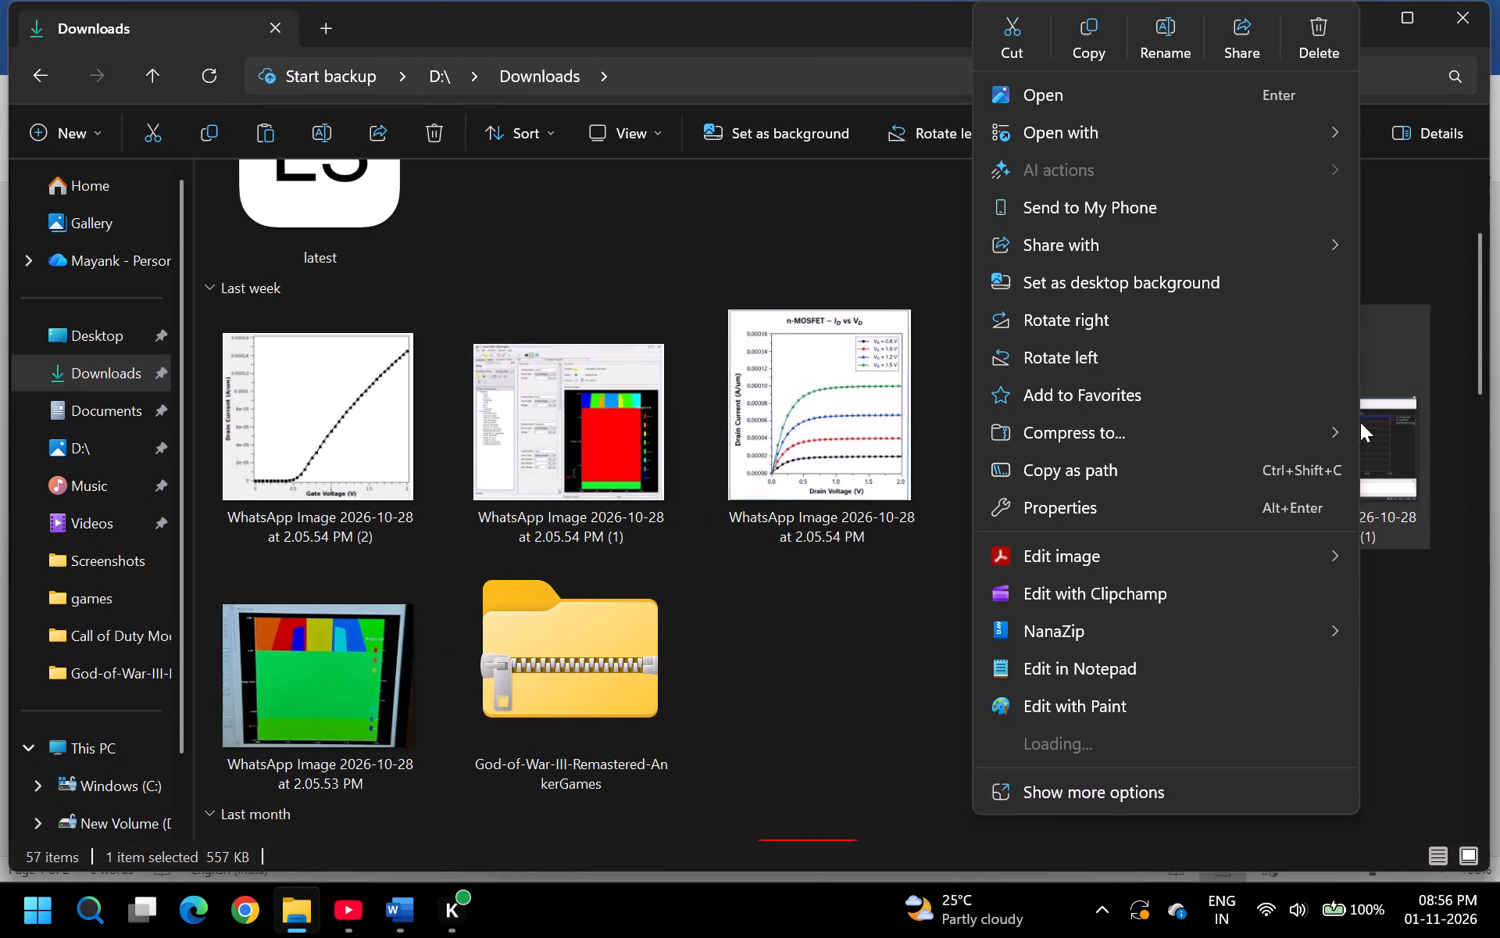
left_click(1090, 54)
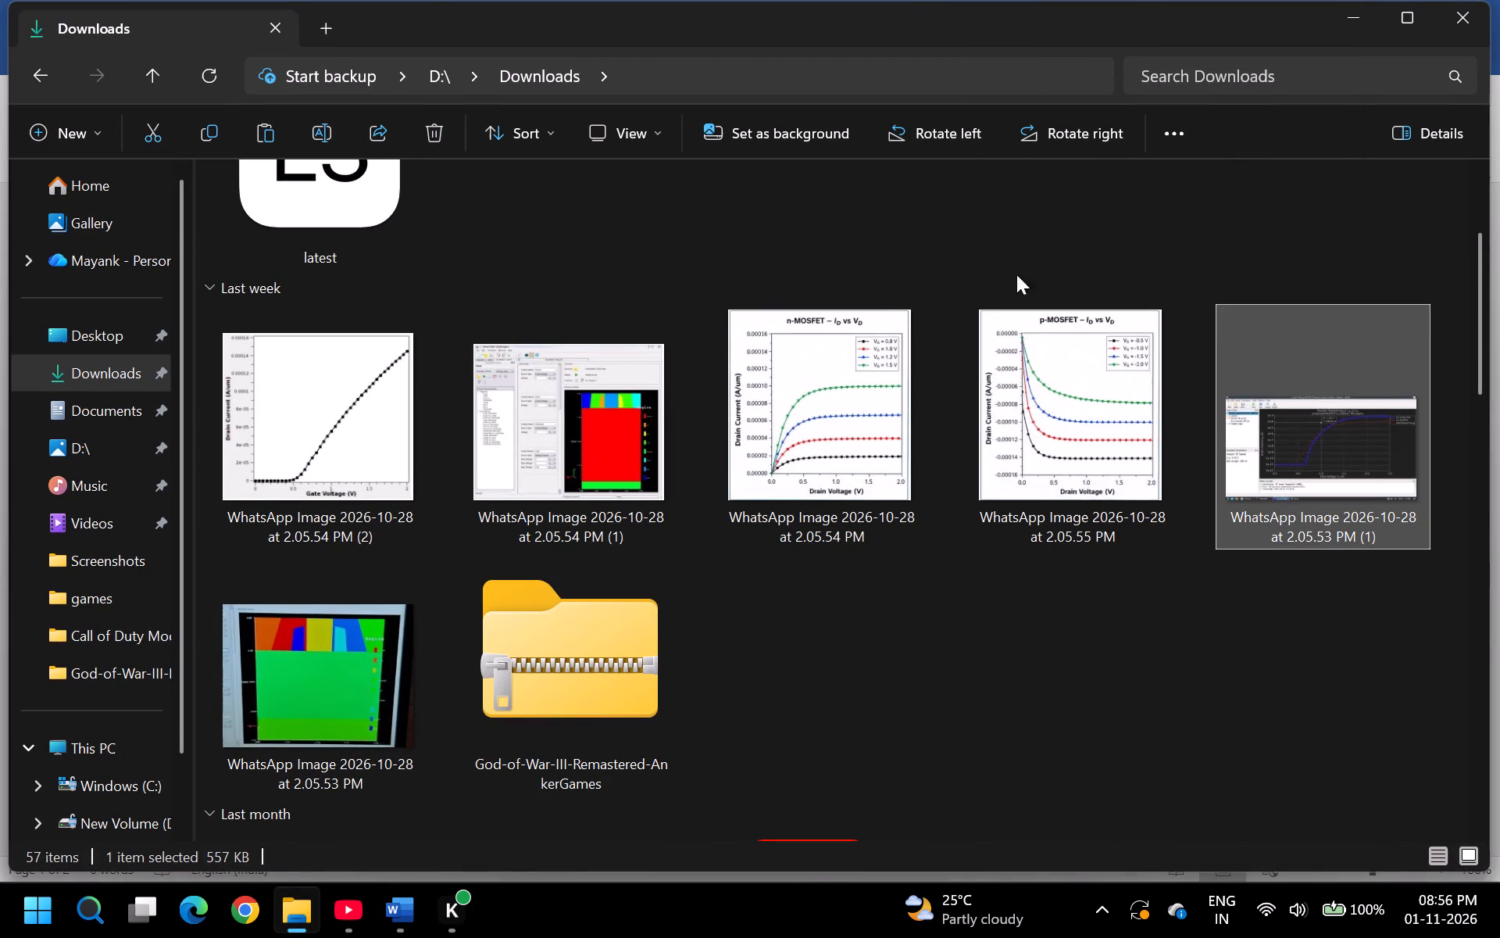
Return to the Word document and paste the copied image in the blank area at the top of page 1.
left_click(399, 871)
left_click(401, 925)
scroll(698, 562, "up", 4)
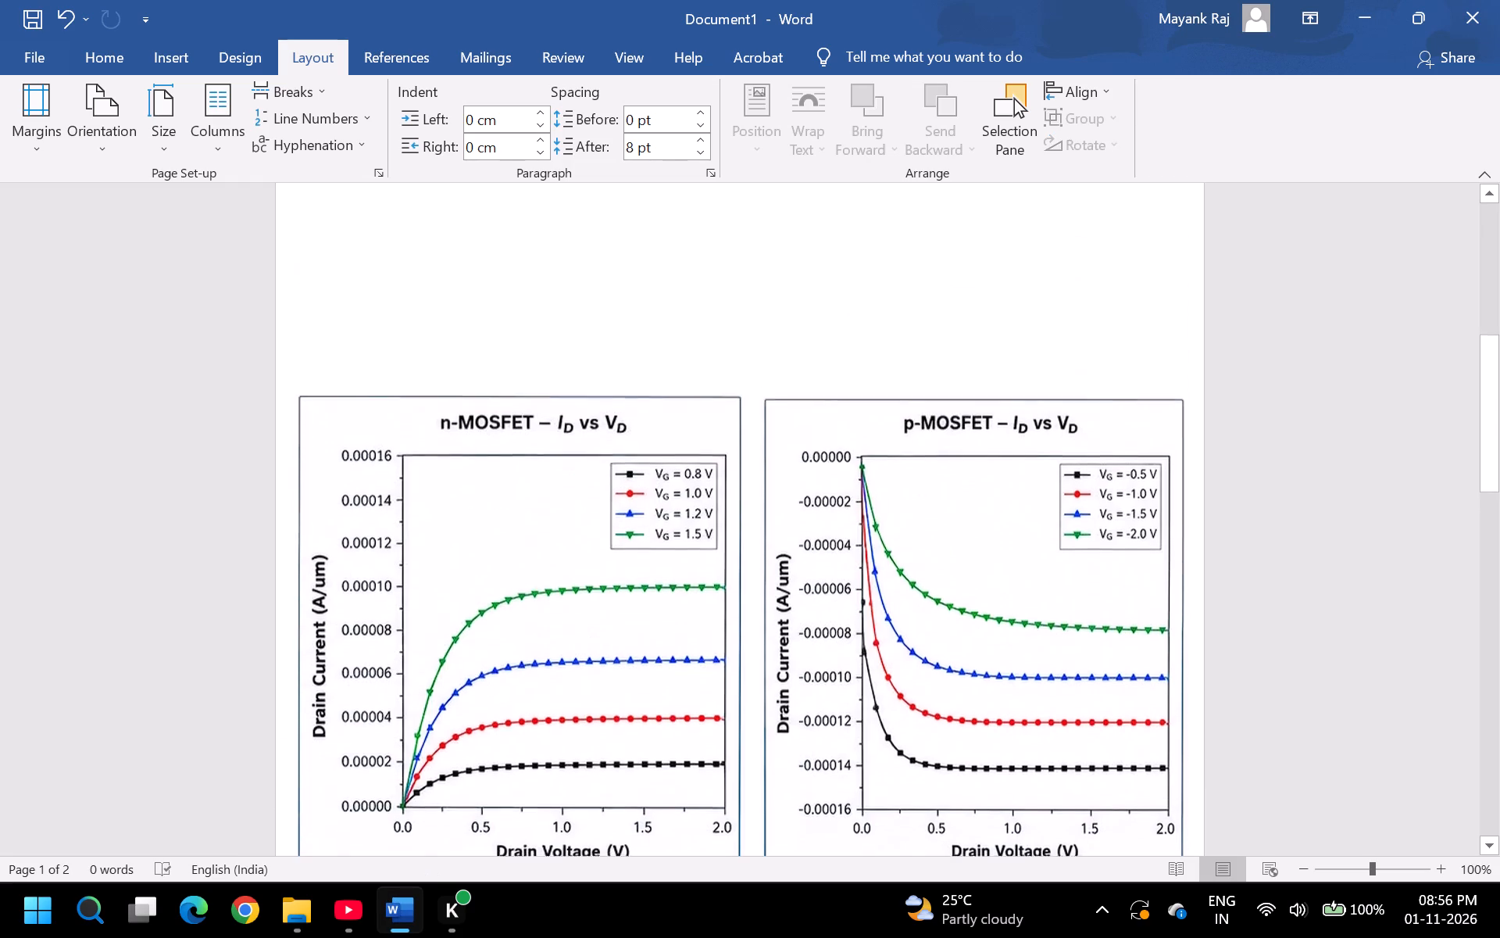
scroll(548, 183, "up", 6)
scroll(487, 406, "up", 6)
scroll(597, 333, "up", 4)
scroll(492, 377, "up", 2)
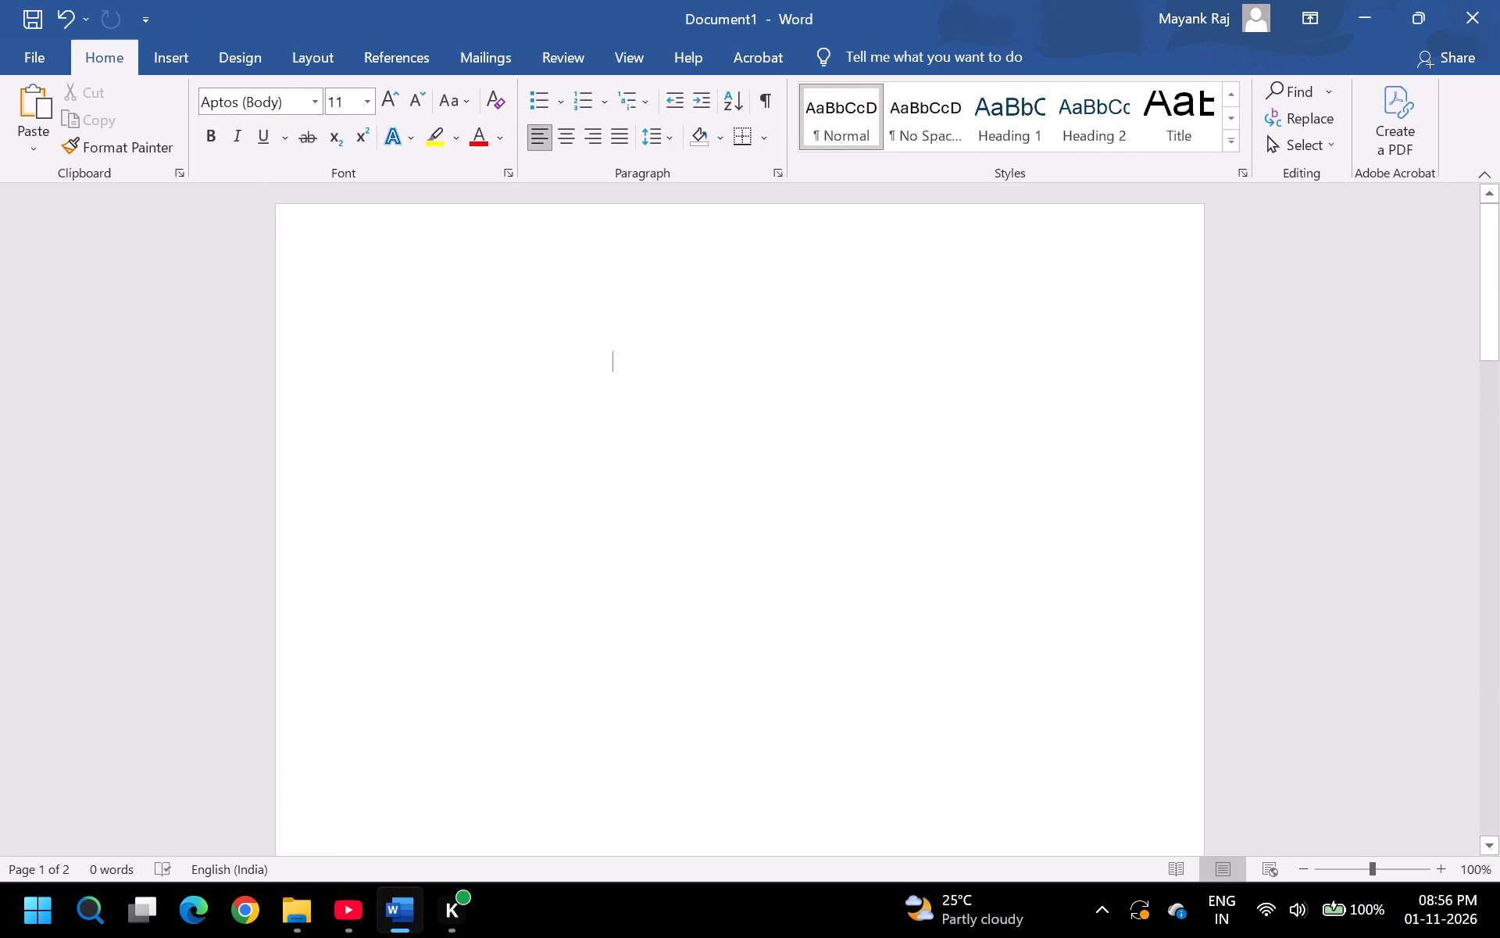
right_click(480, 353)
left_click(524, 457)
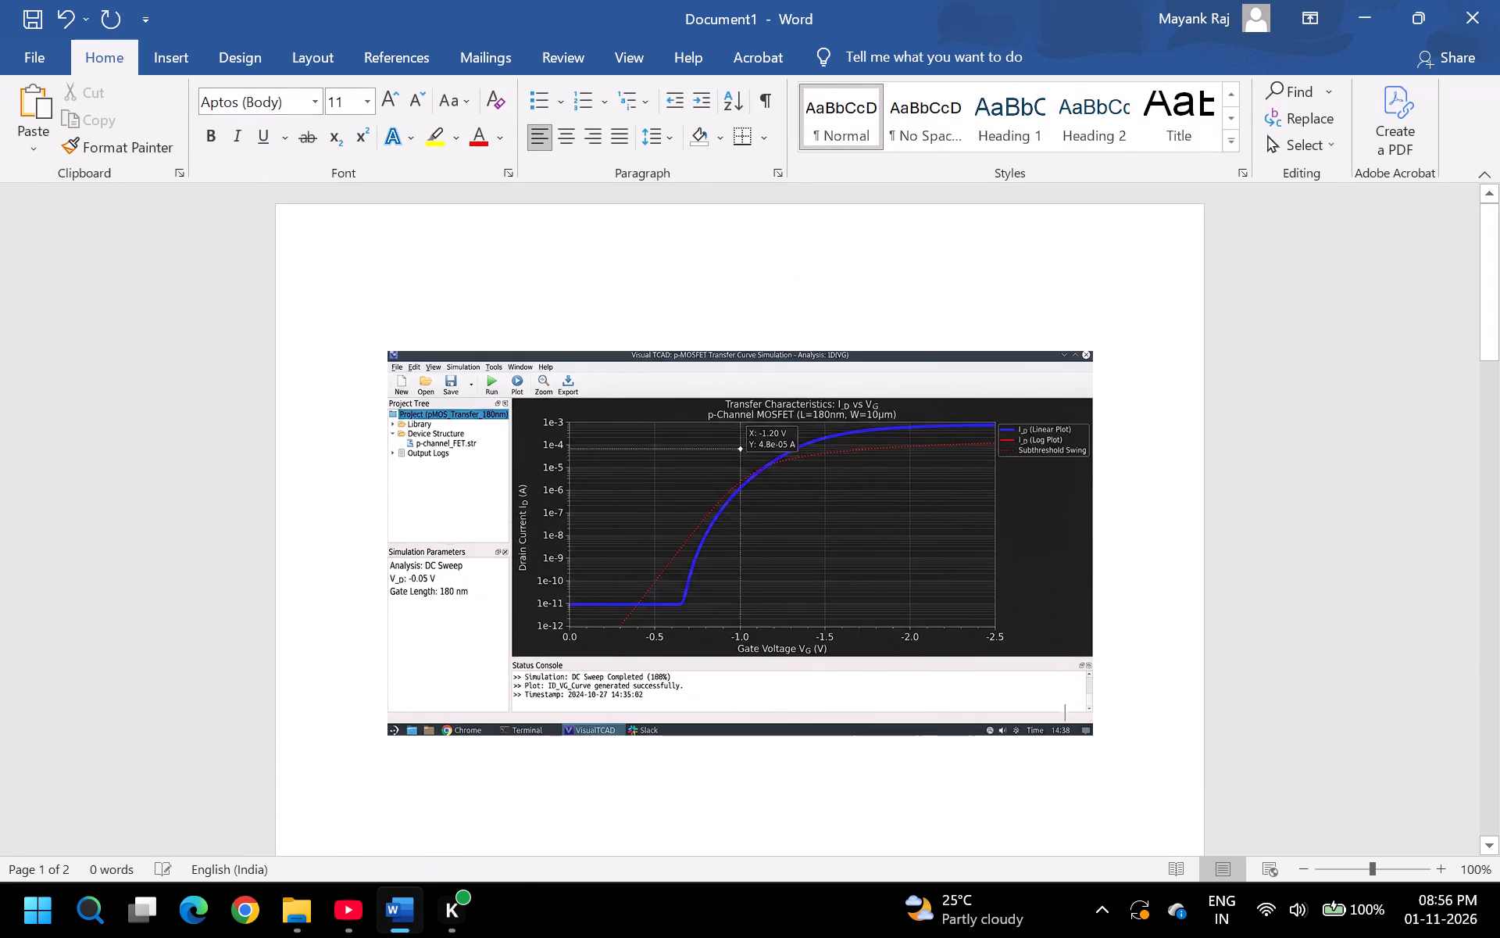
Narrow the pasted transfer-characteristics screenshot from its right side.
left_click(780, 460)
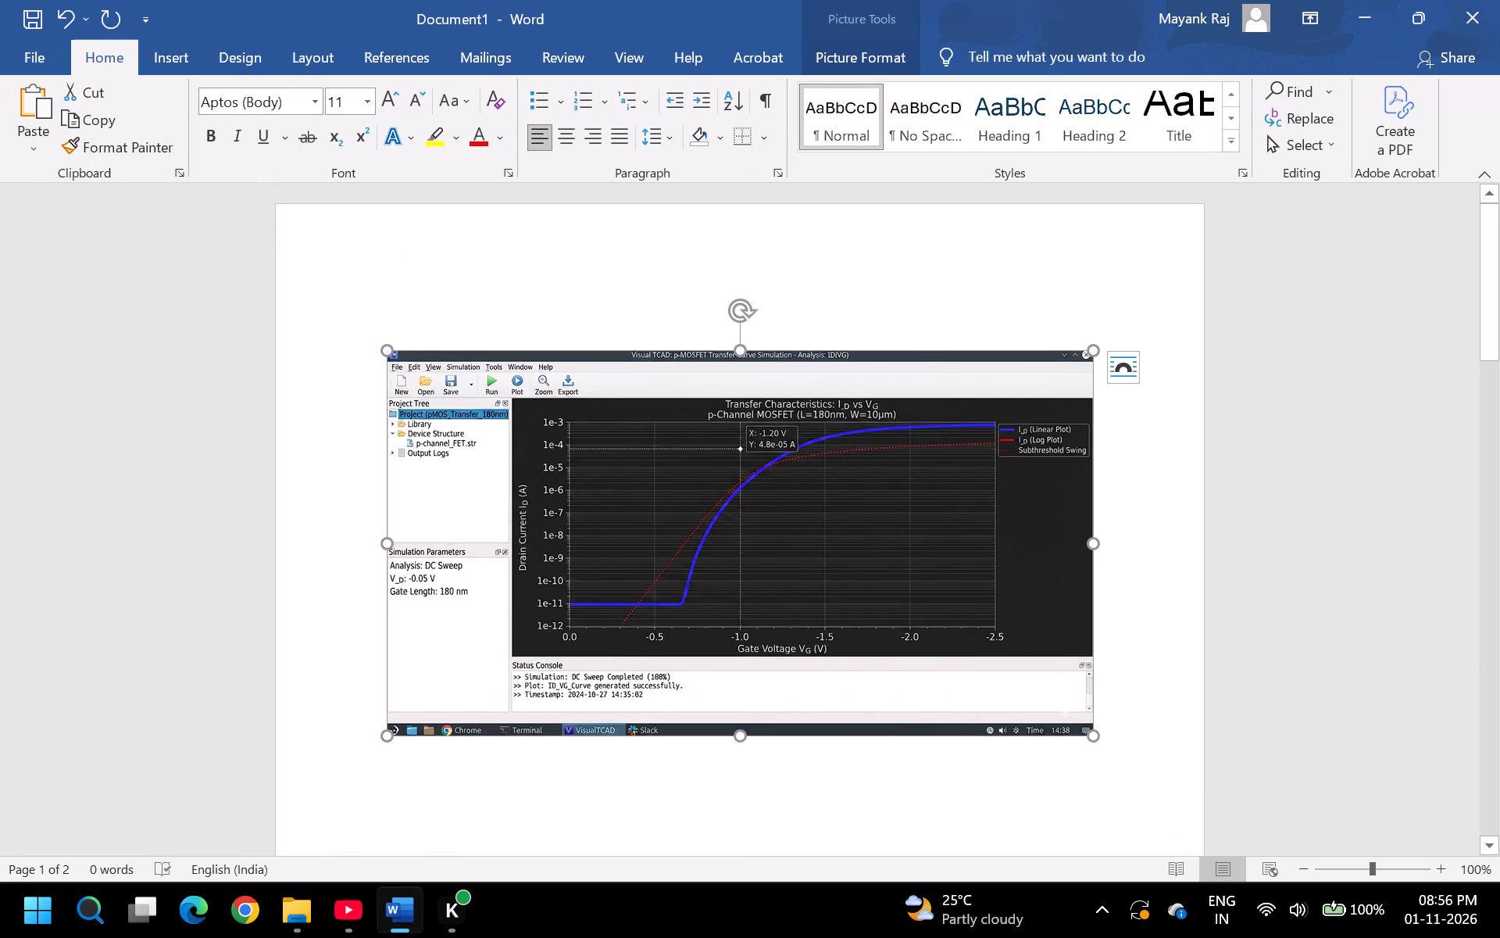
left_click_drag(1094, 542, 977, 551)
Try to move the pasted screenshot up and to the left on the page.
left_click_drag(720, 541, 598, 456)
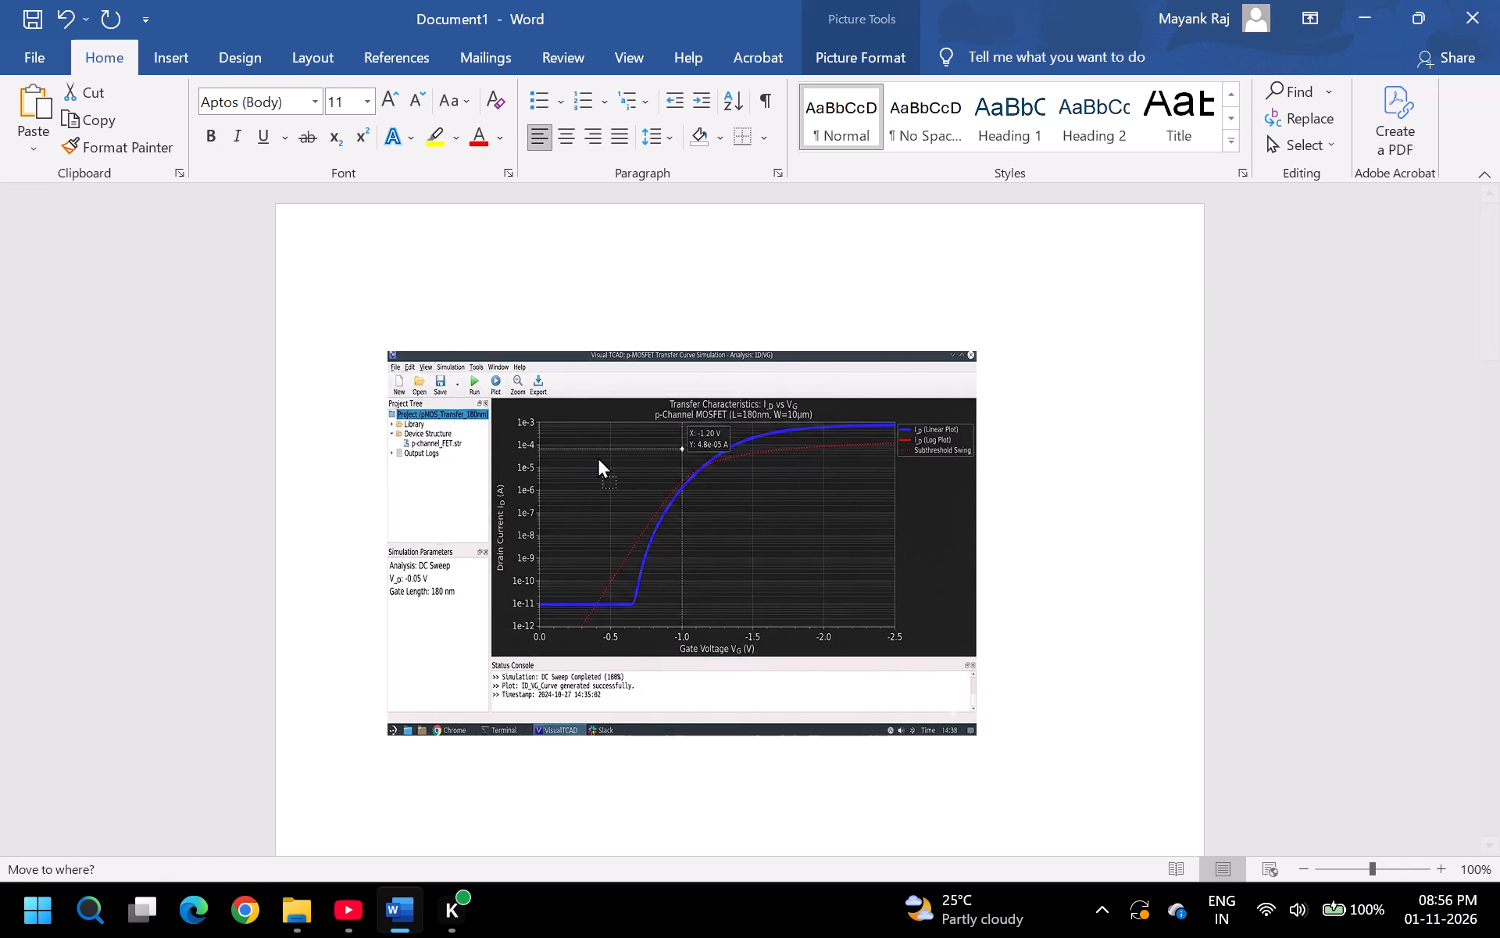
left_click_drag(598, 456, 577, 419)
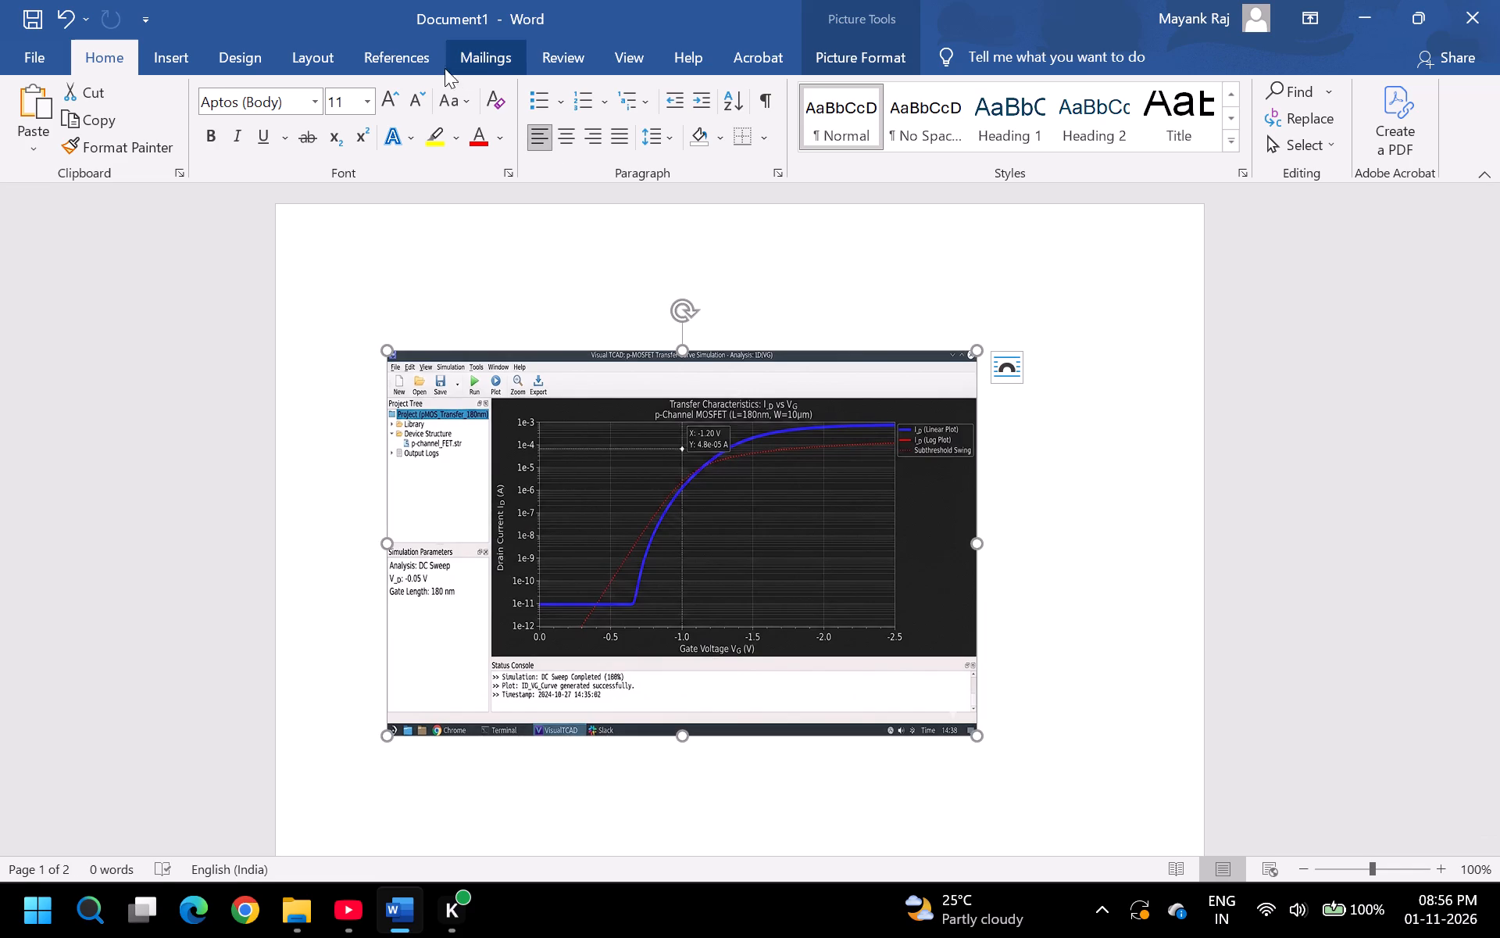
Give the transfer-characteristics screenshot a text-wrapped page position and move it near the upper-left corner of page 1.
left_click(282, 67)
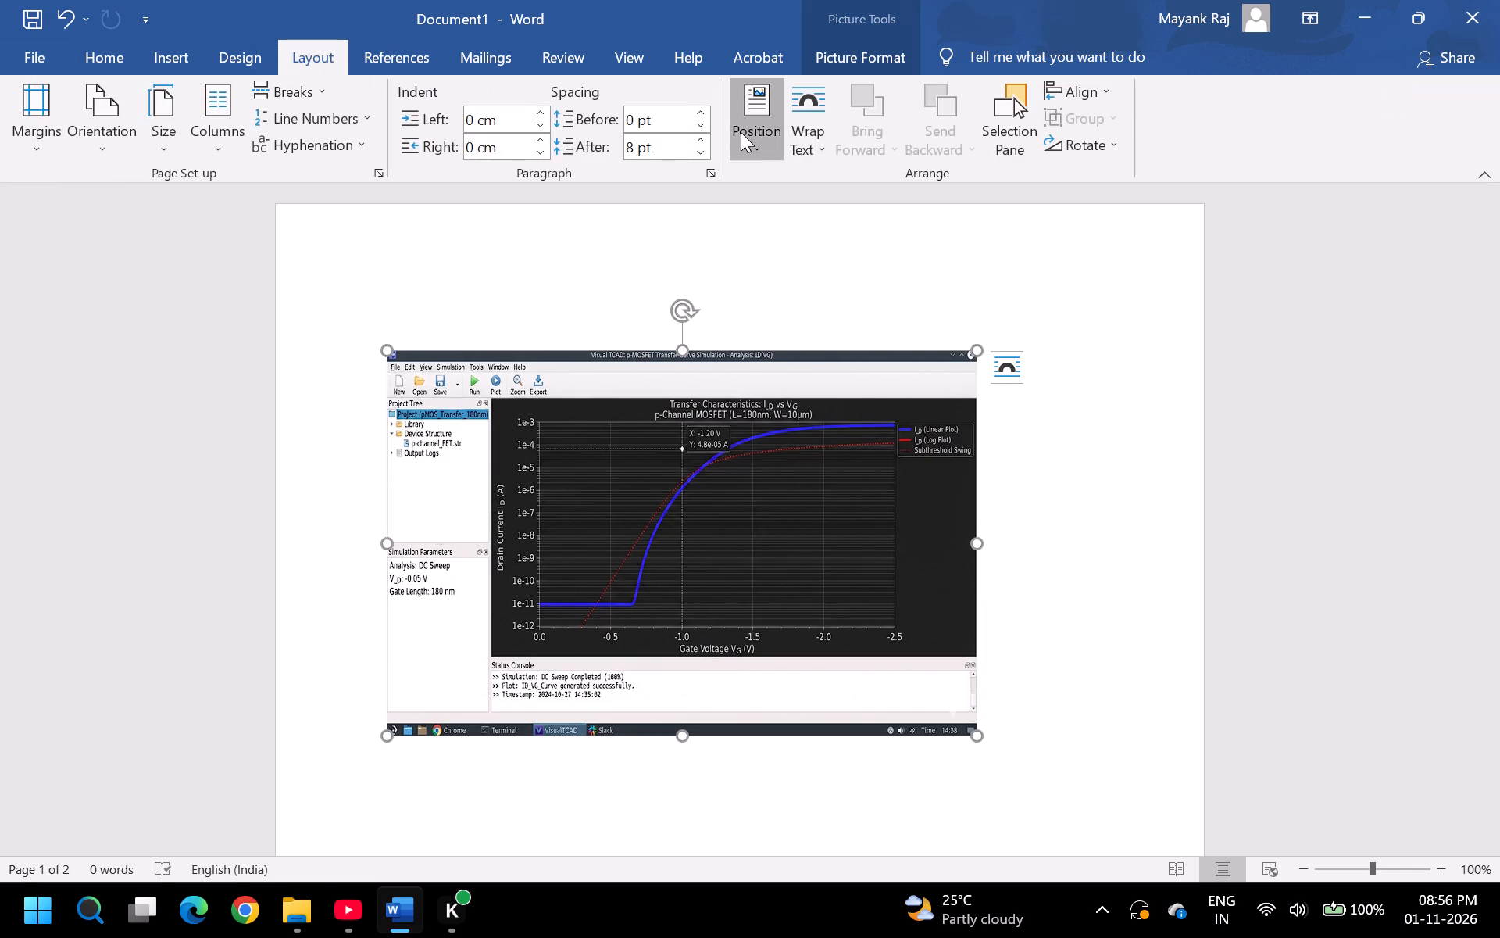
left_click(741, 132)
left_click(906, 306)
left_click_drag(883, 441, 741, 424)
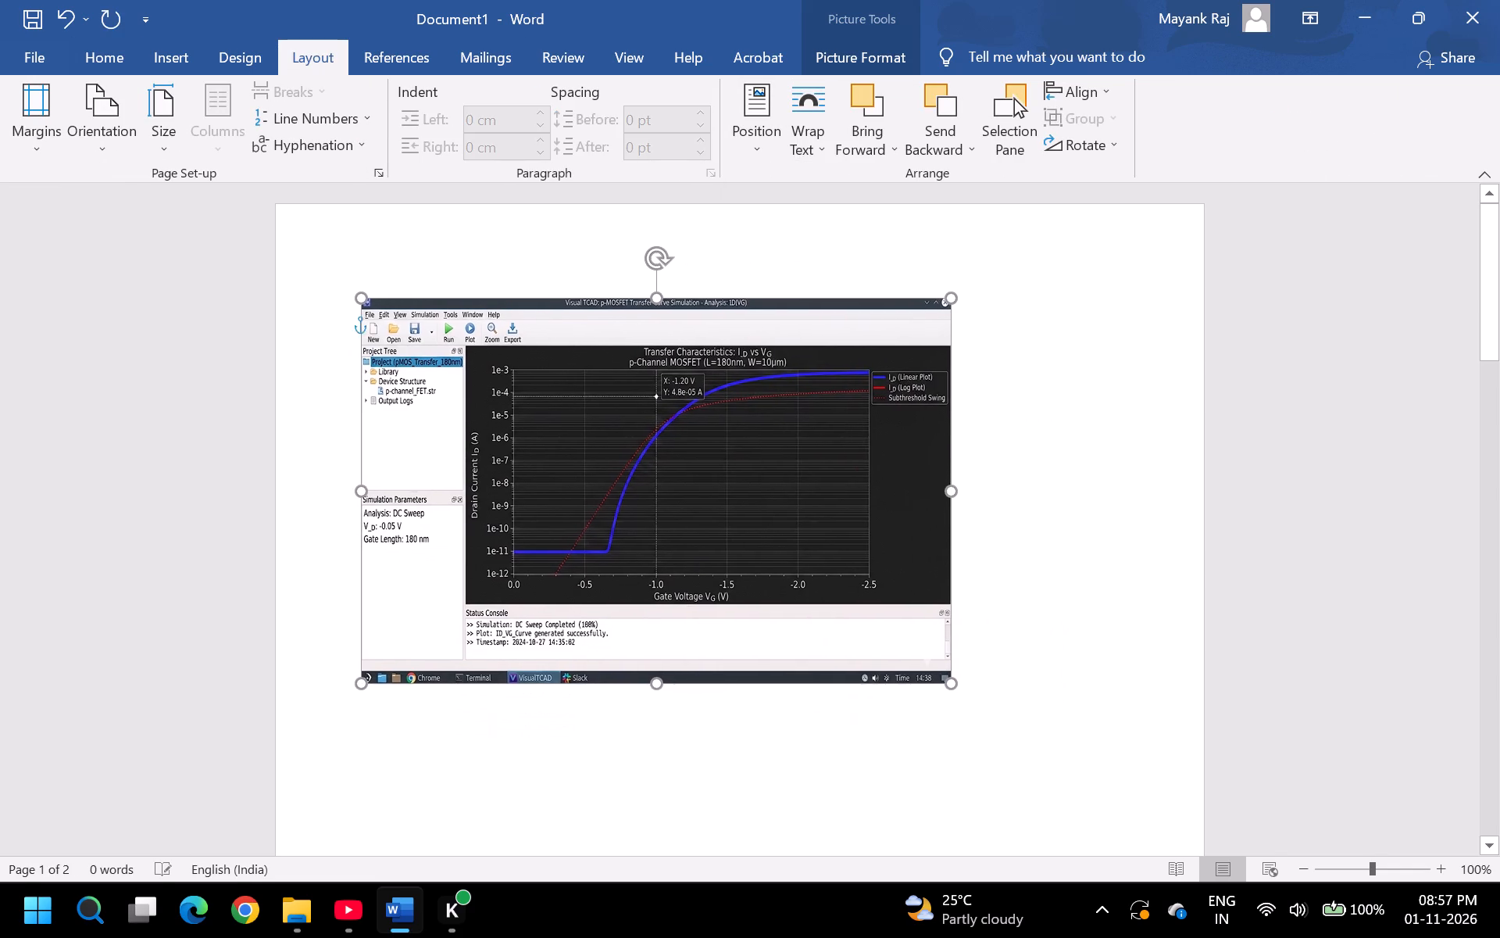
left_click_drag(741, 424, 690, 382)
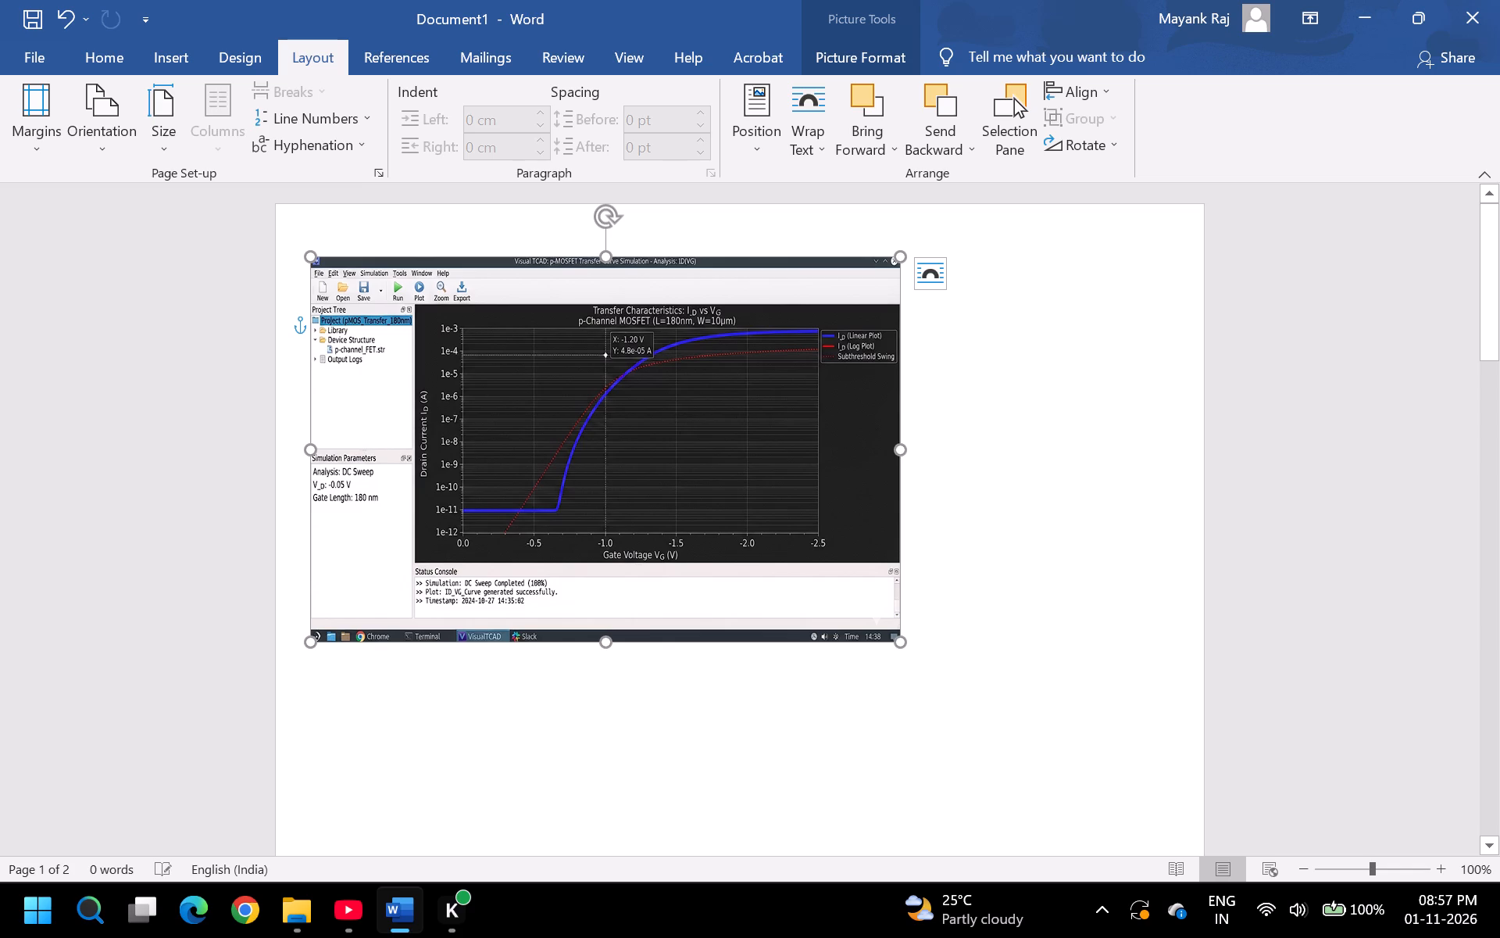
Resize the transfer-characteristics screenshot, making it slightly narrower and taller by extending its bottom edge.
left_click_drag(902, 449, 880, 454)
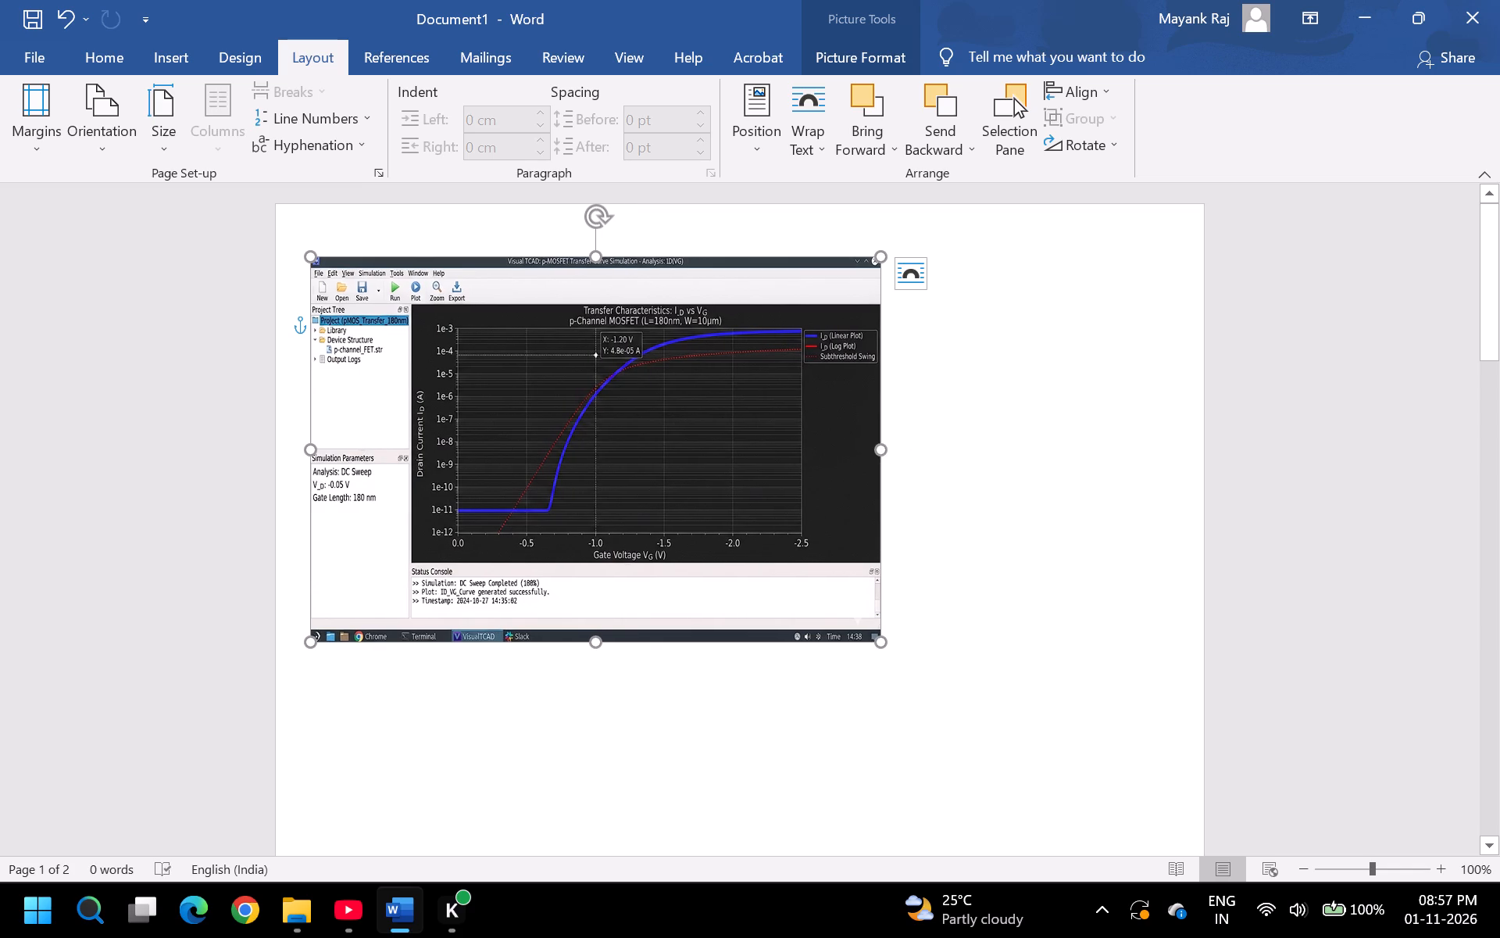
left_click_drag(595, 639, 599, 691)
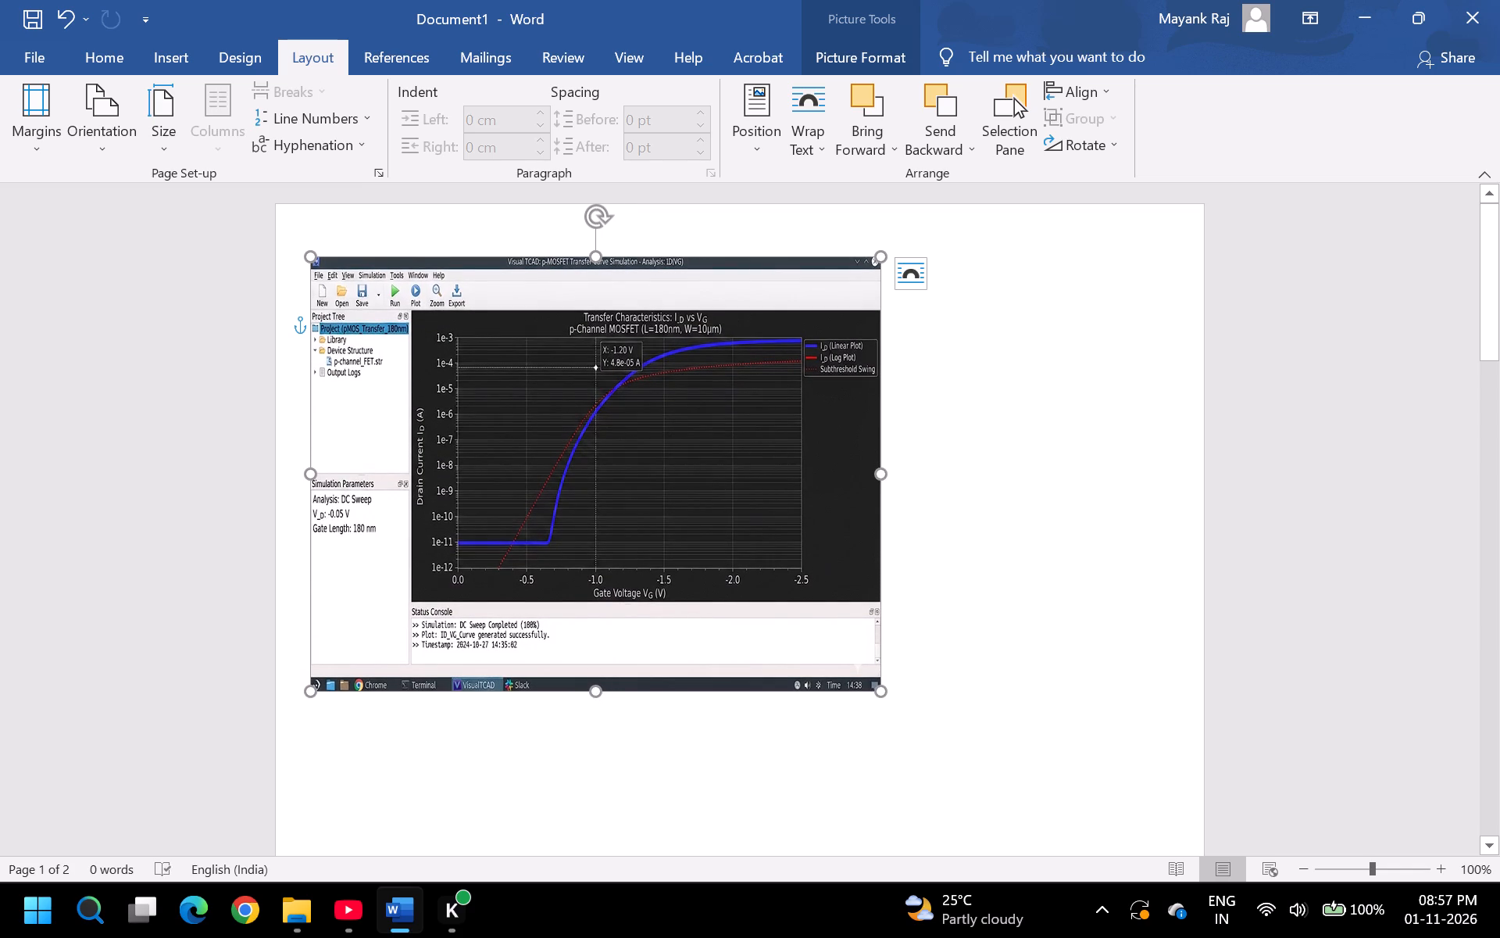
left_click_drag(881, 474, 895, 474)
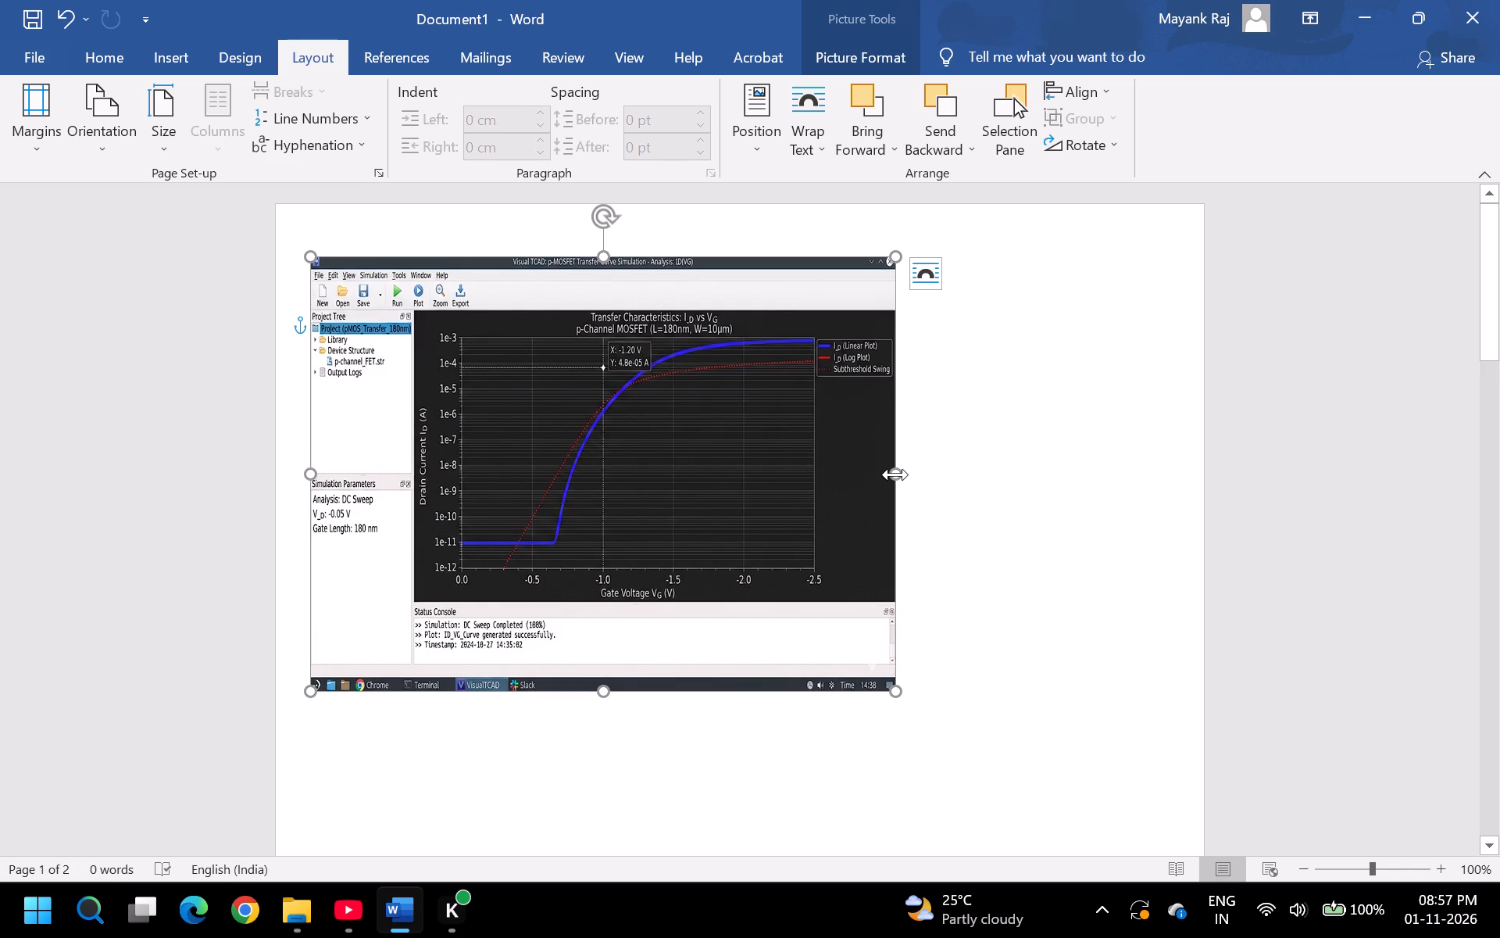
Move the transfer-characteristics screenshot to the top of page 1, centred horizontally above the MOSFET graphs.
scroll(990, 468, "down", 10)
scroll(989, 468, "up", 3)
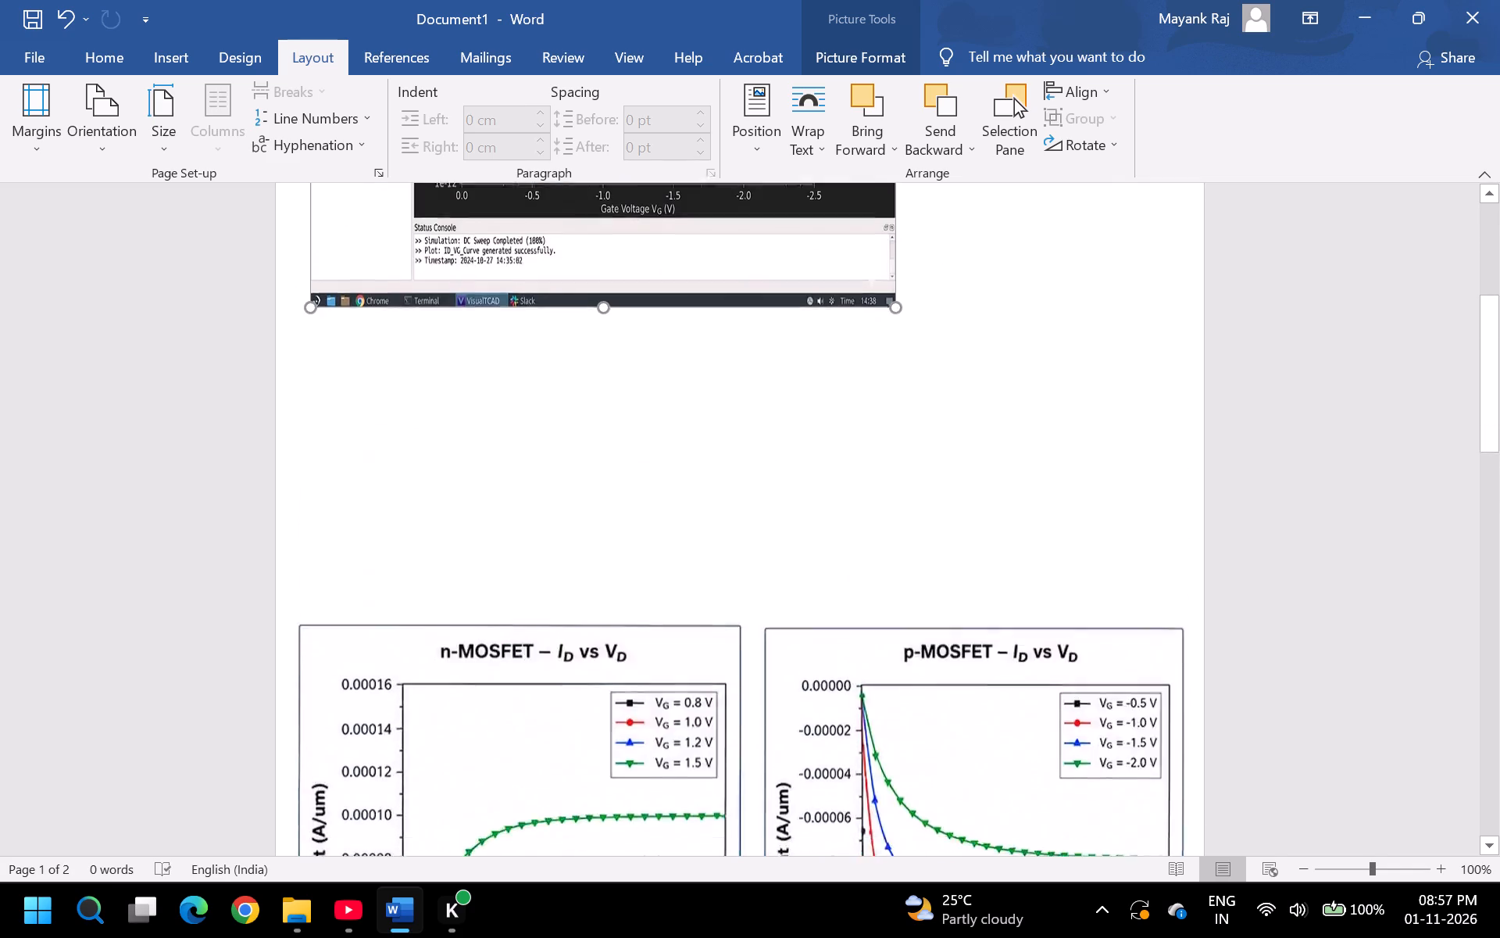
scroll(989, 468, "up", 10)
left_click_drag(648, 474, 626, 432)
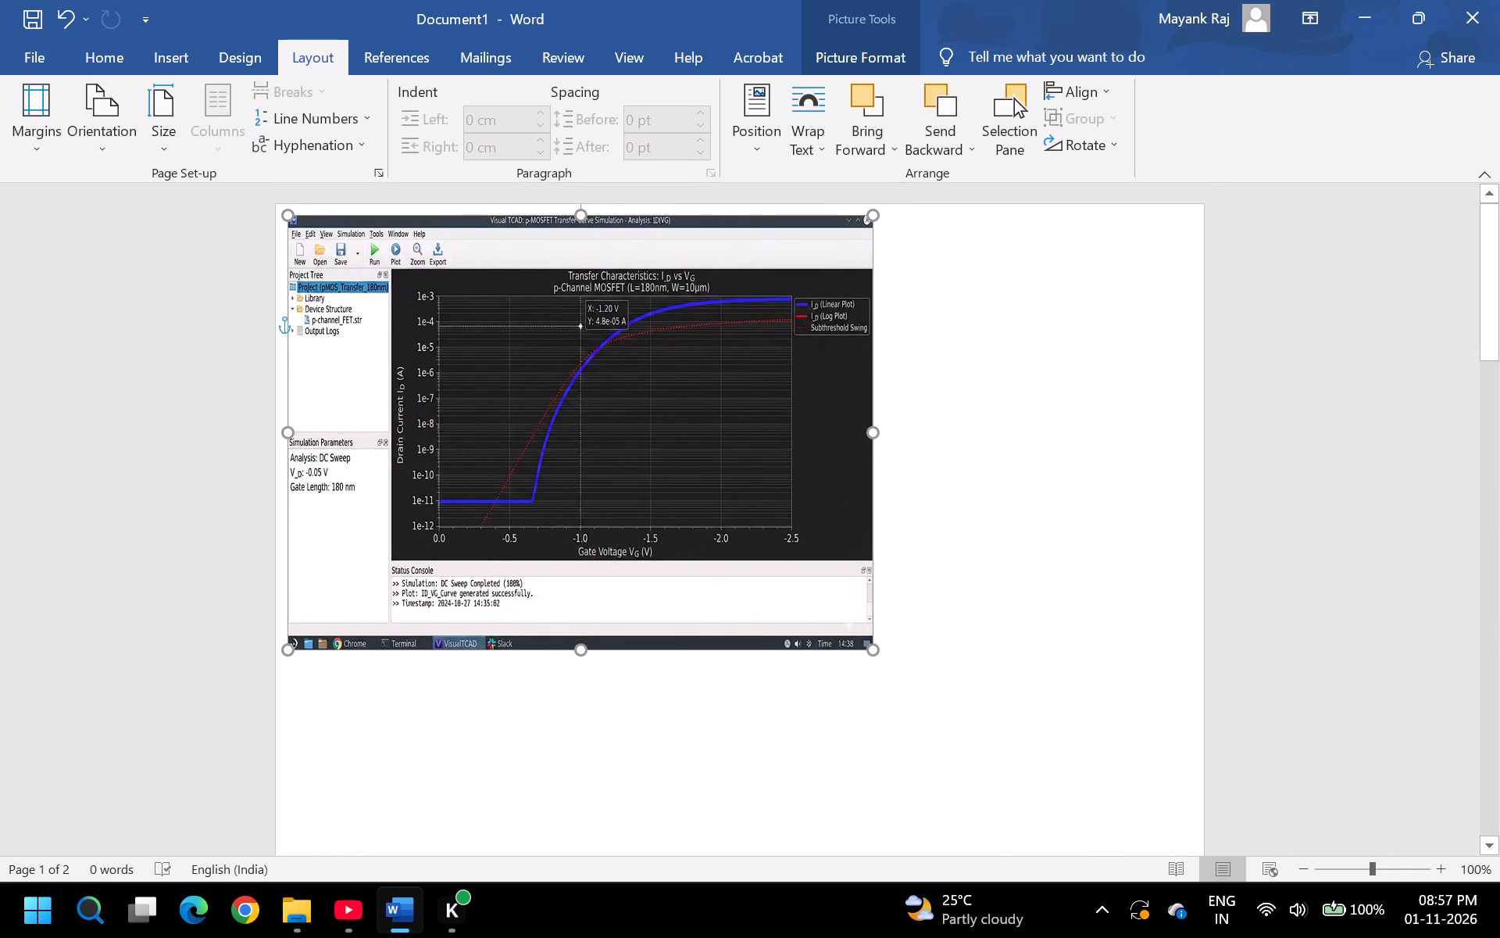
left_click_drag(626, 432, 635, 451)
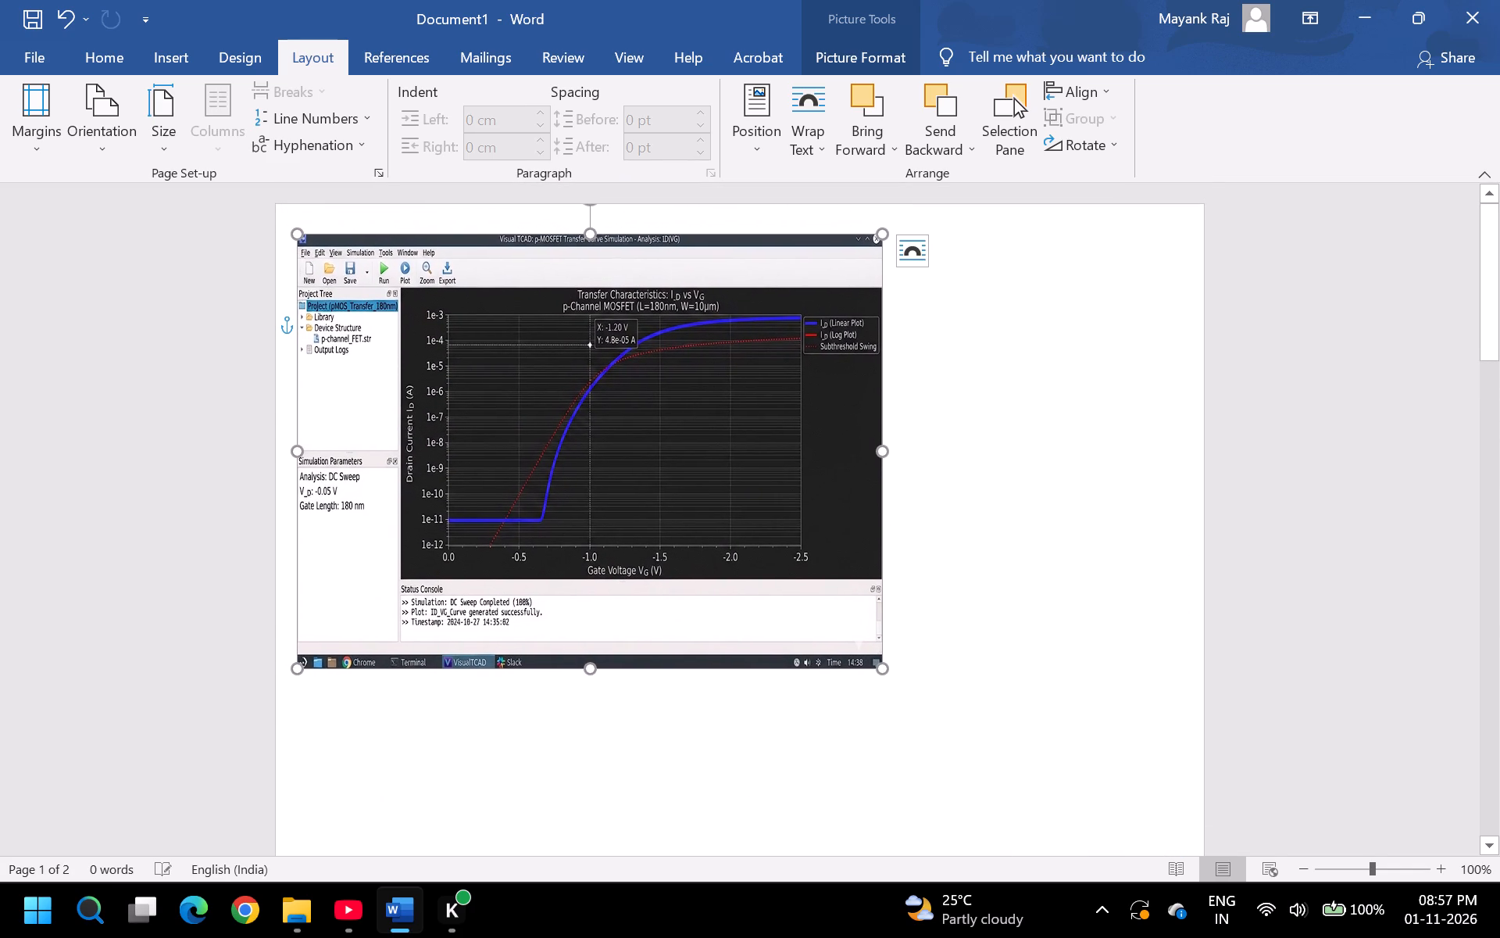
scroll(928, 478, "down", 8)
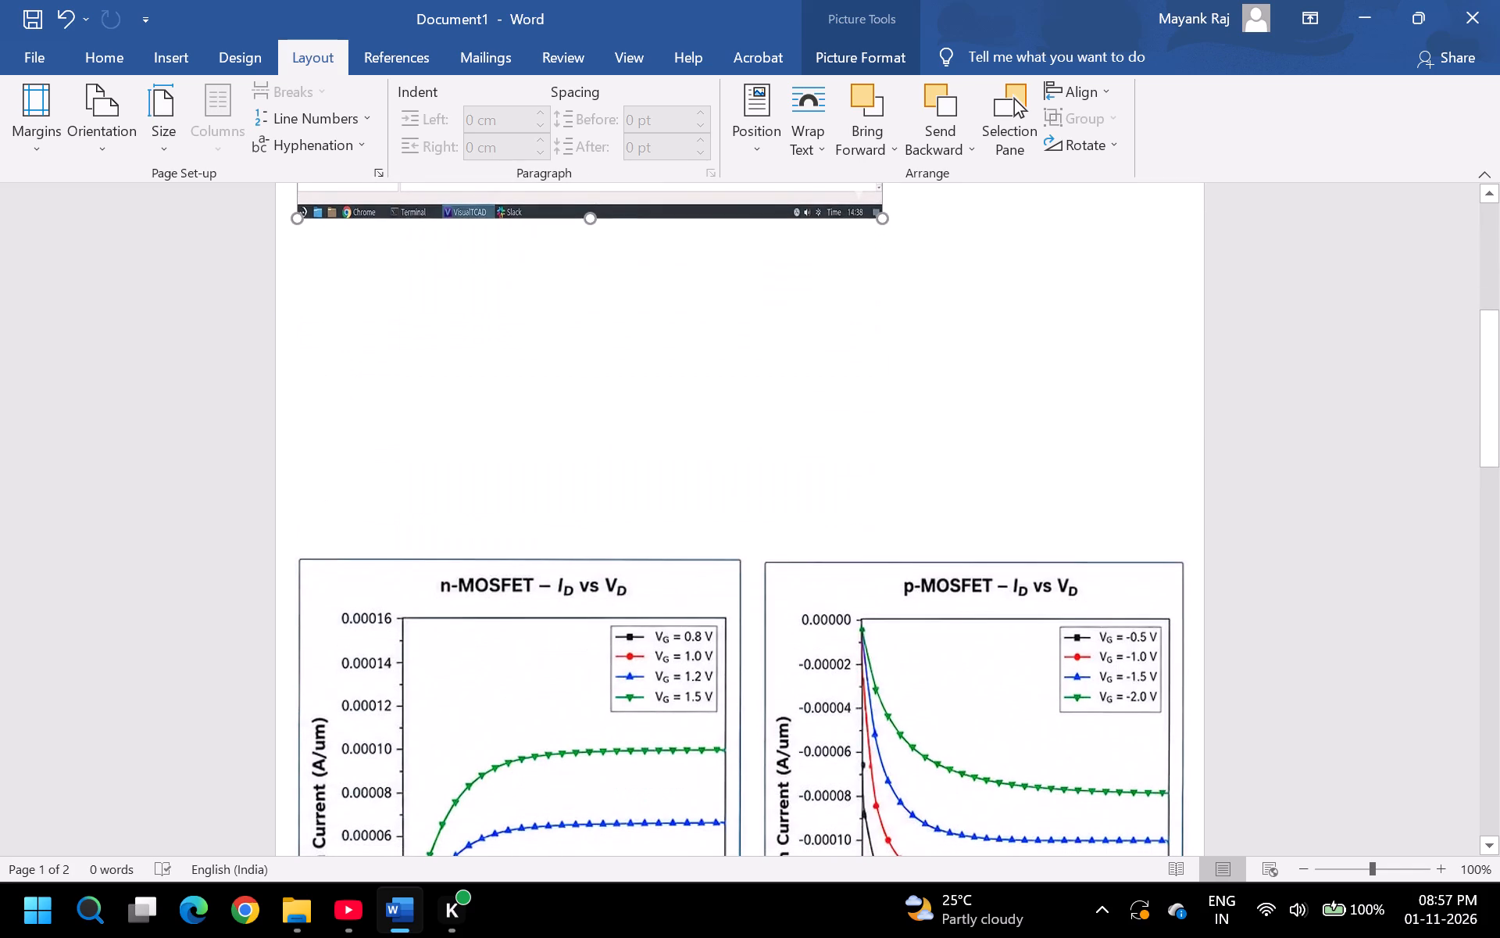
scroll(831, 461, "up", 8)
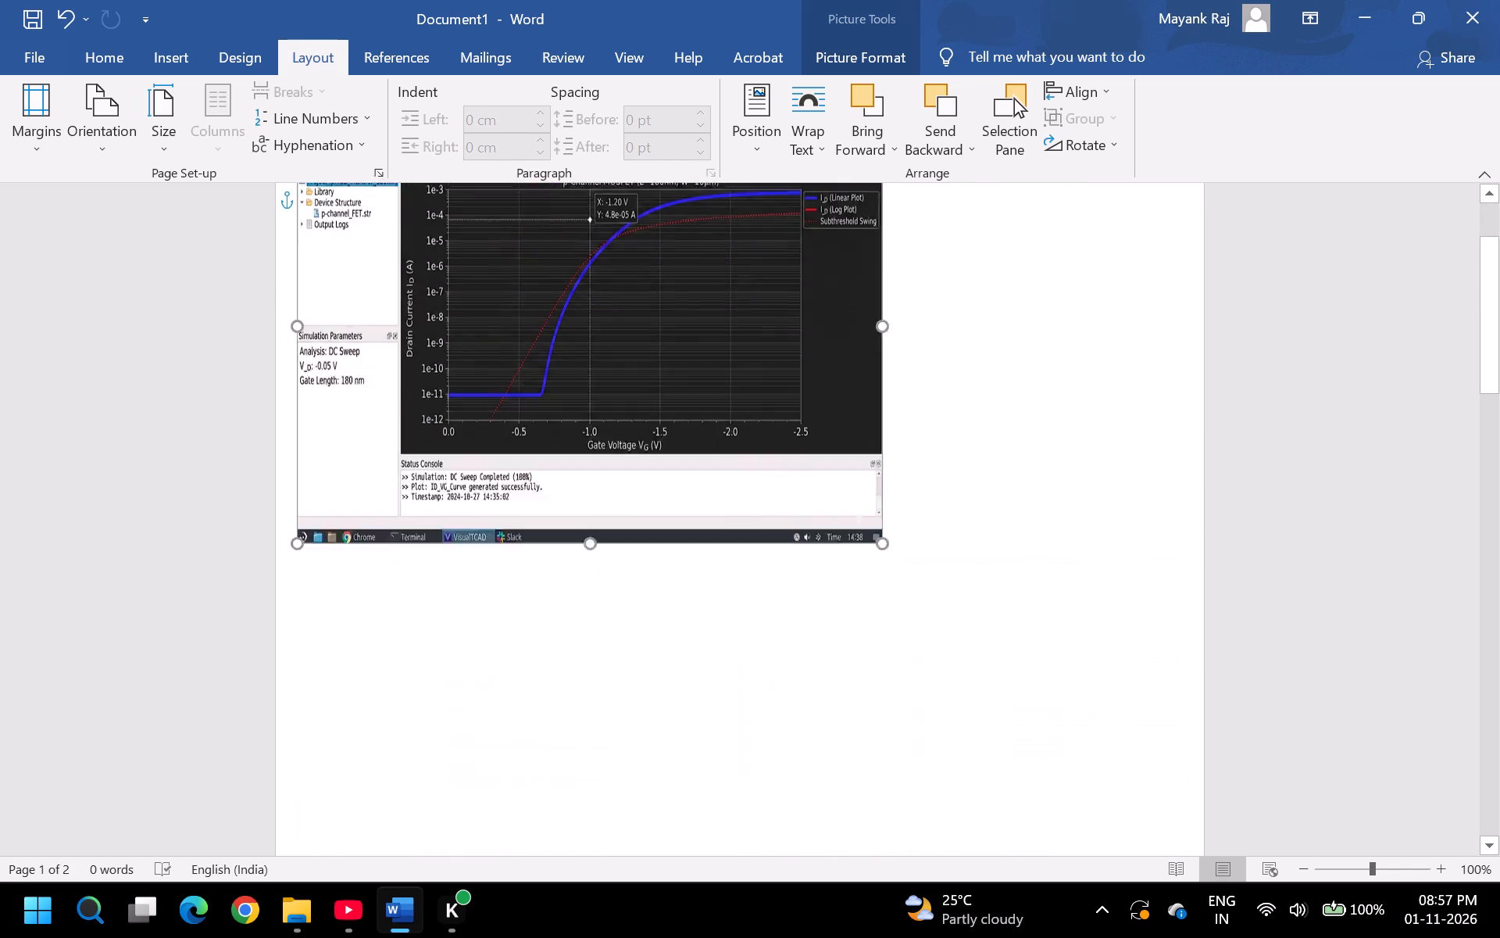
scroll(832, 466, "up", 1)
left_click_drag(640, 456, 798, 439)
Move the n-MOSFET ID vs VD graph up beneath the screenshot, reduce its height and widen it to the right.
scroll(847, 480, "down", 7)
scroll(834, 545, "down", 1)
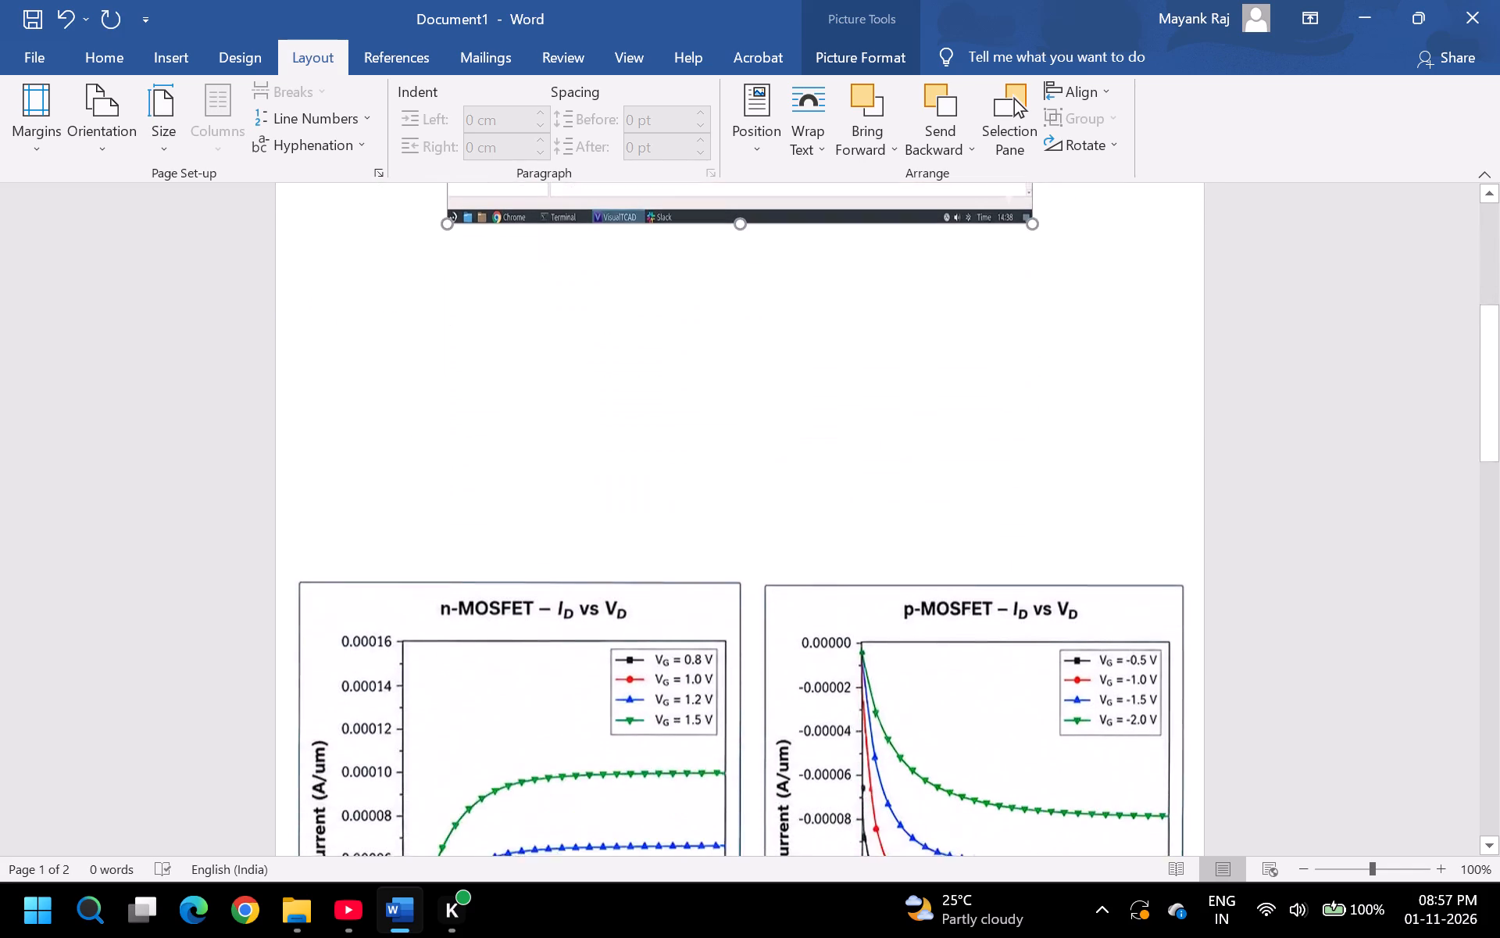
left_click_drag(611, 596, 614, 275)
left_click_drag(521, 713, 520, 696)
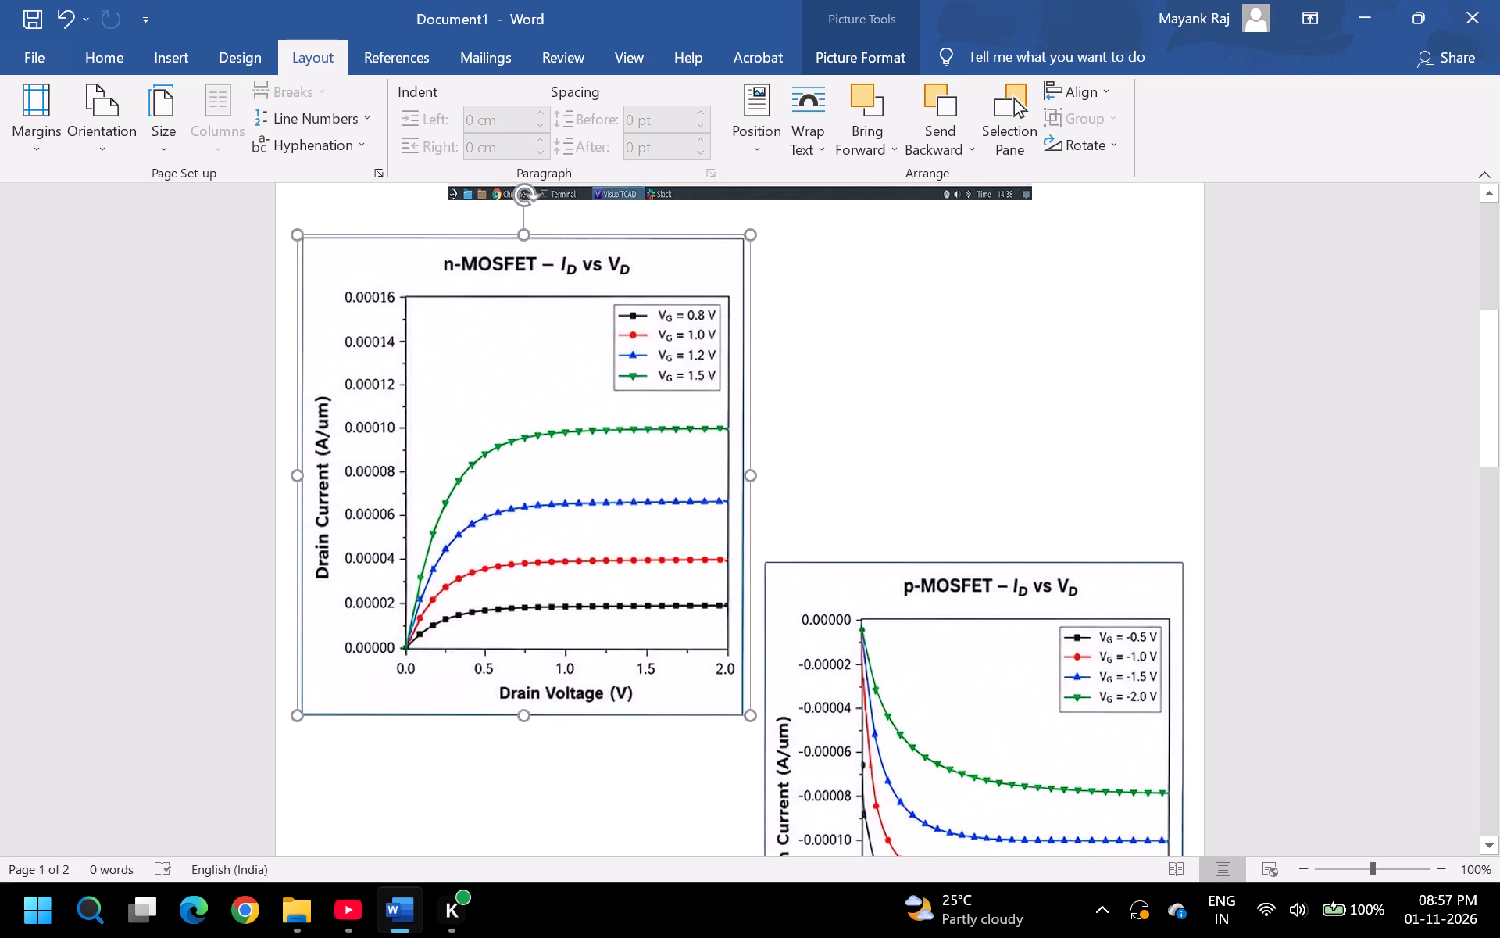
left_click_drag(520, 696, 531, 579)
left_click_drag(748, 405, 941, 388)
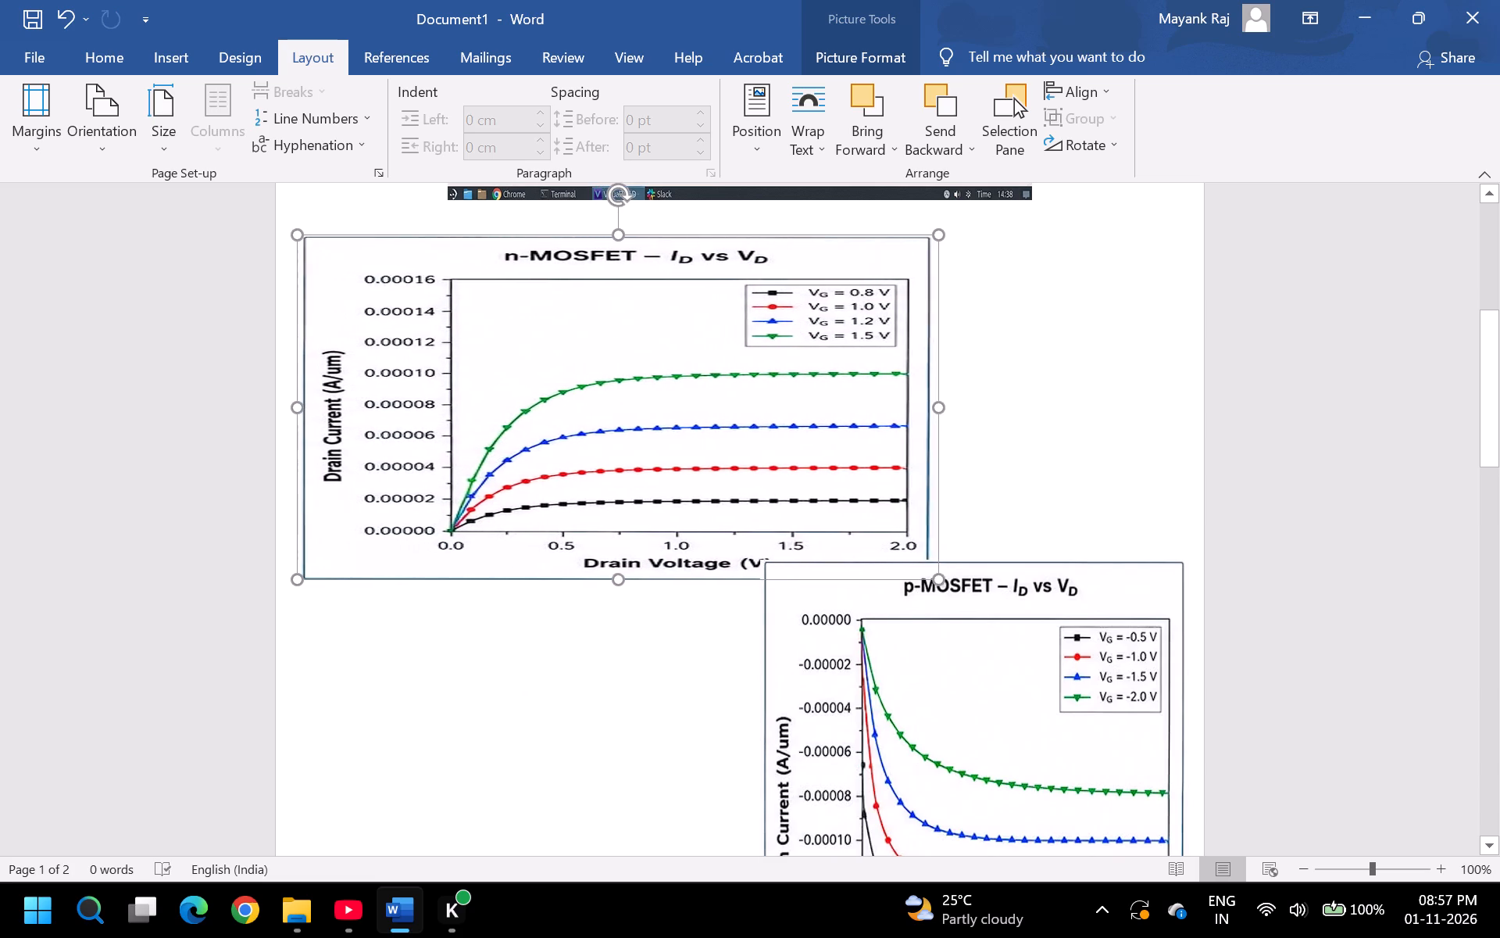
left_click_drag(941, 388, 954, 388)
Place the p-MOSFET ID vs VD graph directly beneath the n-MOSFET graph, making it wider and slightly shorter.
left_click_drag(905, 660, 799, 699)
scroll(852, 559, "up", 8)
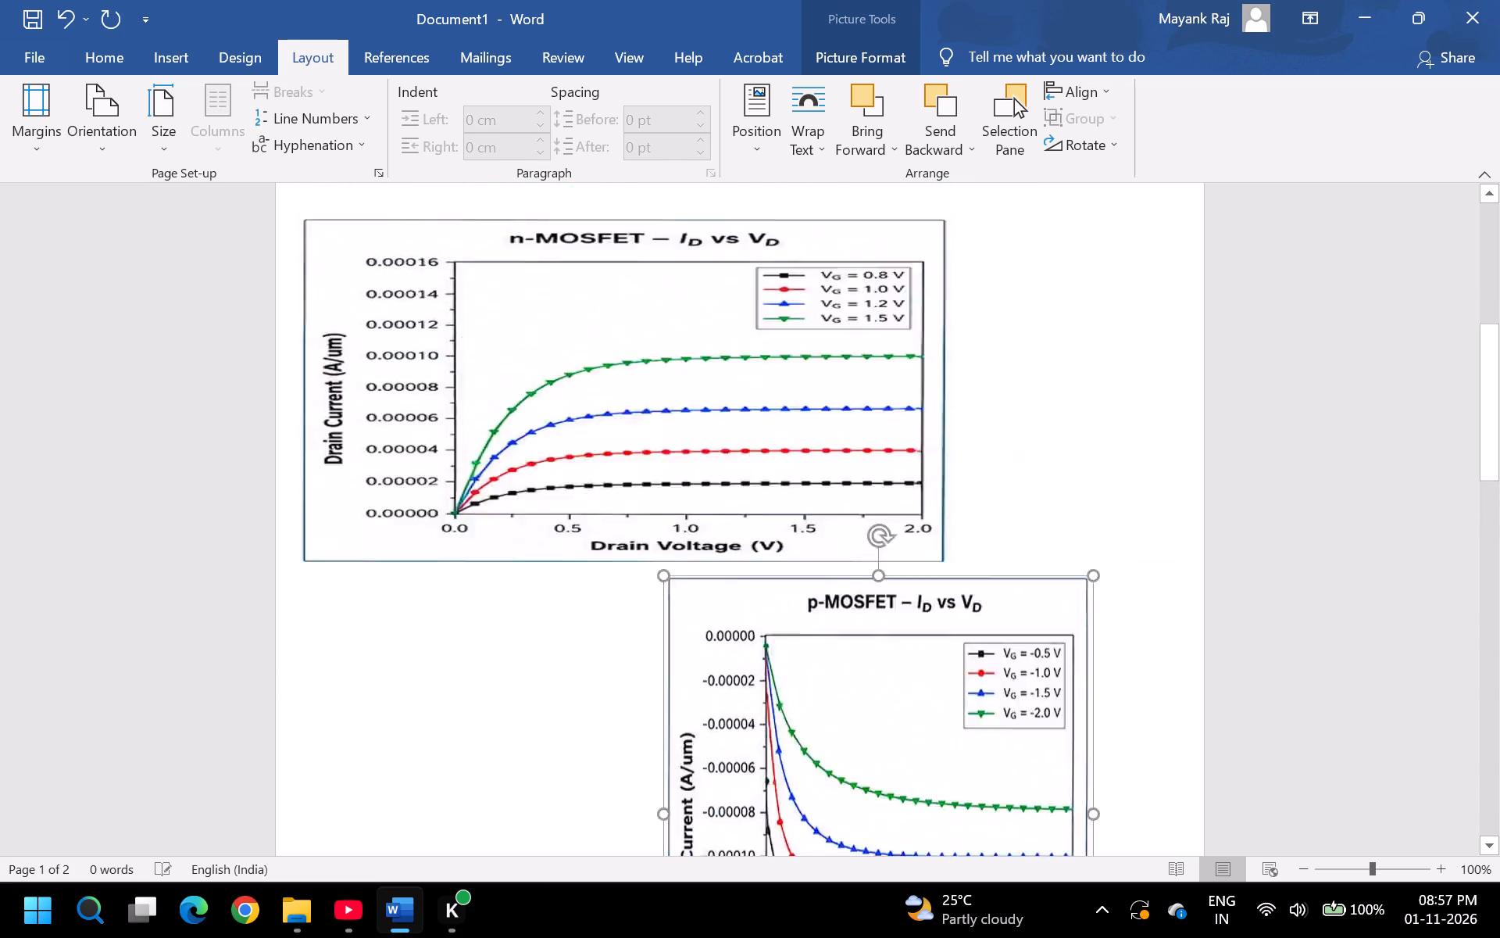
scroll(829, 497, "up", 11)
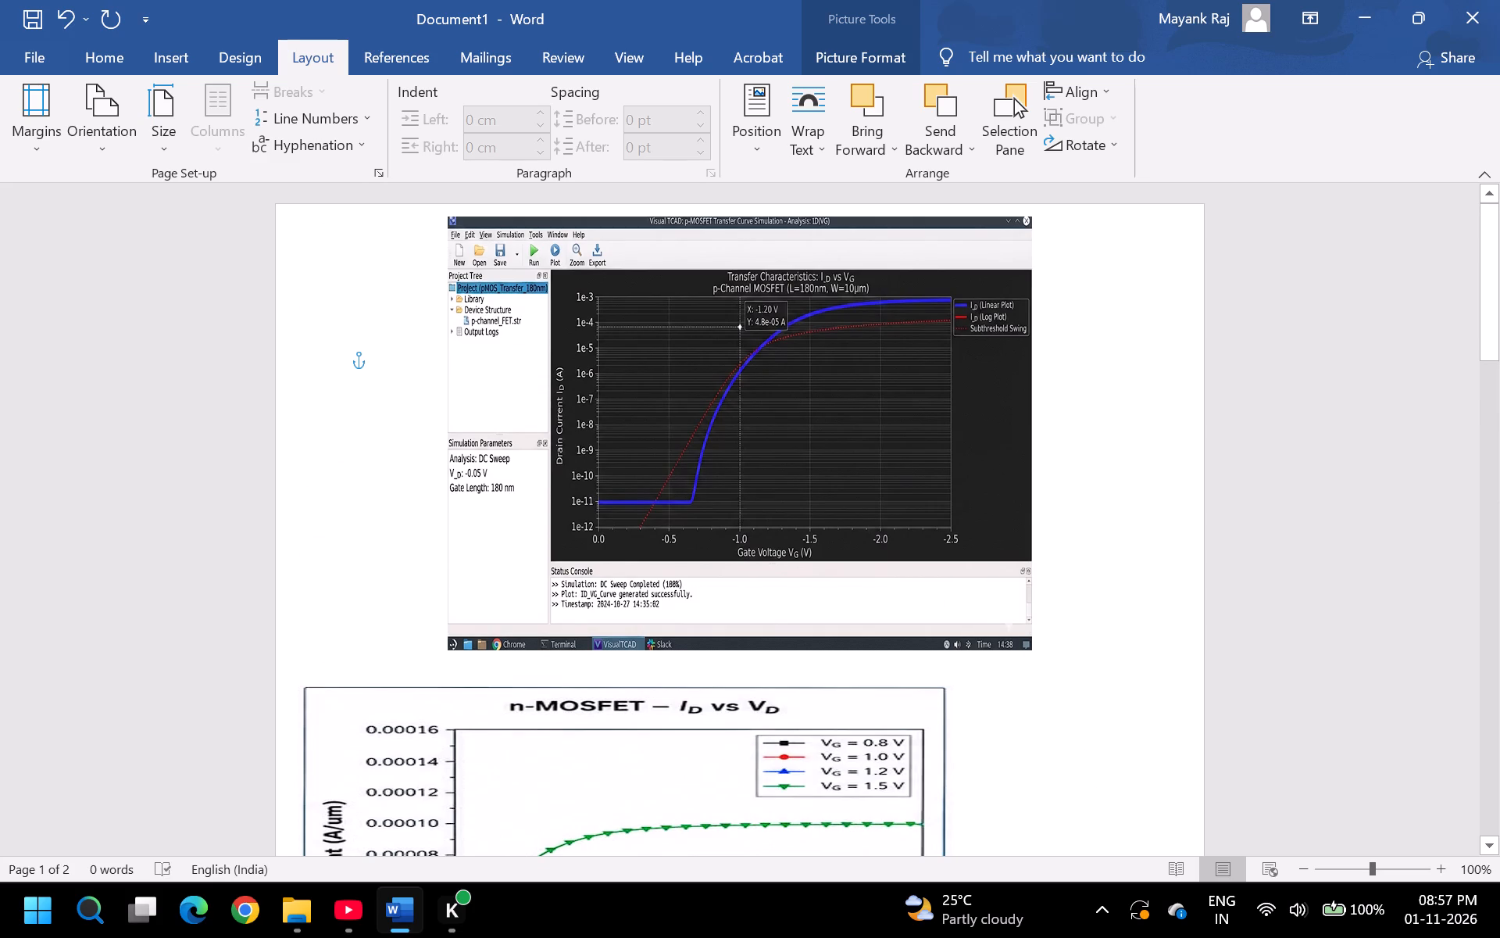
scroll(802, 527, "down", 11)
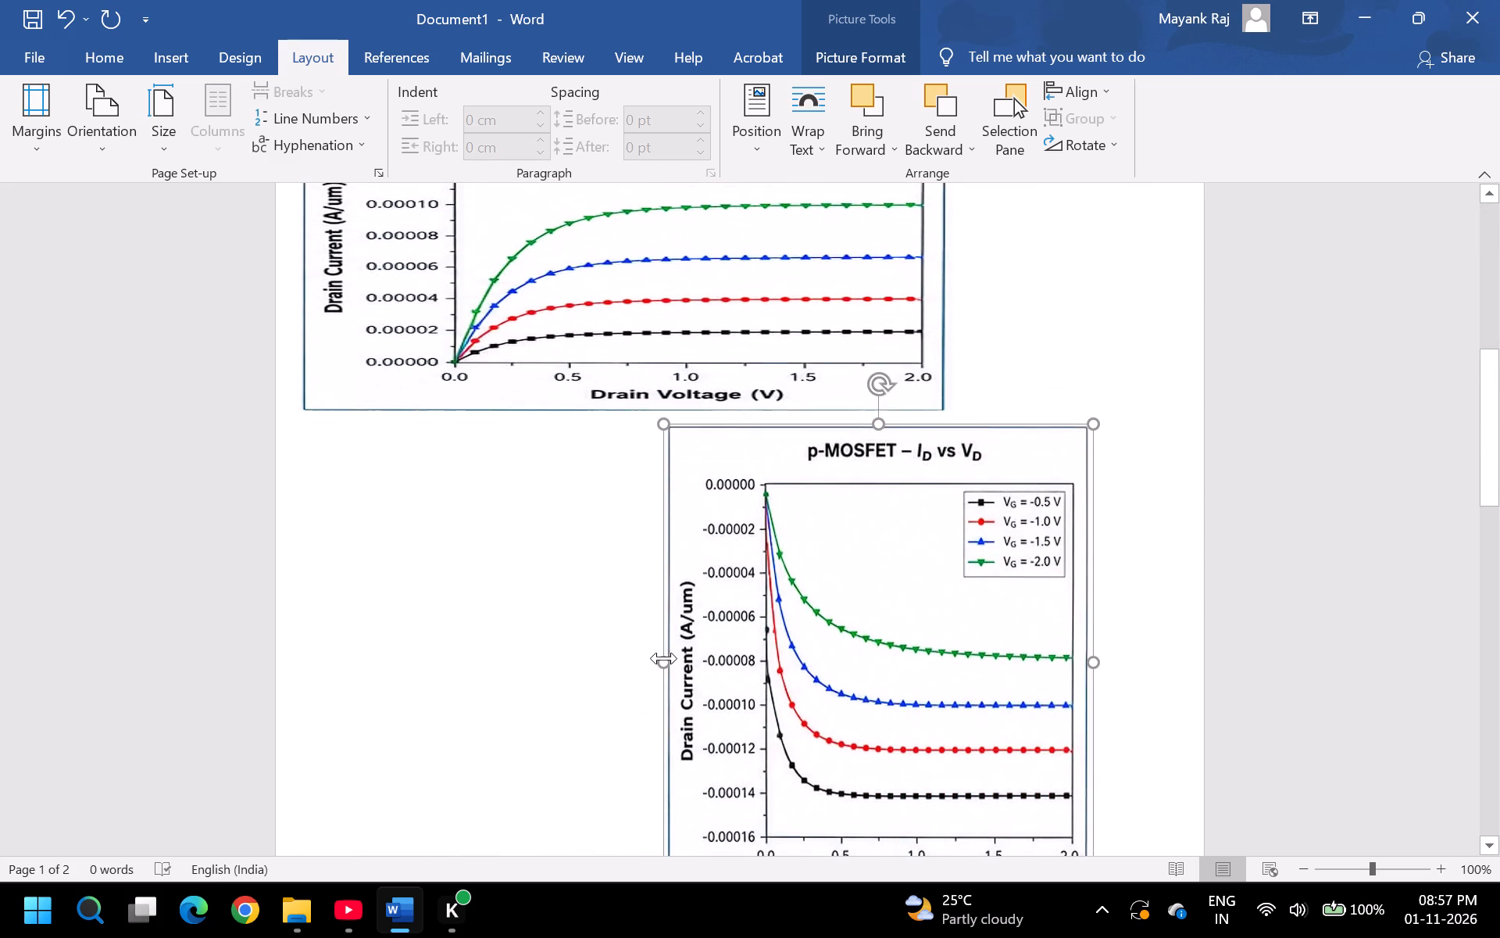
left_click_drag(664, 659, 506, 672)
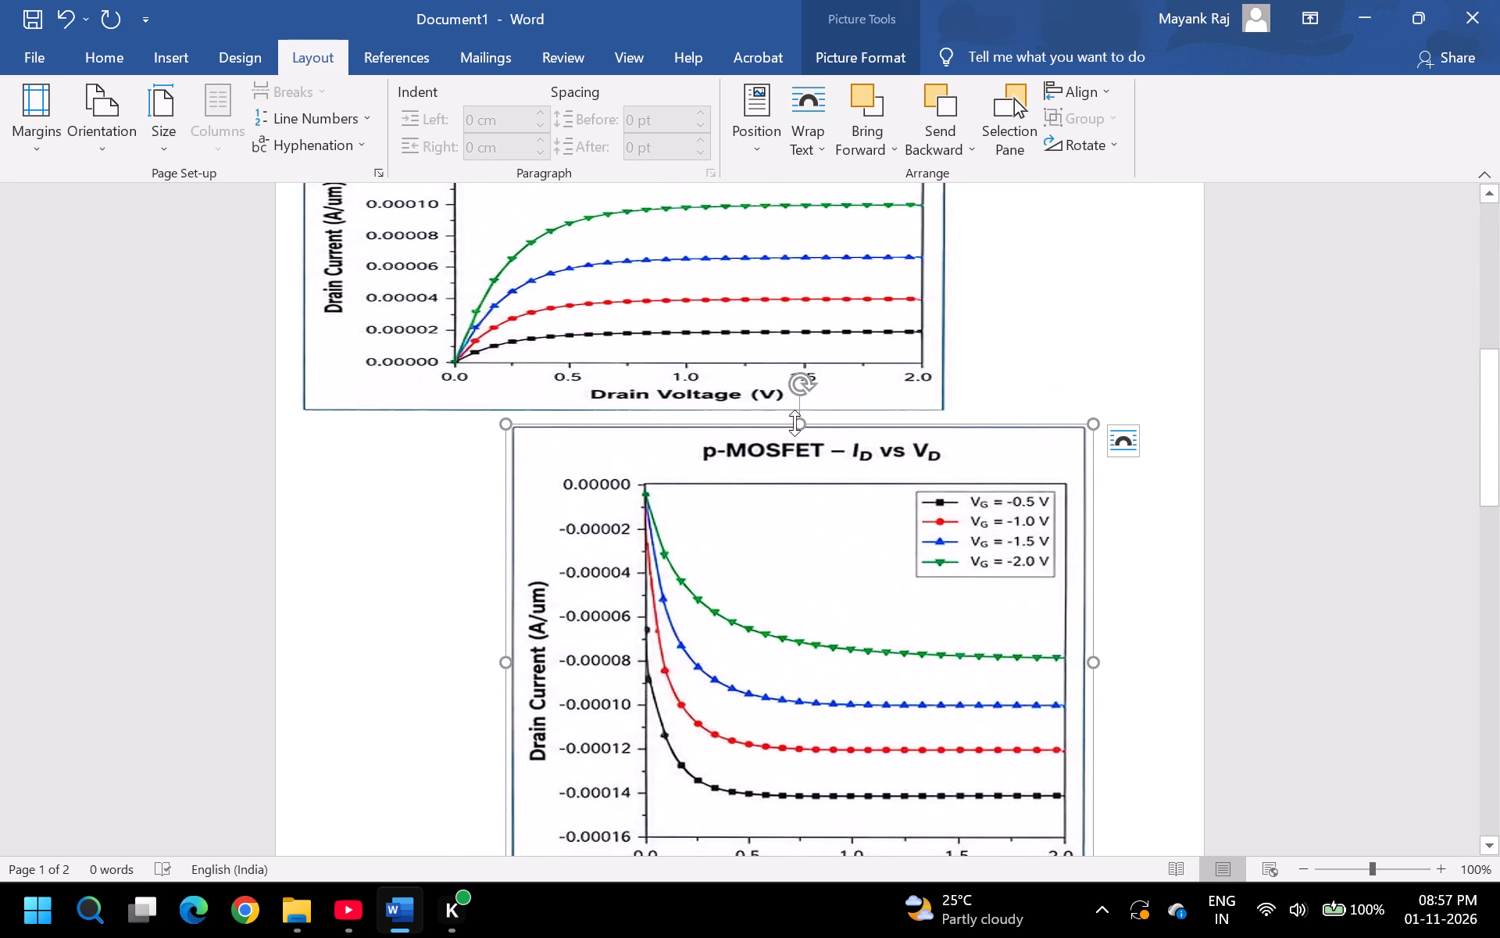
left_click_drag(795, 423, 807, 459)
left_click_drag(793, 603, 677, 568)
Move the n-MOSFET ID vs VD graph right so it sits about centred on the page.
left_click_drag(792, 281, 802, 292)
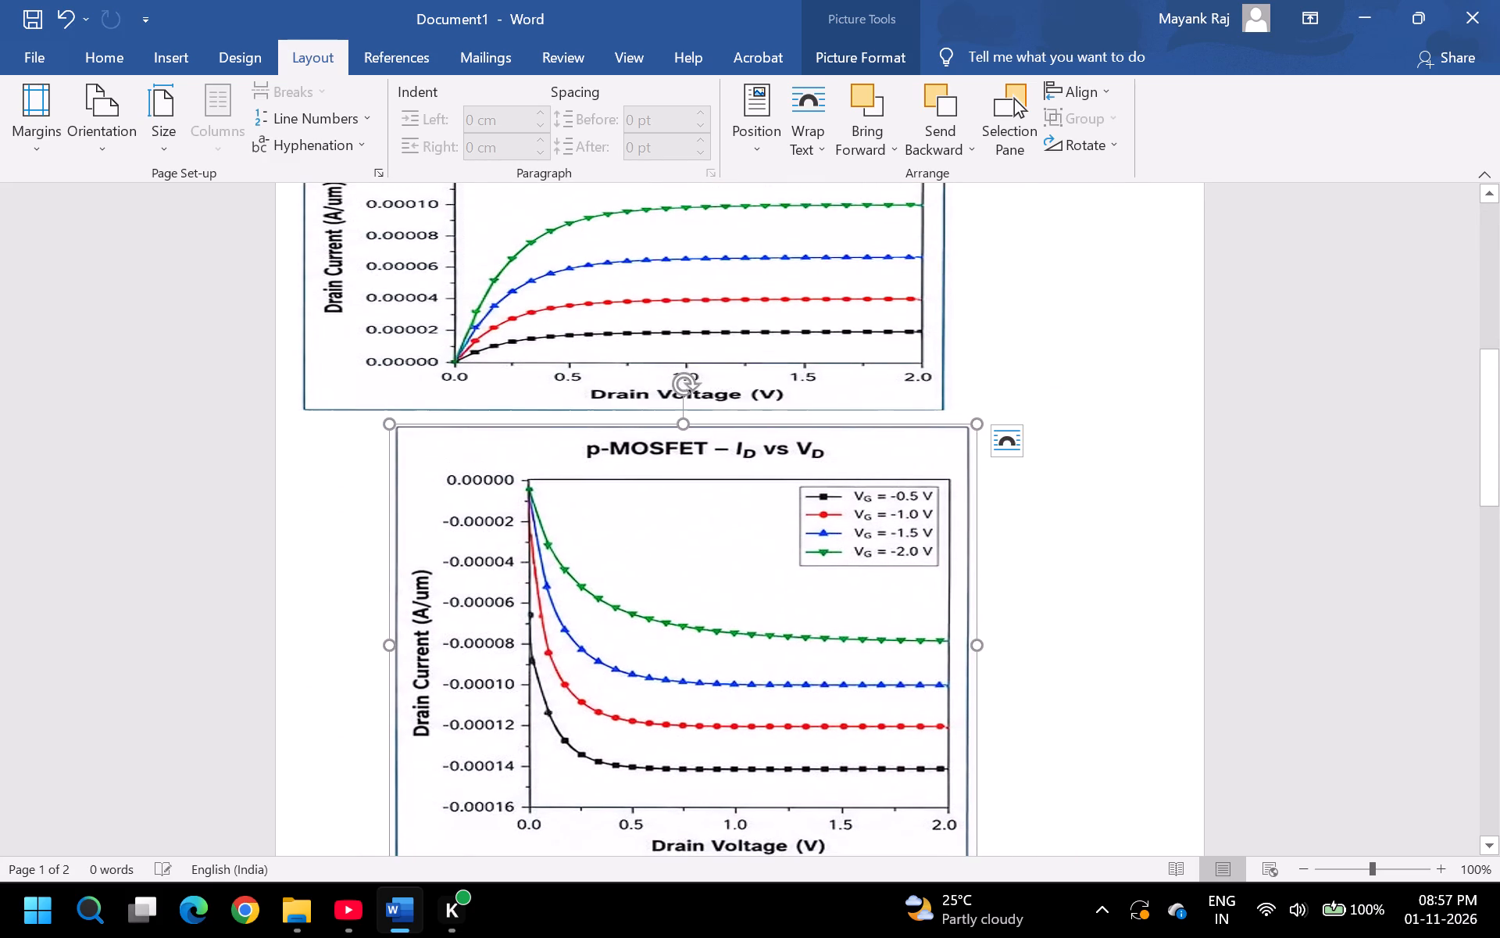
left_click_drag(802, 292, 863, 293)
Widen the p-MOSFET ID vs VD graph to the right, slightly past the n-MOSFET graph's right edge.
scroll(896, 360, "down", 6)
left_click(808, 439)
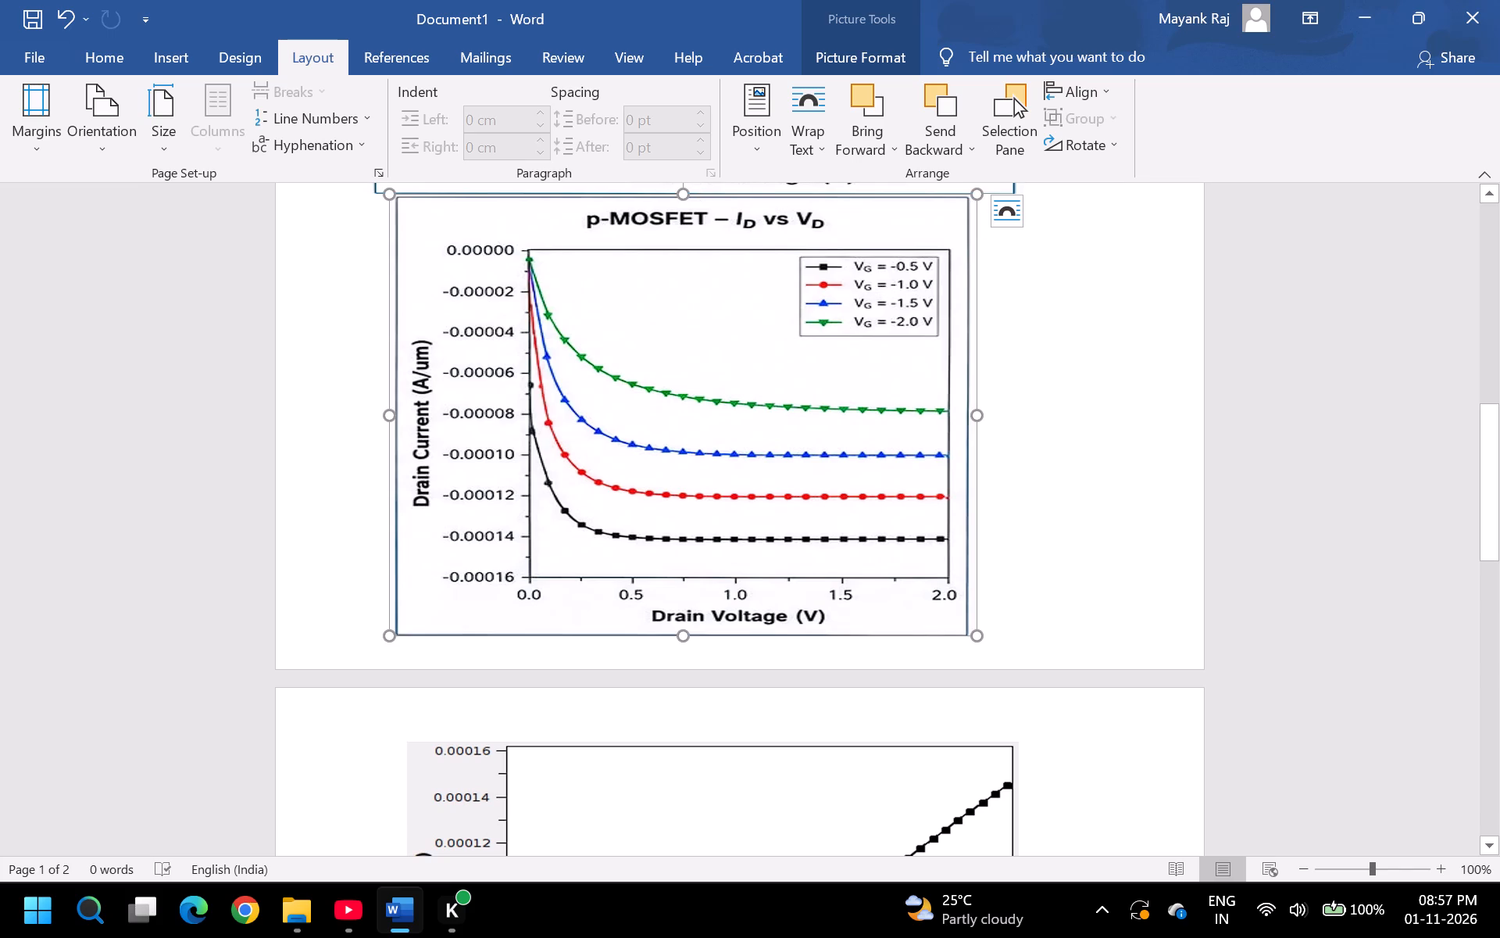
left_click_drag(977, 416, 1038, 413)
Enlarge the n-MOSFET ID vs VD graph by extending its top edge towards the screenshot and its right edge outward.
scroll(986, 431, "up", 12)
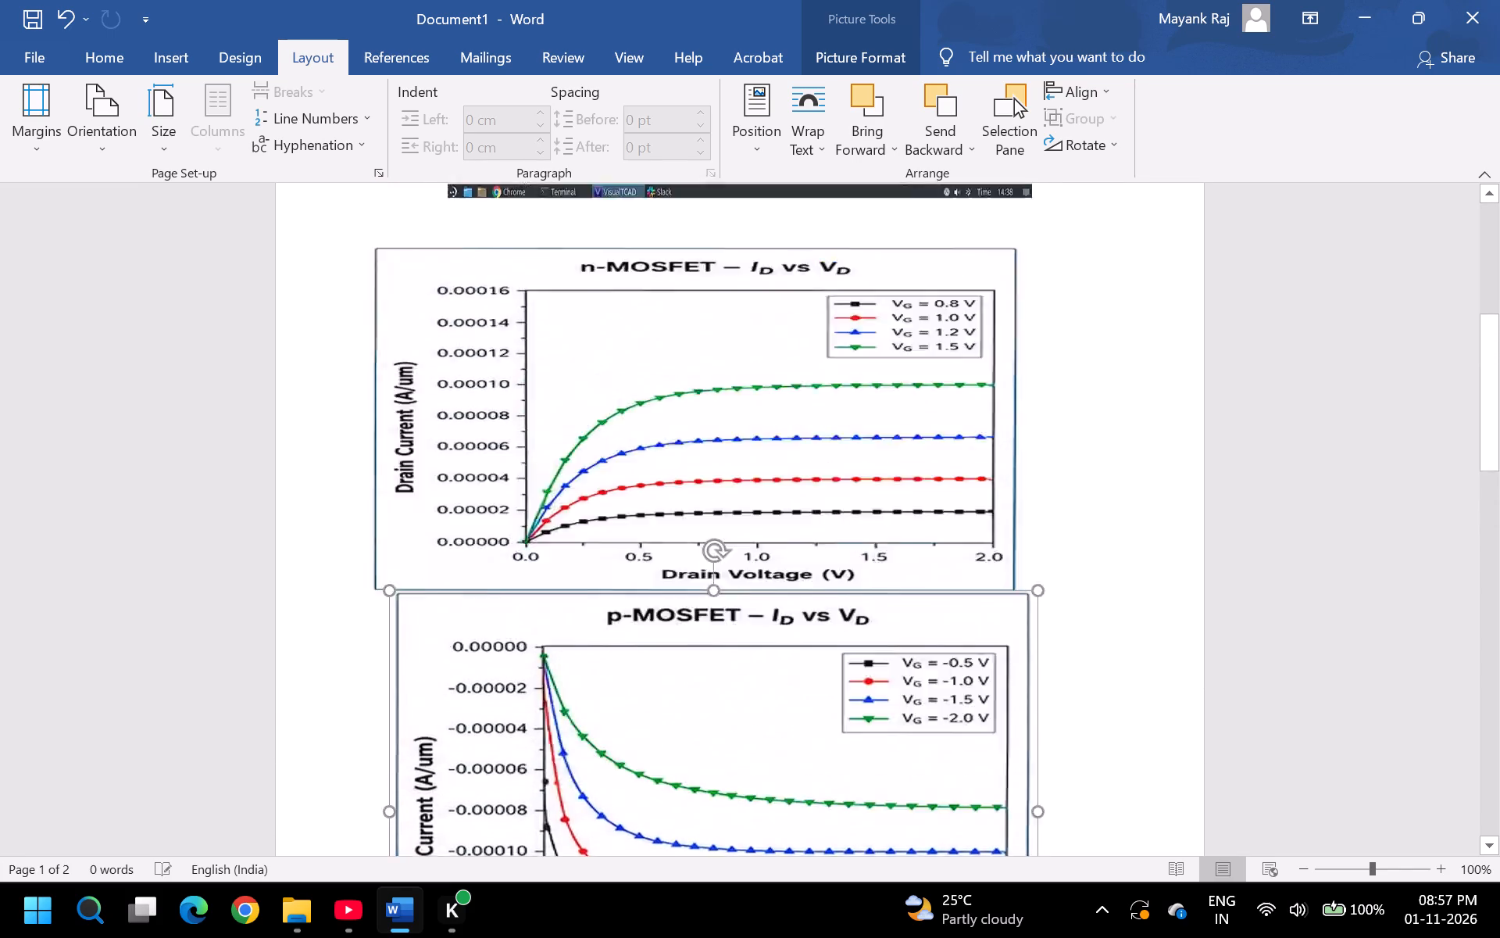
left_click(795, 586)
left_click_drag(693, 522, 693, 515)
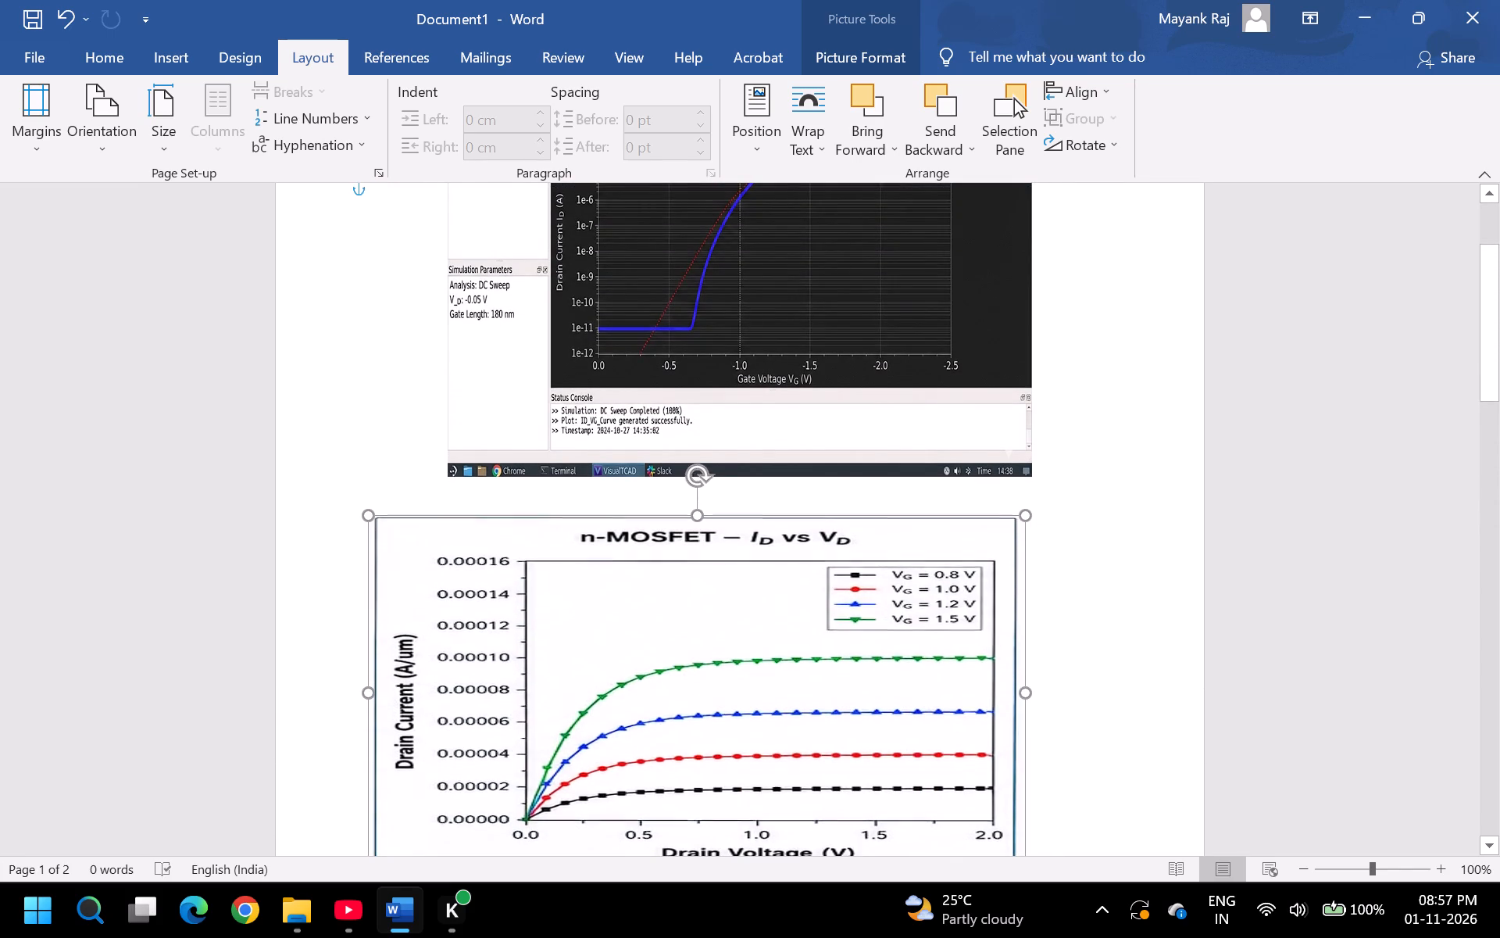
left_click_drag(693, 515, 694, 495)
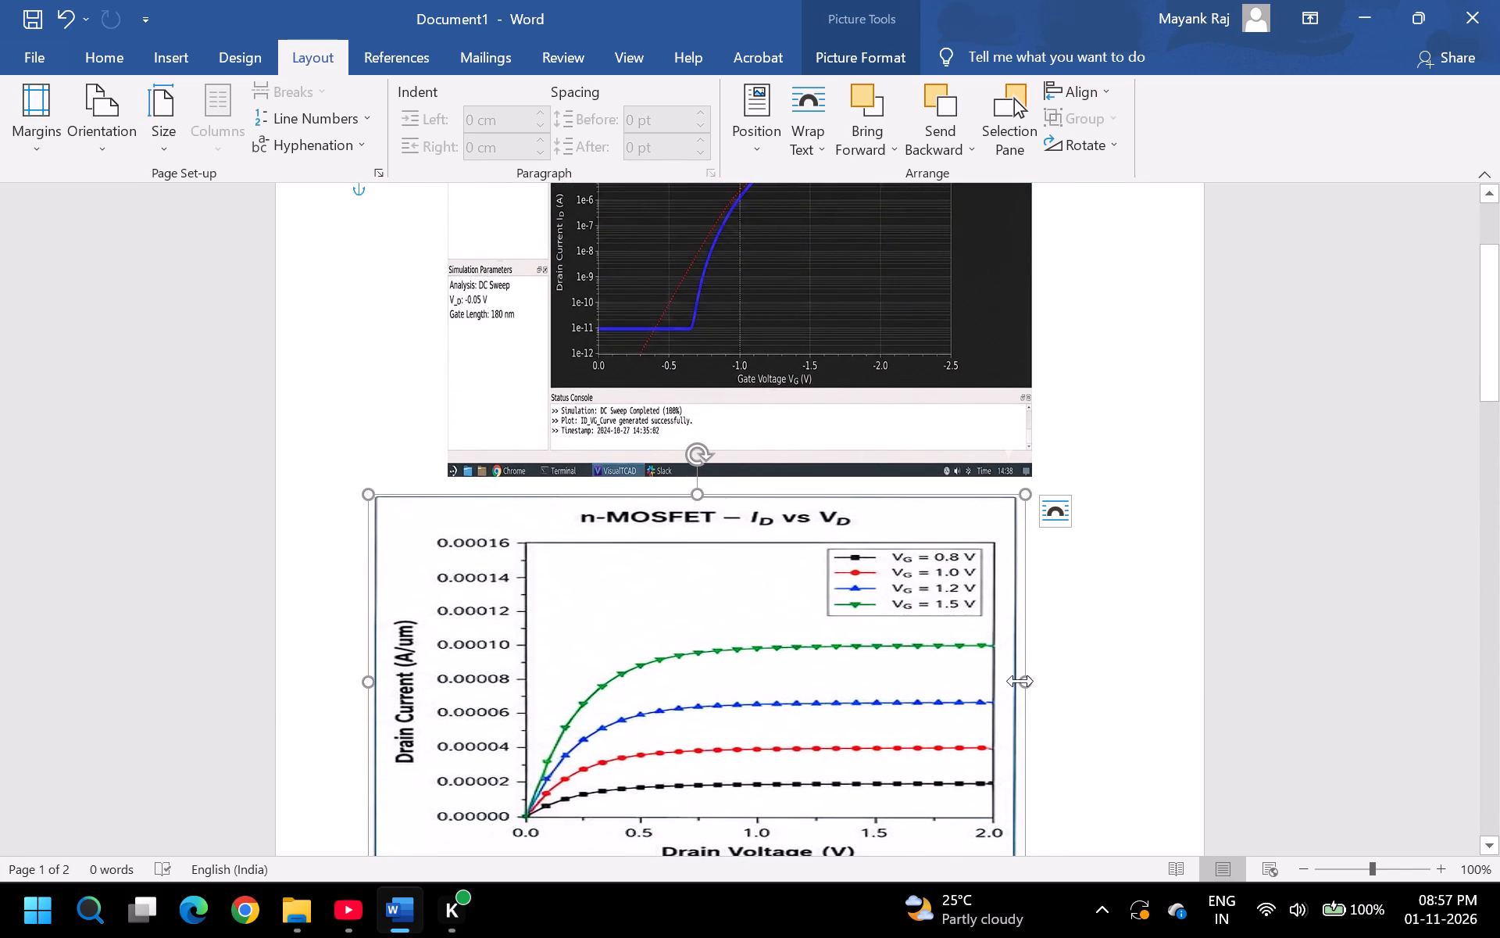
left_click_drag(1020, 681, 1070, 679)
scroll(1018, 669, "down", 7)
left_click(1102, 607)
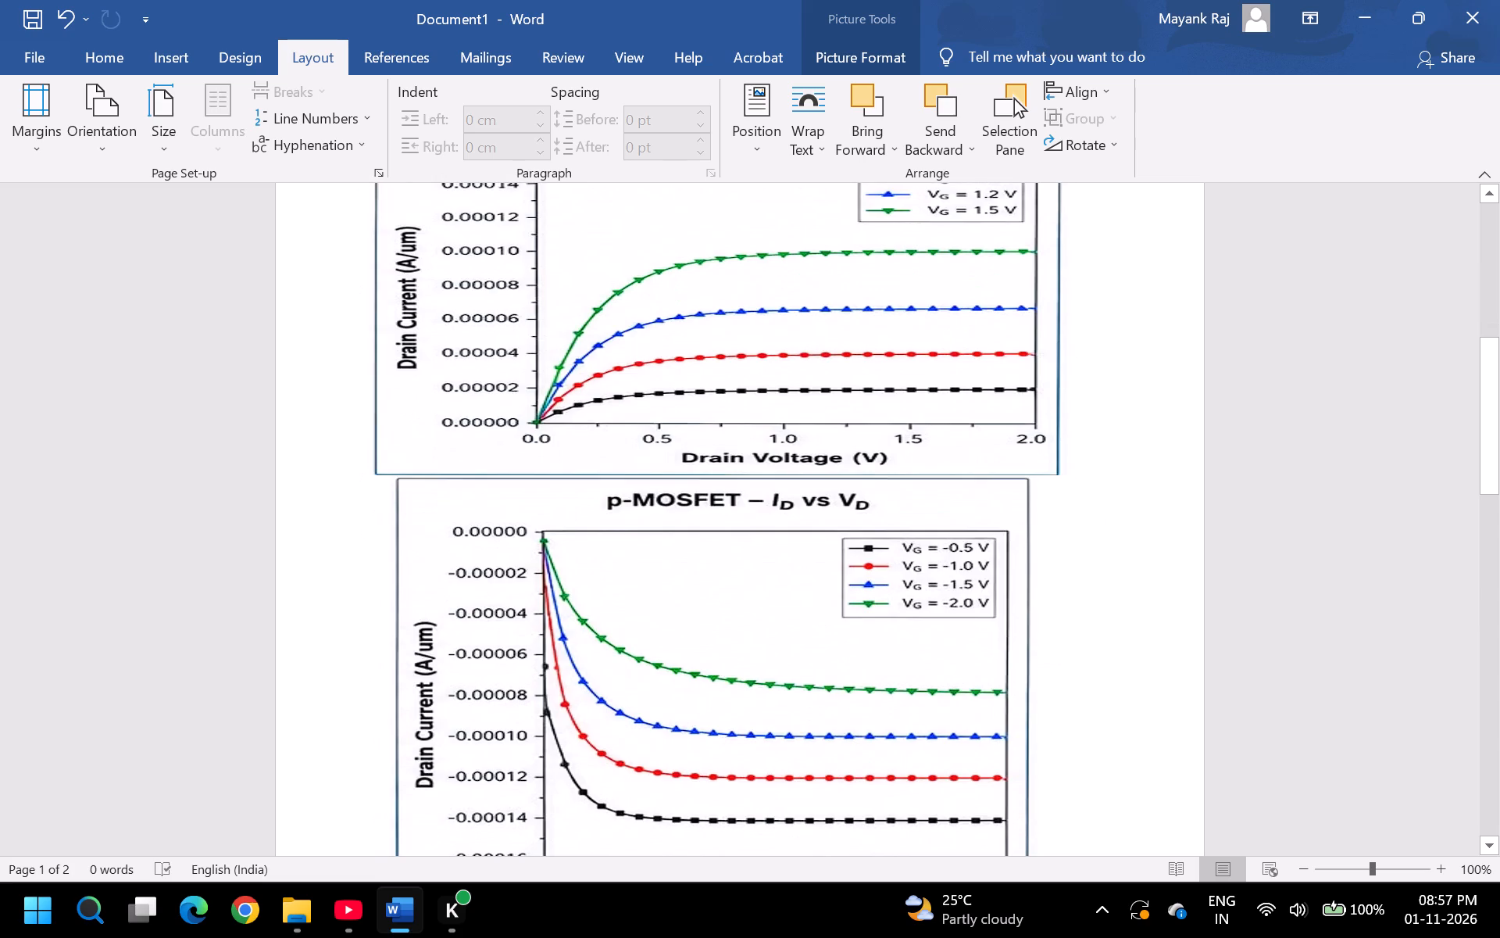
Widen the transfer-characteristics screenshot on both sides to roughly match the width of the n-MOSFET graph below.
scroll(854, 584, "up", 4)
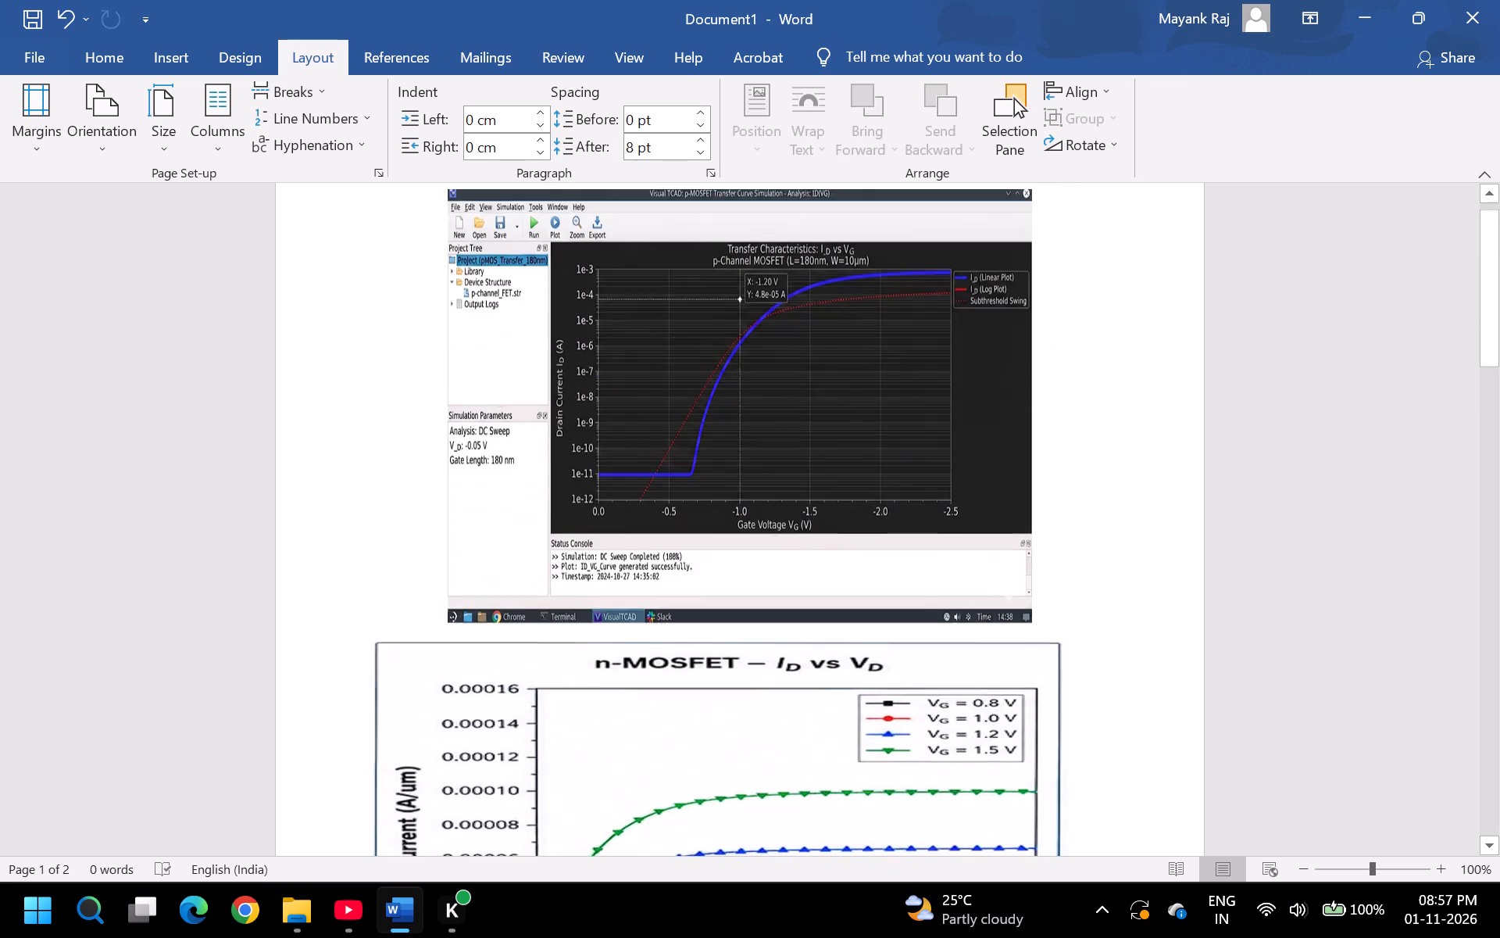
left_click(540, 485)
left_click_drag(447, 434, 431, 433)
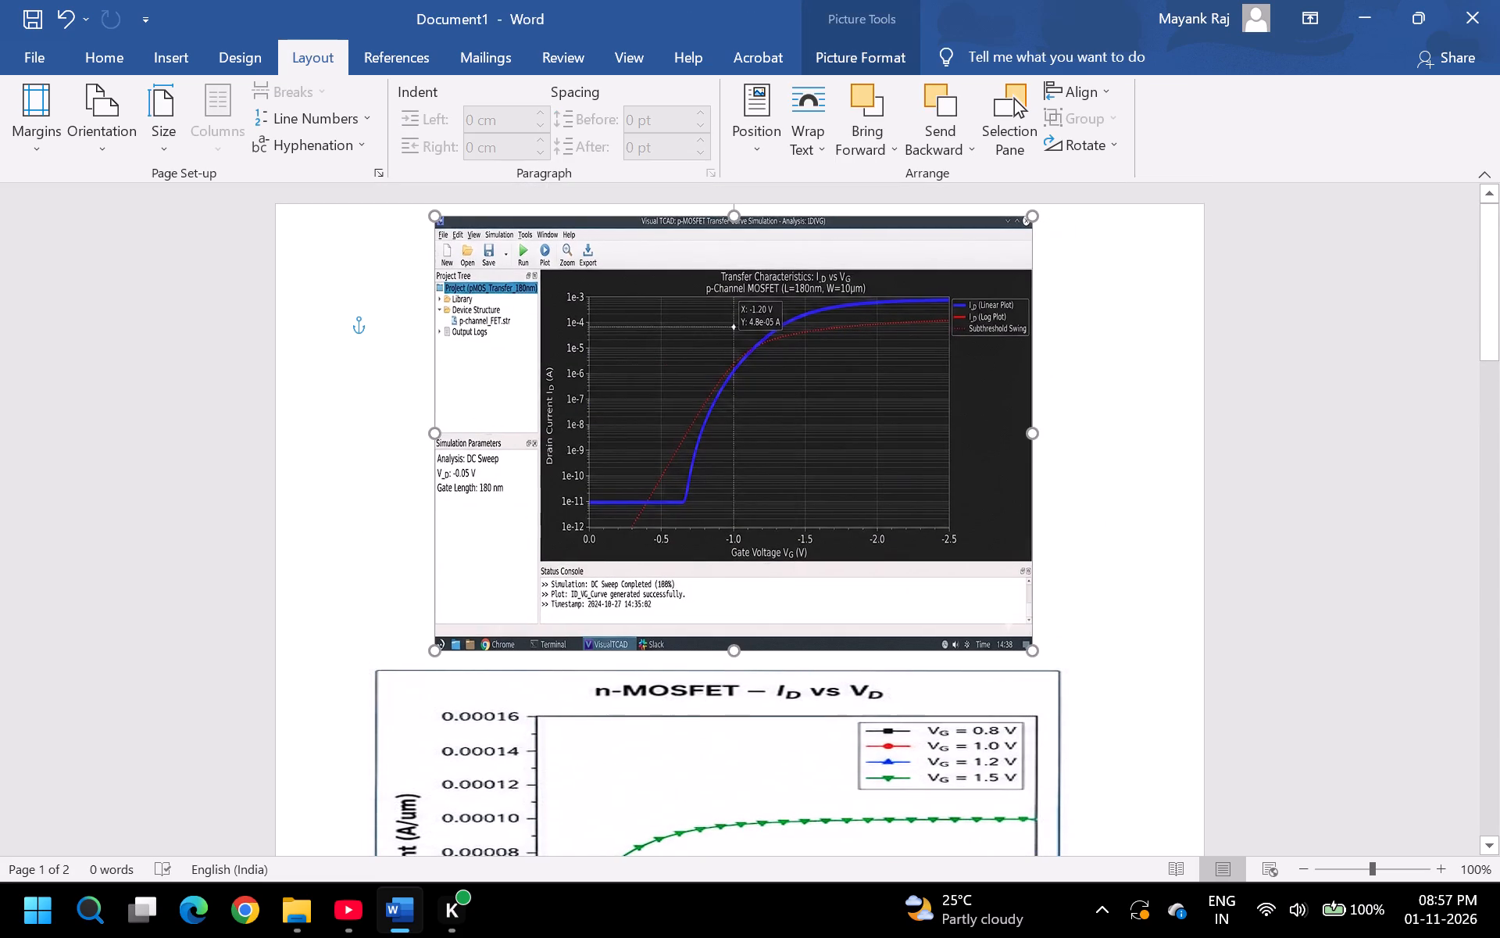
left_click_drag(431, 433, 375, 440)
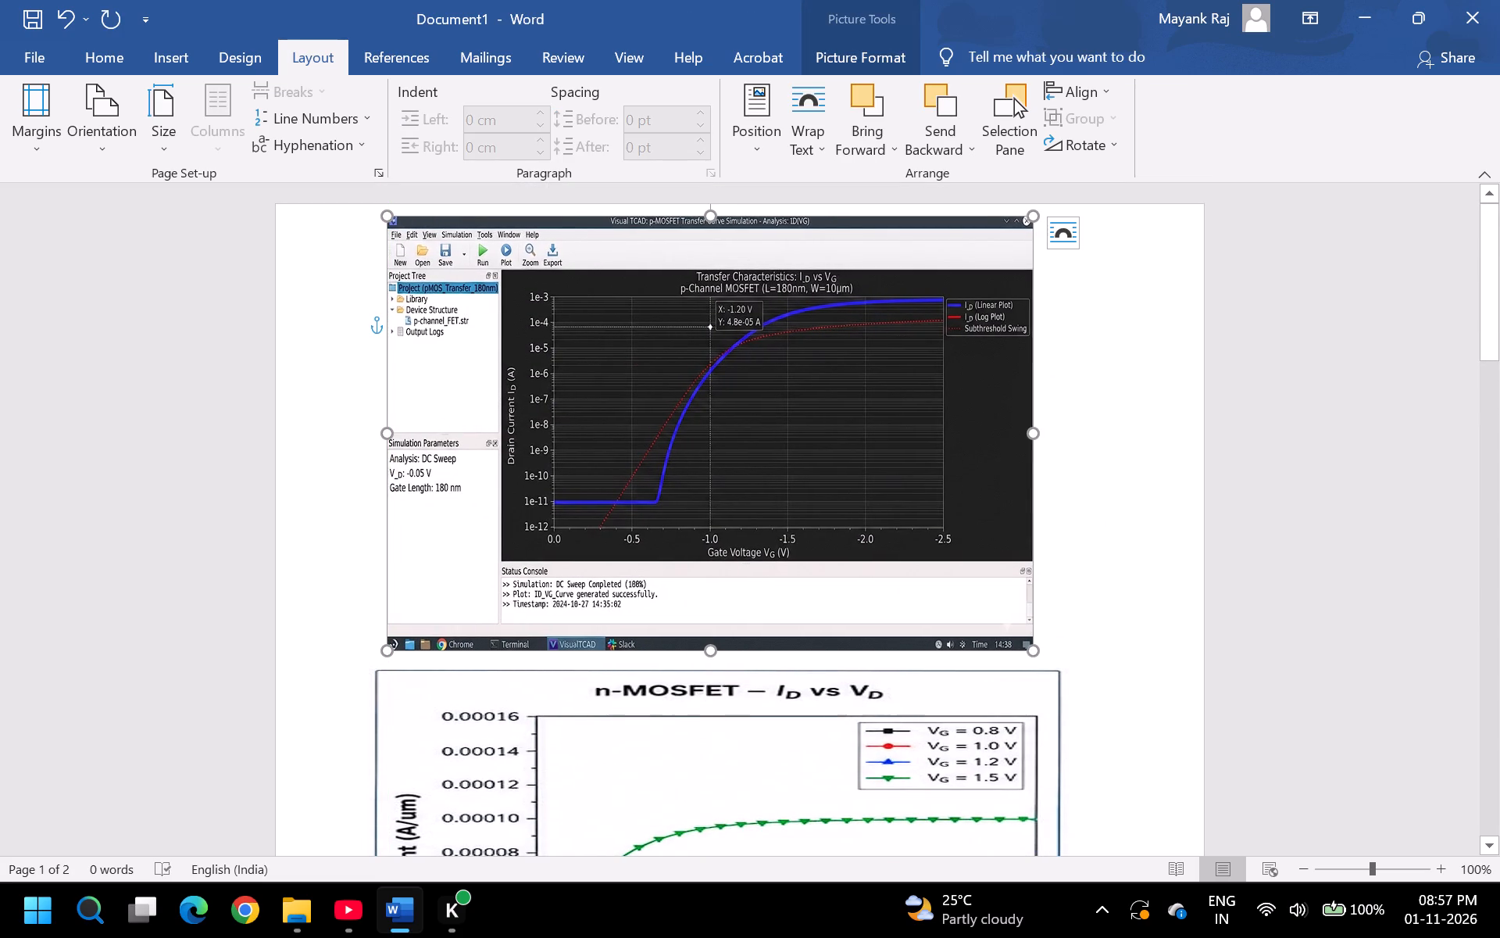
left_click_drag(1032, 435, 1062, 442)
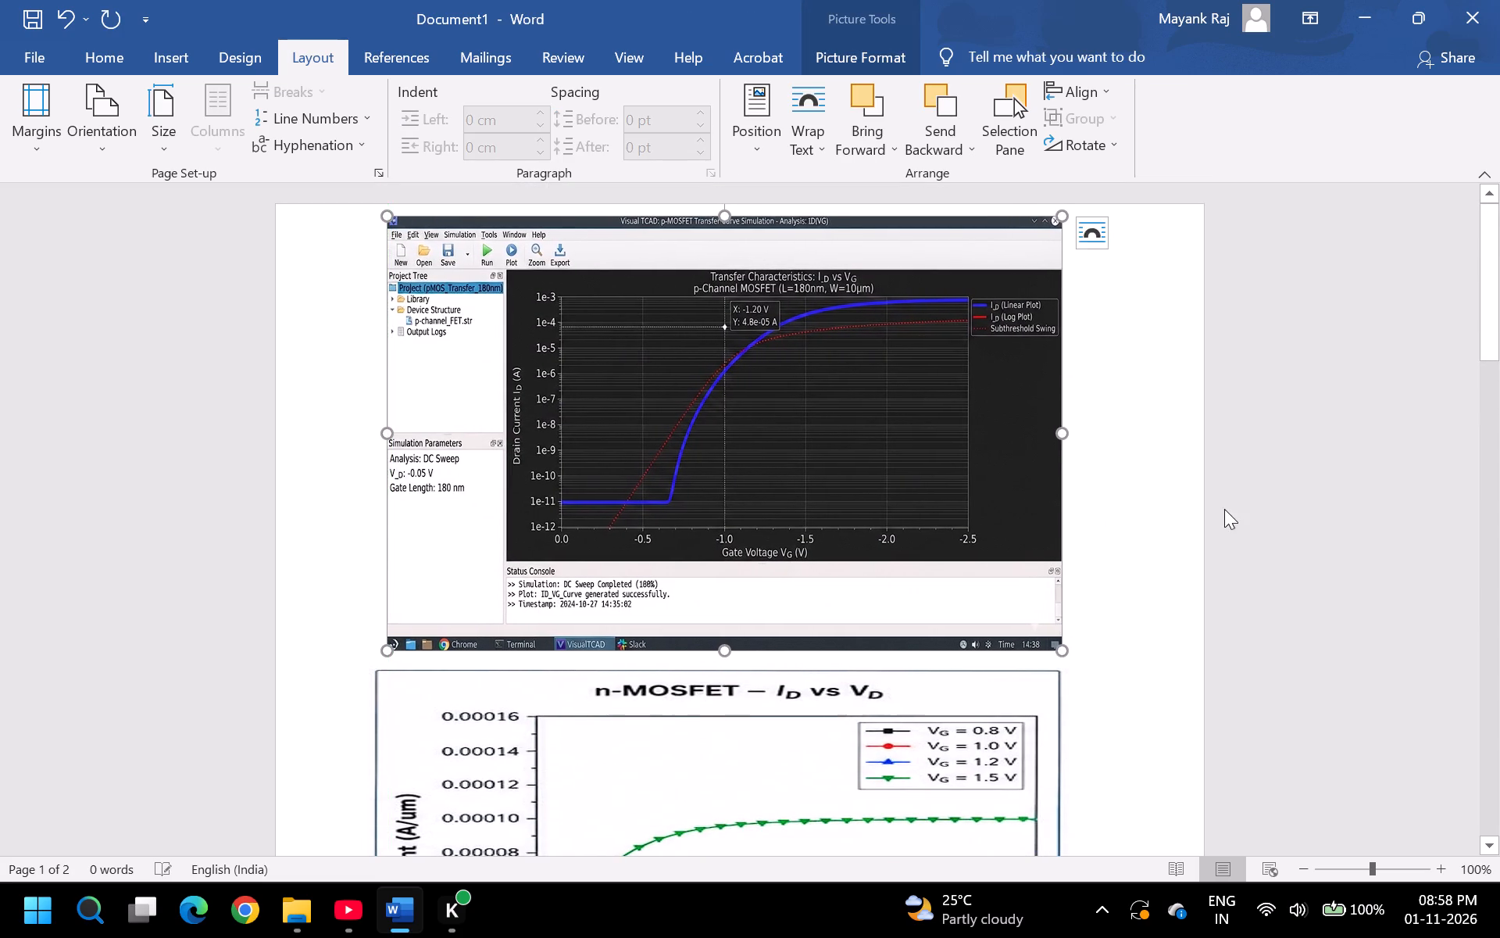
left_click(1225, 510)
Review the arrangement of the graphs and screenshots across both pages of the document.
scroll(1091, 593, "down", 12)
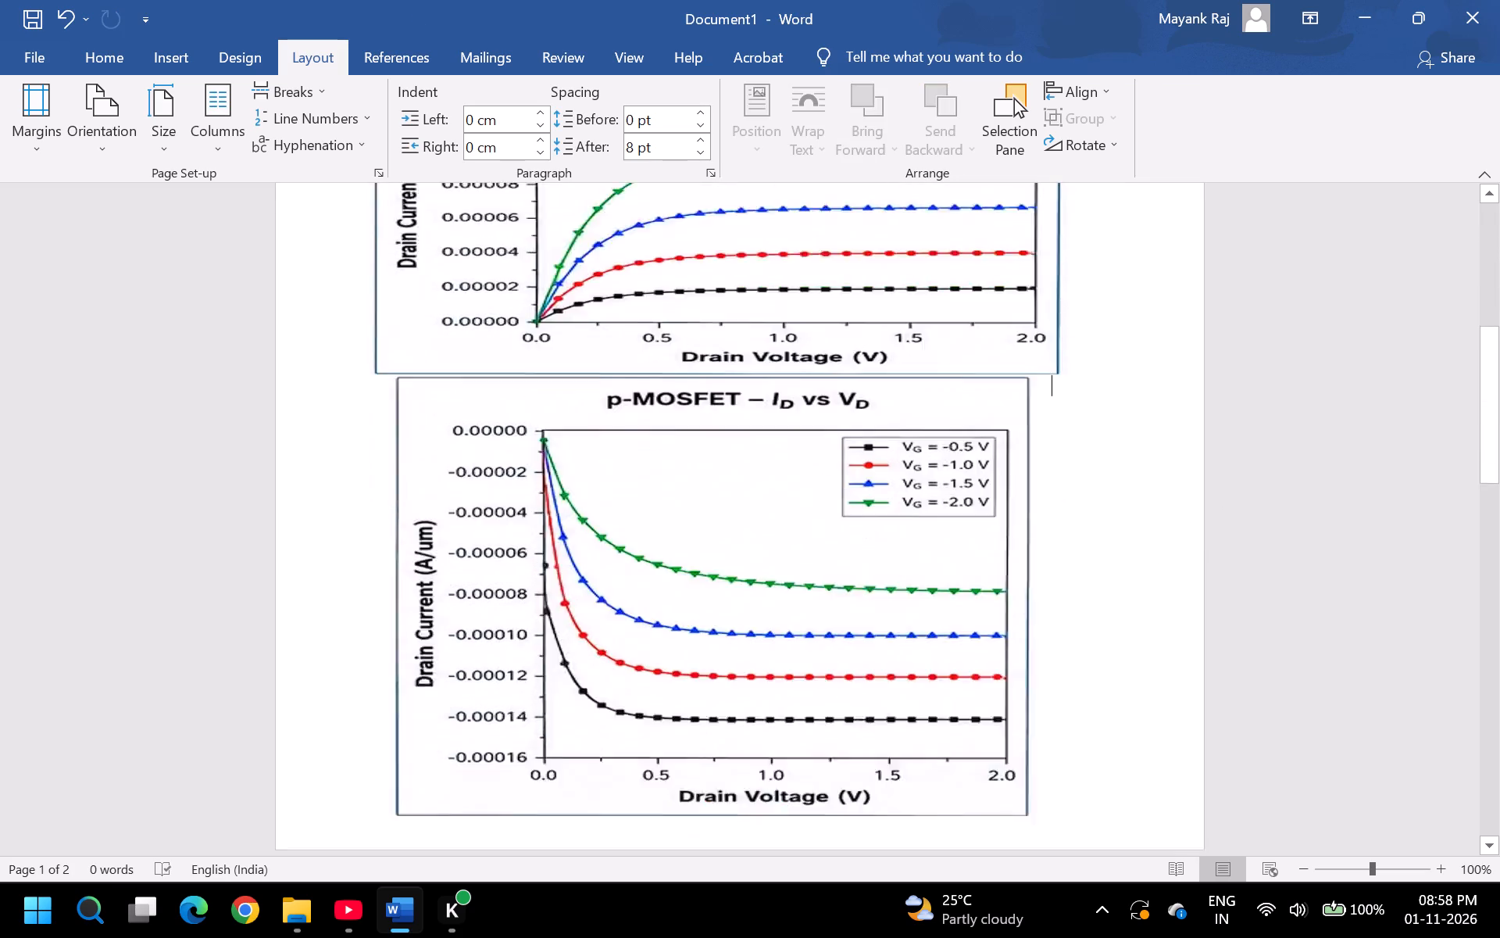
scroll(1091, 593, "down", 14)
scroll(1091, 593, "down", 14)
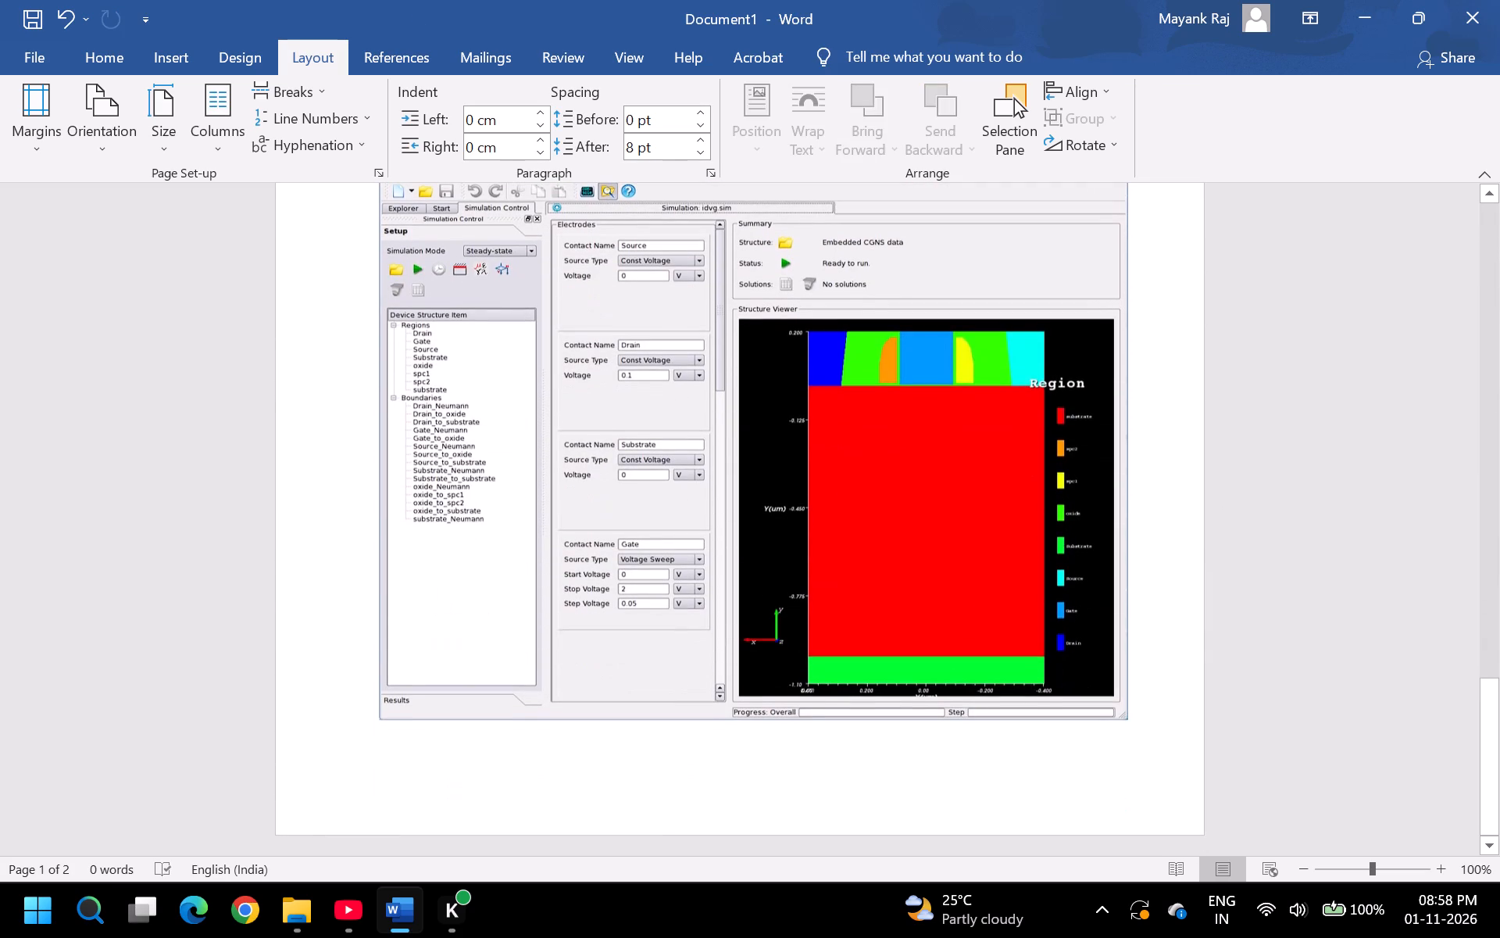
scroll(1091, 593, "down", 4)
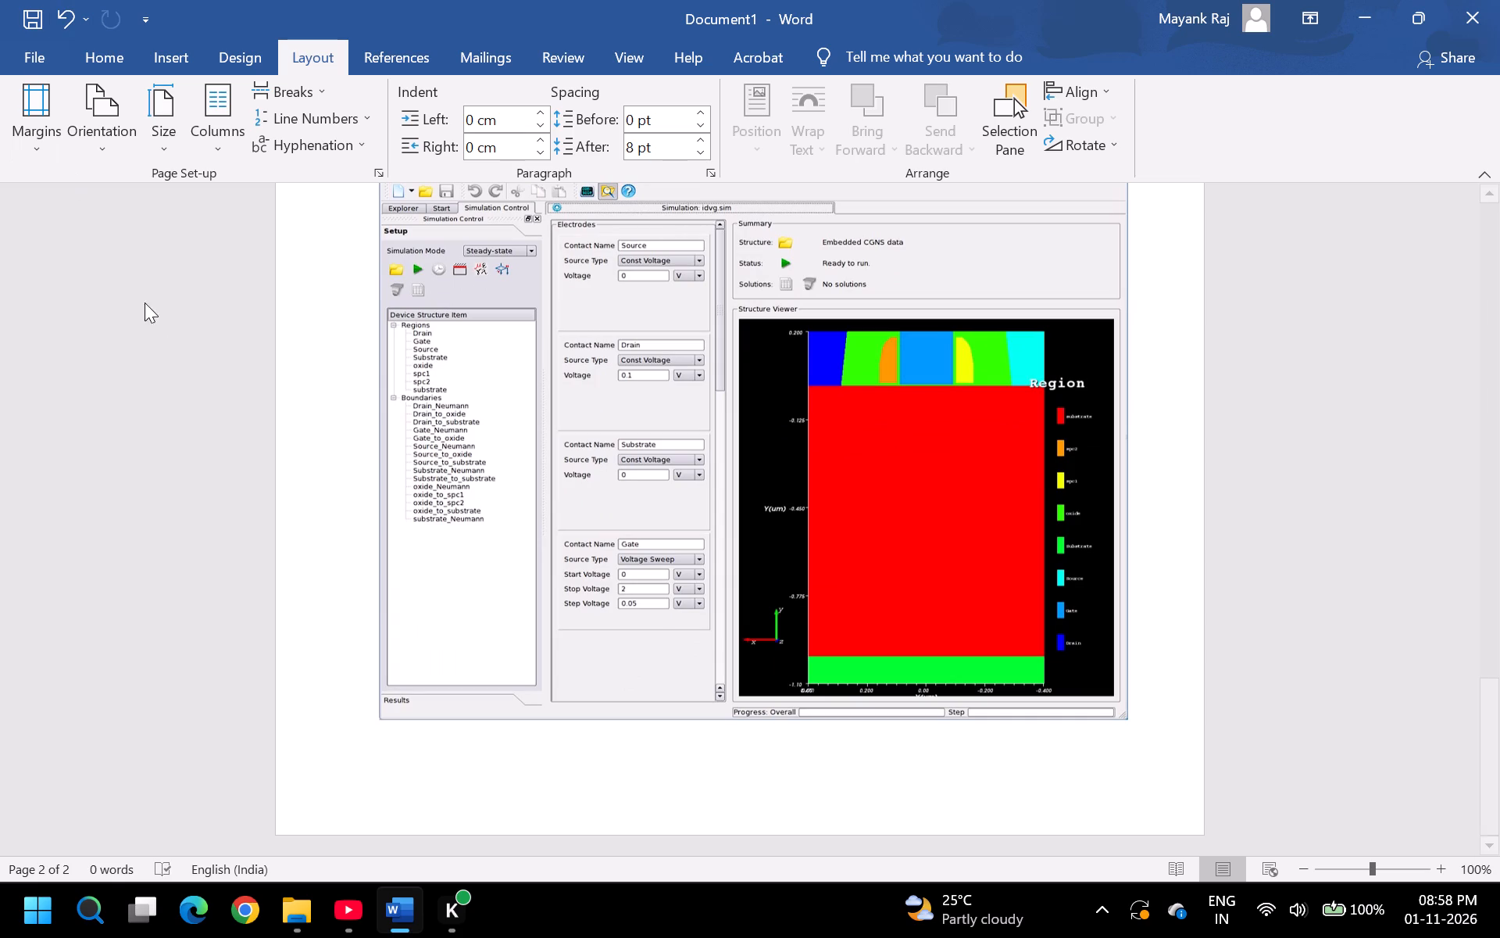
left_click(297, 399)
left_click(425, 769)
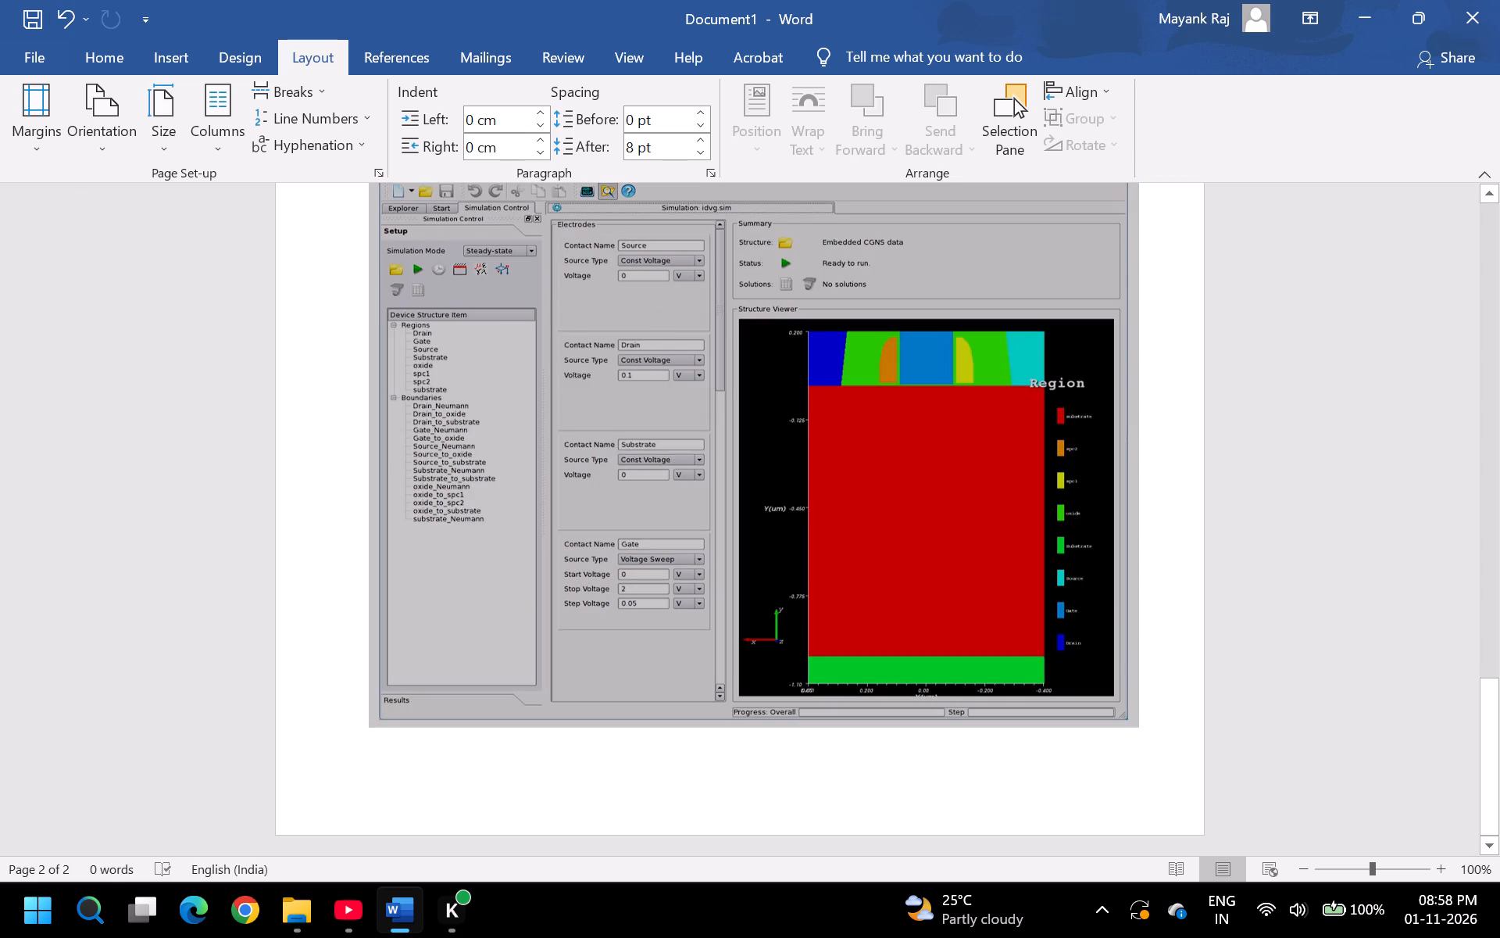
scroll(869, 453, "up", 4)
left_click(794, 283)
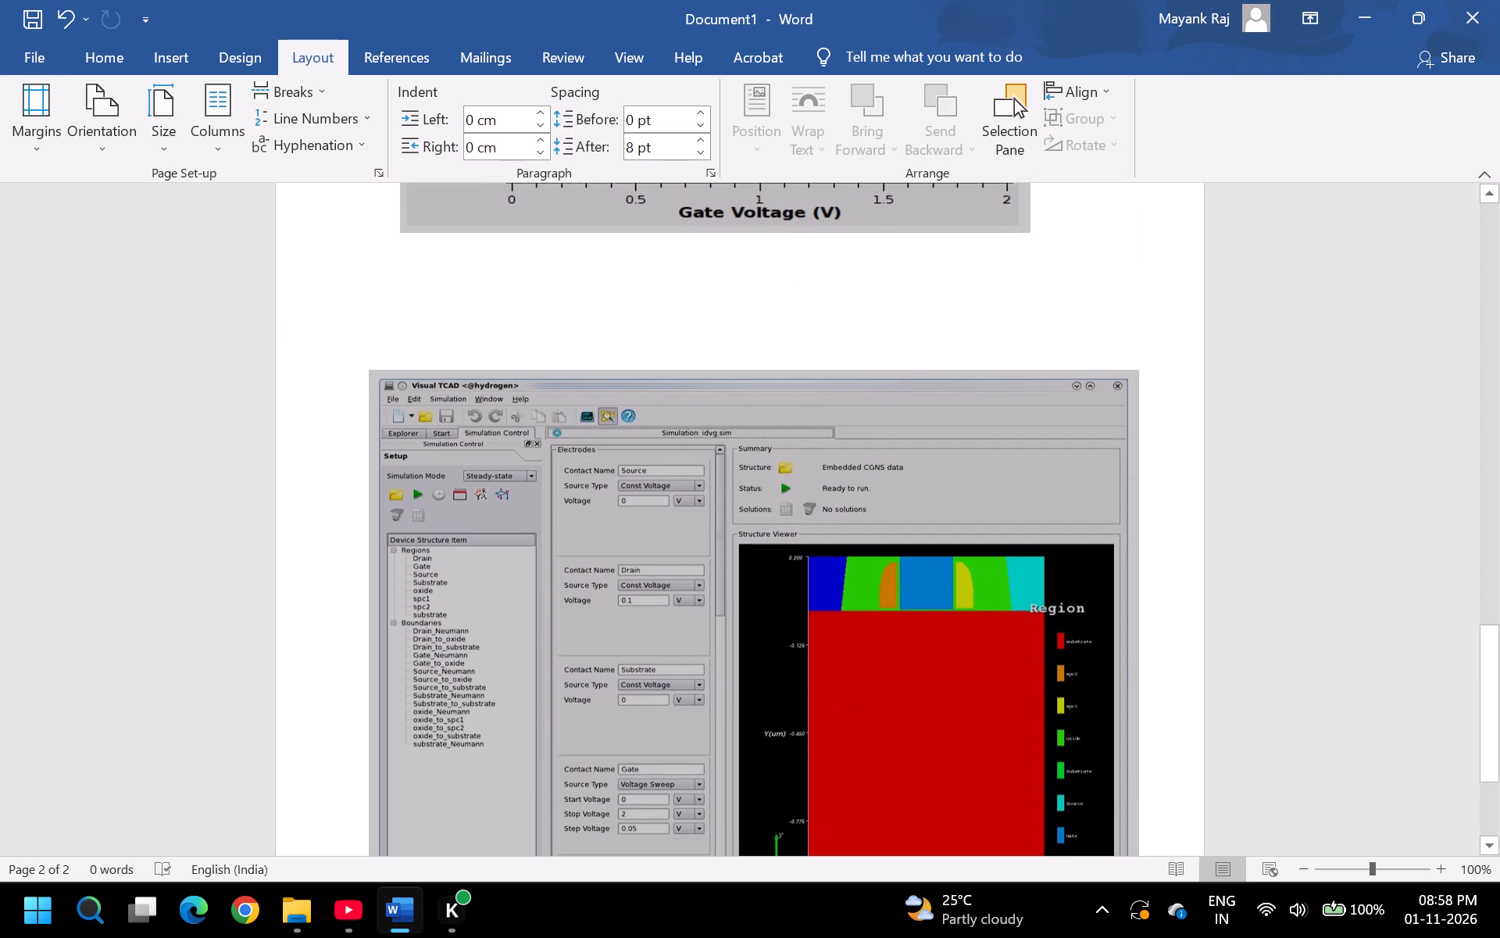
scroll(1009, 321, "up", 14)
left_click(1125, 379)
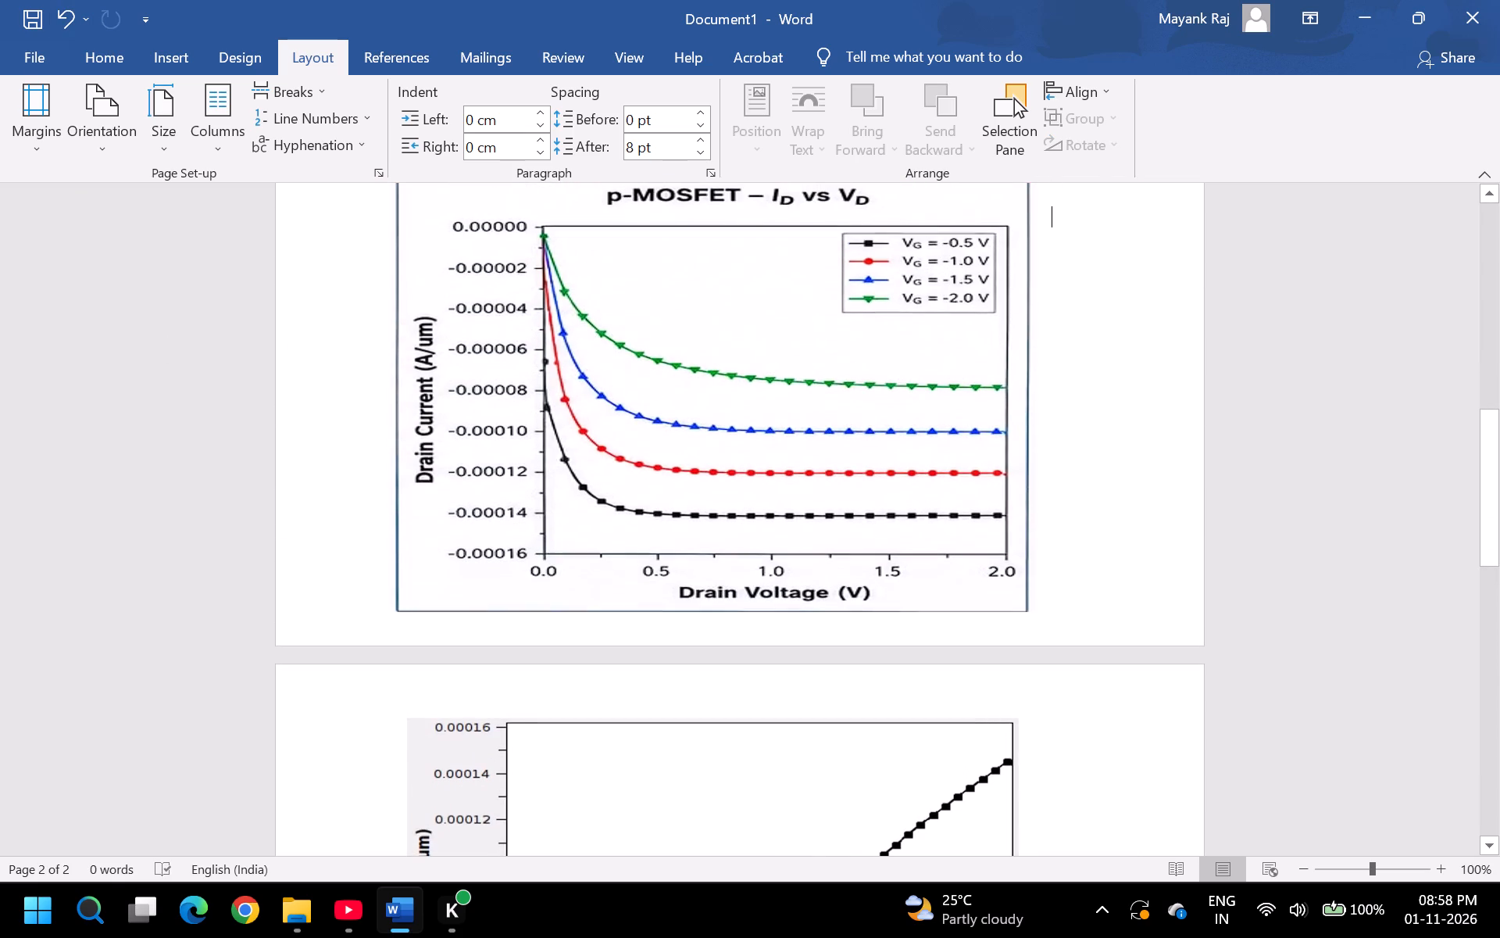
Save the document as a Word Document in this PC's Desktop folder, keeping the suggested file name.
left_click(26, 55)
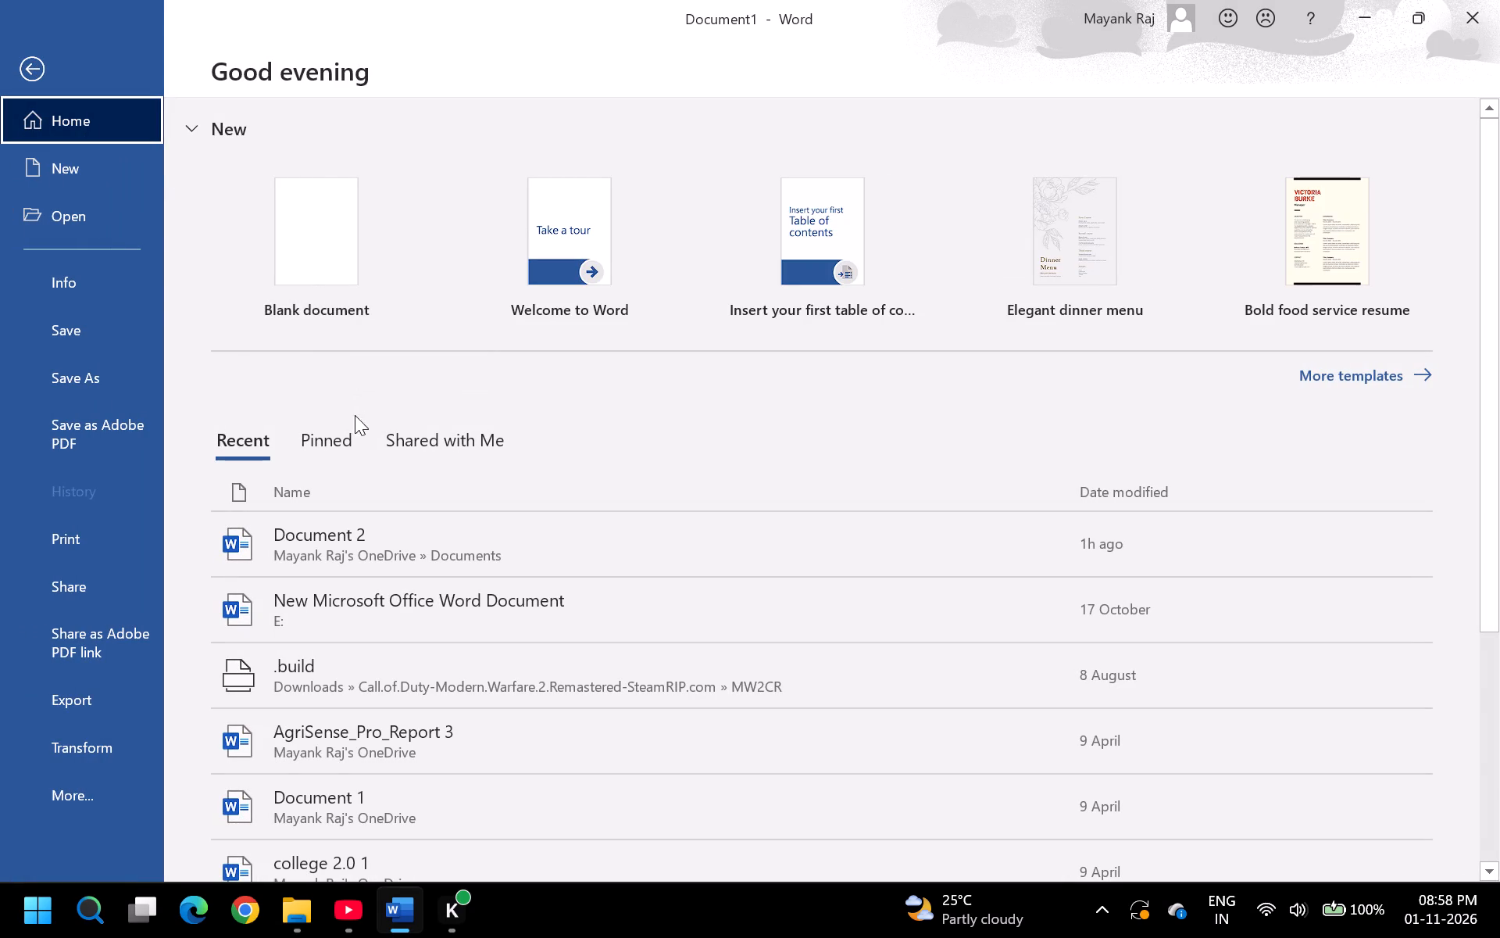
left_click(21, 63)
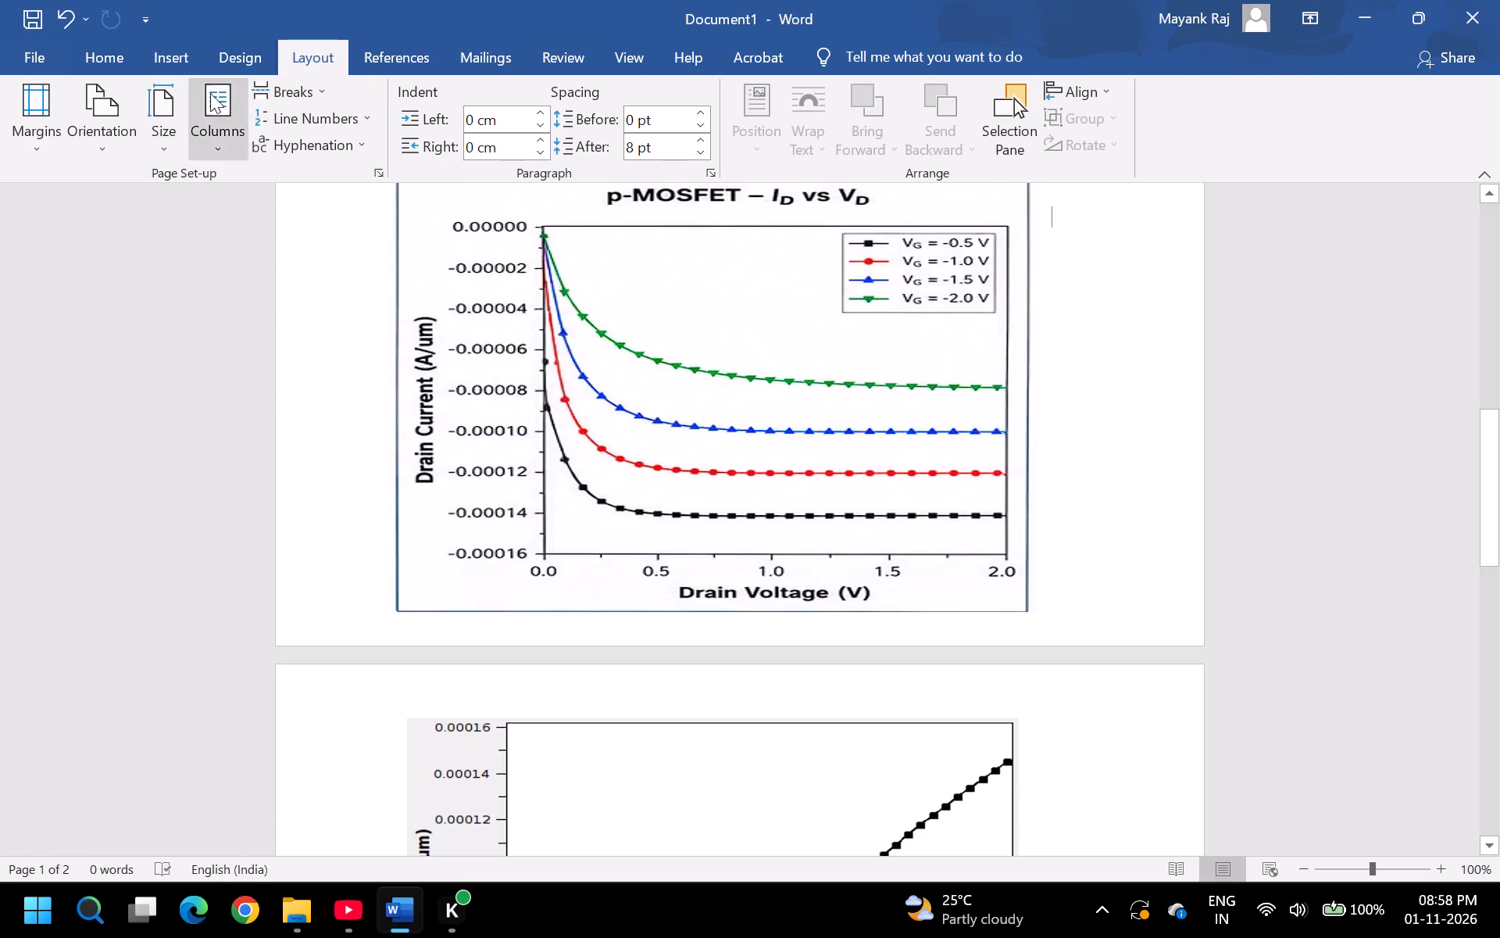
left_click(34, 15)
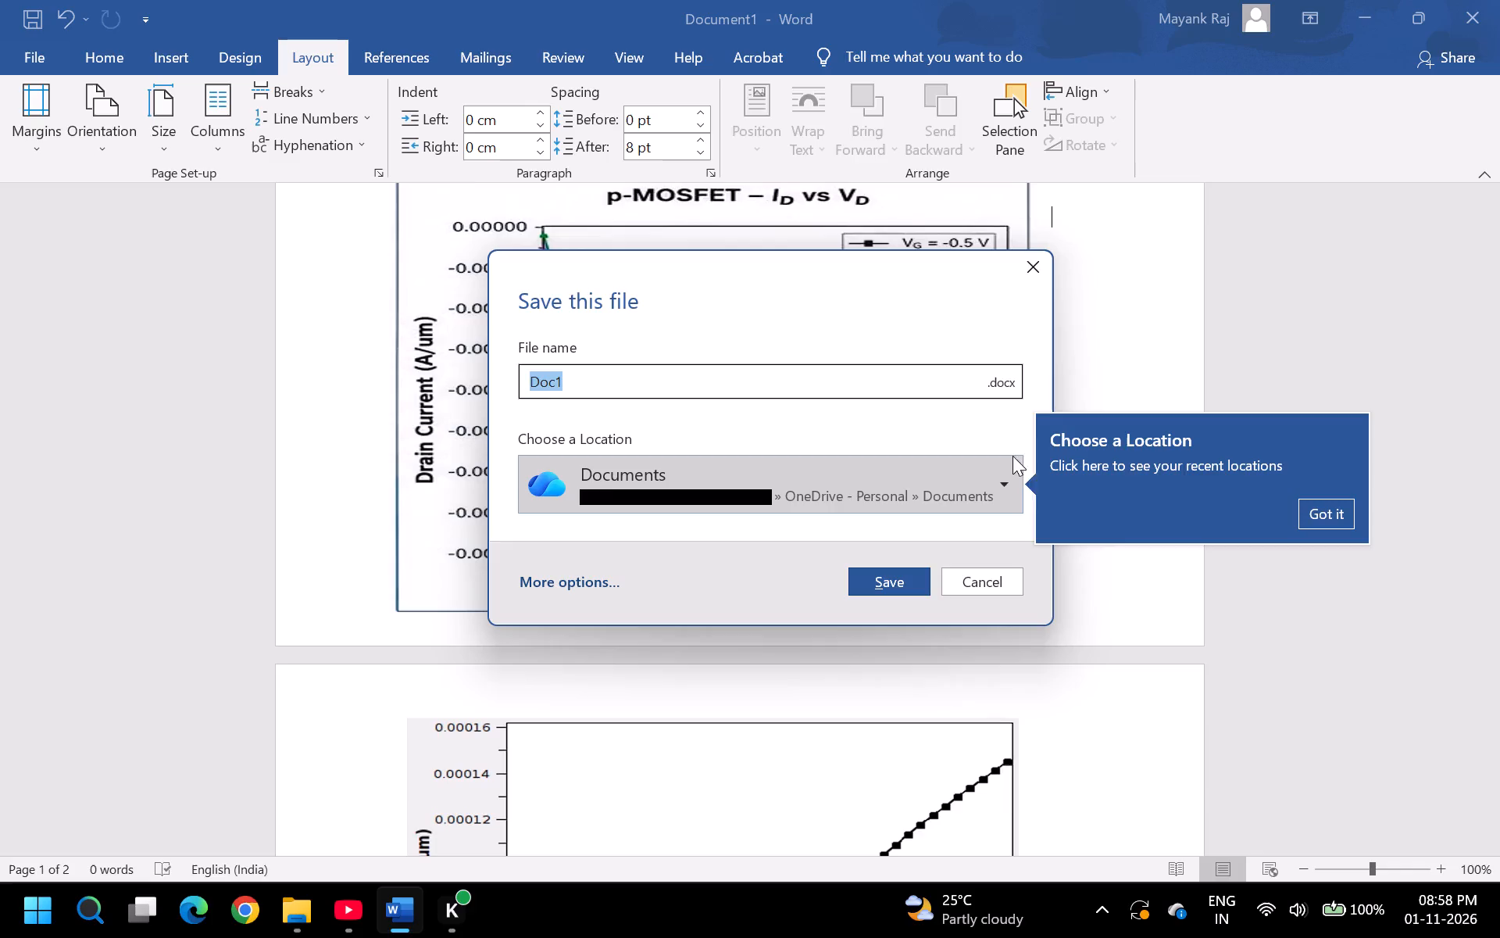
left_click(1005, 477)
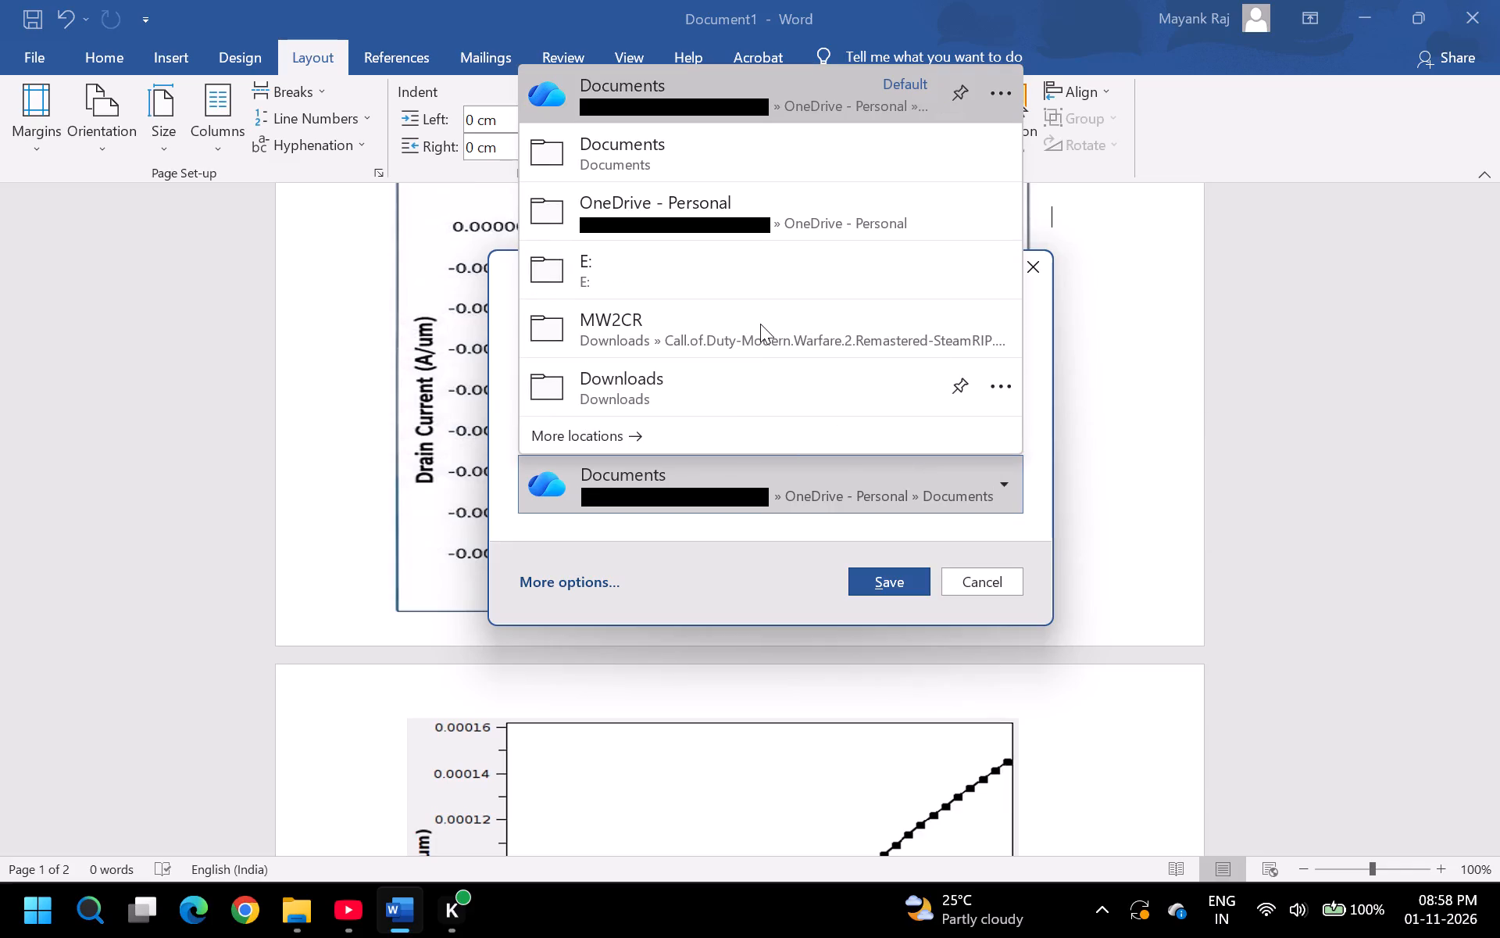
scroll(759, 323, "down", 4)
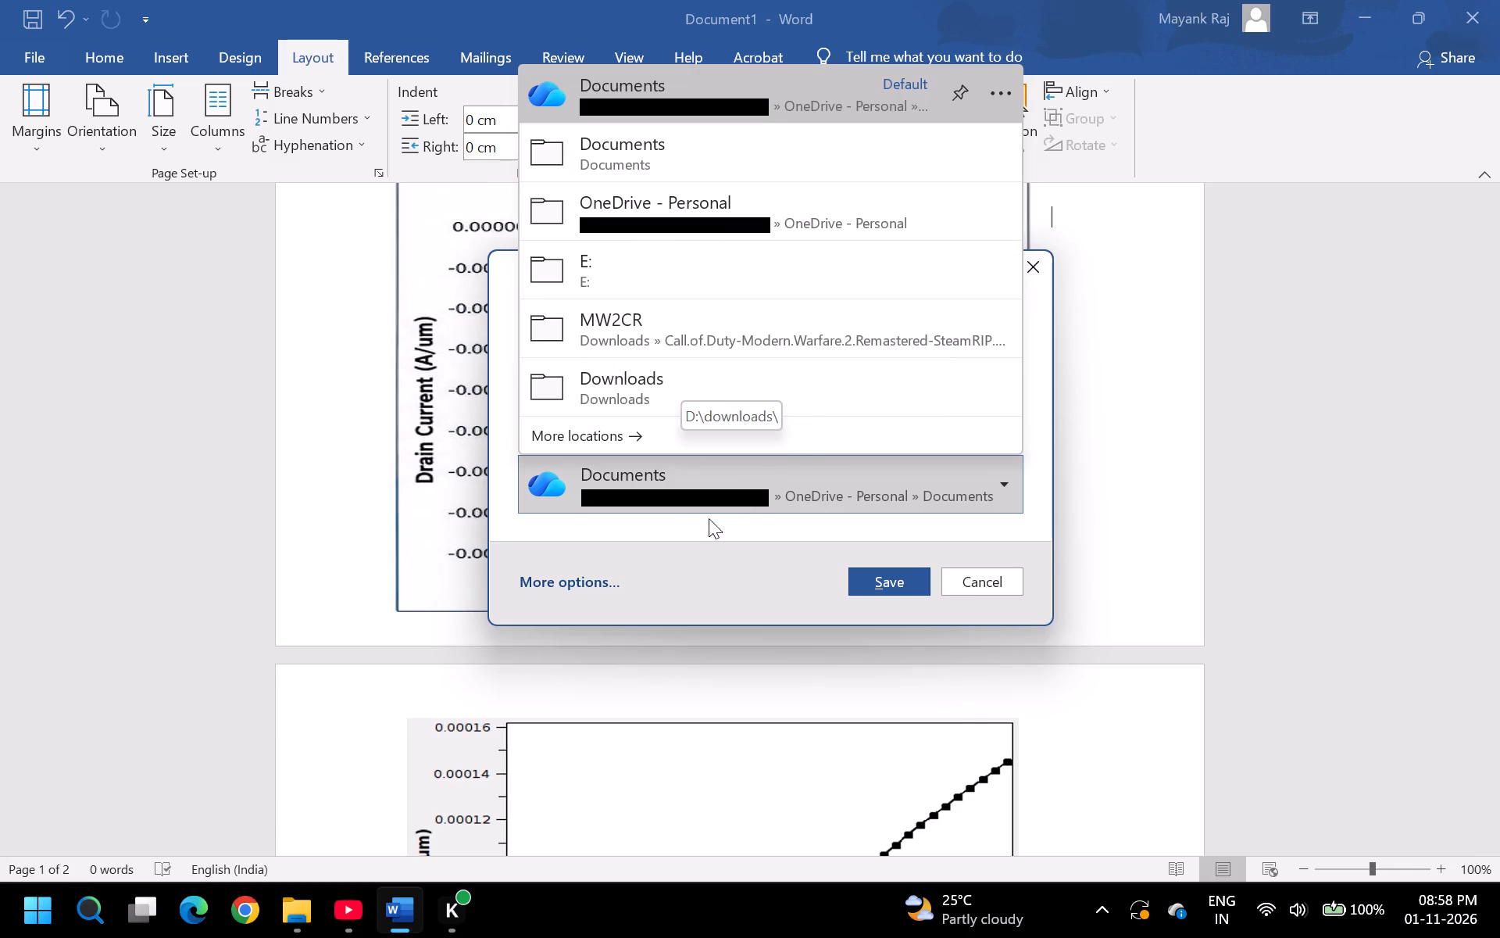
left_click(691, 532)
left_click(576, 578)
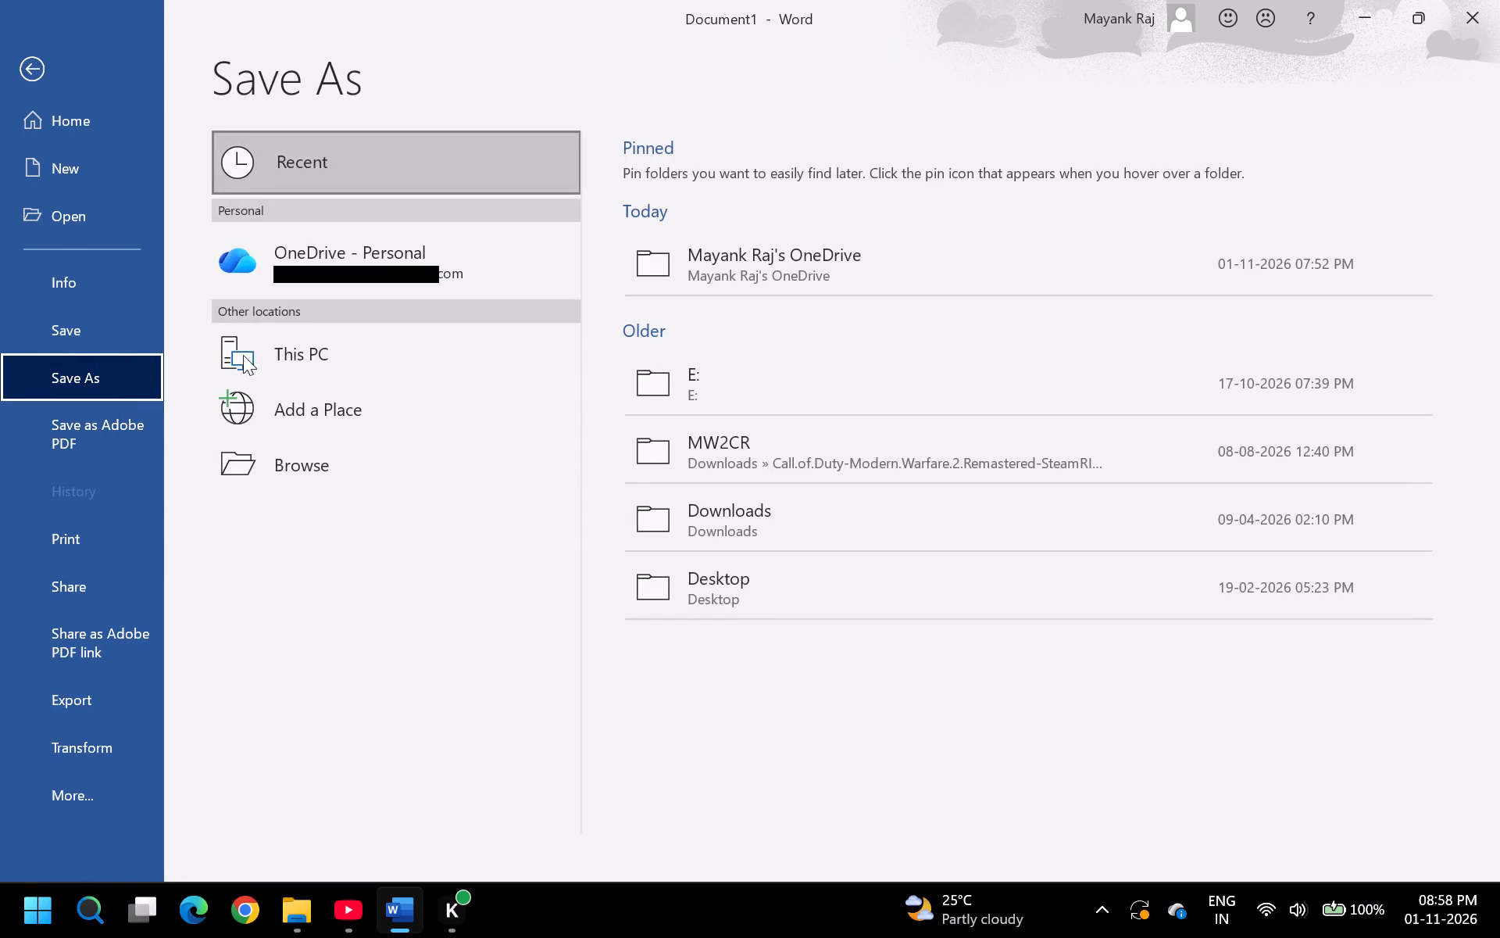
left_click(287, 353)
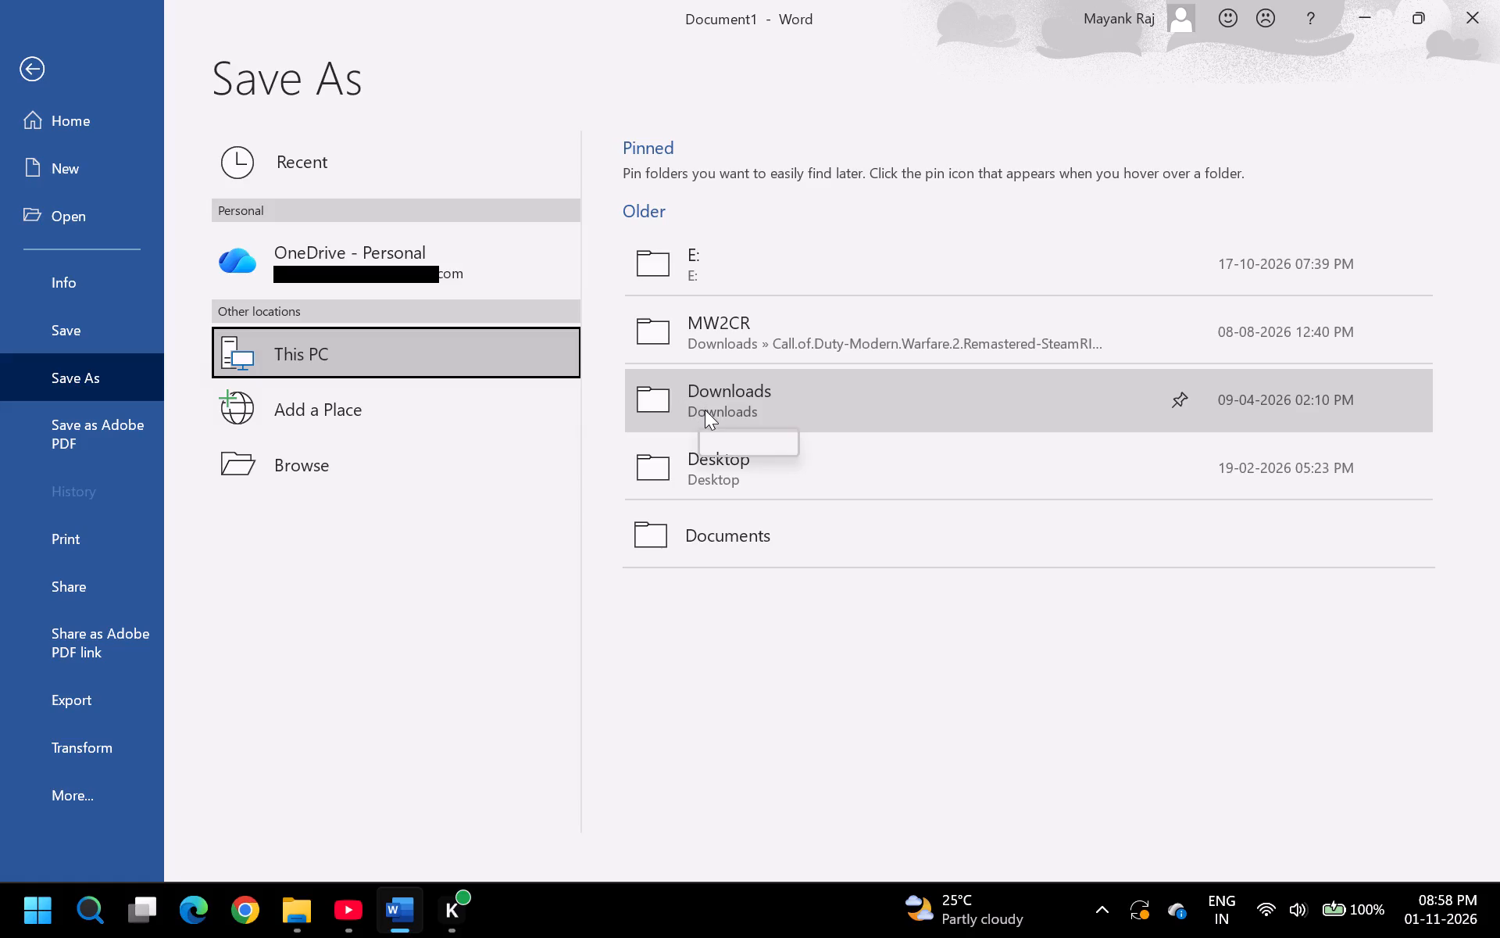
left_click(705, 473)
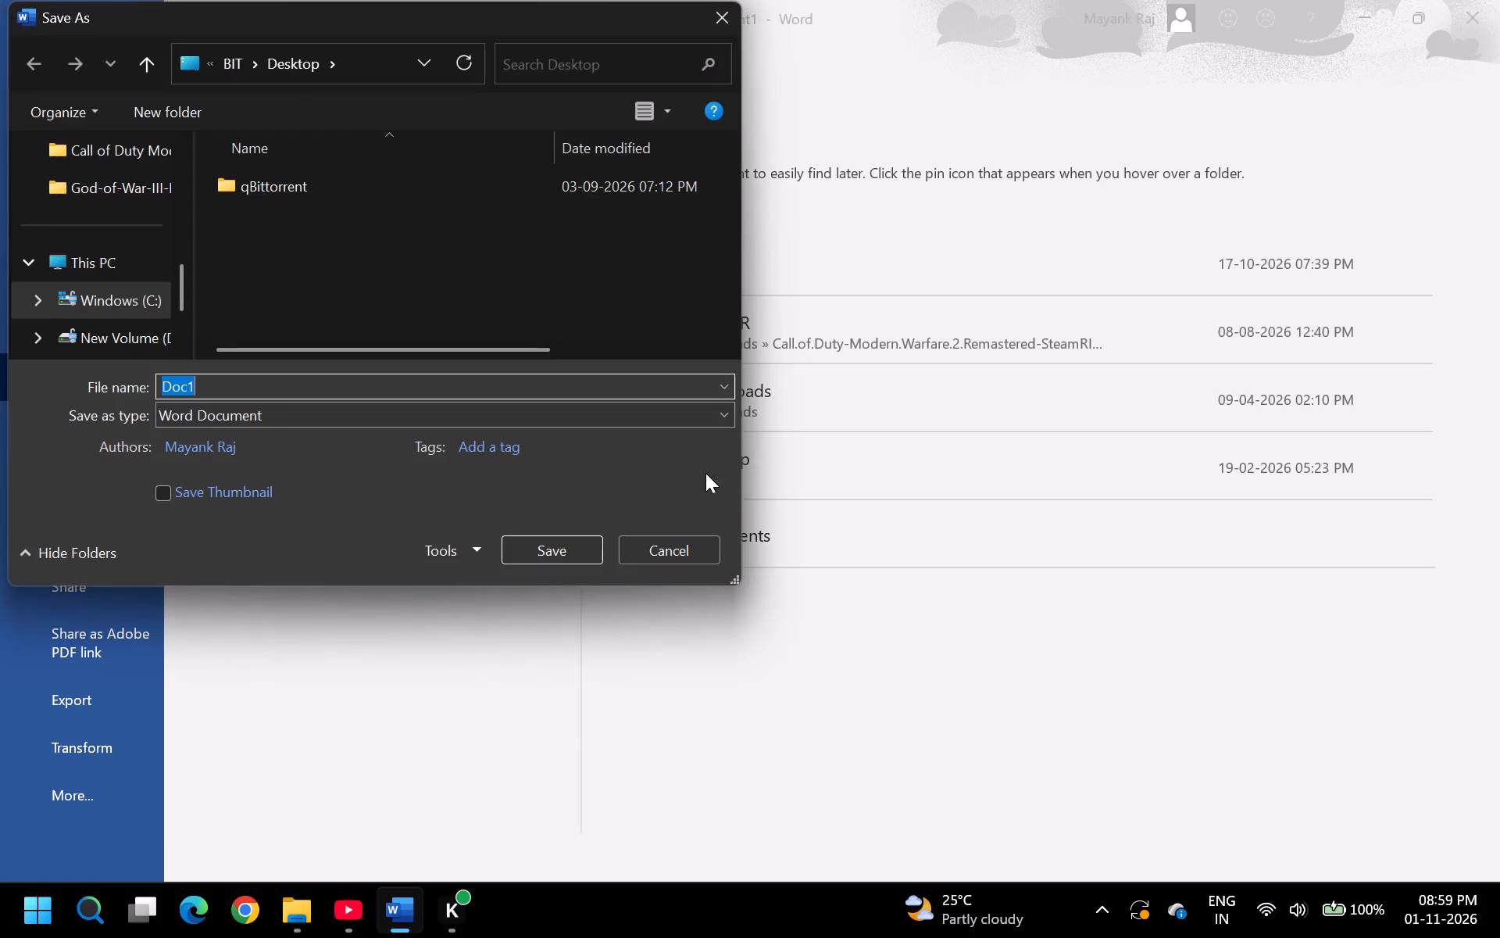
left_click(562, 546)
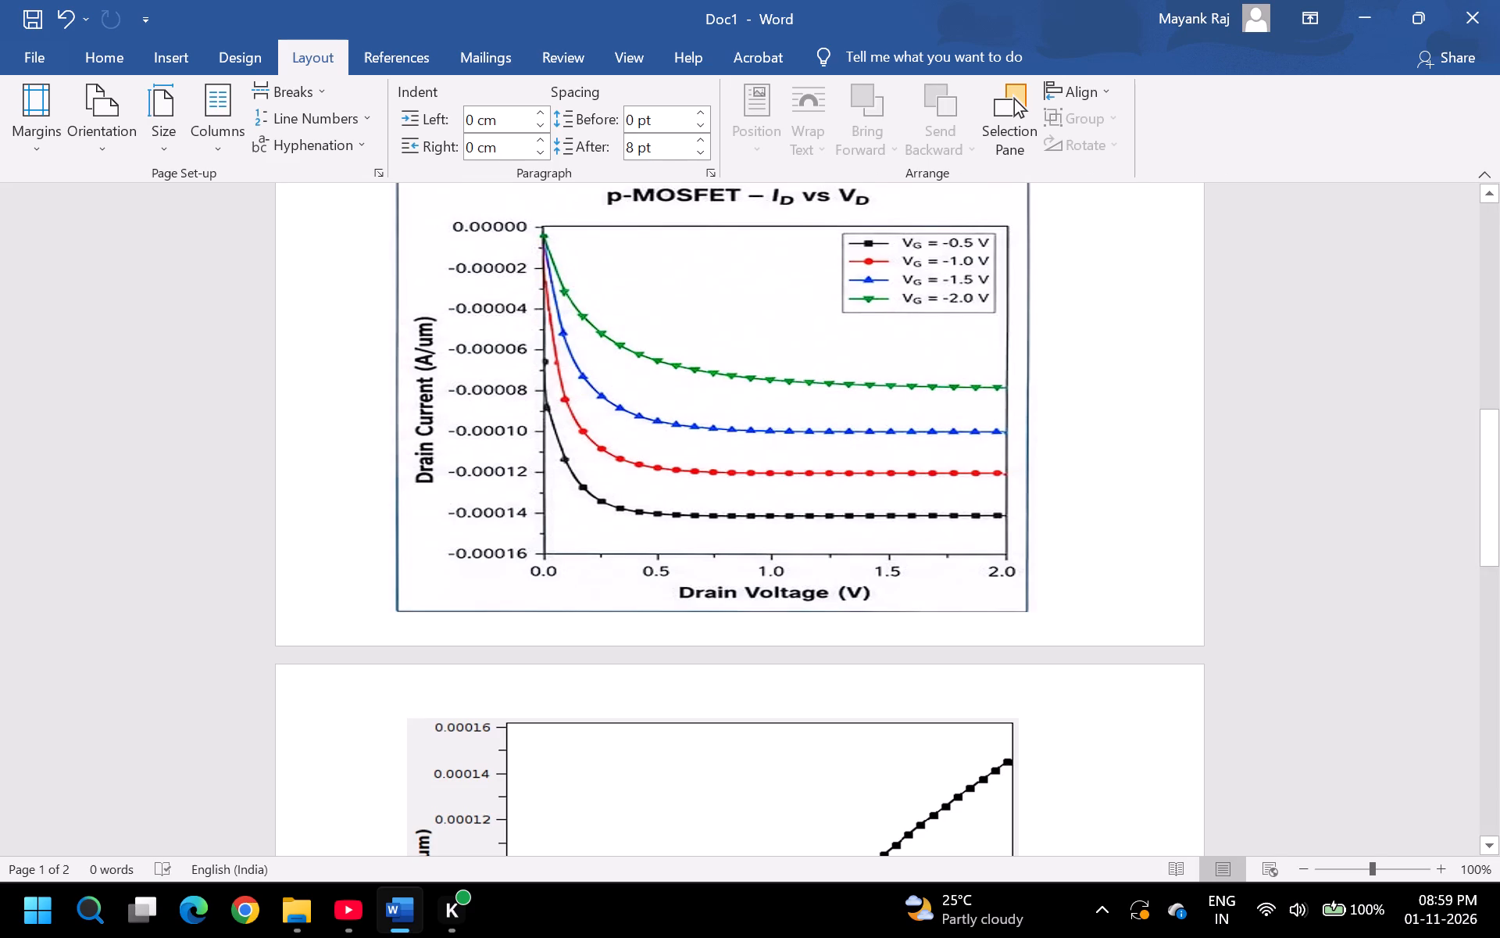
Minimise the saved document's window to reveal the Downloads folder behind it.
left_click(1348, 13)
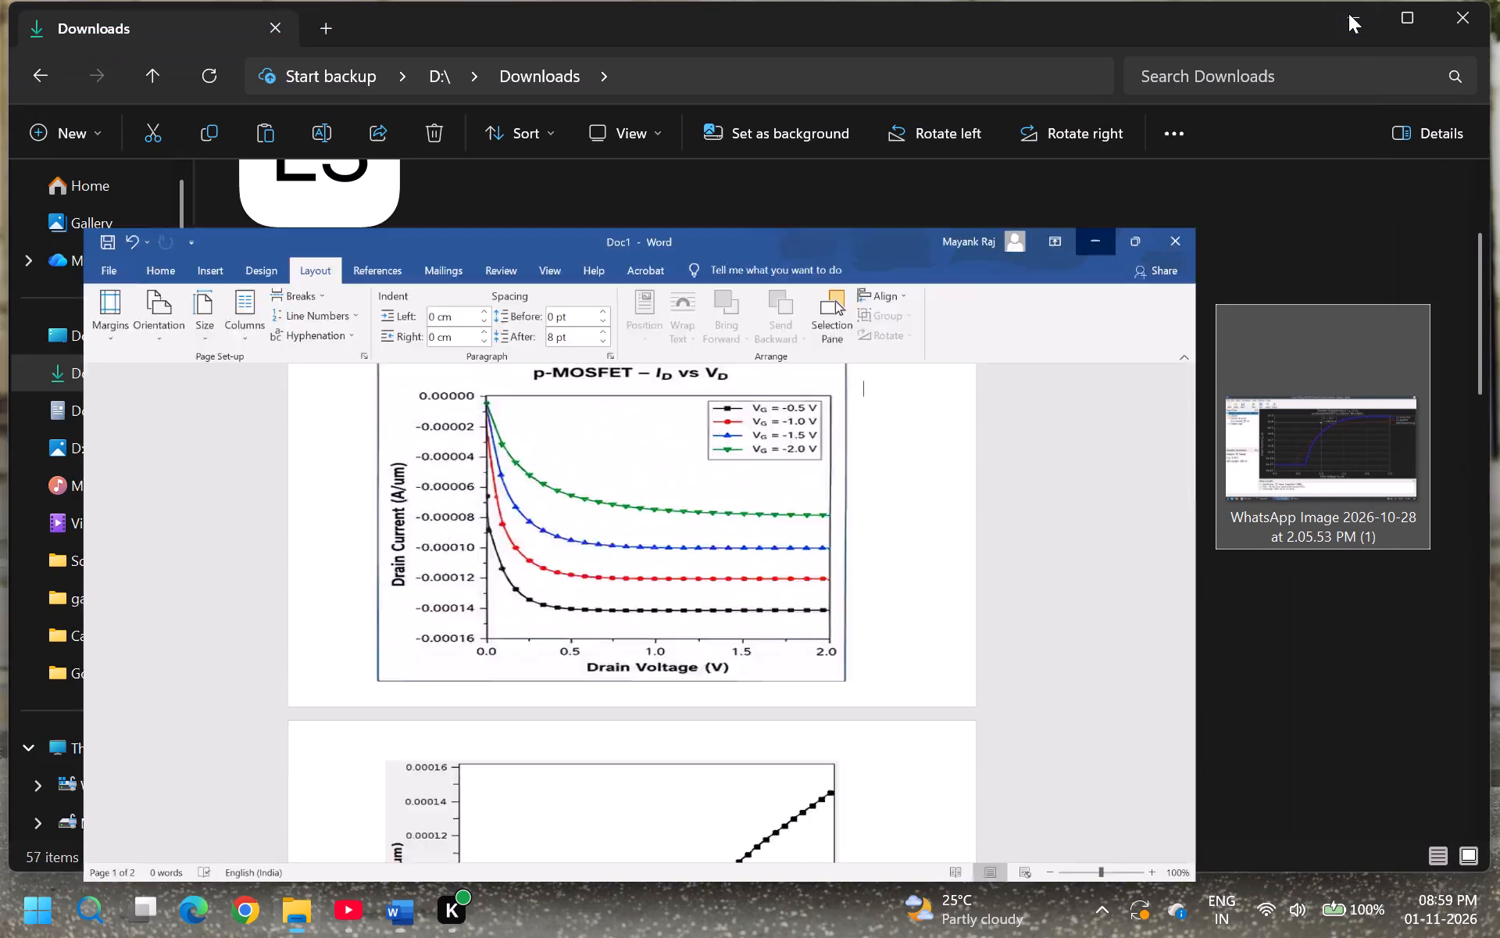
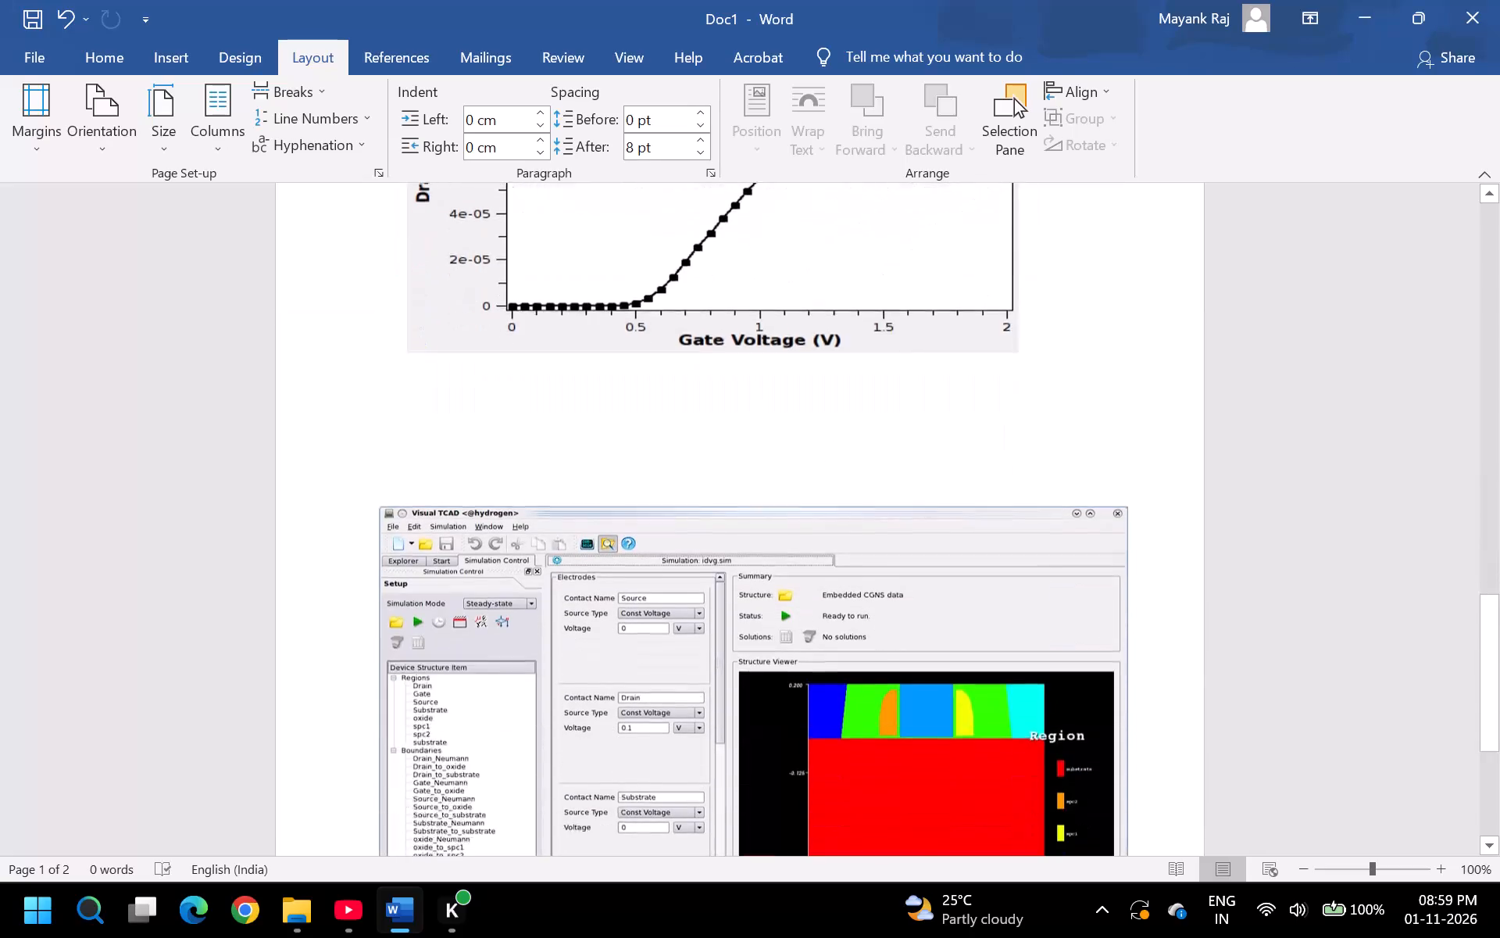
Insert a blank page into the document ahead of the existing graphs and screenshots.
scroll(702, 668, "down", 7)
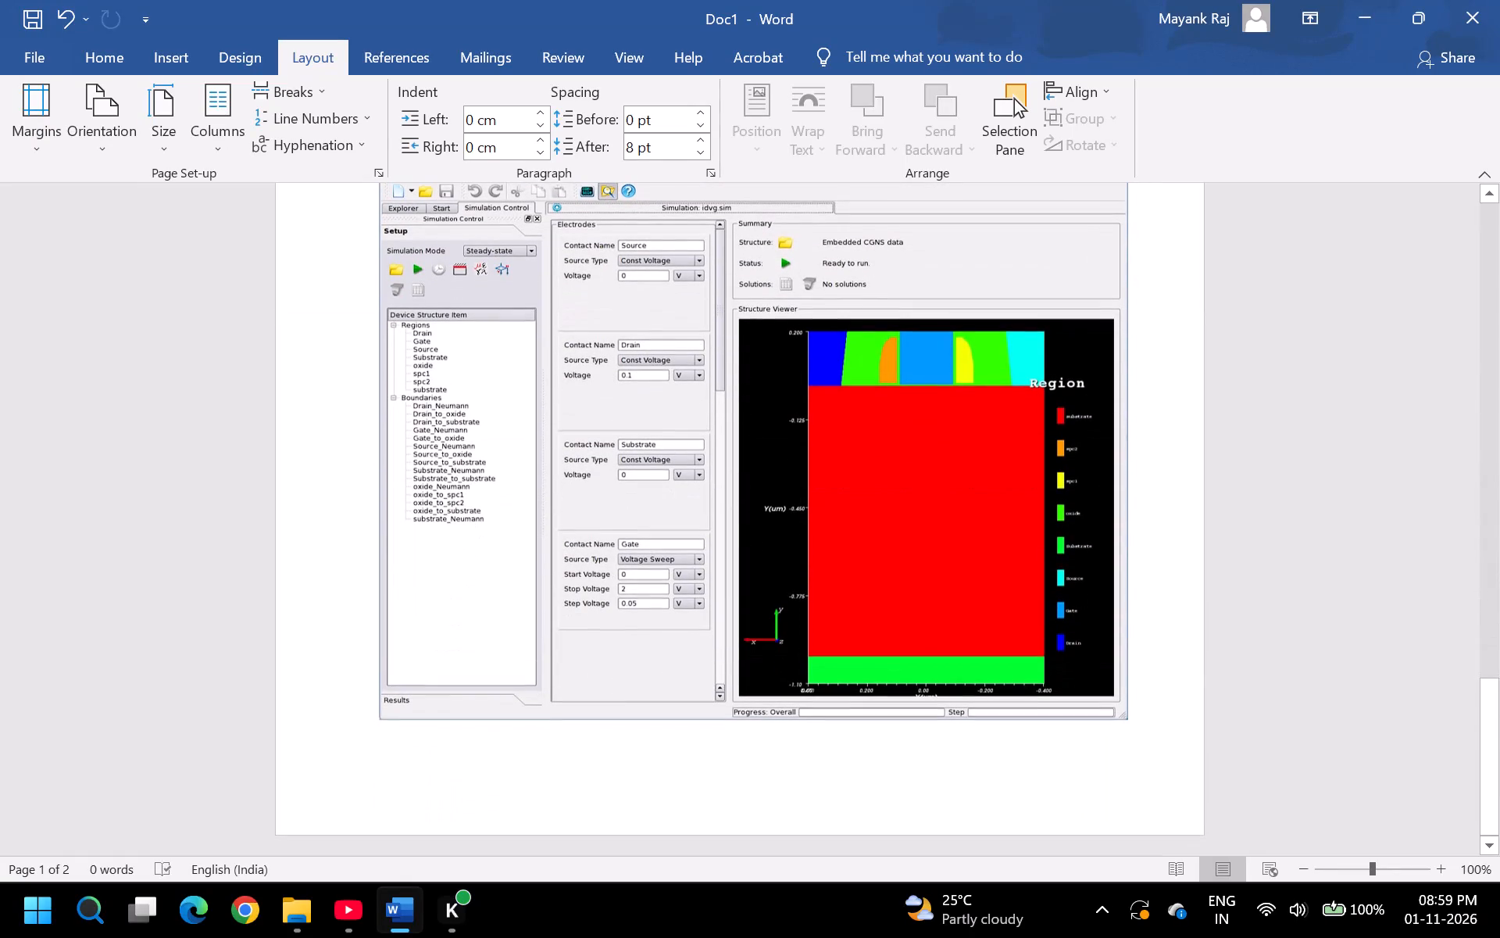
left_click(41, 47)
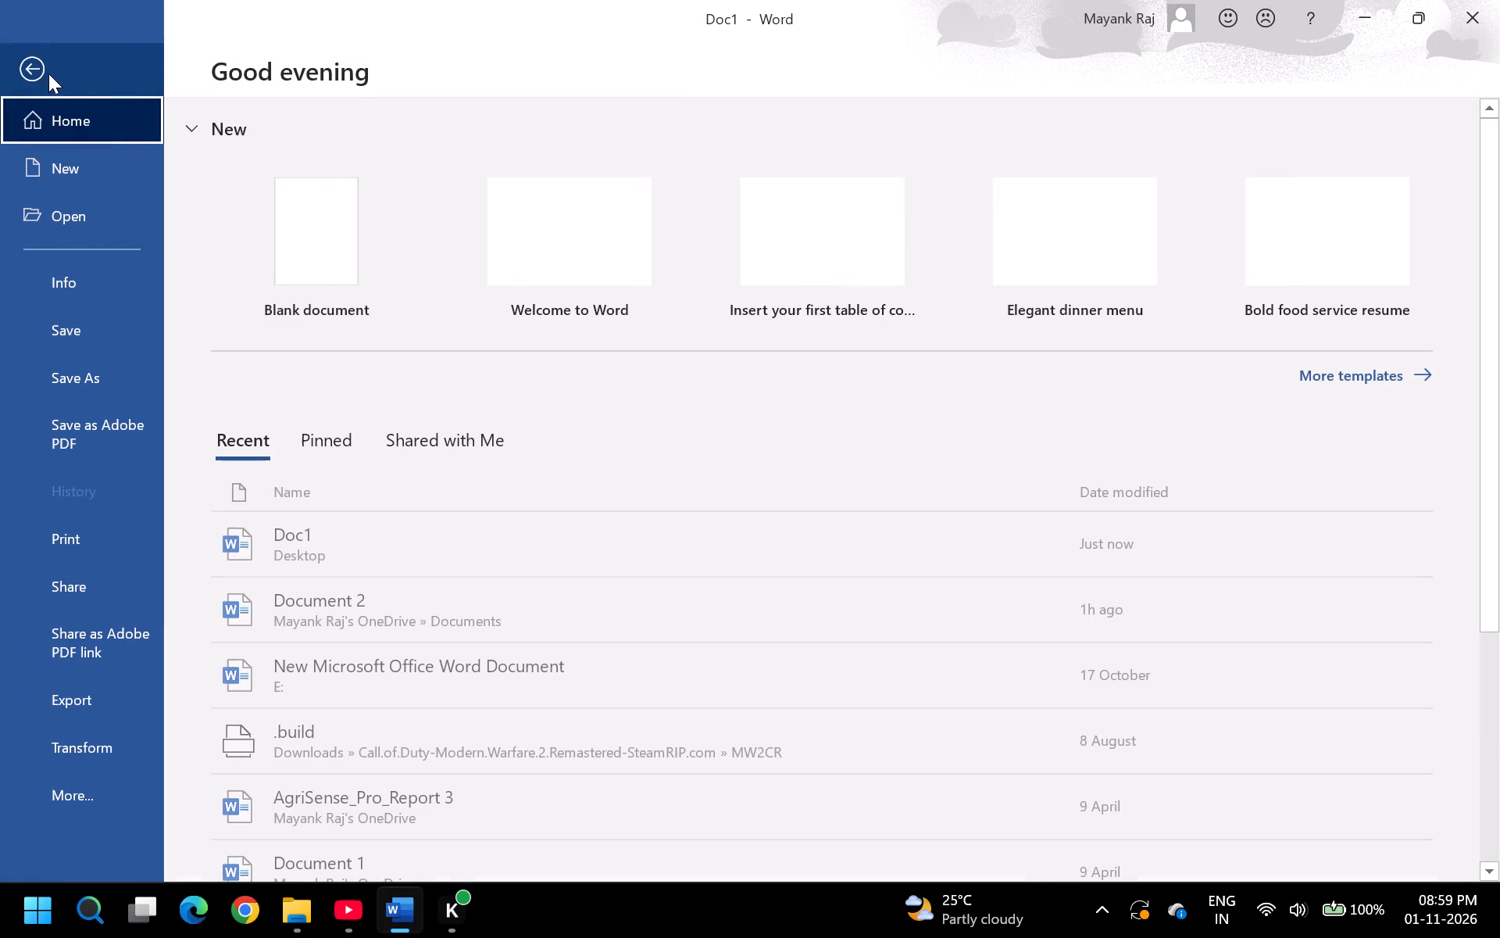
left_click(27, 63)
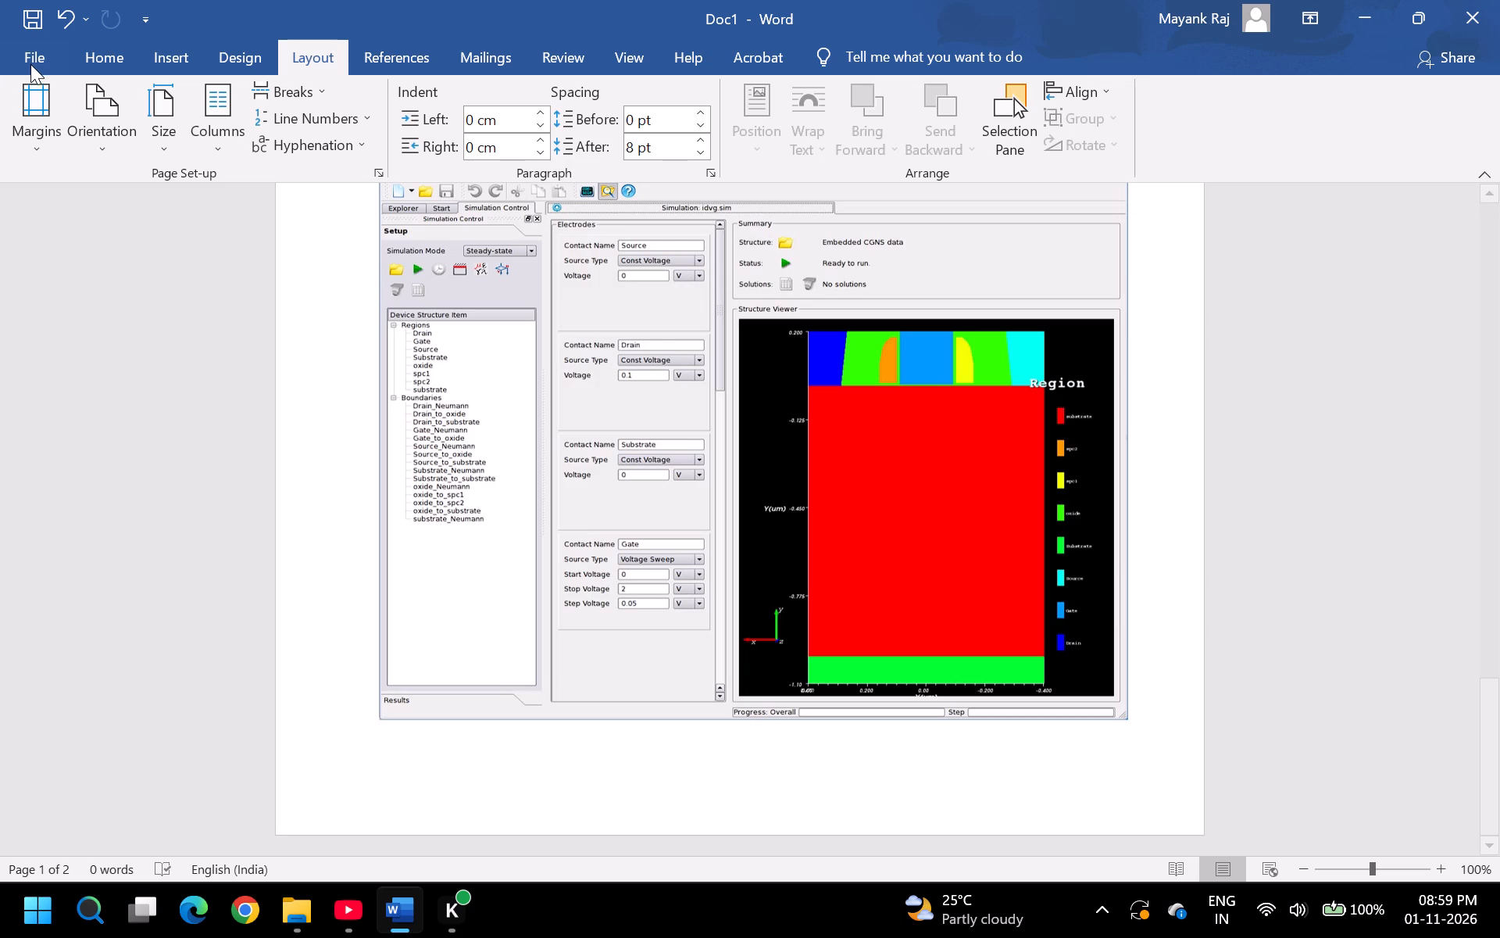
left_click(186, 52)
left_click(41, 114)
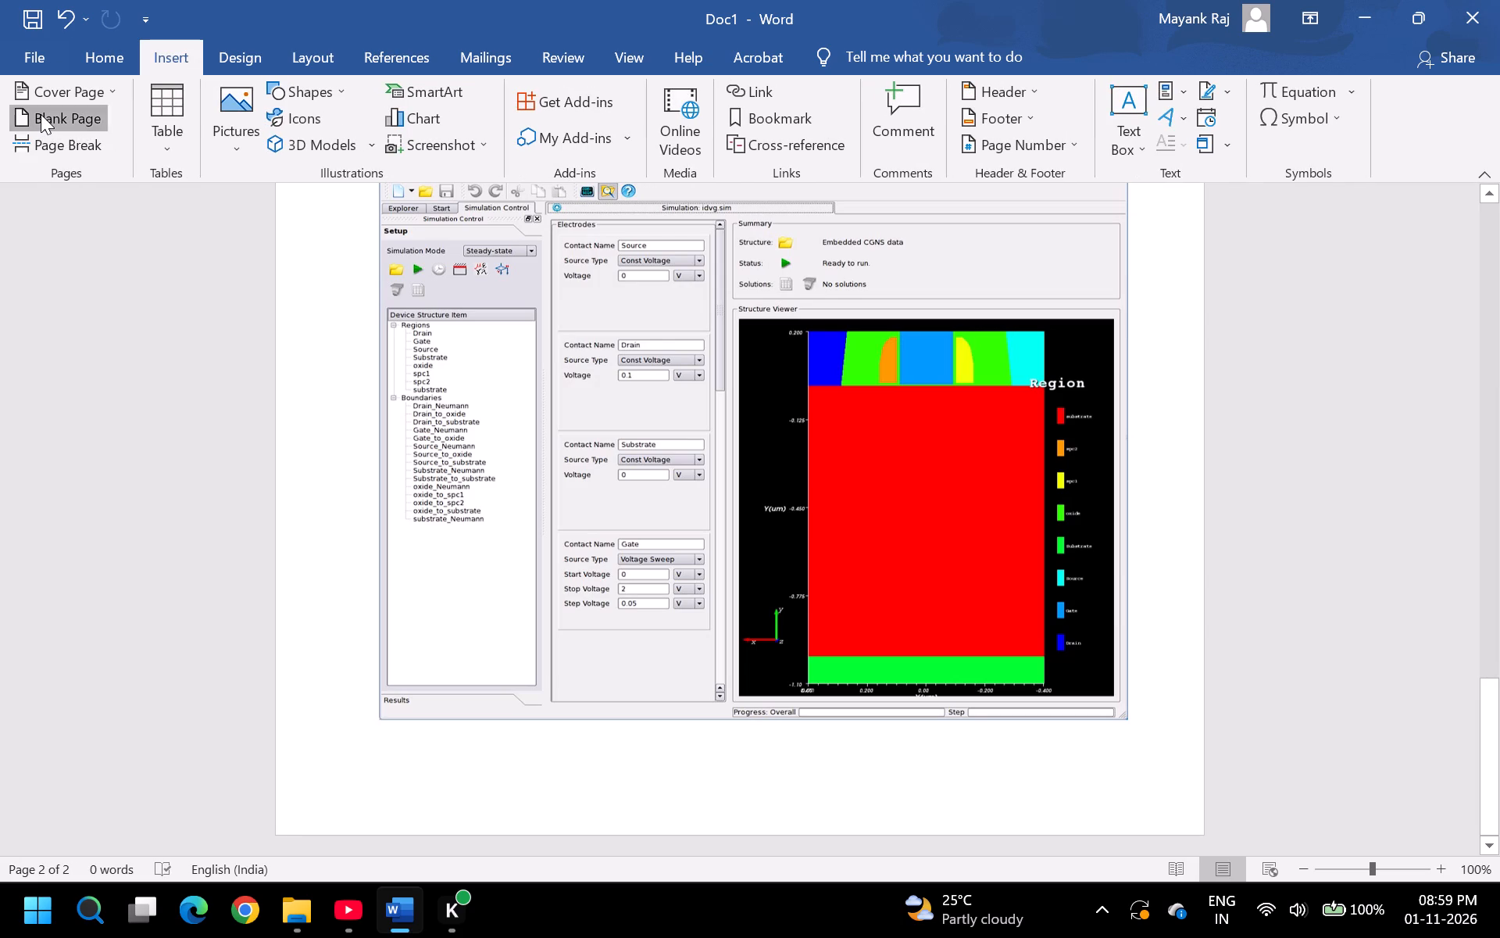
Examine how the graphs and screenshots are distributed over the pages after the blank page was inserted.
scroll(636, 550, "down", 10)
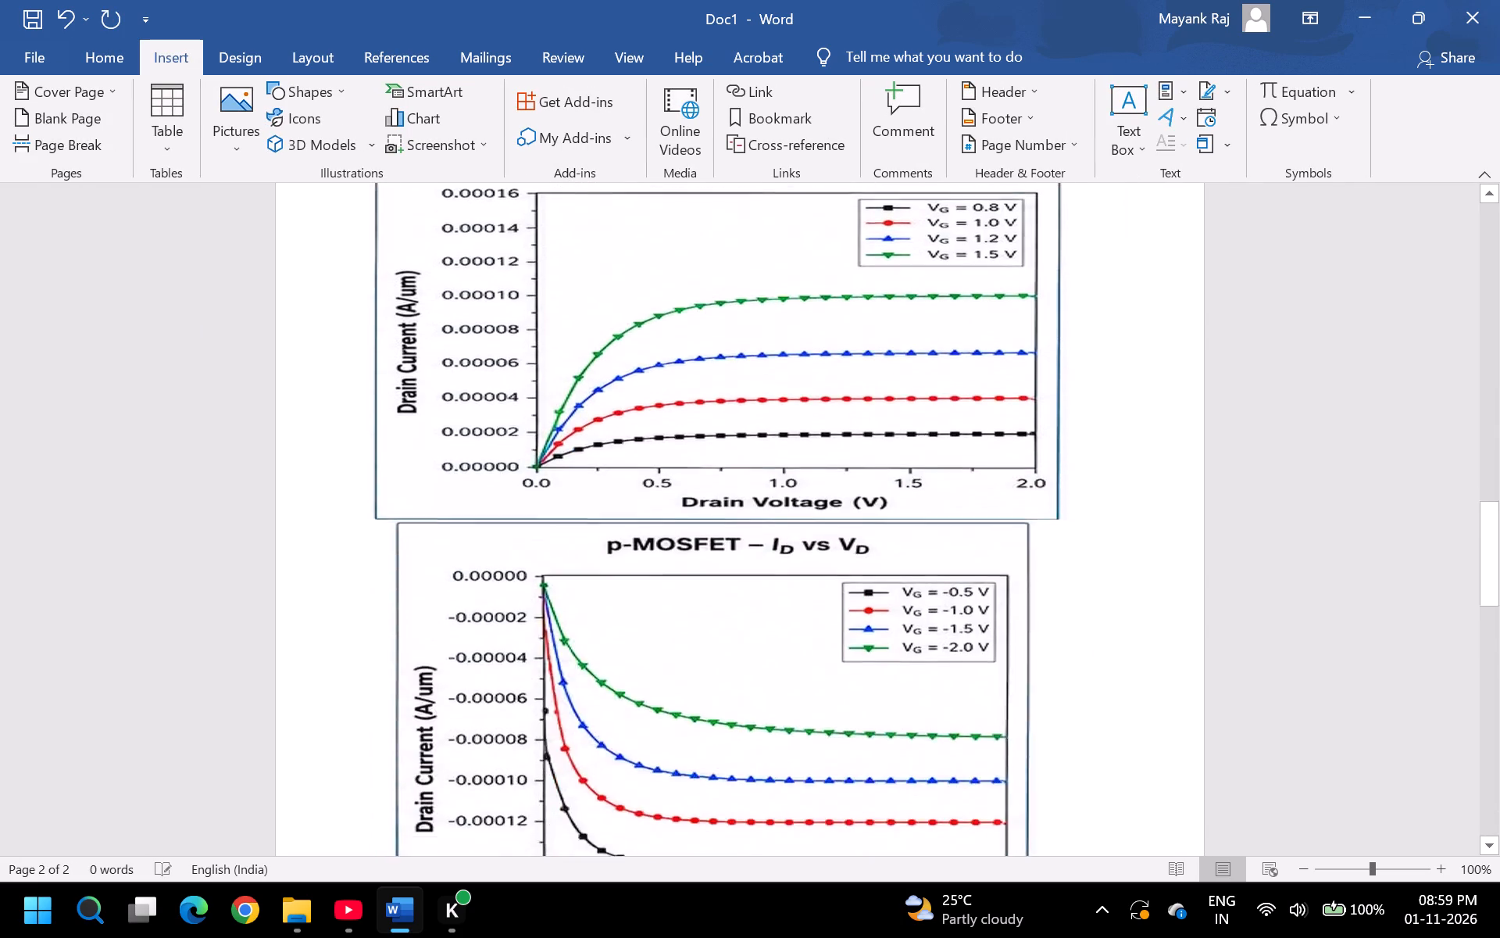
scroll(636, 550, "down", 6)
scroll(636, 550, "down", 16)
scroll(636, 550, "down", 8)
scroll(636, 549, "up", 7)
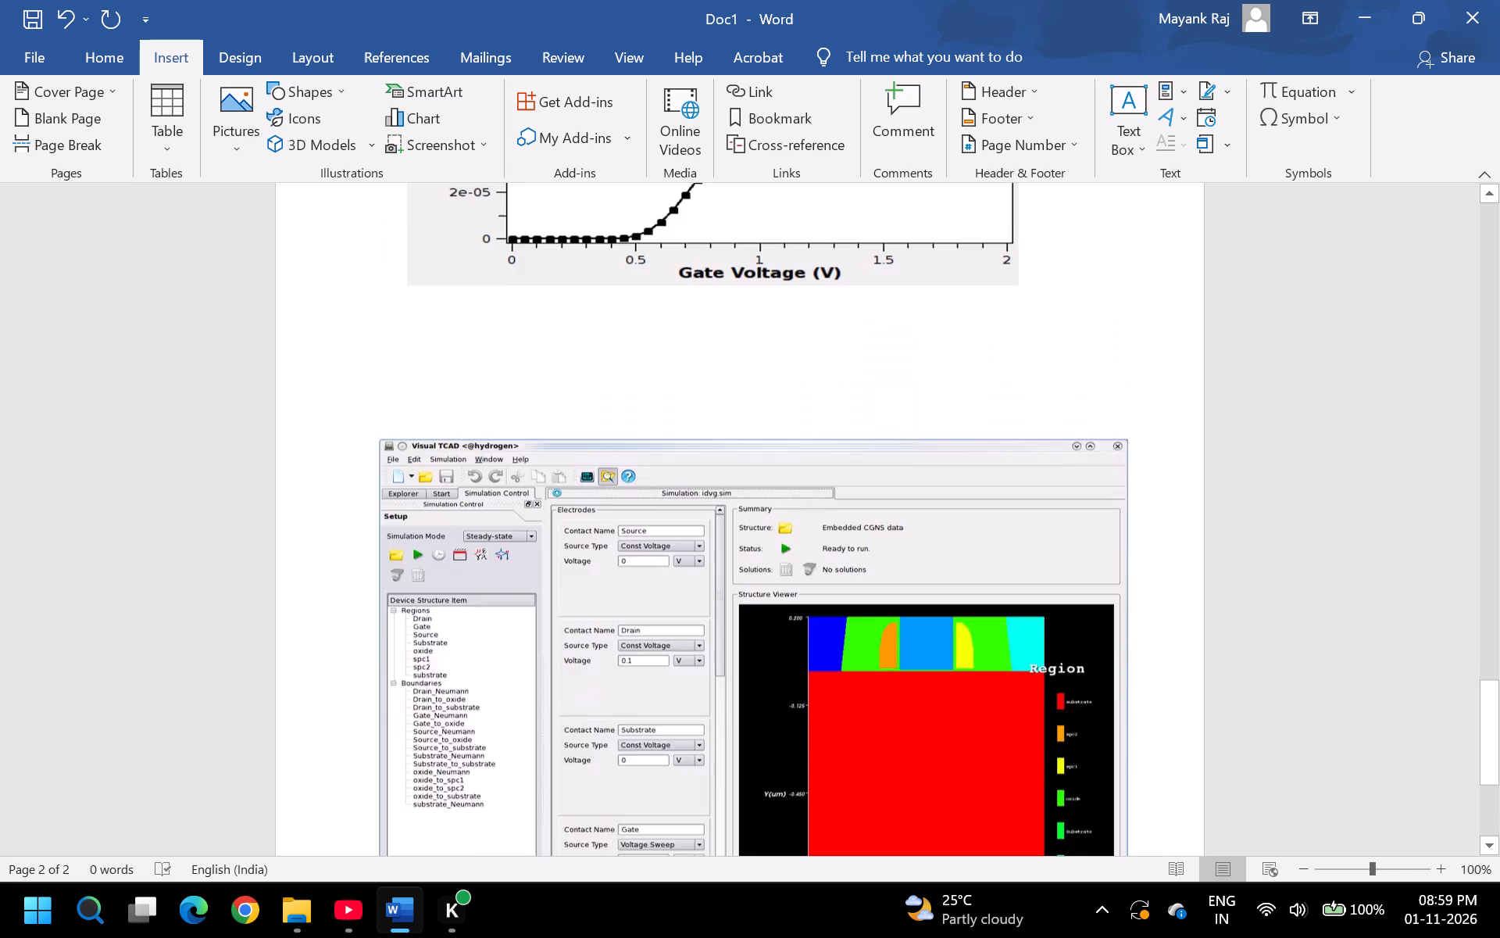
scroll(636, 549, "up", 16)
scroll(636, 549, "up", 8)
scroll(636, 548, "up", 15)
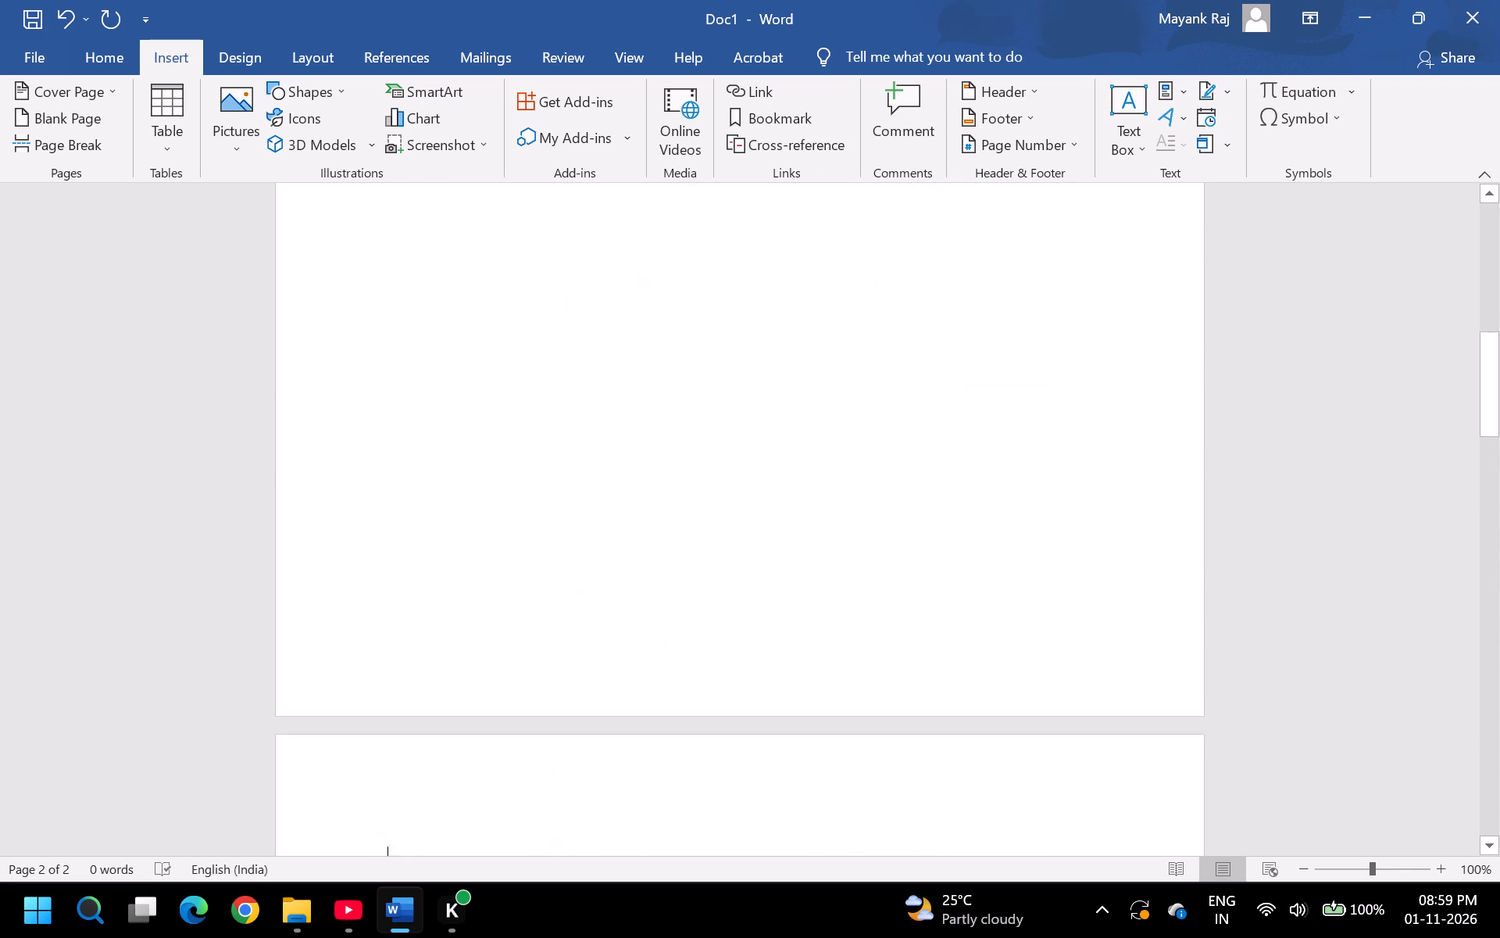
scroll(638, 536, "up", 14)
Move the p-MOSFET transfer-characteristics screenshot from the first page down to the second page, above the n-MOSFET graph.
left_click_drag(657, 428, 660, 735)
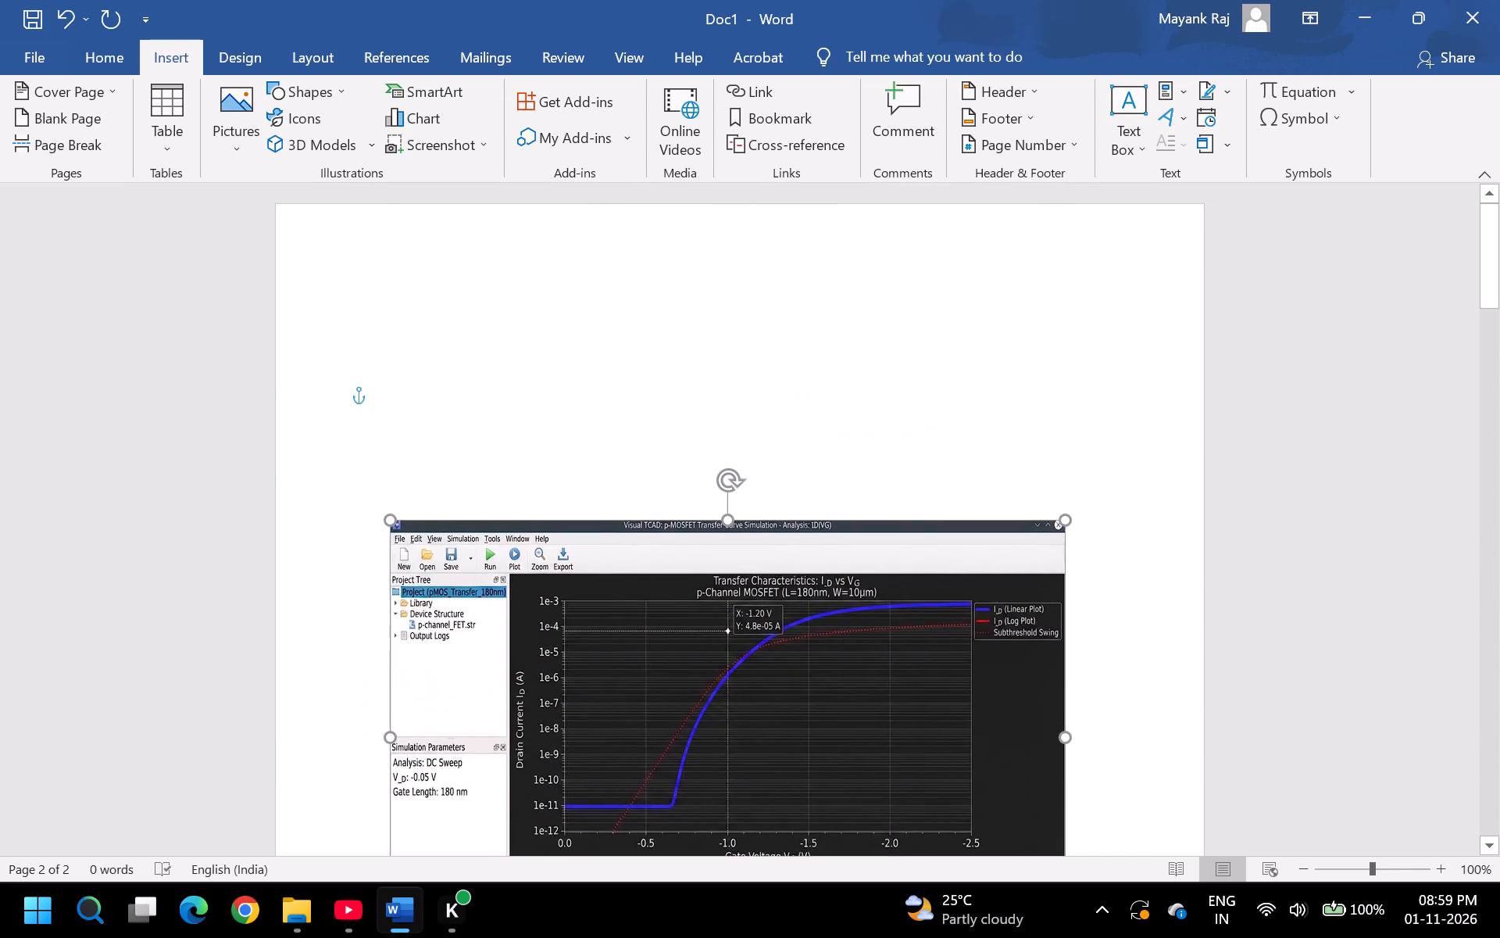
left_click_drag(660, 735, 684, 846)
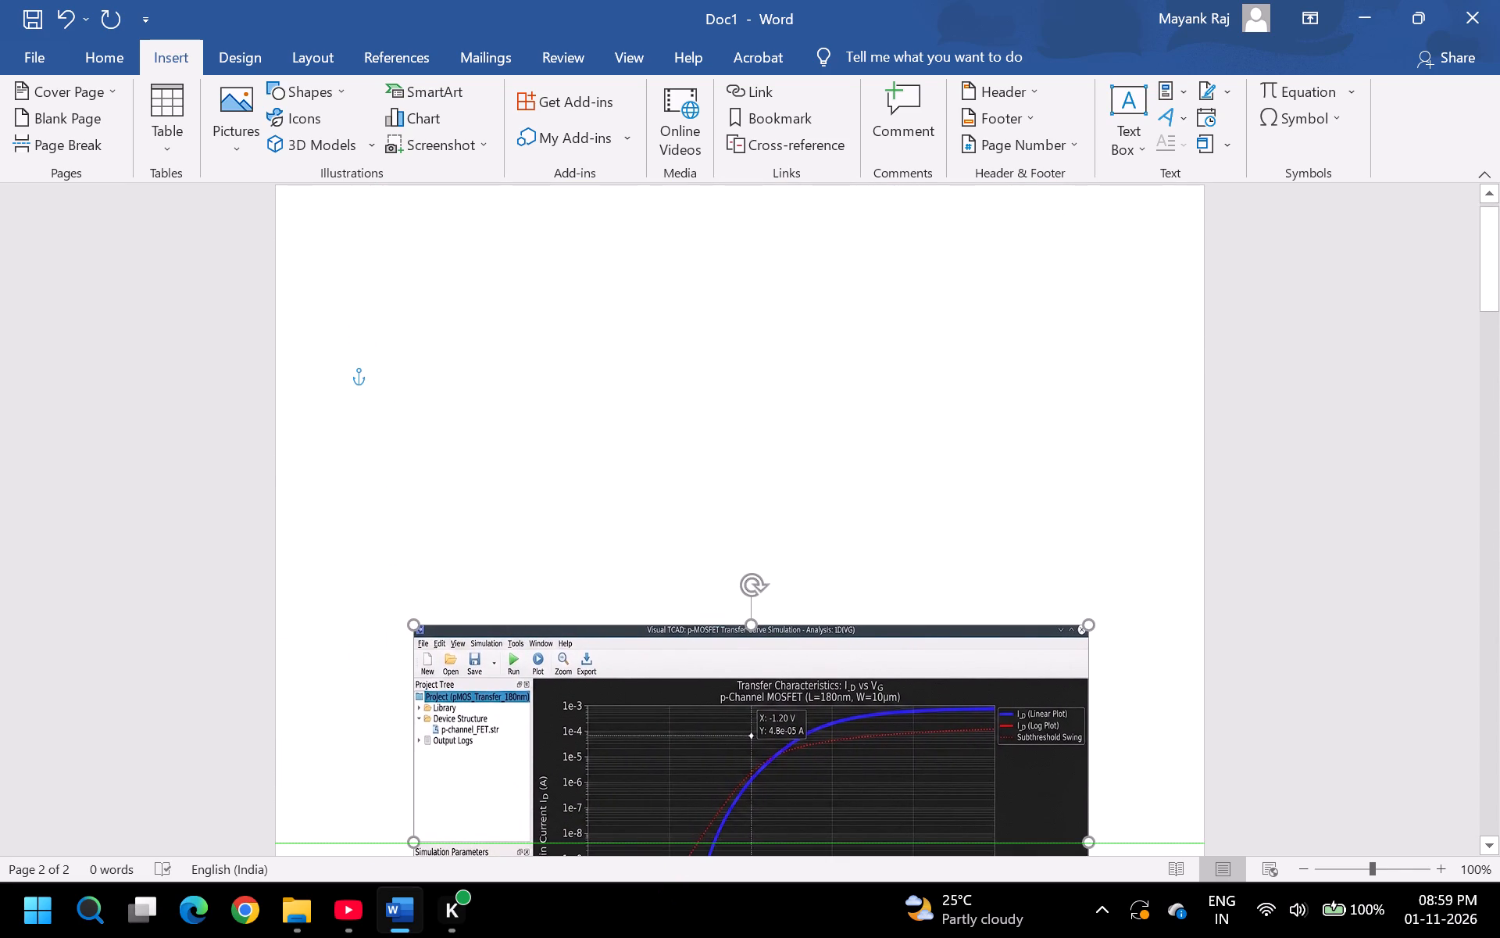
left_click_drag(684, 846, 684, 850)
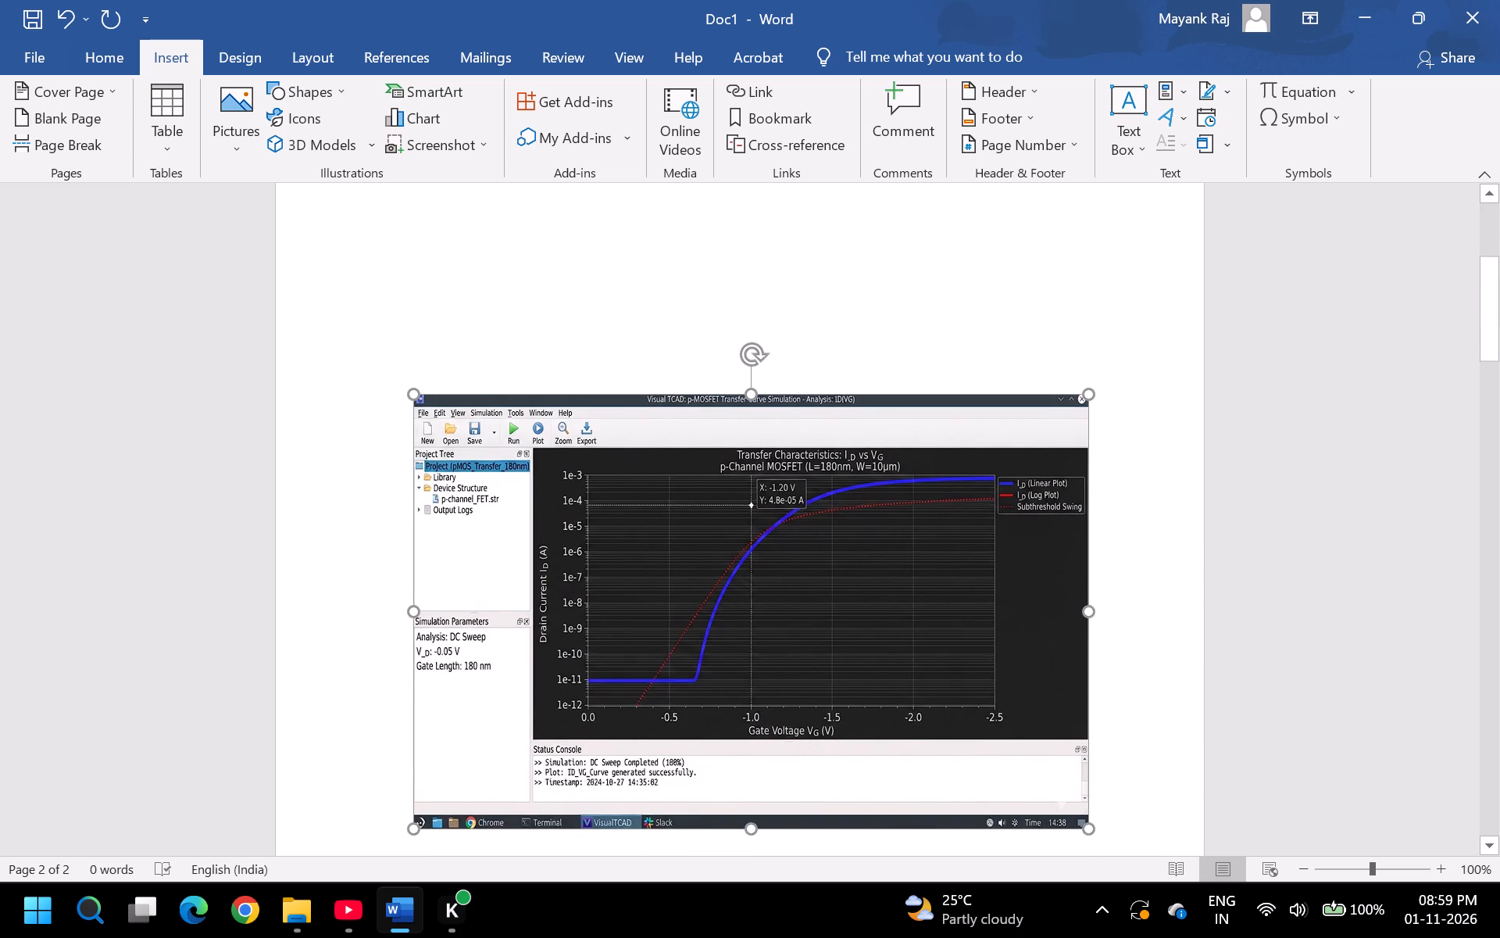
left_click_drag(684, 850, 666, 803)
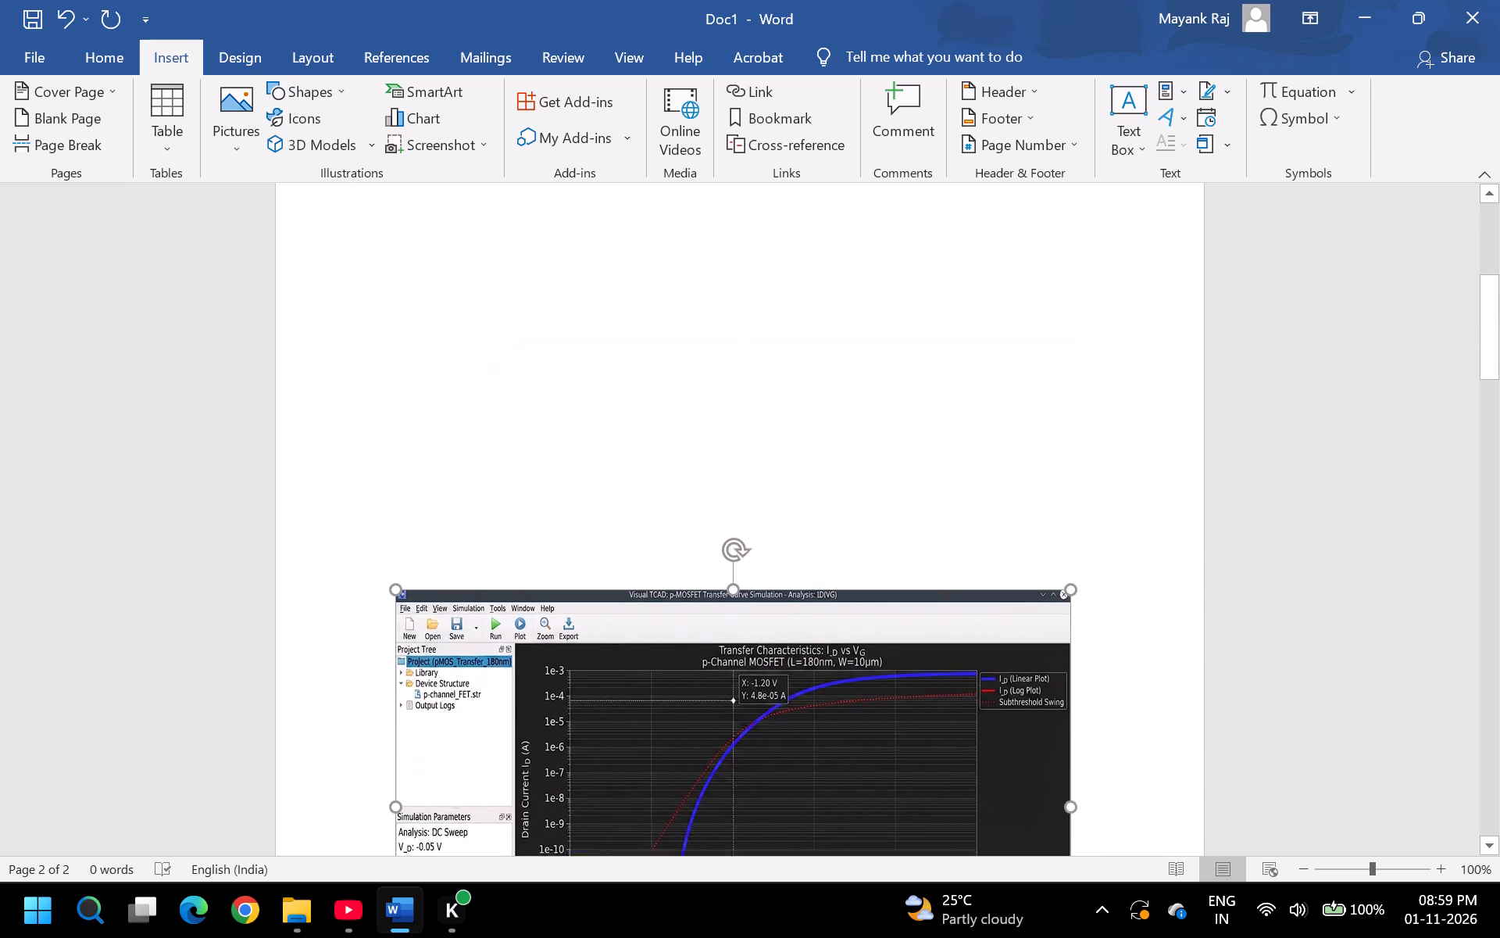
left_click_drag(666, 803, 667, 852)
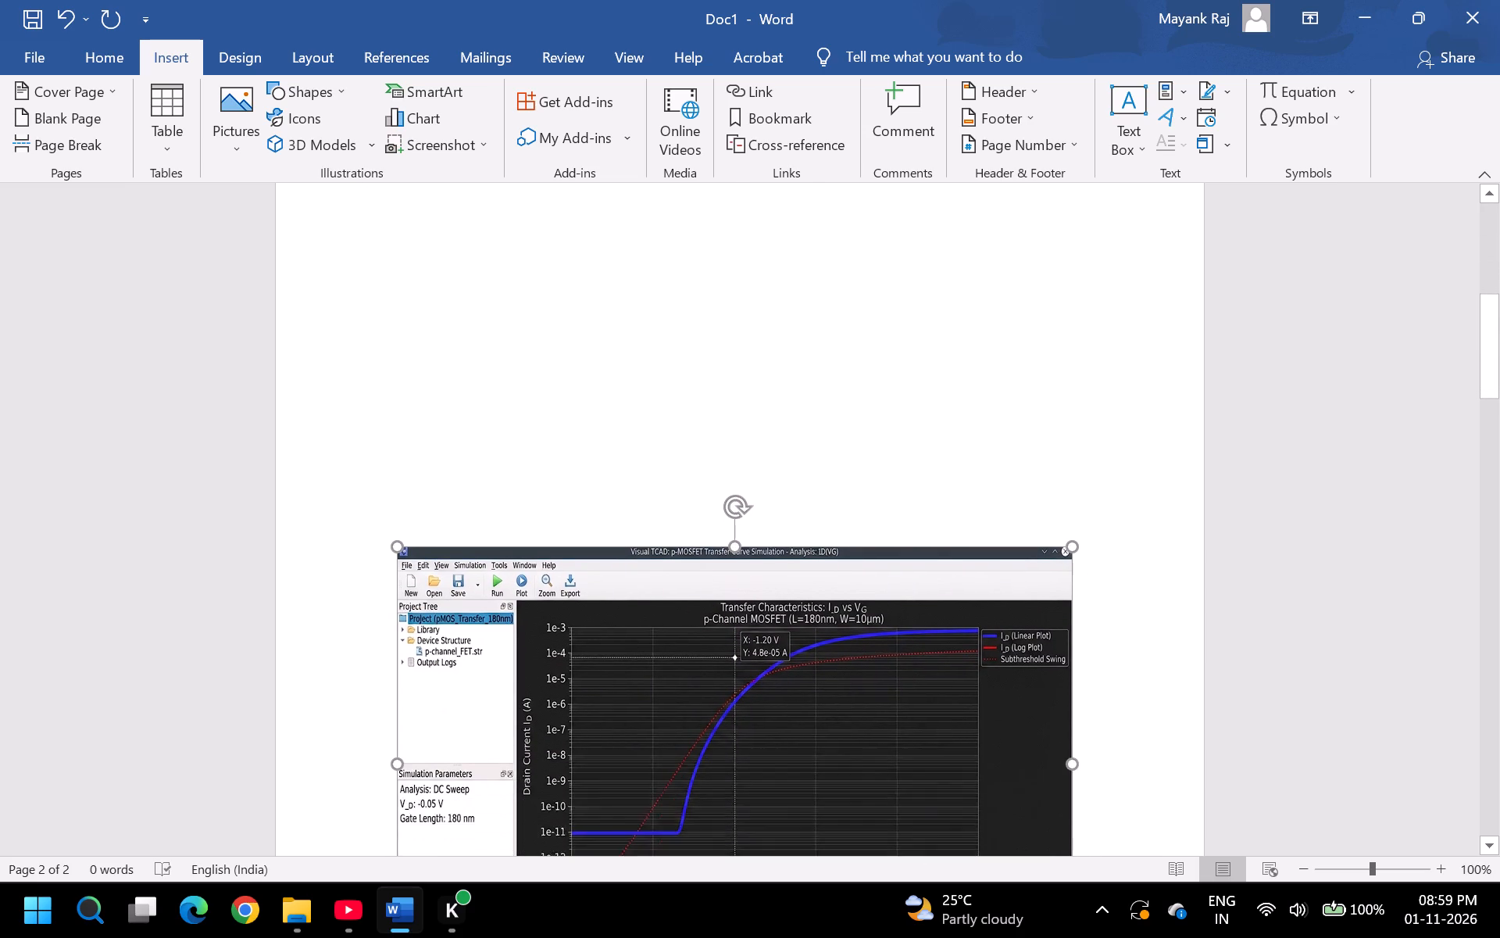
left_click_drag(667, 852, 703, 768)
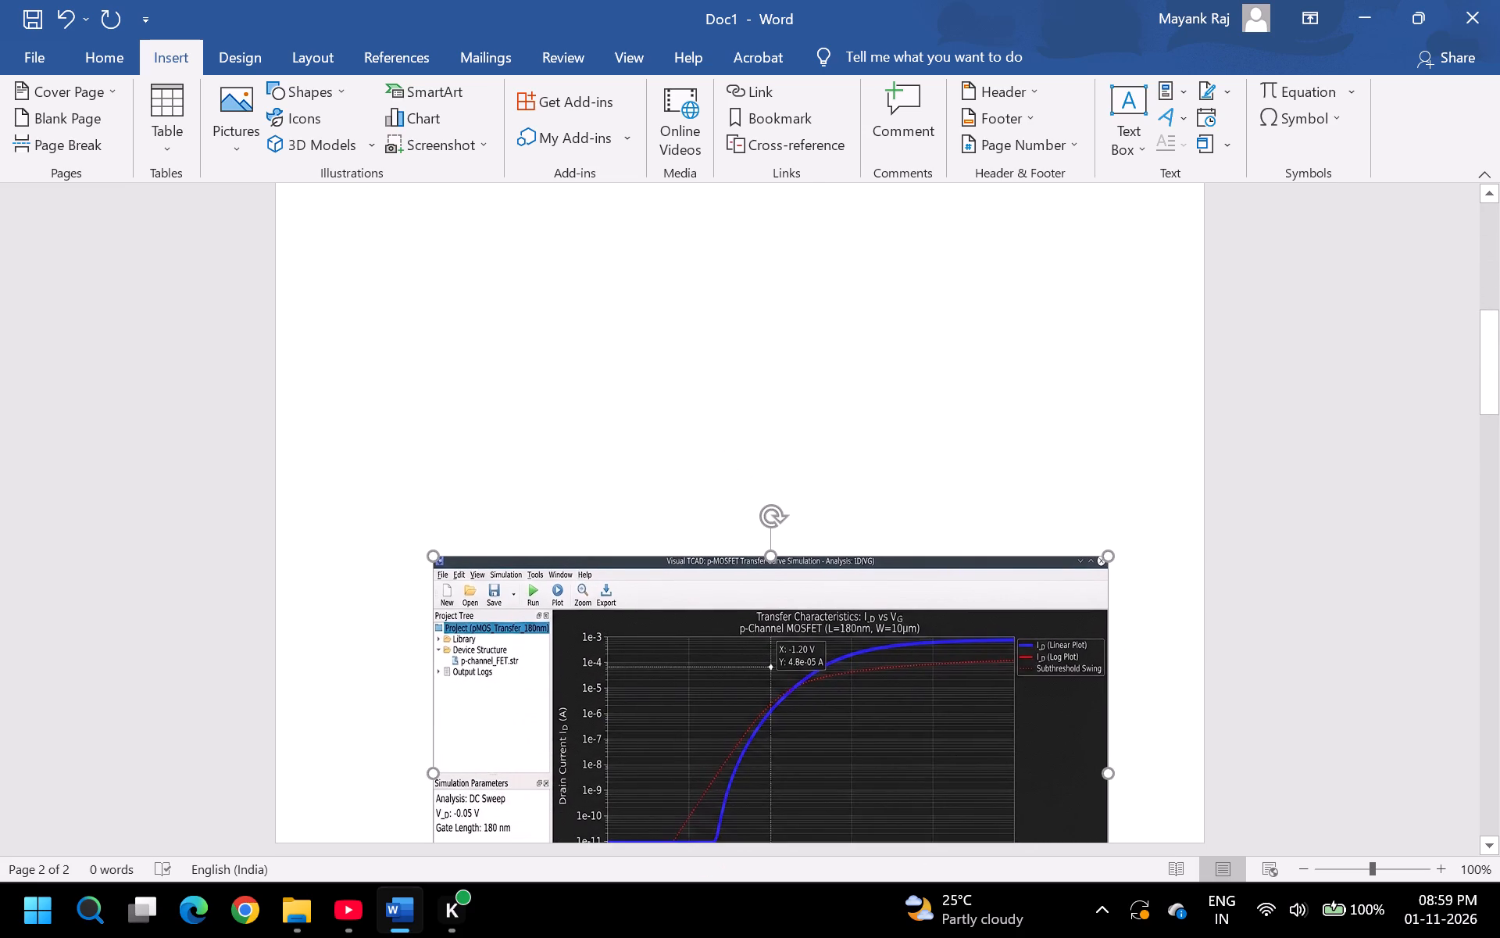
left_click_drag(703, 768, 812, 814)
scroll(703, 768, "down", 3)
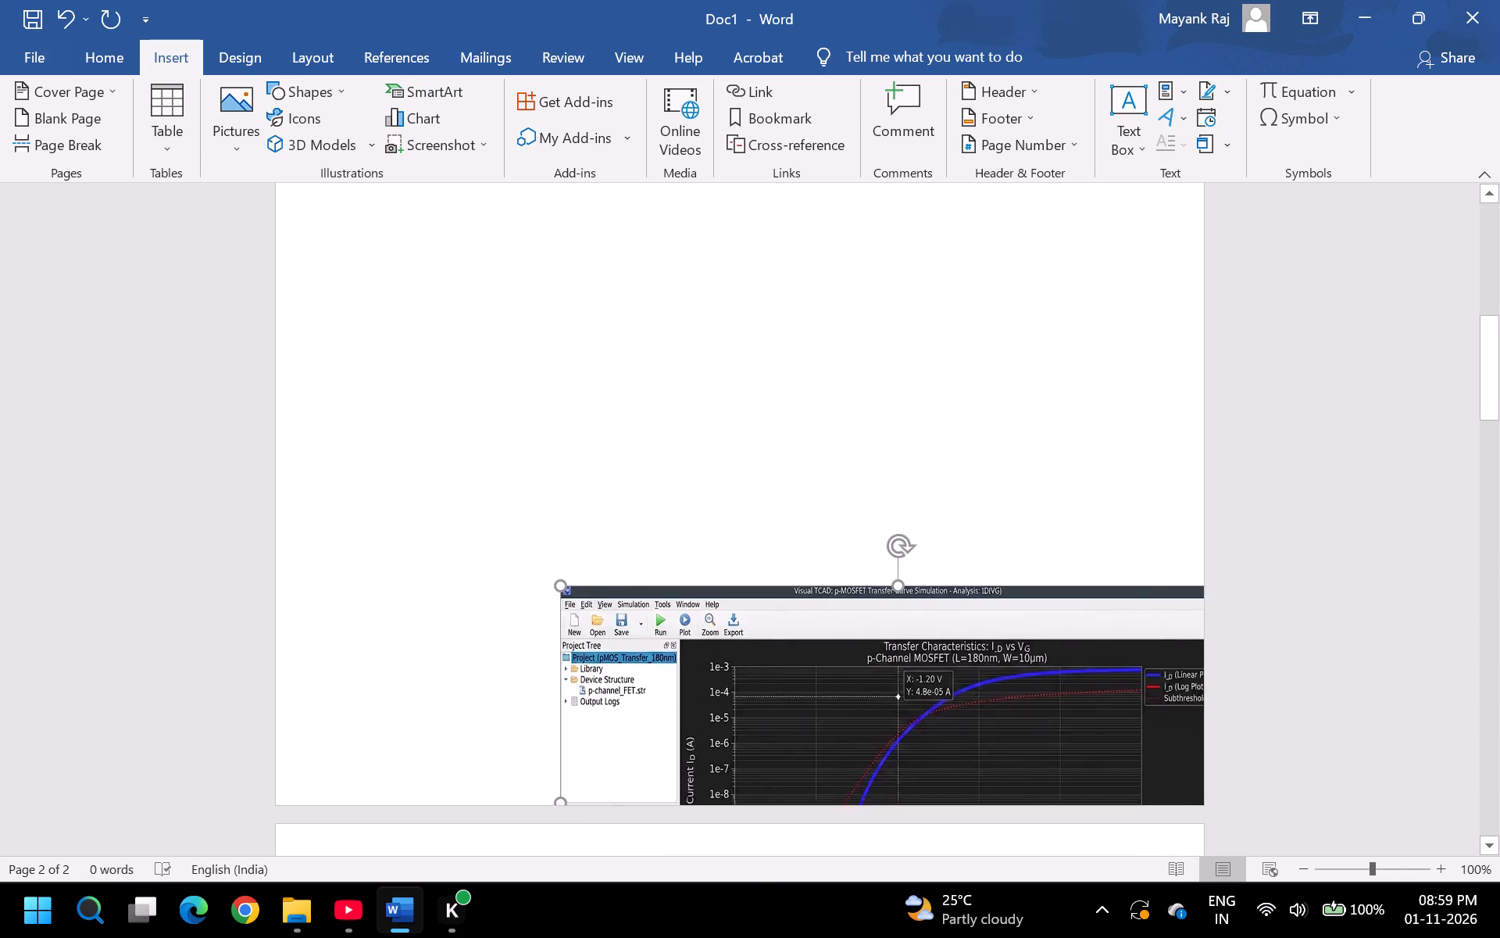
left_click_drag(812, 814, 667, 854)
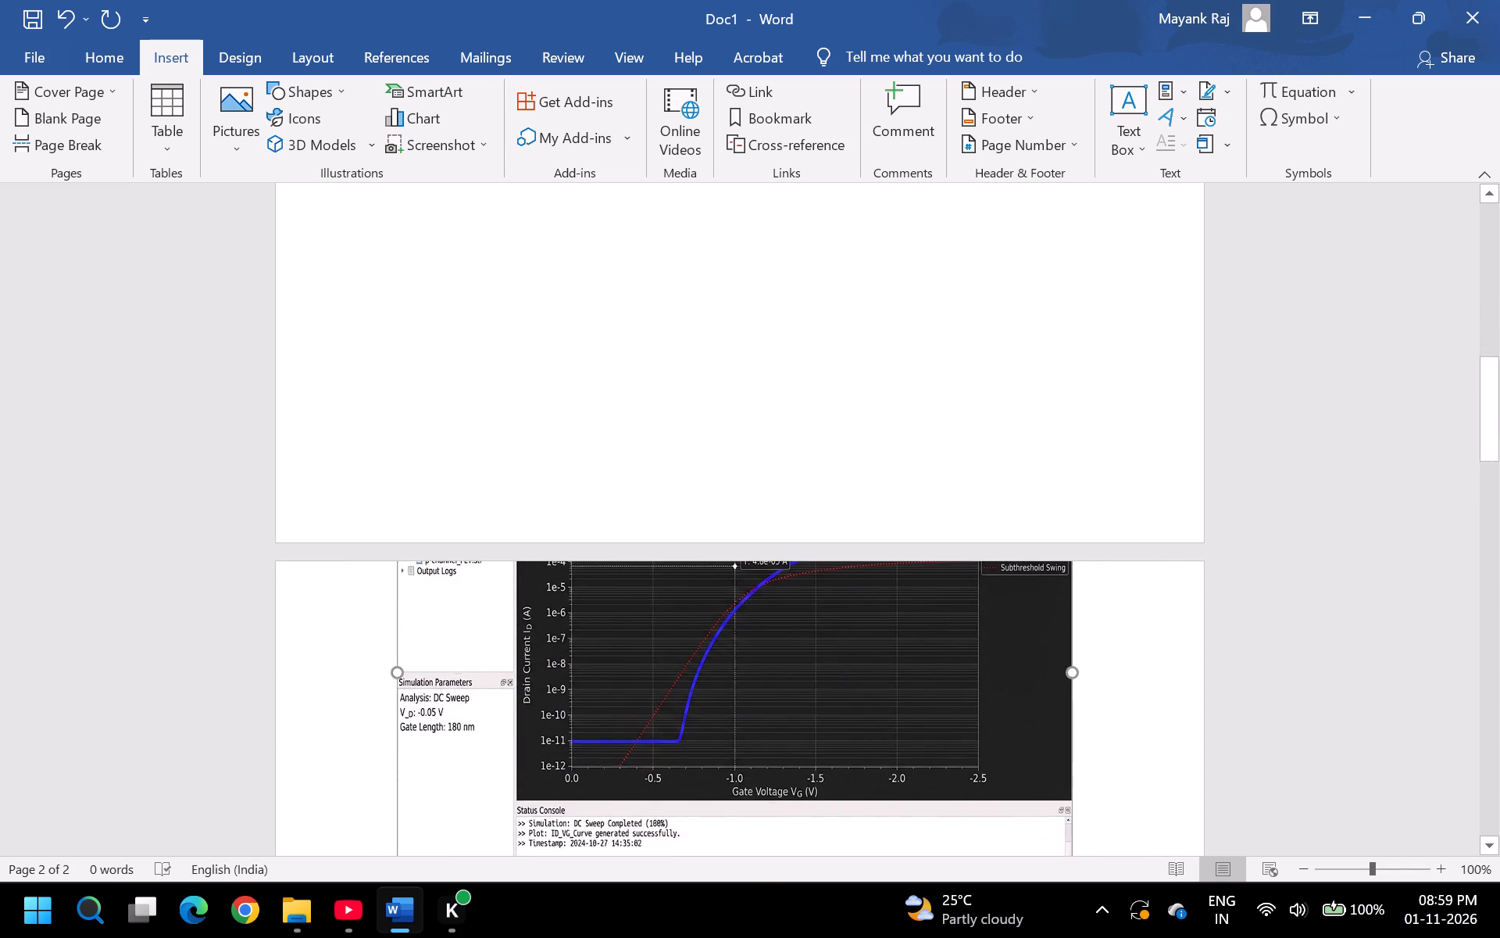
left_click_drag(667, 854, 669, 779)
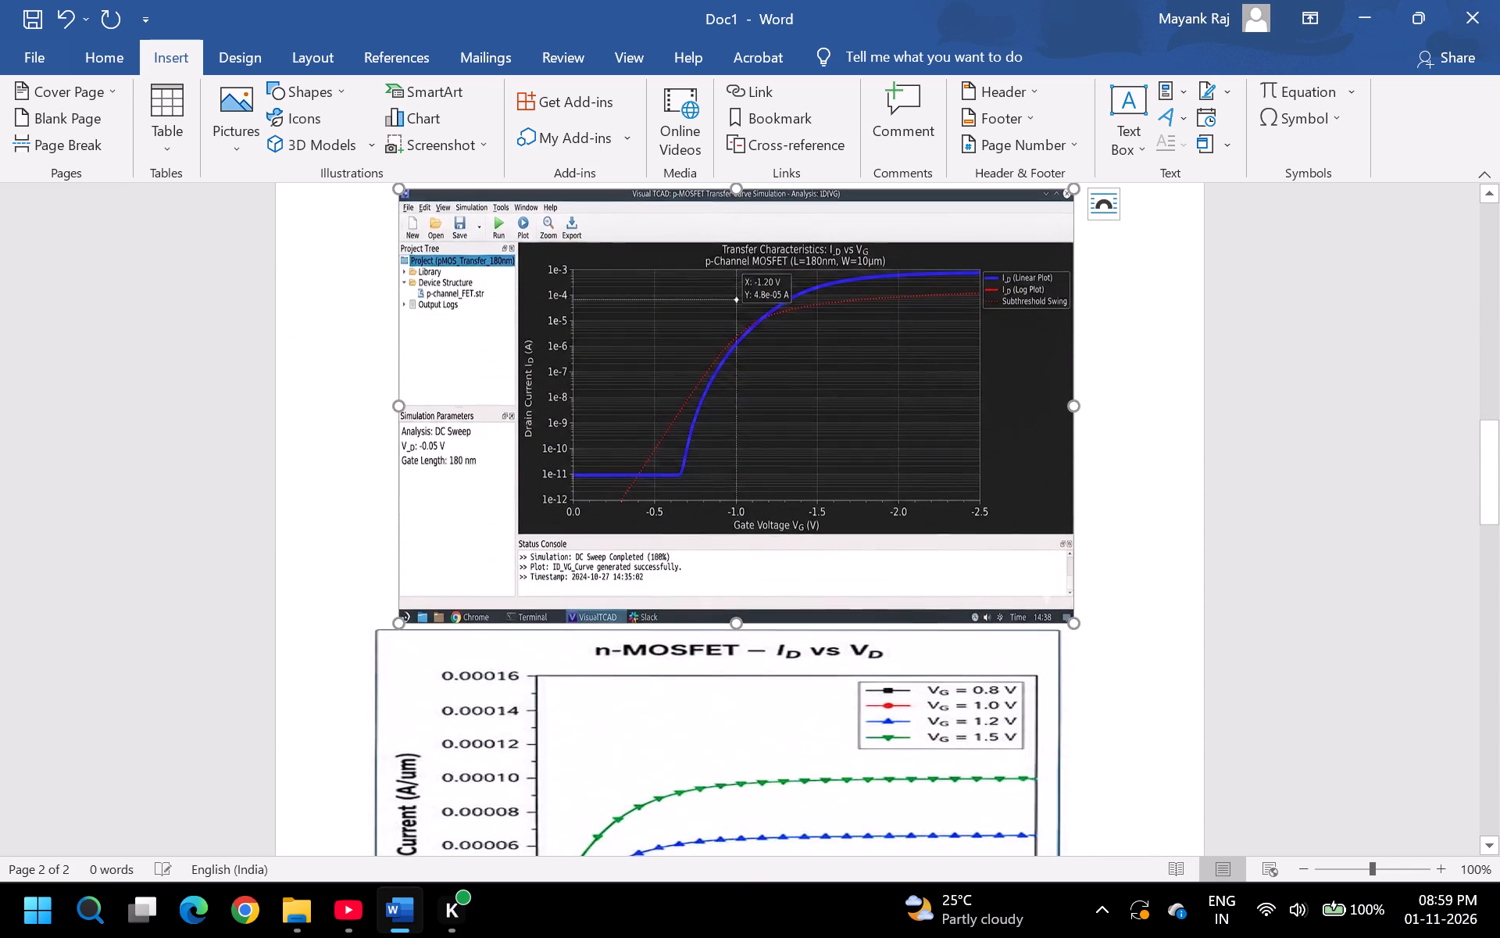
Nudge the transfer-characteristics screenshot up and sideways to line up with the n-MOSFET graph, leaving a small gap between them.
left_click_drag(727, 447, 701, 424)
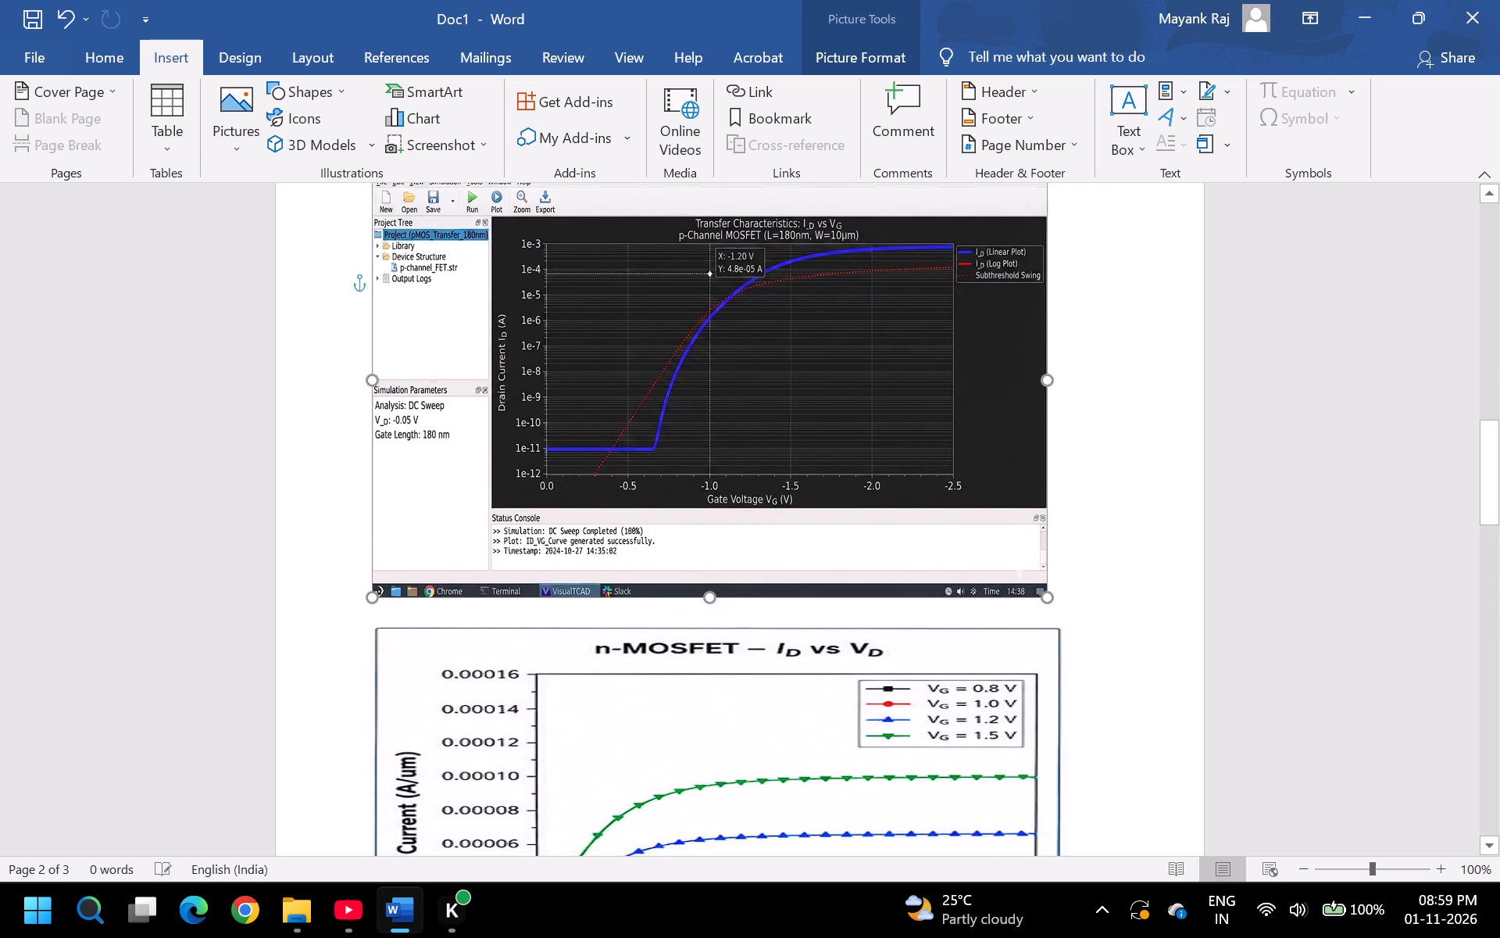
left_click_drag(701, 424, 705, 427)
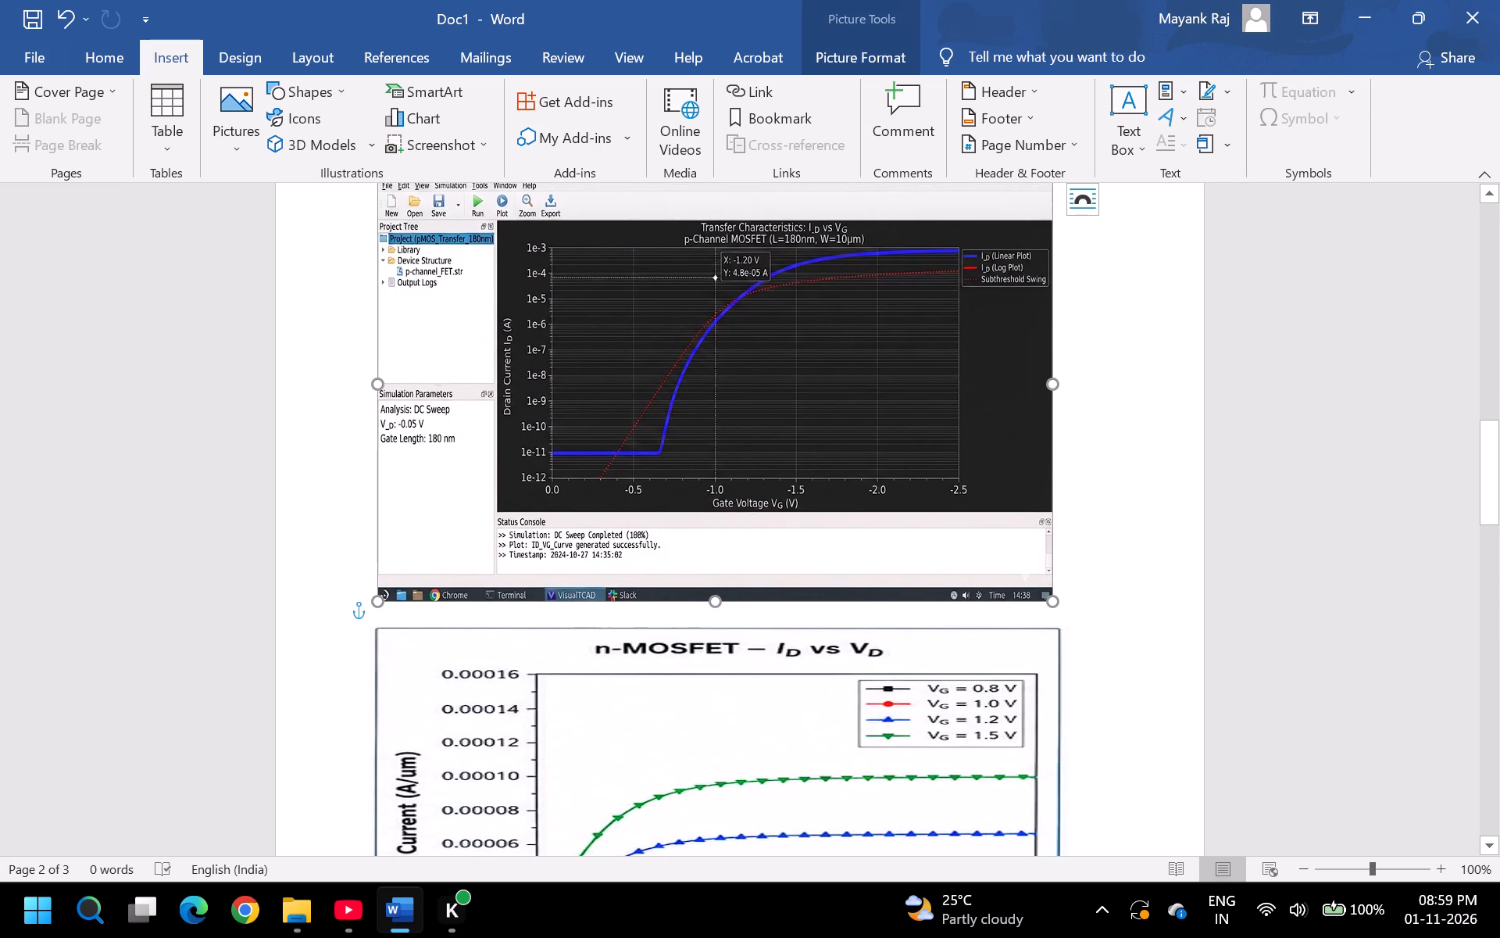
left_click(1161, 434)
Switch to the Downloads folder in File Explorer and copy the structure-viewer photo WhatsApp Image 2026-10-28 at 2.05.53 PM.
scroll(1092, 603, "up", 4)
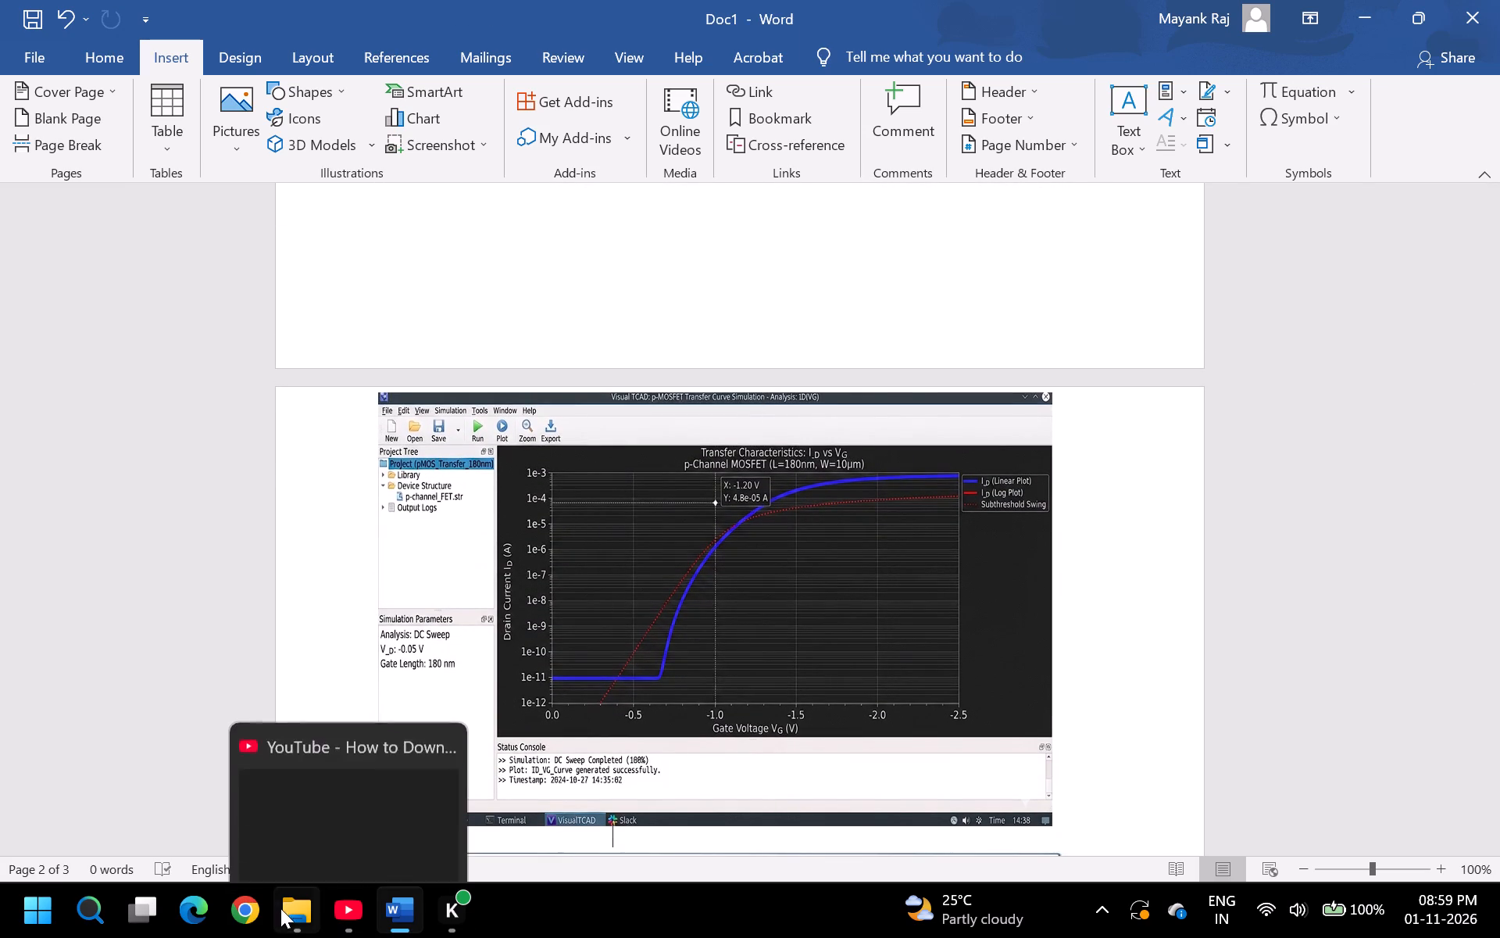
left_click(273, 795)
right_click(324, 697)
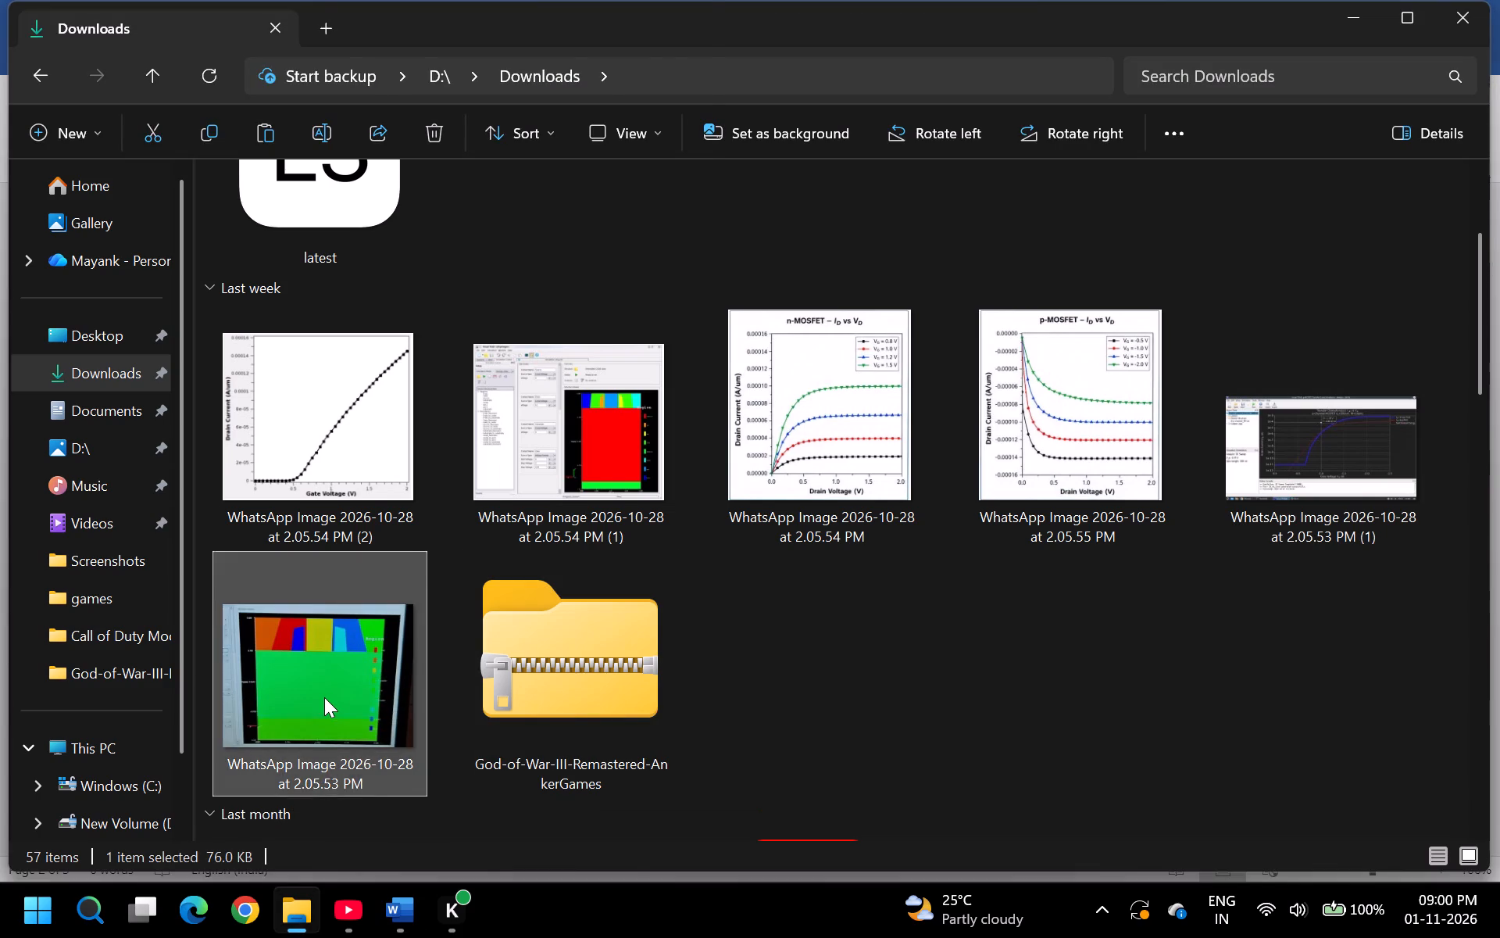
left_click(436, 31)
Return to the Word document and paste the copied structure-viewer photo at the top of the empty first page.
left_click(398, 826)
scroll(834, 395, "up", 12)
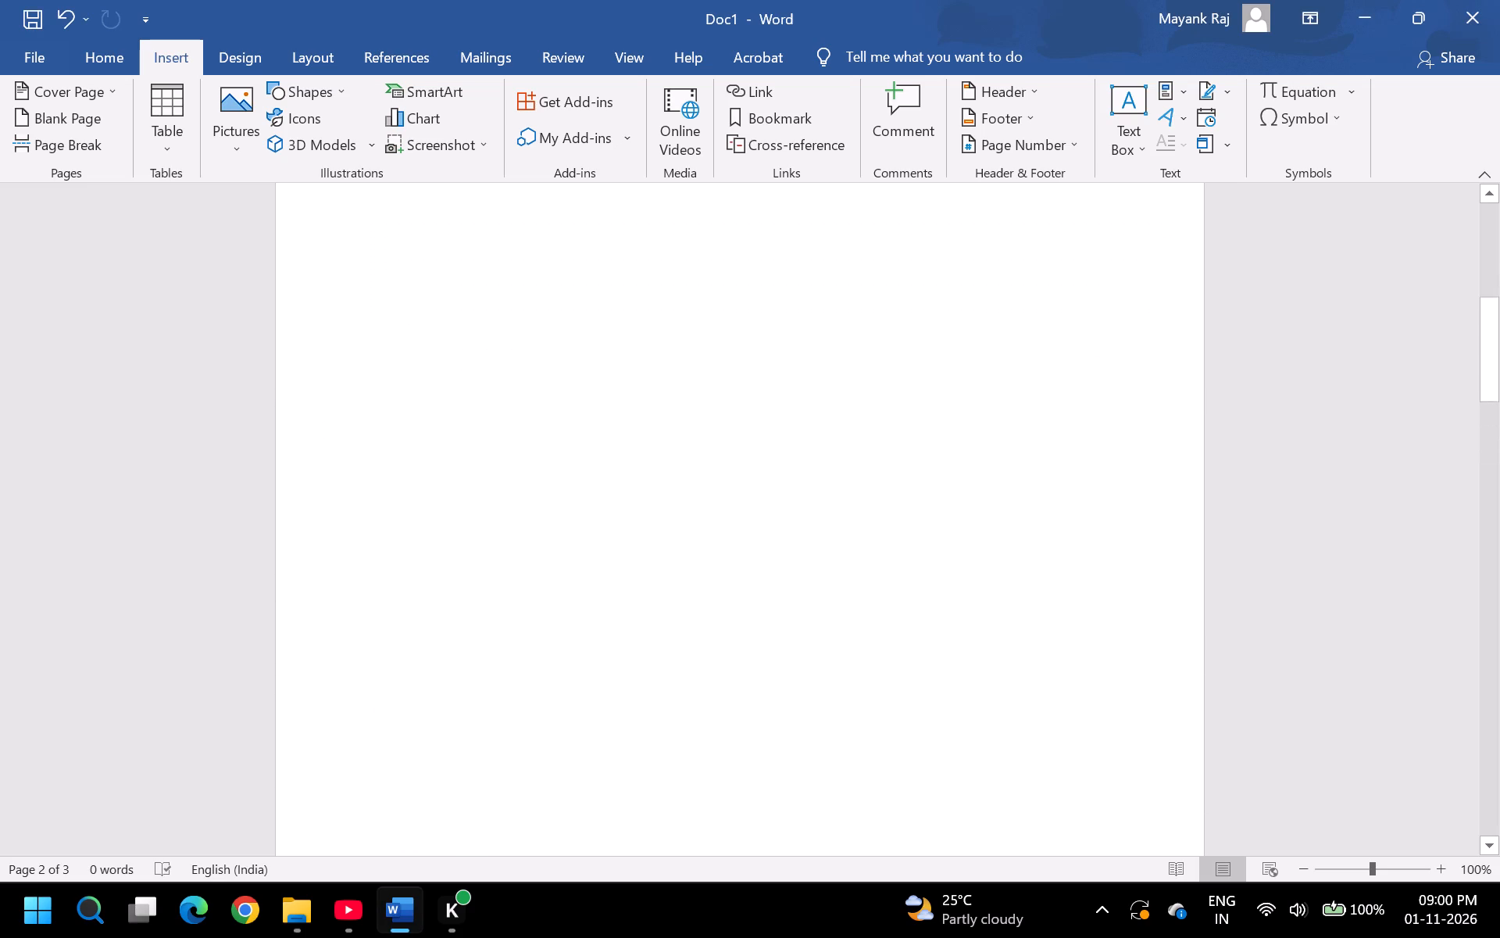
scroll(759, 354, "up", 6)
scroll(638, 343, "up", 11)
left_click(536, 326)
right_click(467, 321)
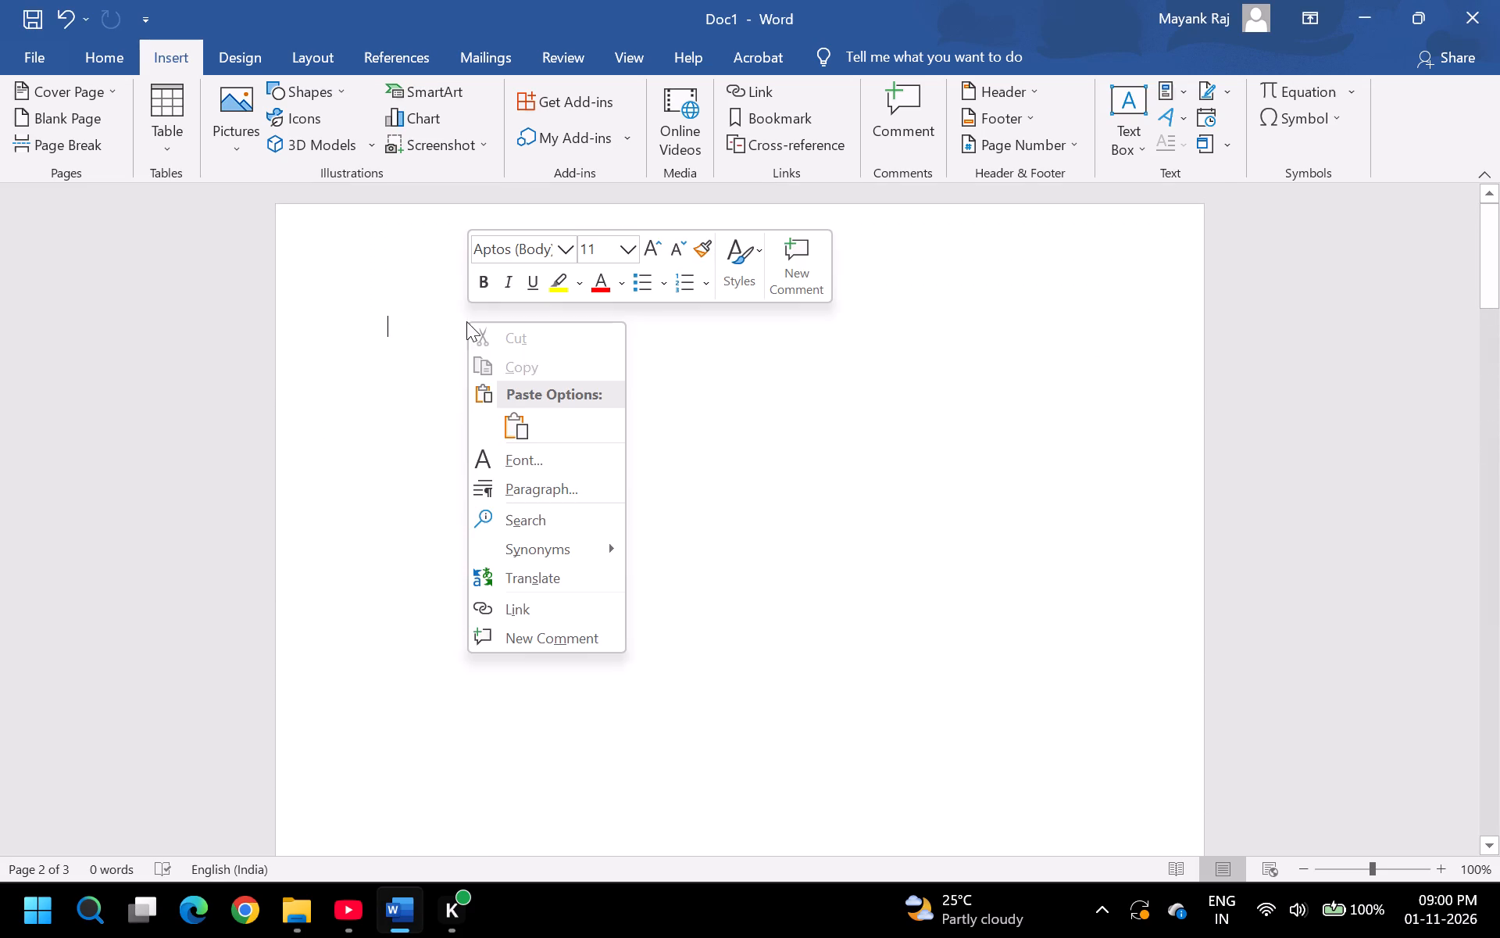
left_click(512, 431)
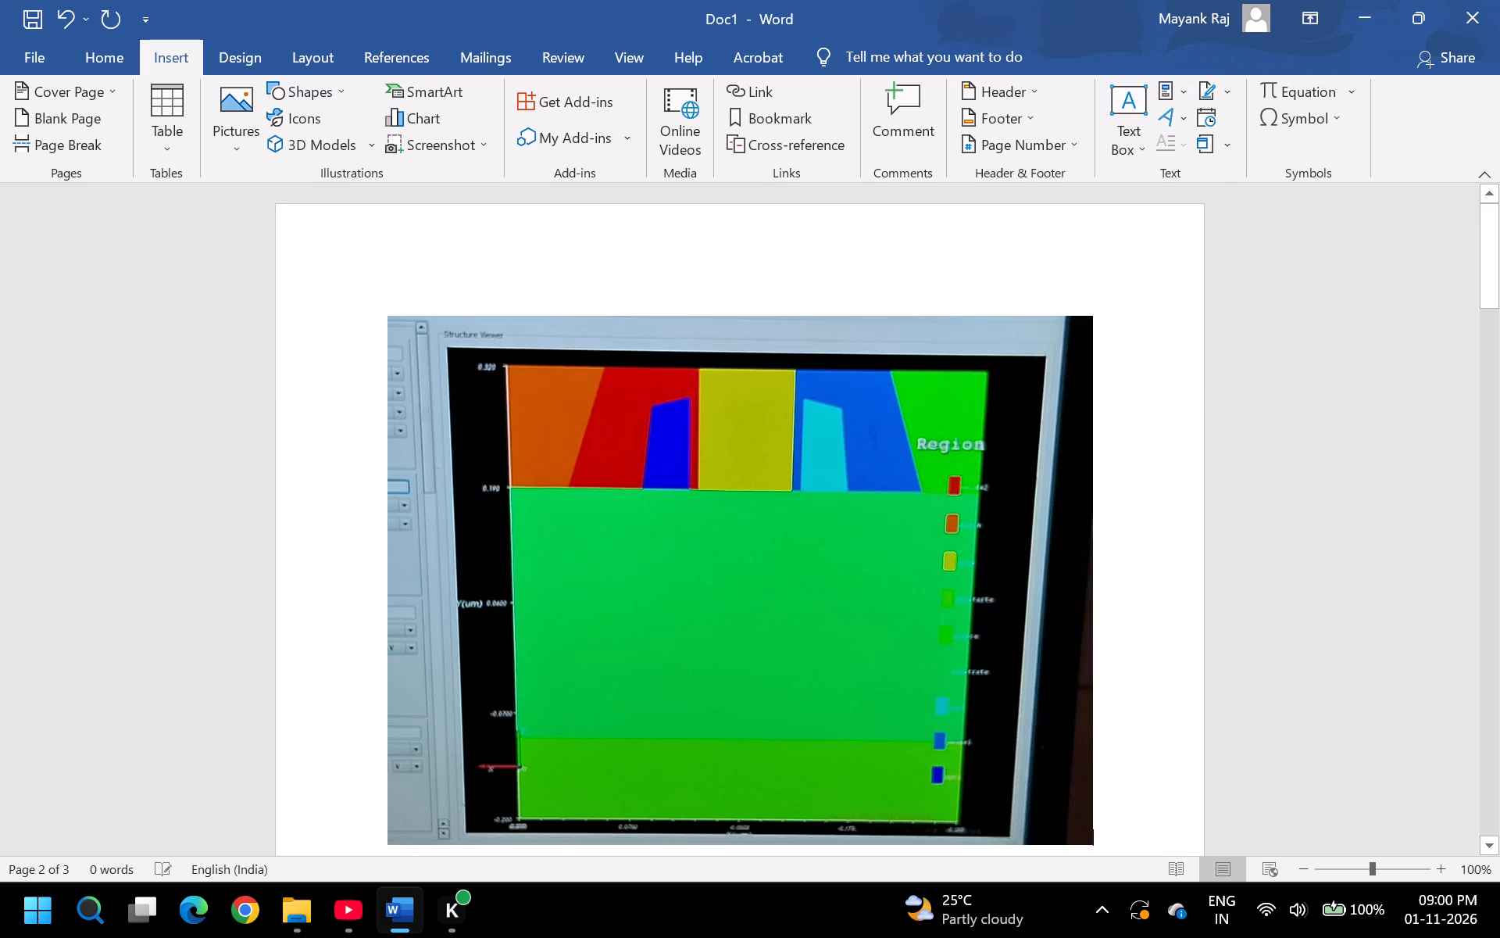
Select the pasted structure-viewer photo on the first page and try to reposition it.
scroll(770, 461, "down", 3)
left_click_drag(727, 352, 703, 320)
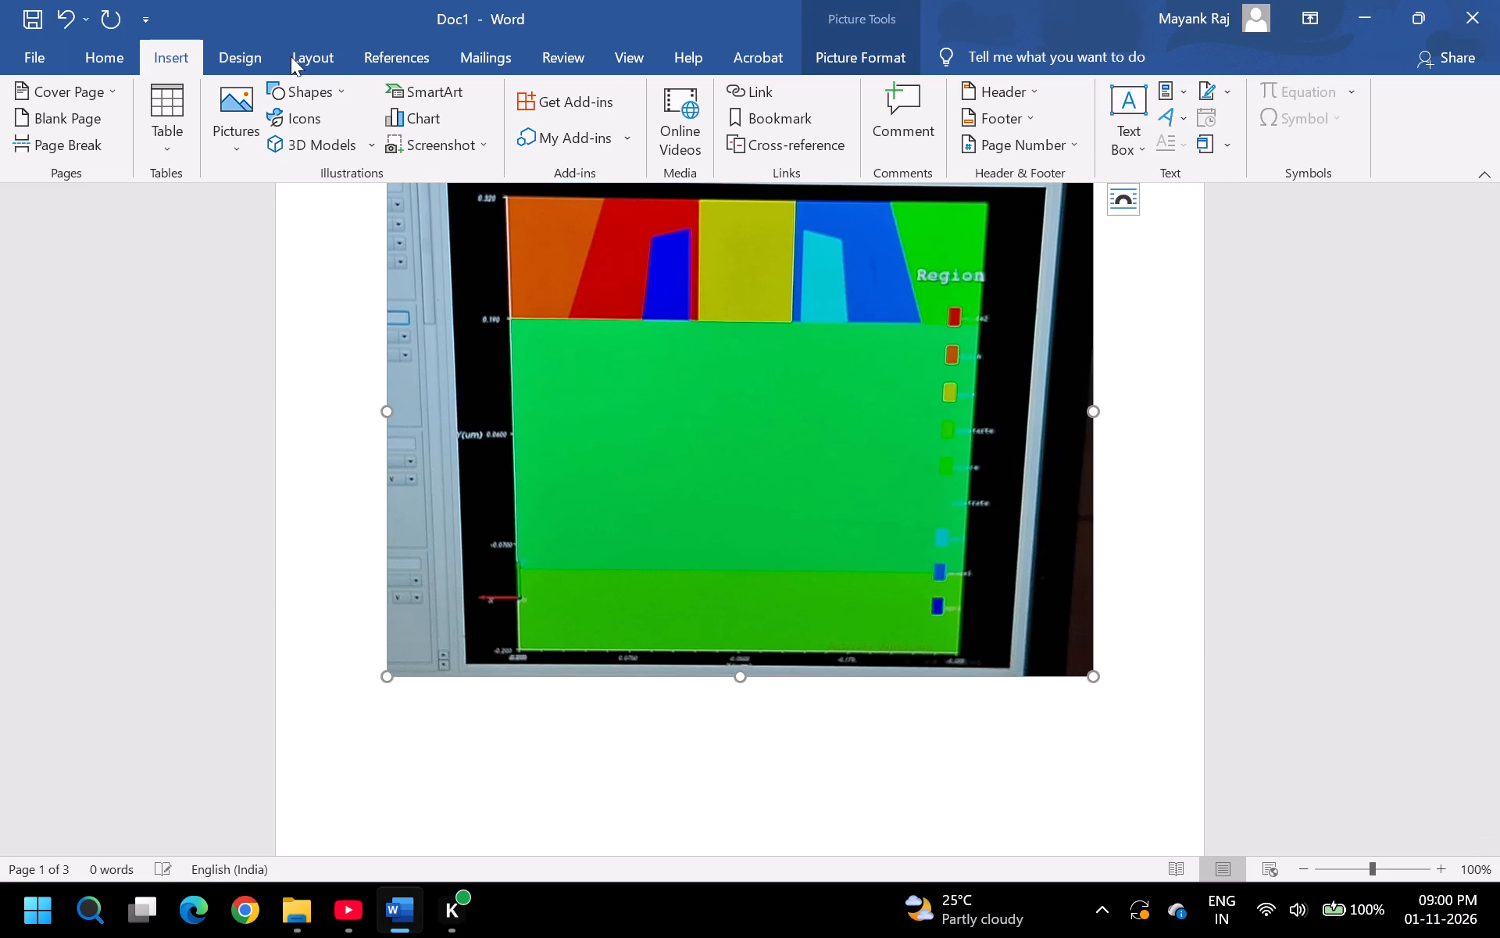
Apply the top-right text-wrapping position to the structure-viewer photo and move it near the first page's top edge, roughly centred.
left_click(289, 52)
left_click(750, 113)
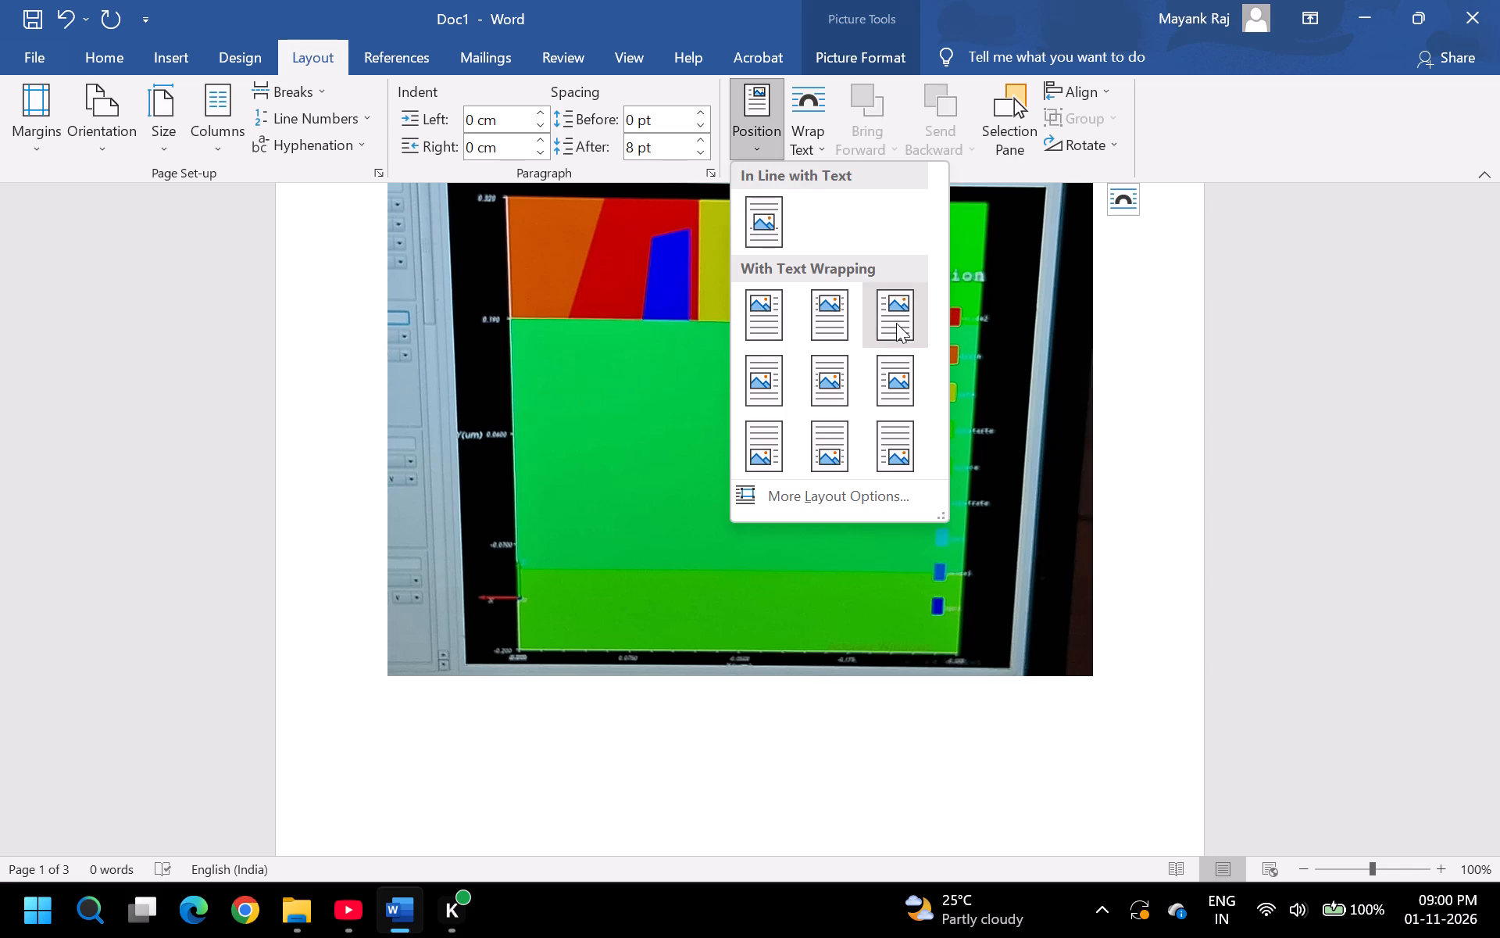
left_click(896, 322)
left_click_drag(871, 382, 795, 394)
scroll(799, 396, "up", 4)
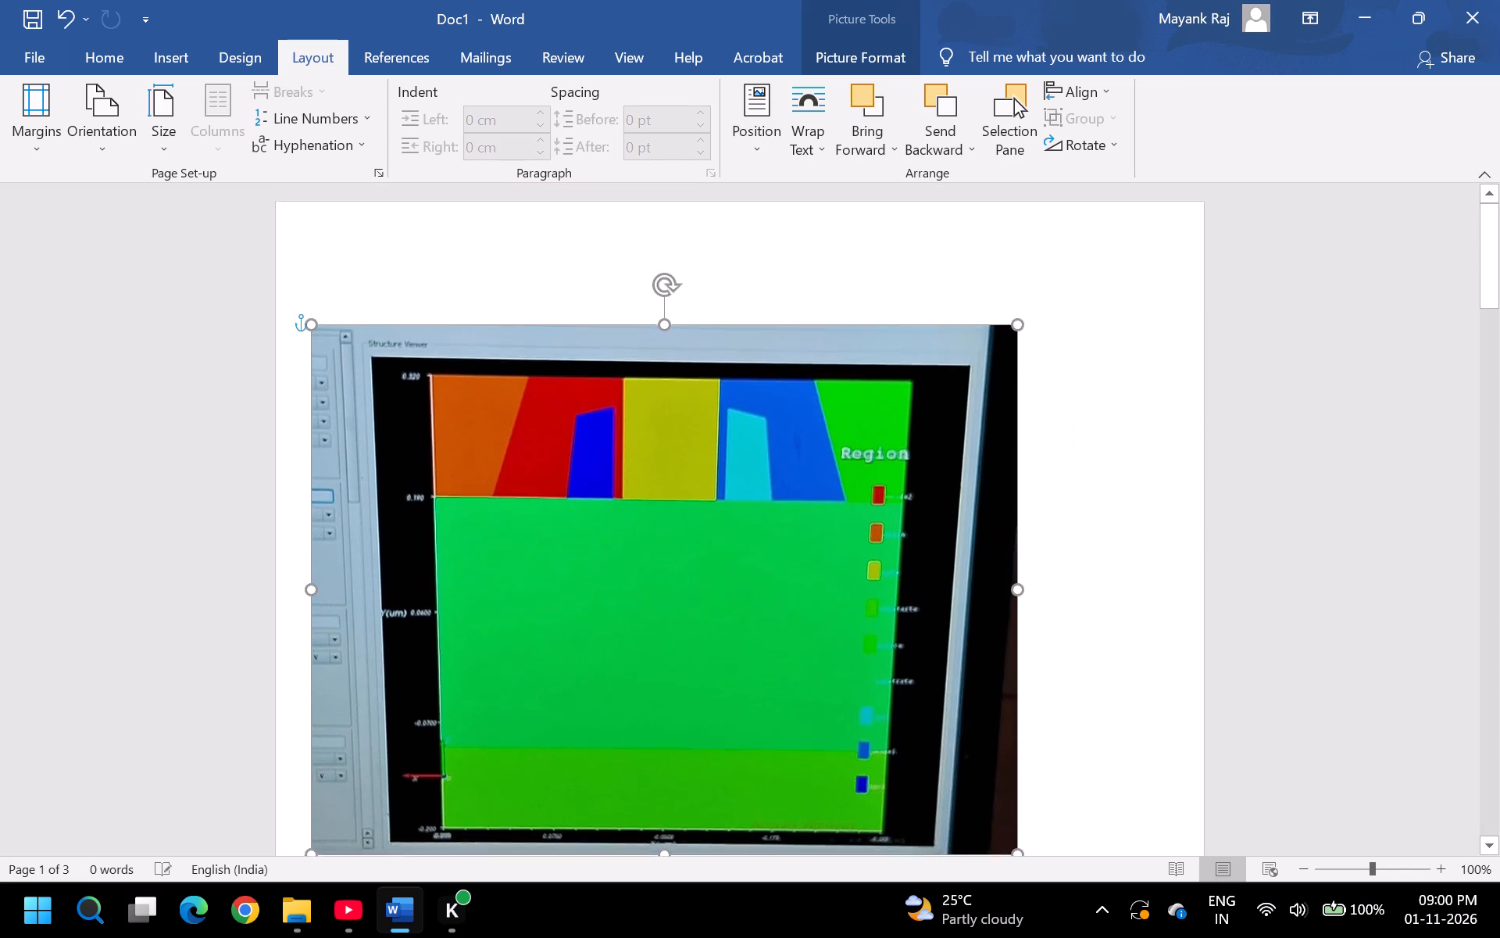
left_click_drag(742, 431, 787, 327)
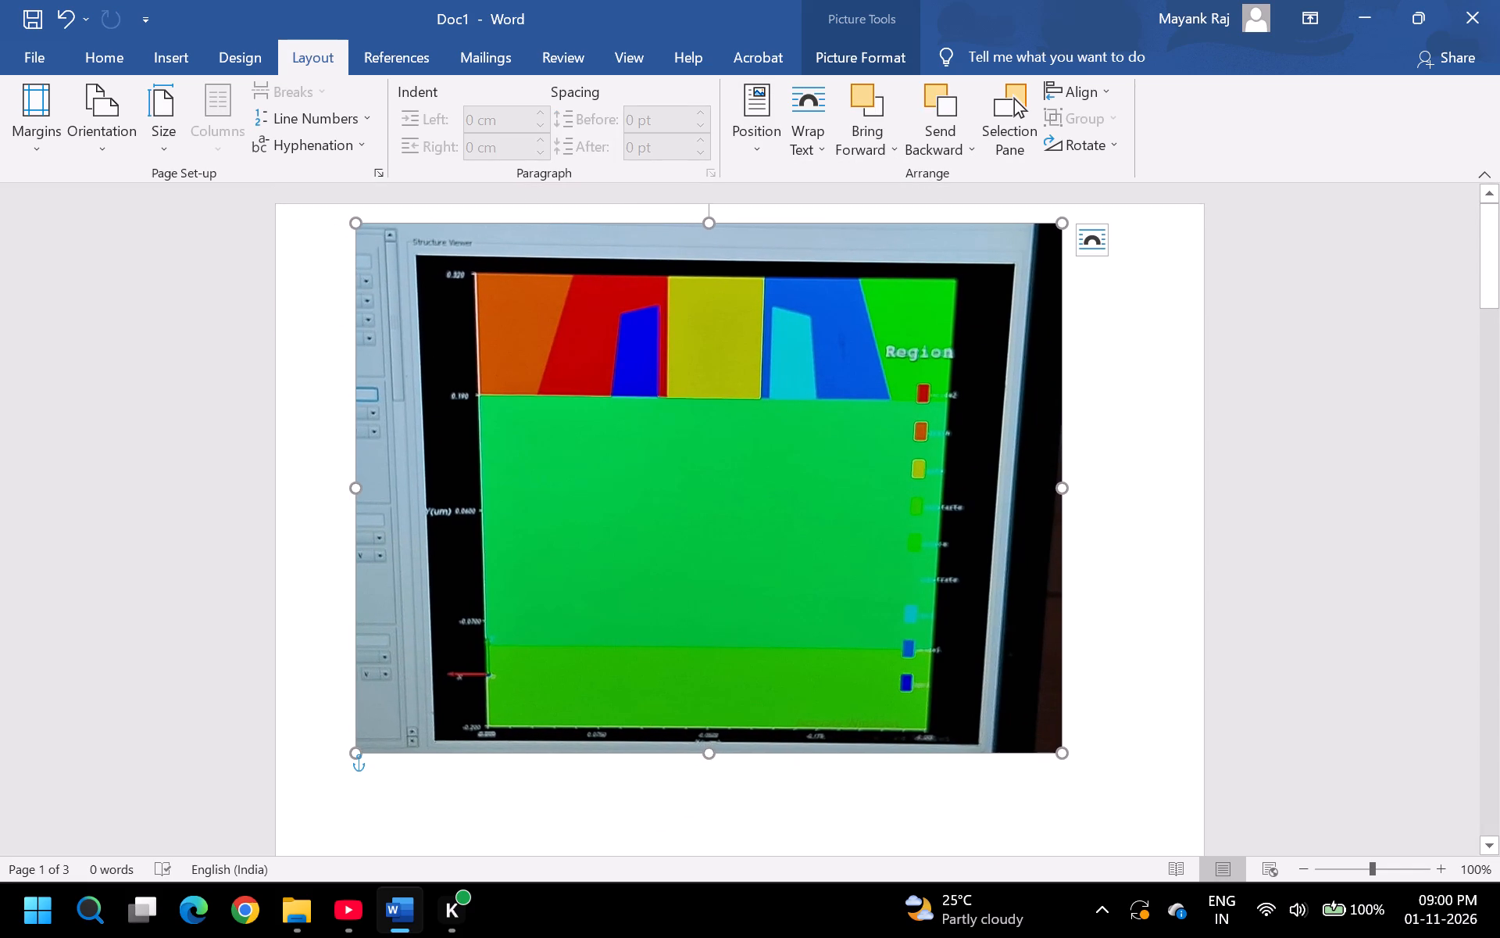
Reduce the structure-viewer photo's height and slightly narrow its width, keeping it roughly centred near the top of the first page.
left_click_drag(705, 754, 719, 671)
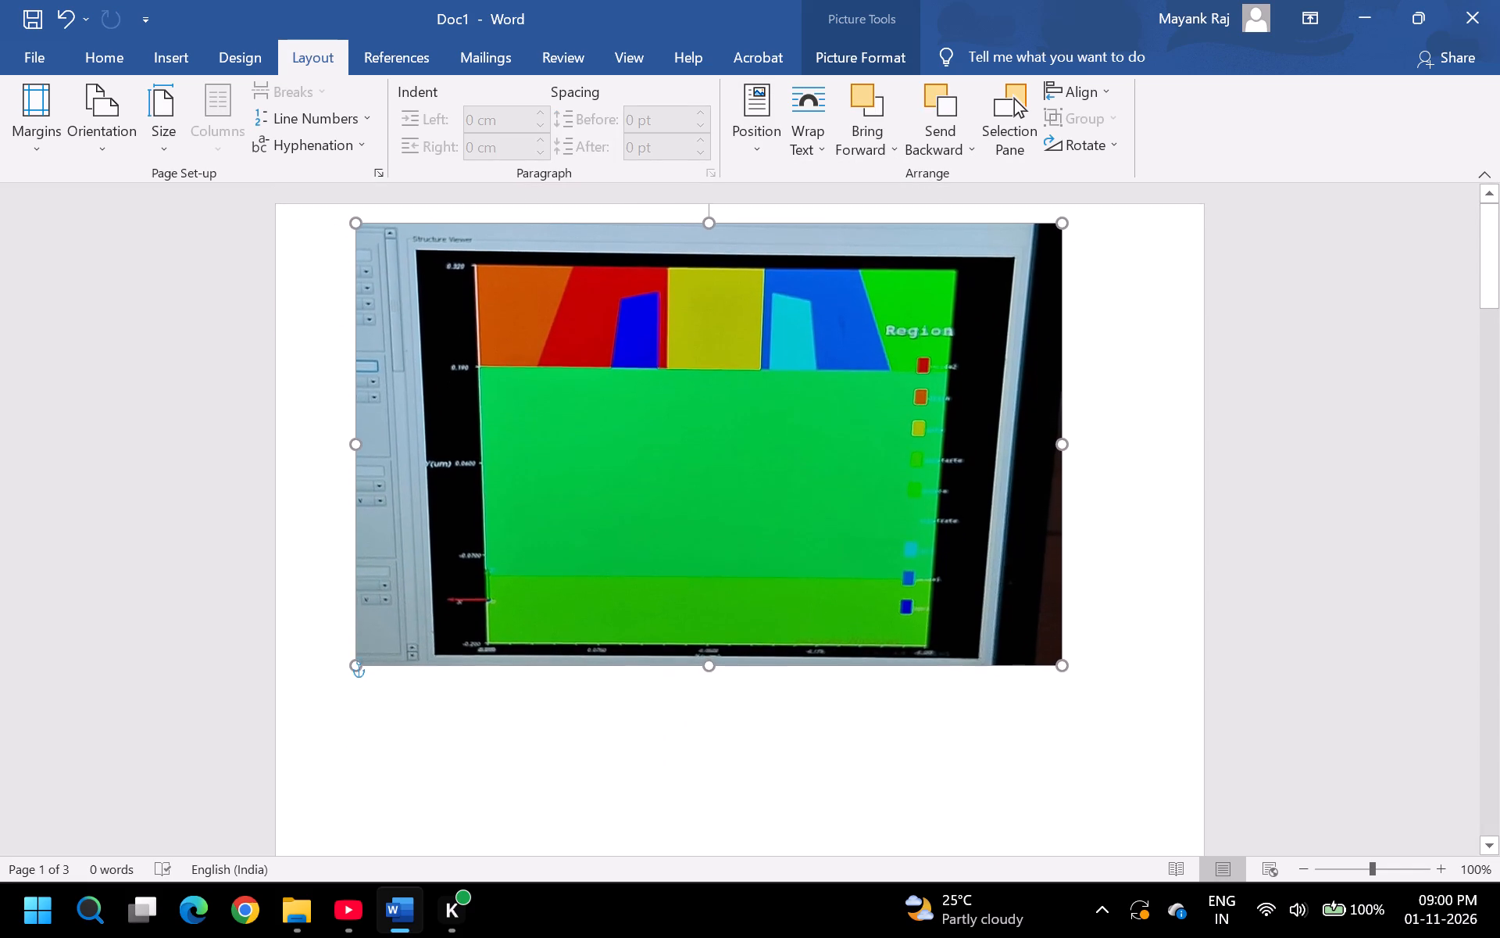
left_click_drag(719, 671, 723, 684)
left_click_drag(1062, 449, 1034, 453)
left_click_drag(851, 438, 874, 433)
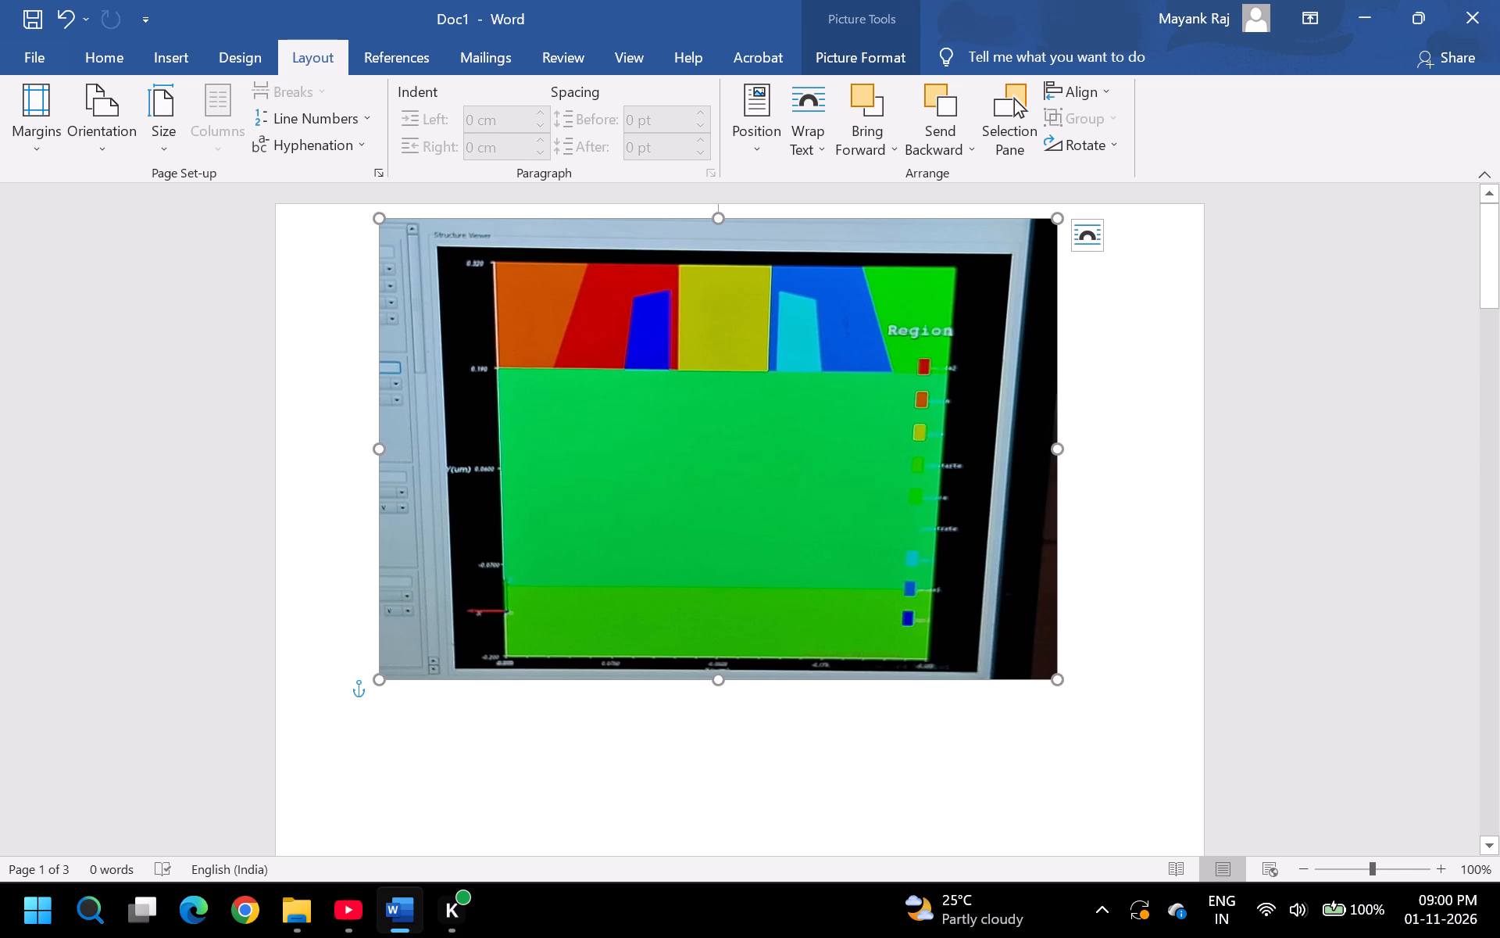
Switch to Google Chrome from the Word document.
scroll(839, 664, "down", 7)
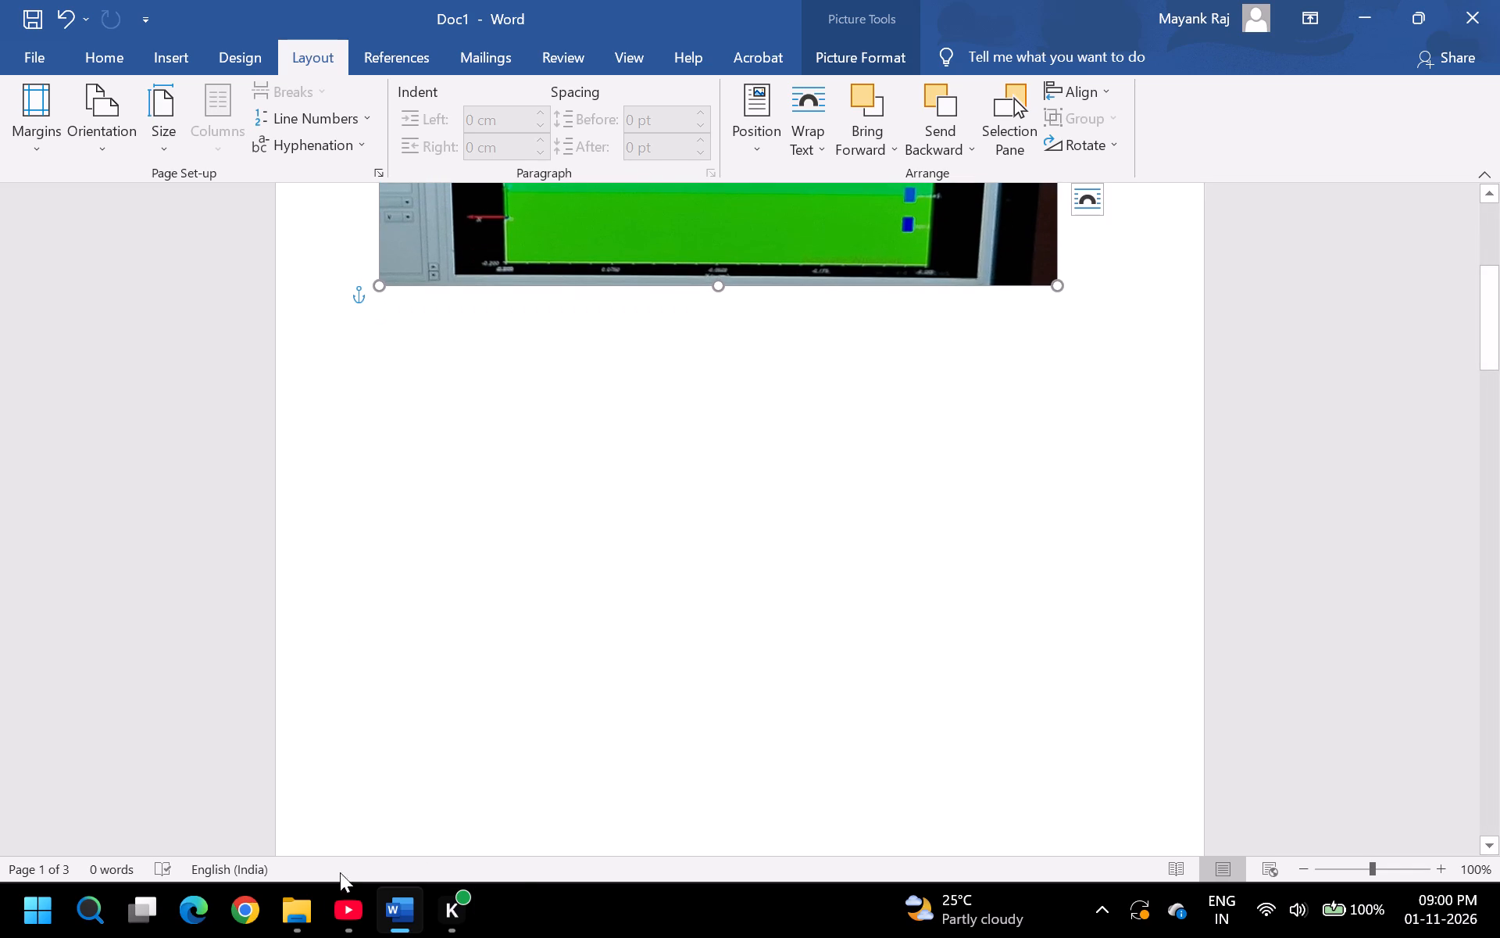
left_click(228, 910)
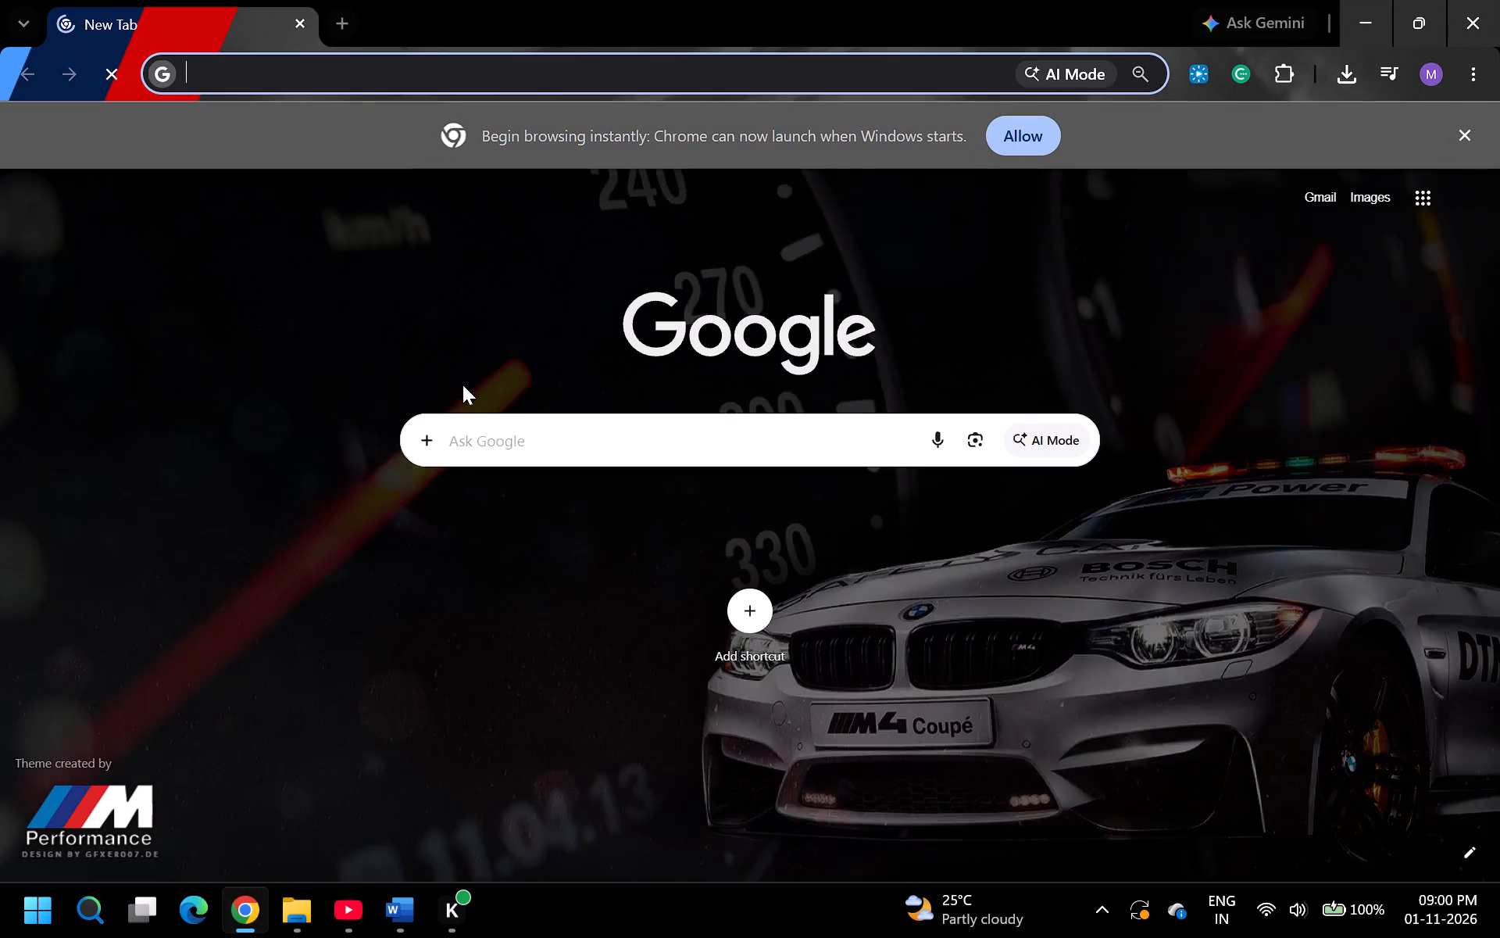
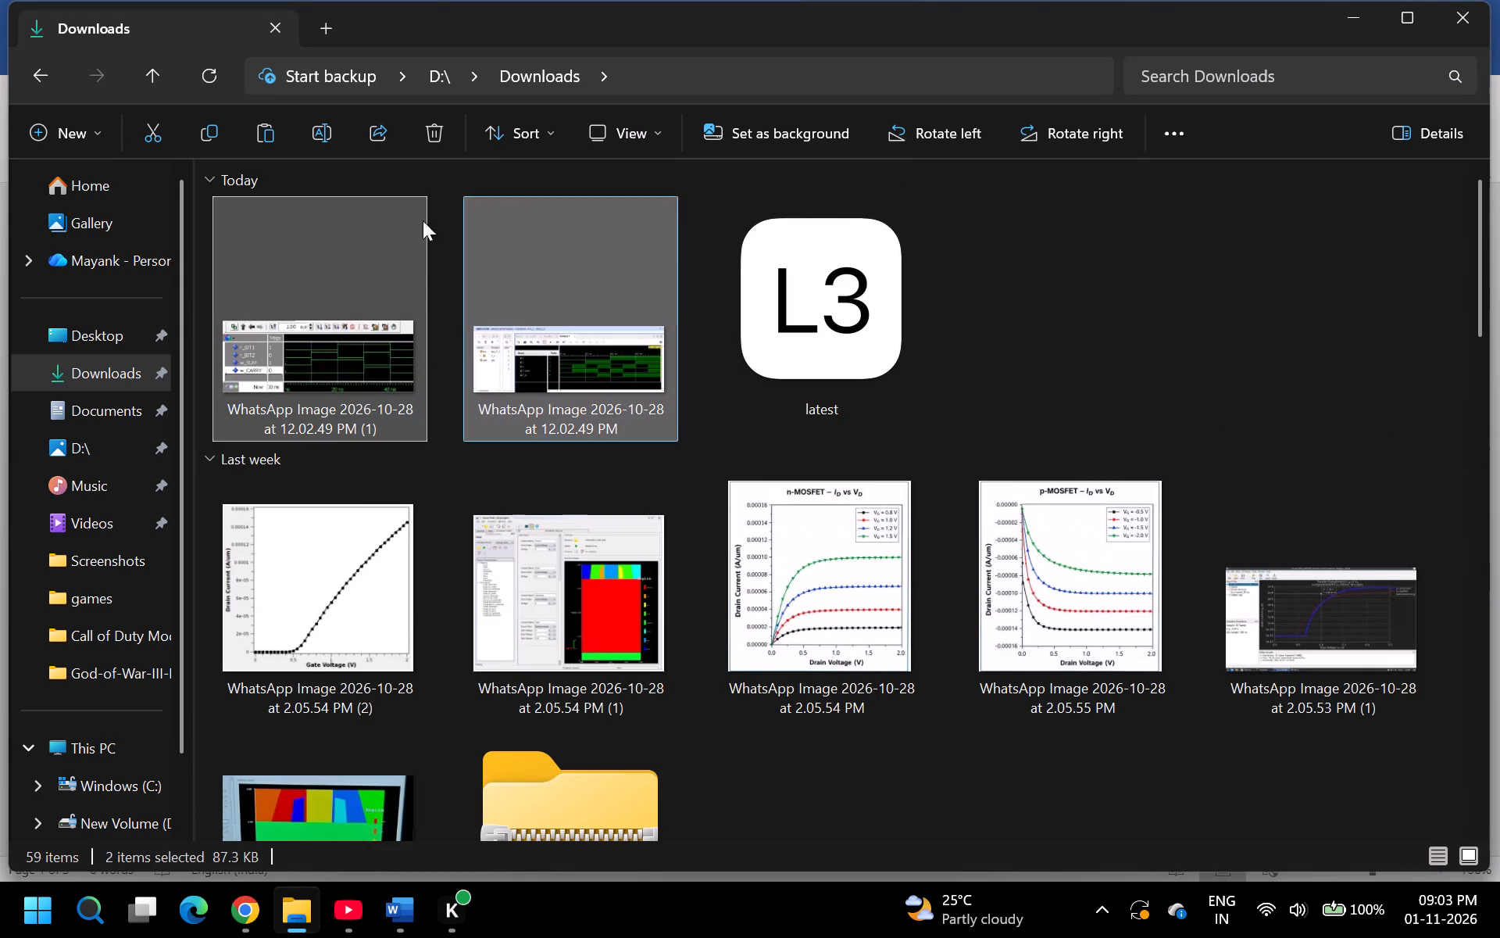
Copy the two selected waveform screenshots, WhatsApp Image 2026-10-28 at 12.02.49 PM and 12.02.49 PM (1), from Downloads.
left_click(198, 138)
Return to the Word document and paste the copied screenshots in the blank area below the structure-viewer photo on the first page.
left_click(411, 787)
scroll(570, 420, "up", 4)
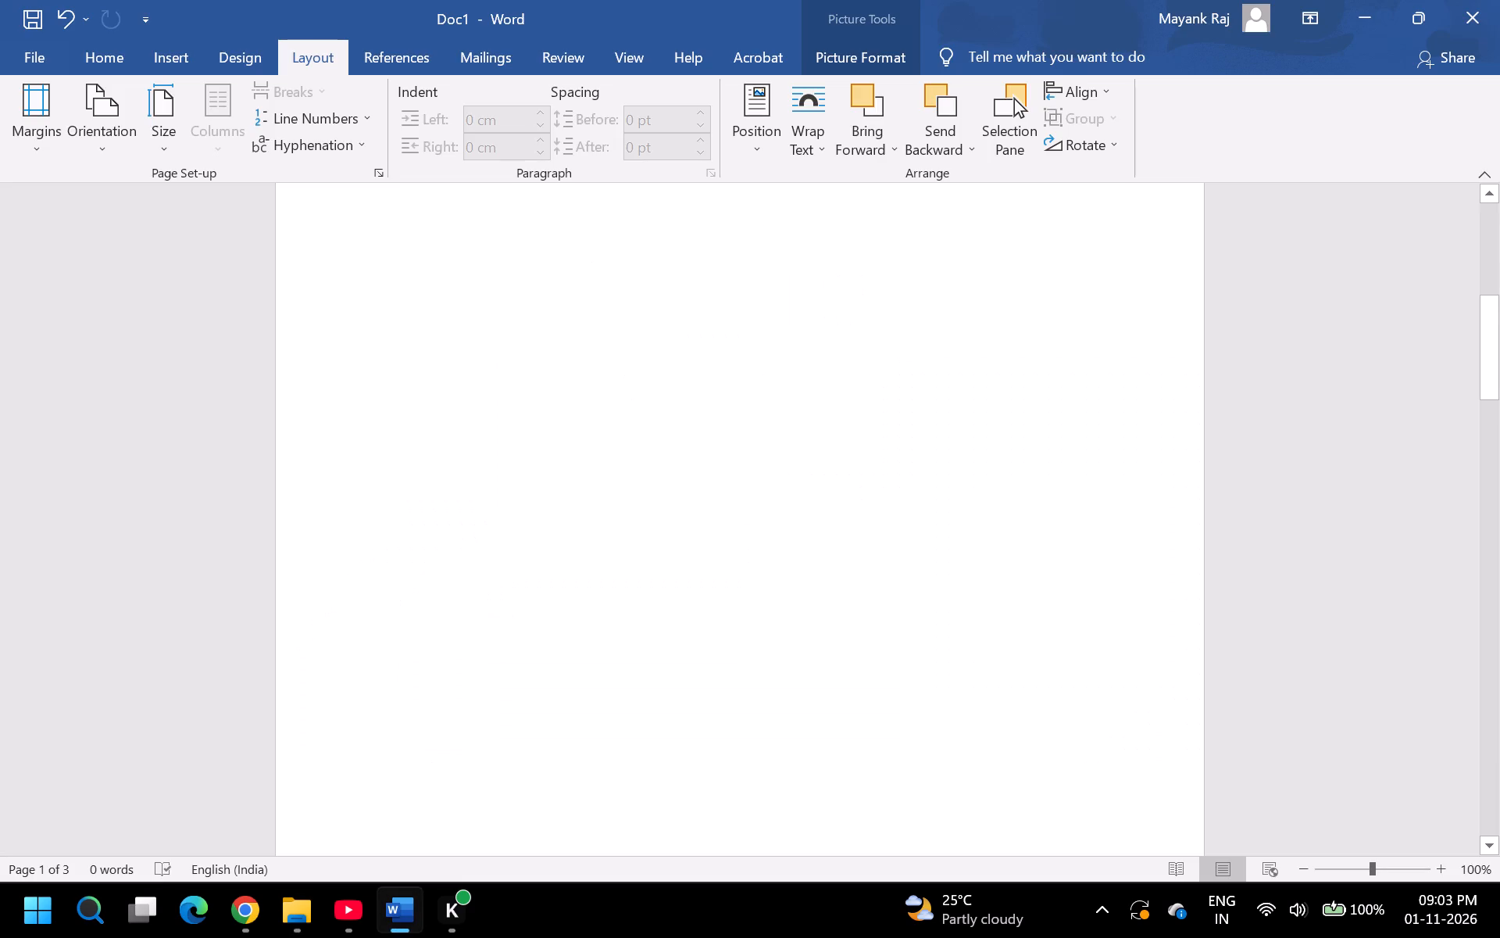
scroll(569, 420, "up", 4)
scroll(569, 420, "down", 9)
left_click(514, 524)
scroll(502, 473, "up", 4)
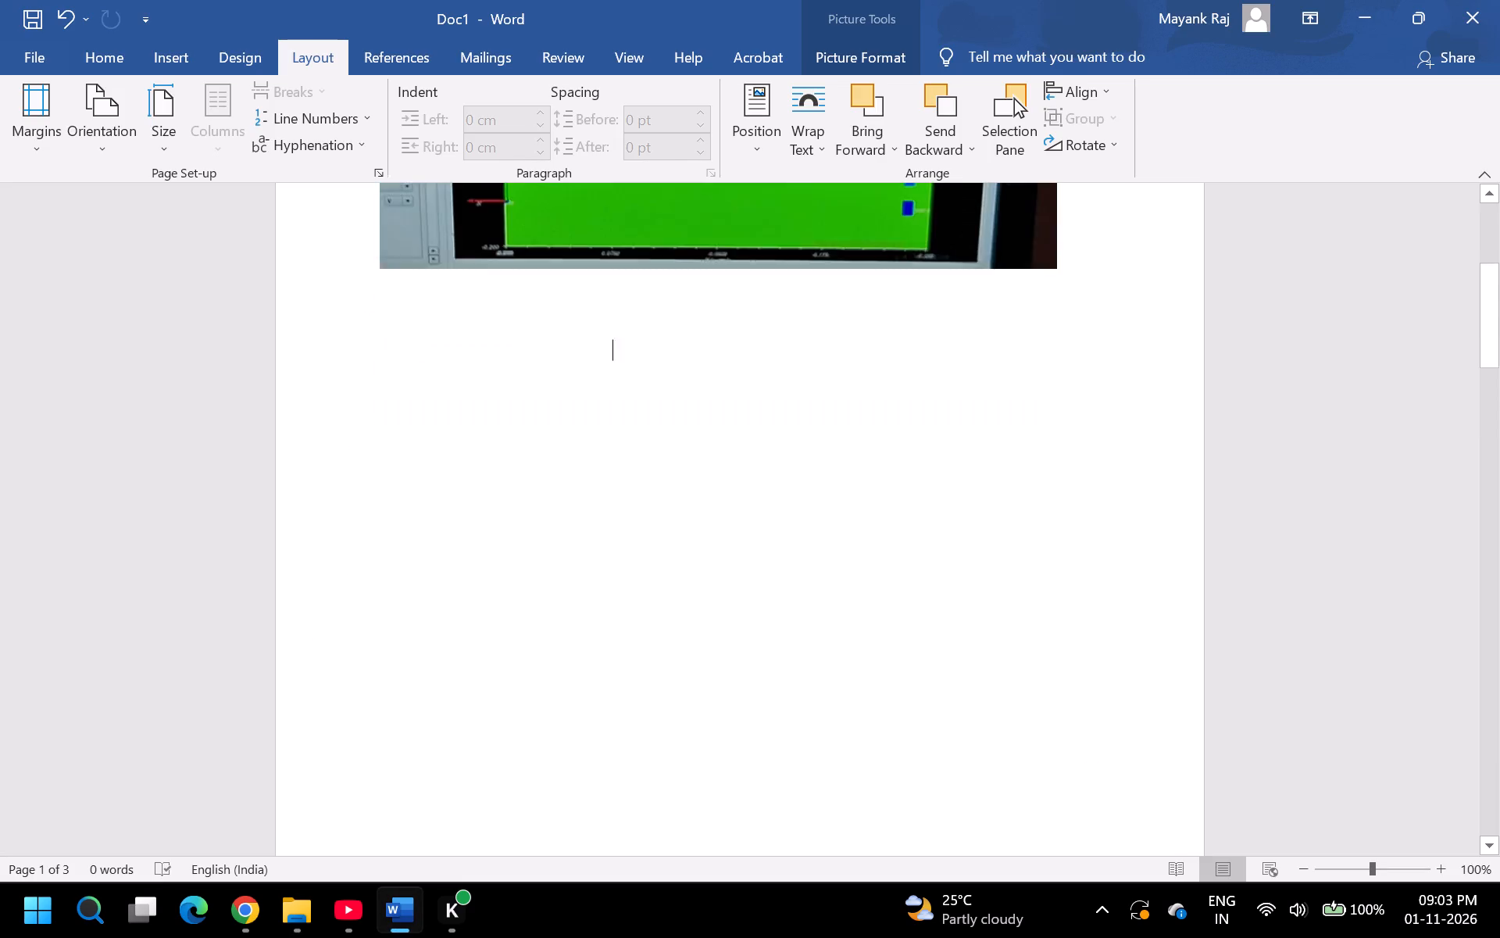
right_click(587, 474)
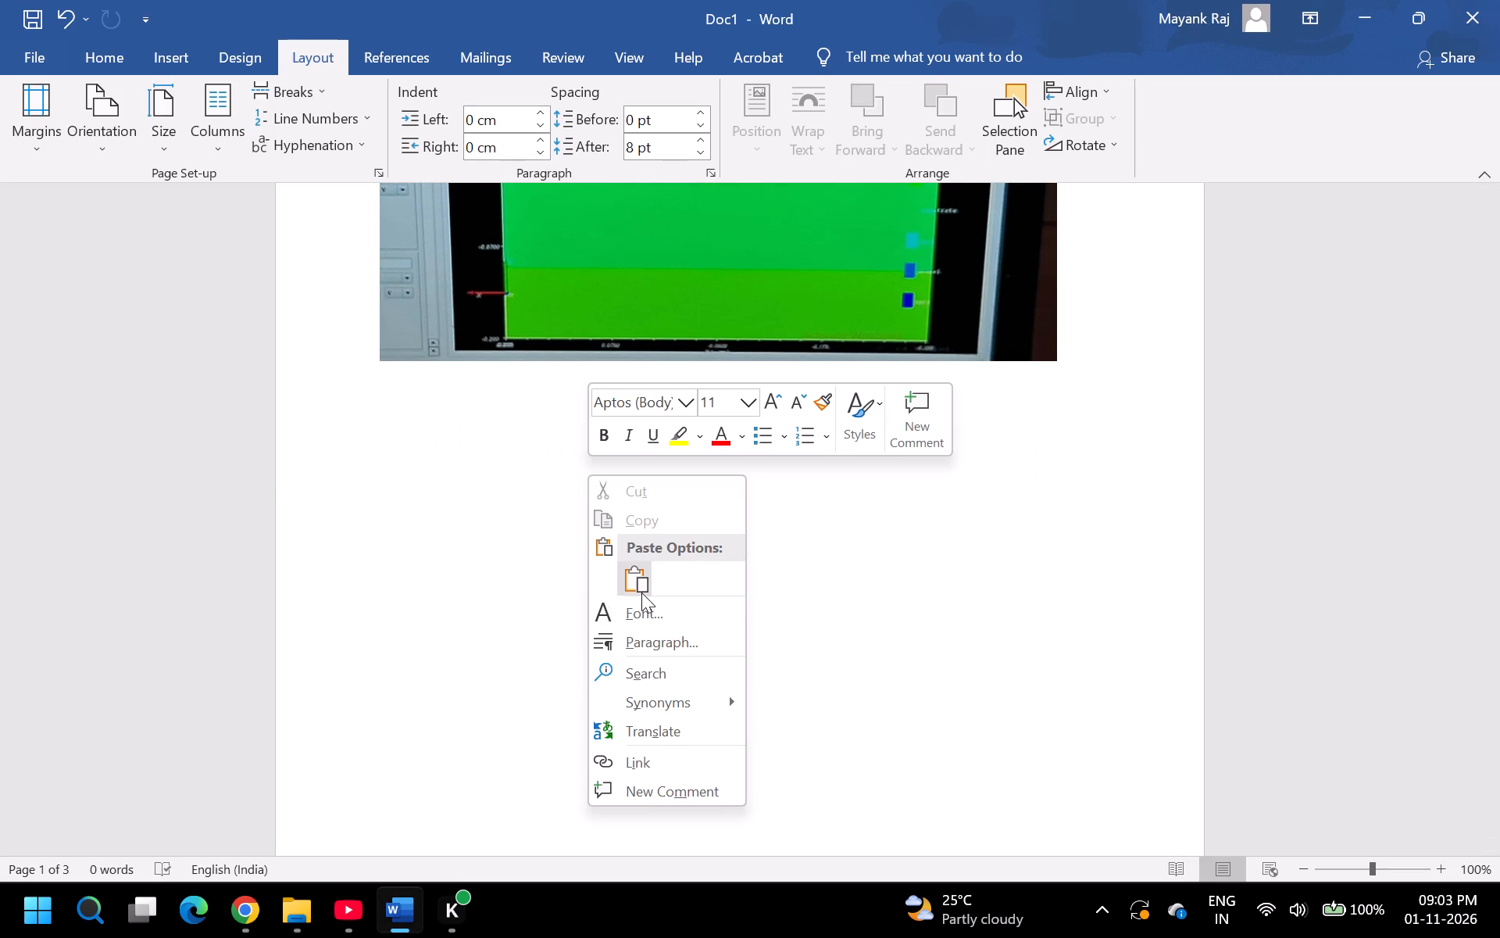
Paste the copied simulation waveform screenshots below the structure-viewer photo on the first page.
left_click(641, 593)
Look through the document's pages to check where the pasted waveform screenshots and the existing MOSFET graphs sit.
scroll(674, 625, "up", 6)
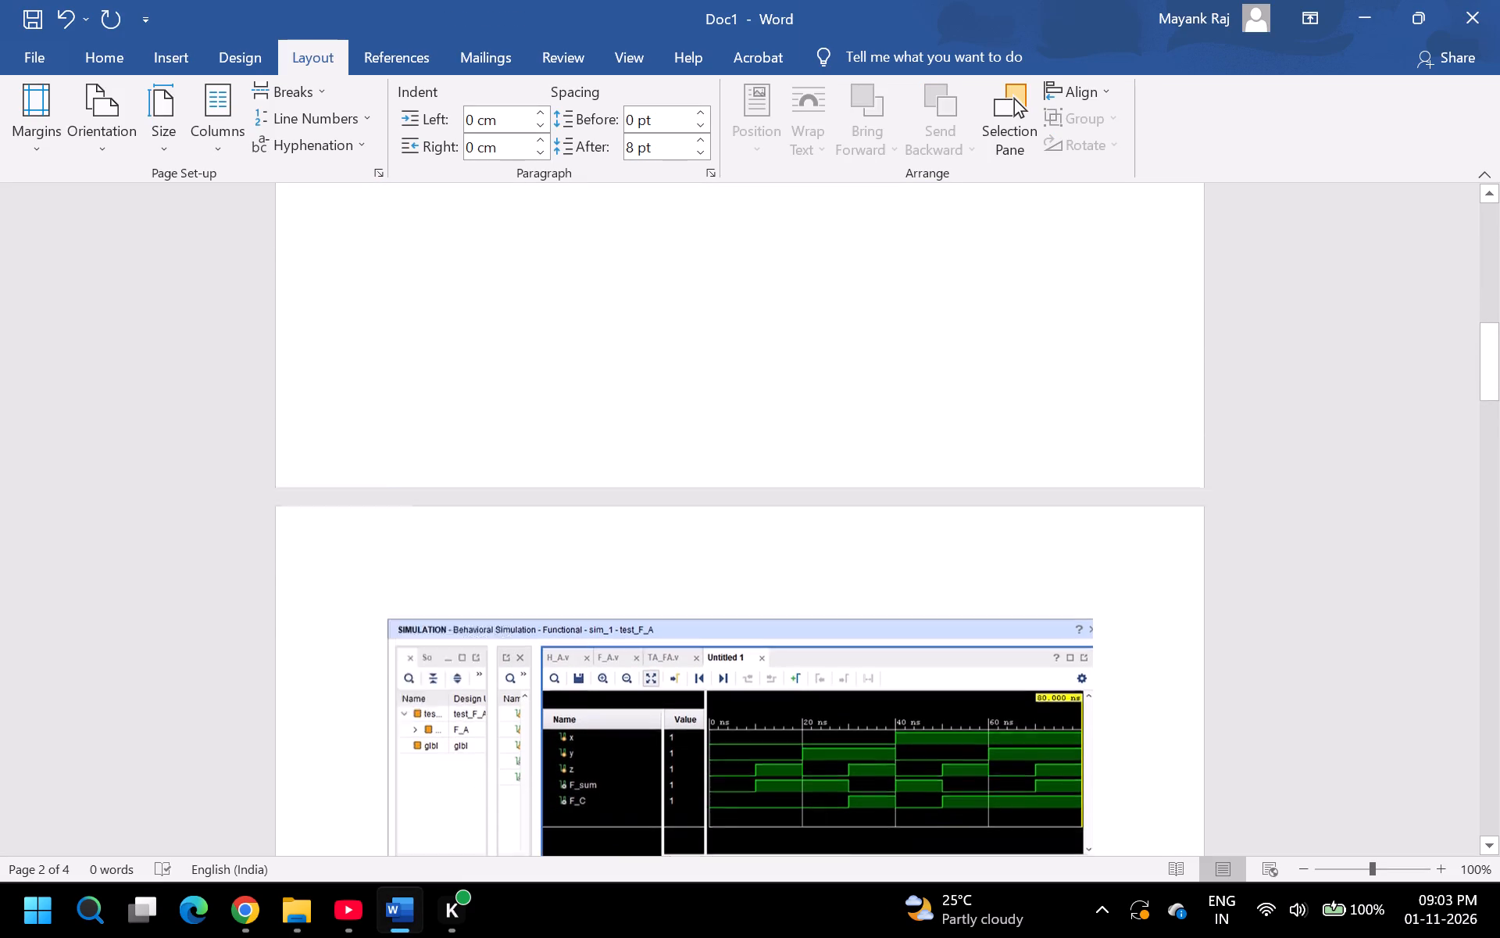
scroll(674, 625, "up", 9)
scroll(674, 625, "up", 20)
scroll(674, 625, "up", 3)
scroll(675, 625, "down", 15)
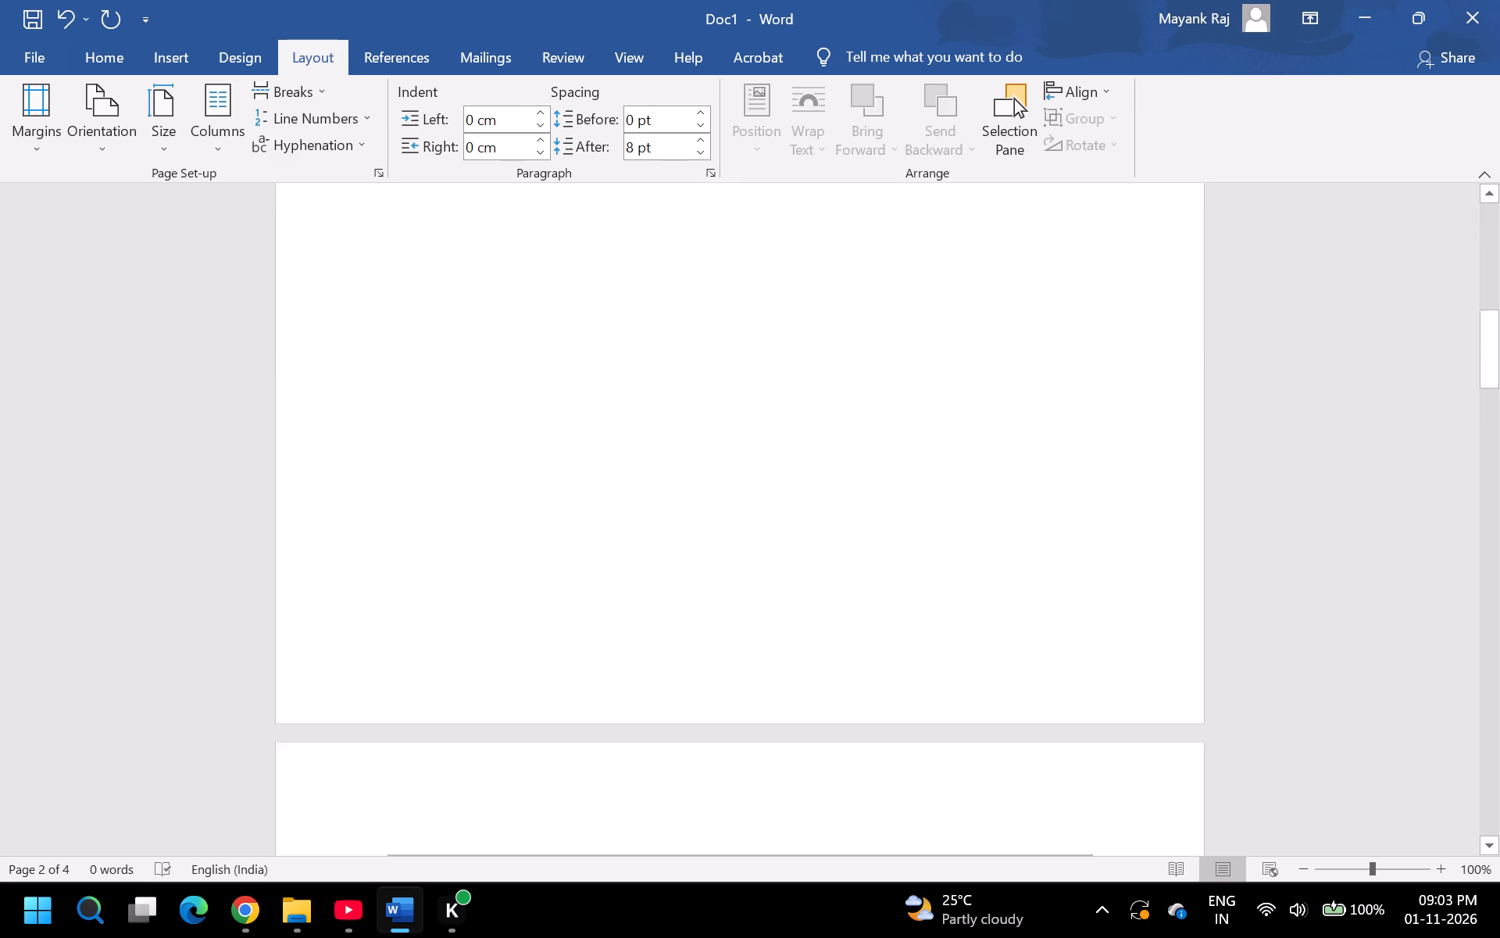
scroll(677, 621, "down", 20)
scroll(677, 621, "down", 20)
scroll(677, 621, "down", 20)
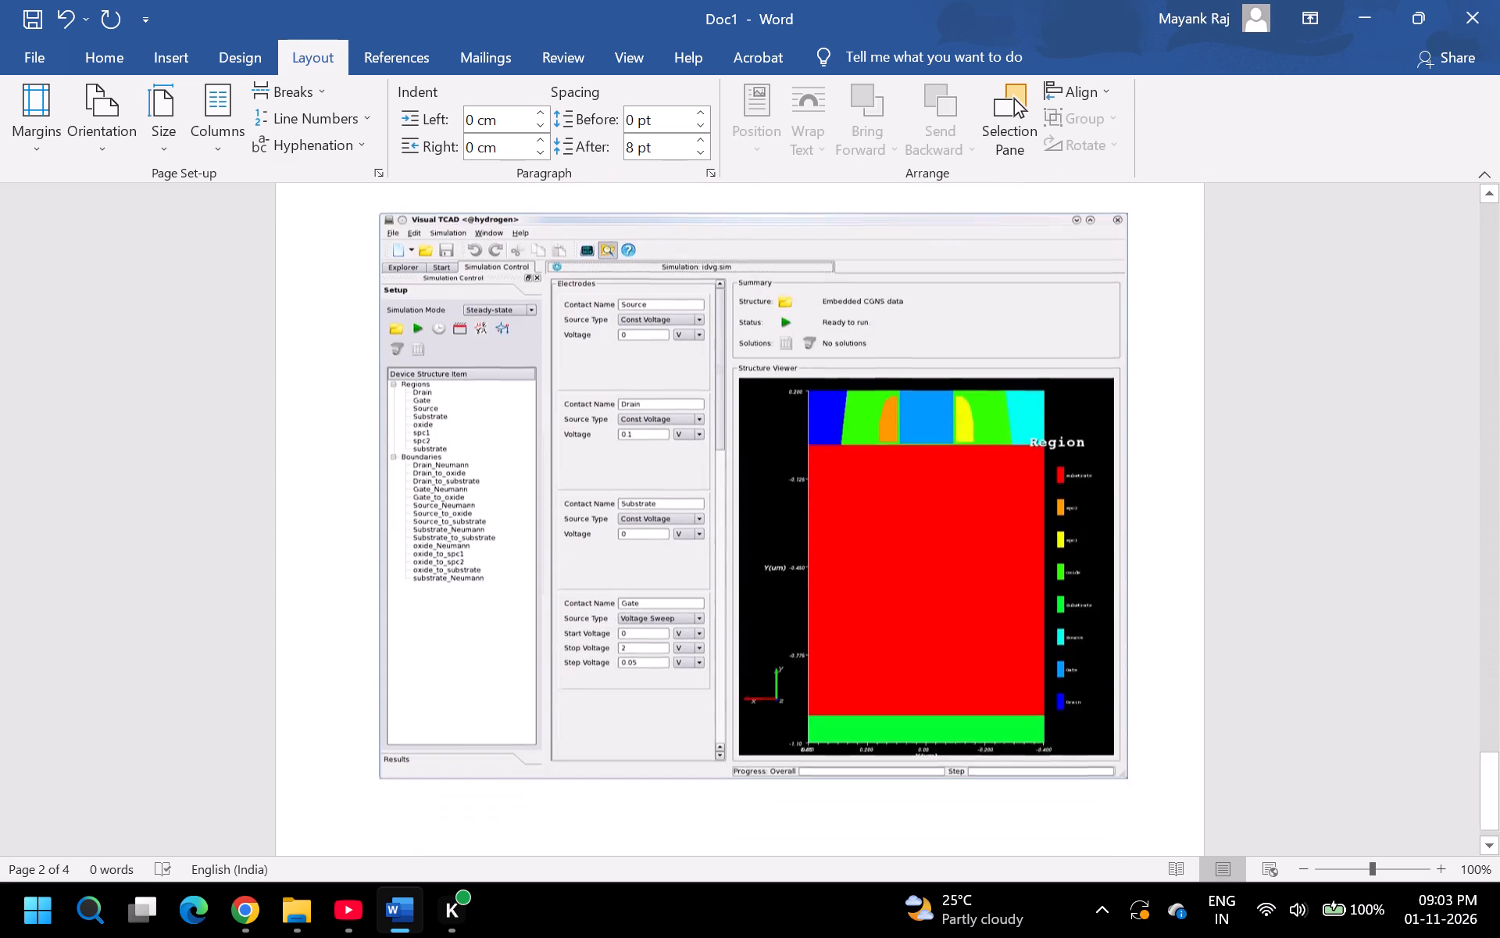
scroll(677, 621, "down", 5)
scroll(677, 621, "up", 7)
scroll(677, 621, "up", 15)
scroll(677, 621, "up", 9)
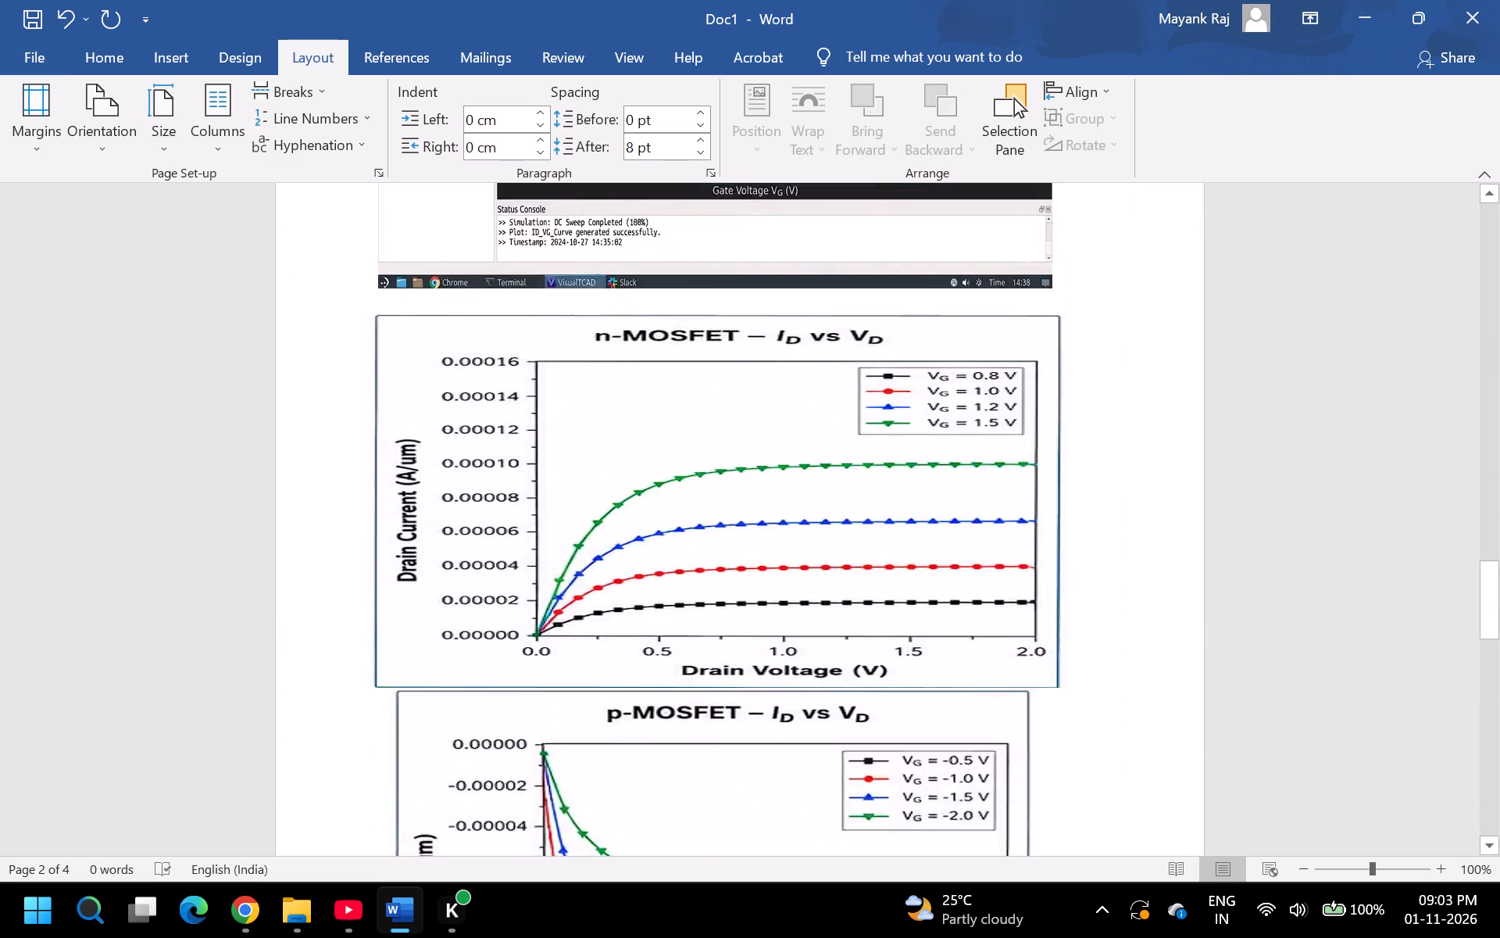
scroll(677, 621, "up", 6)
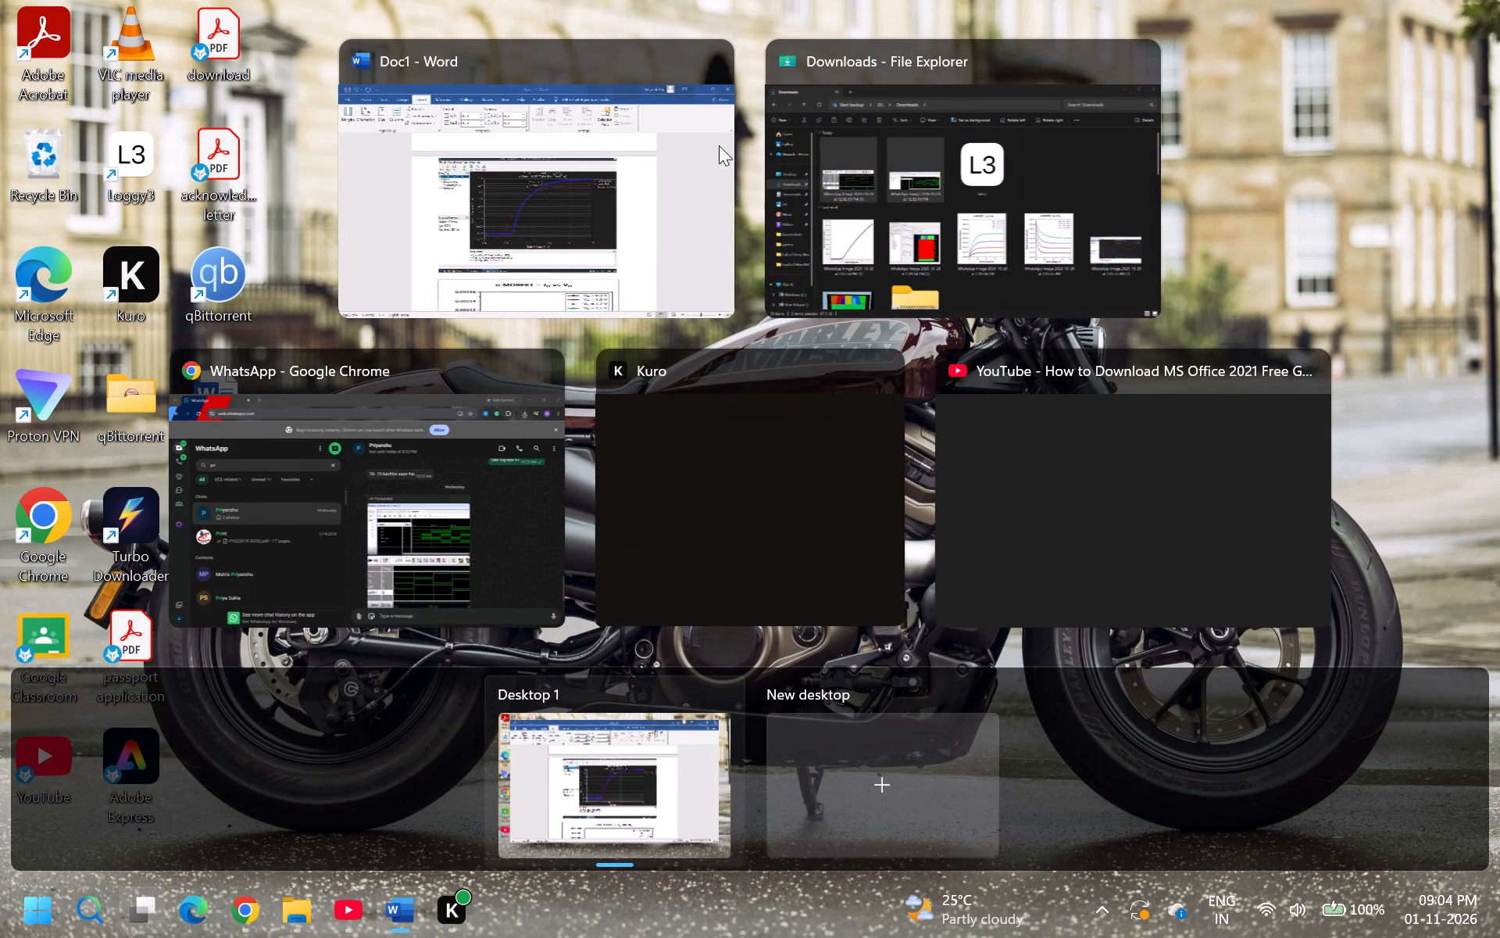
left_click(566, 162)
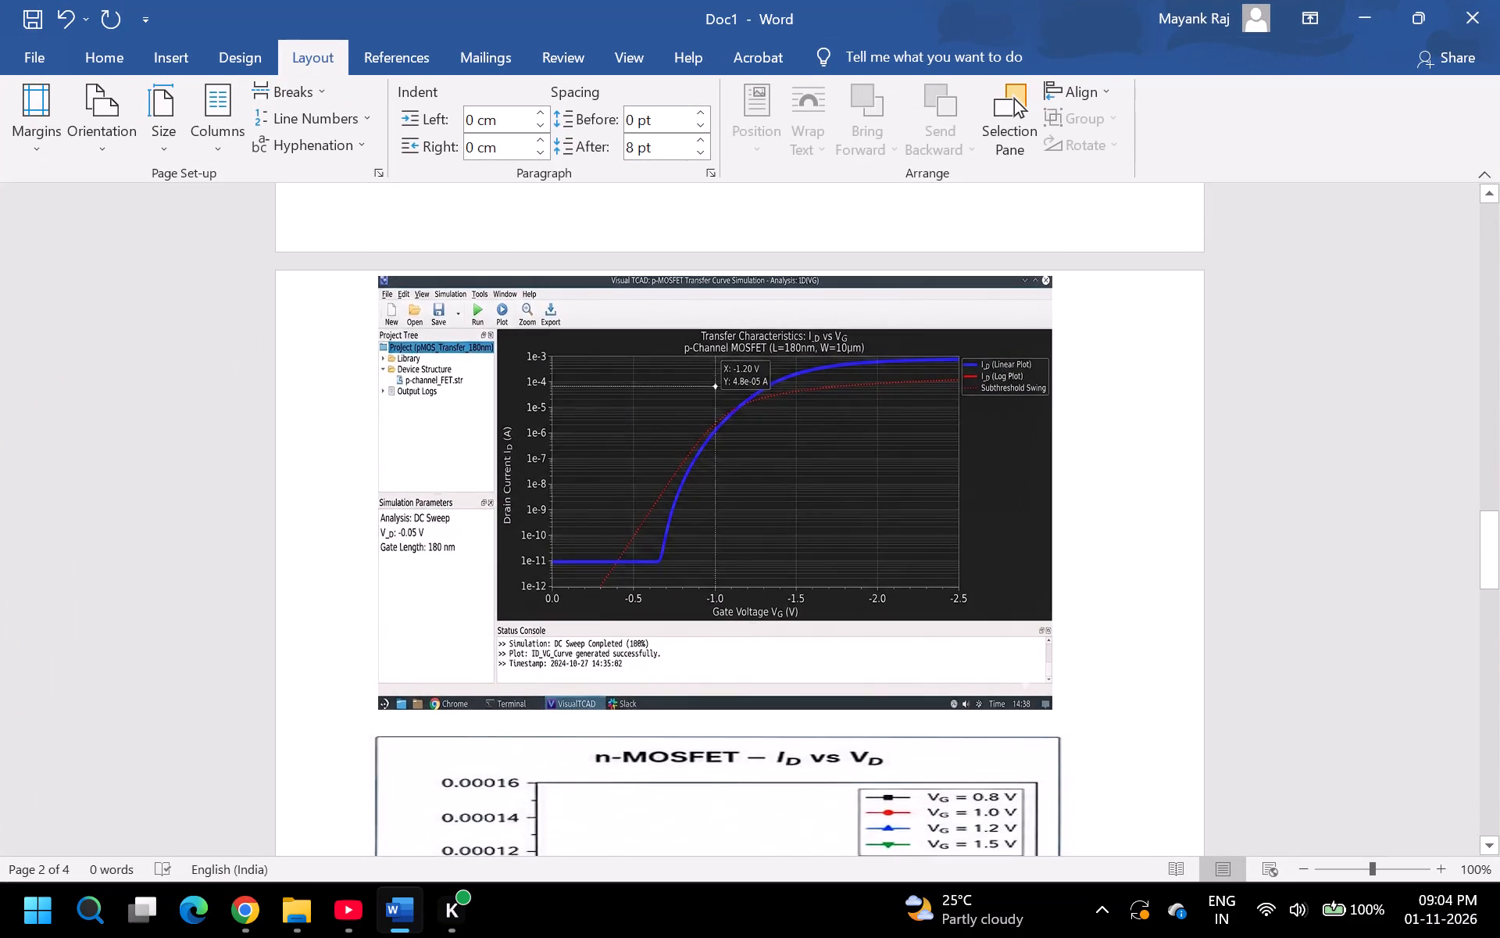
scroll(1158, 578, "up", 18)
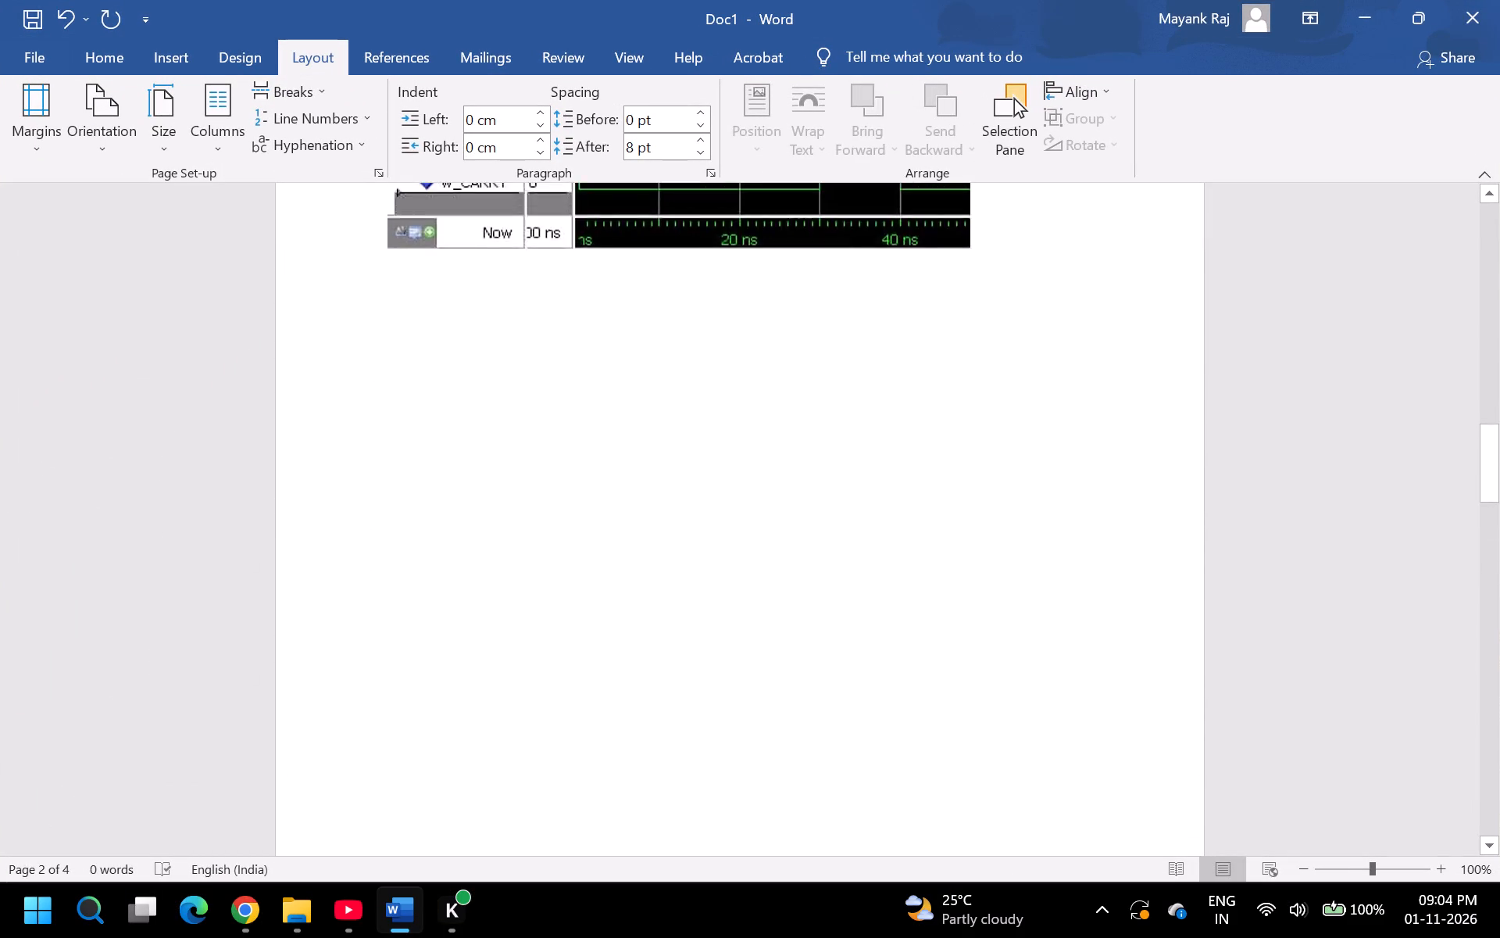
scroll(1088, 566, "up", 2)
scroll(1009, 554, "up", 6)
scroll(881, 571, "up", 5)
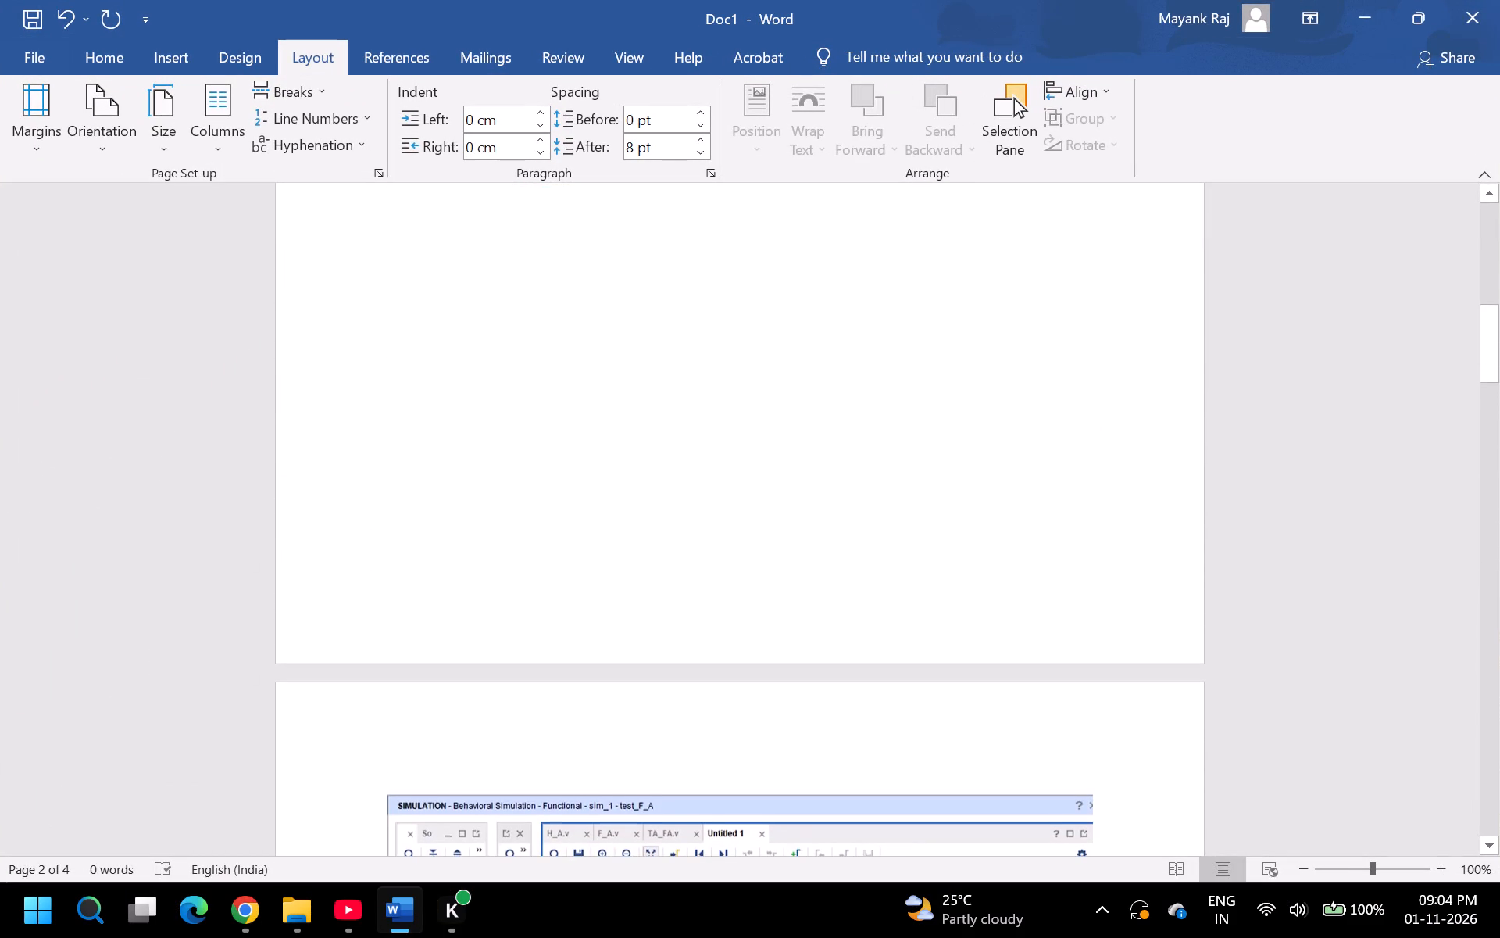
Position the test_F_A simulation waveform screenshot at the bottom right of its page with text wrapping.
scroll(797, 626, "down", 6)
left_click(752, 726)
left_click(753, 650)
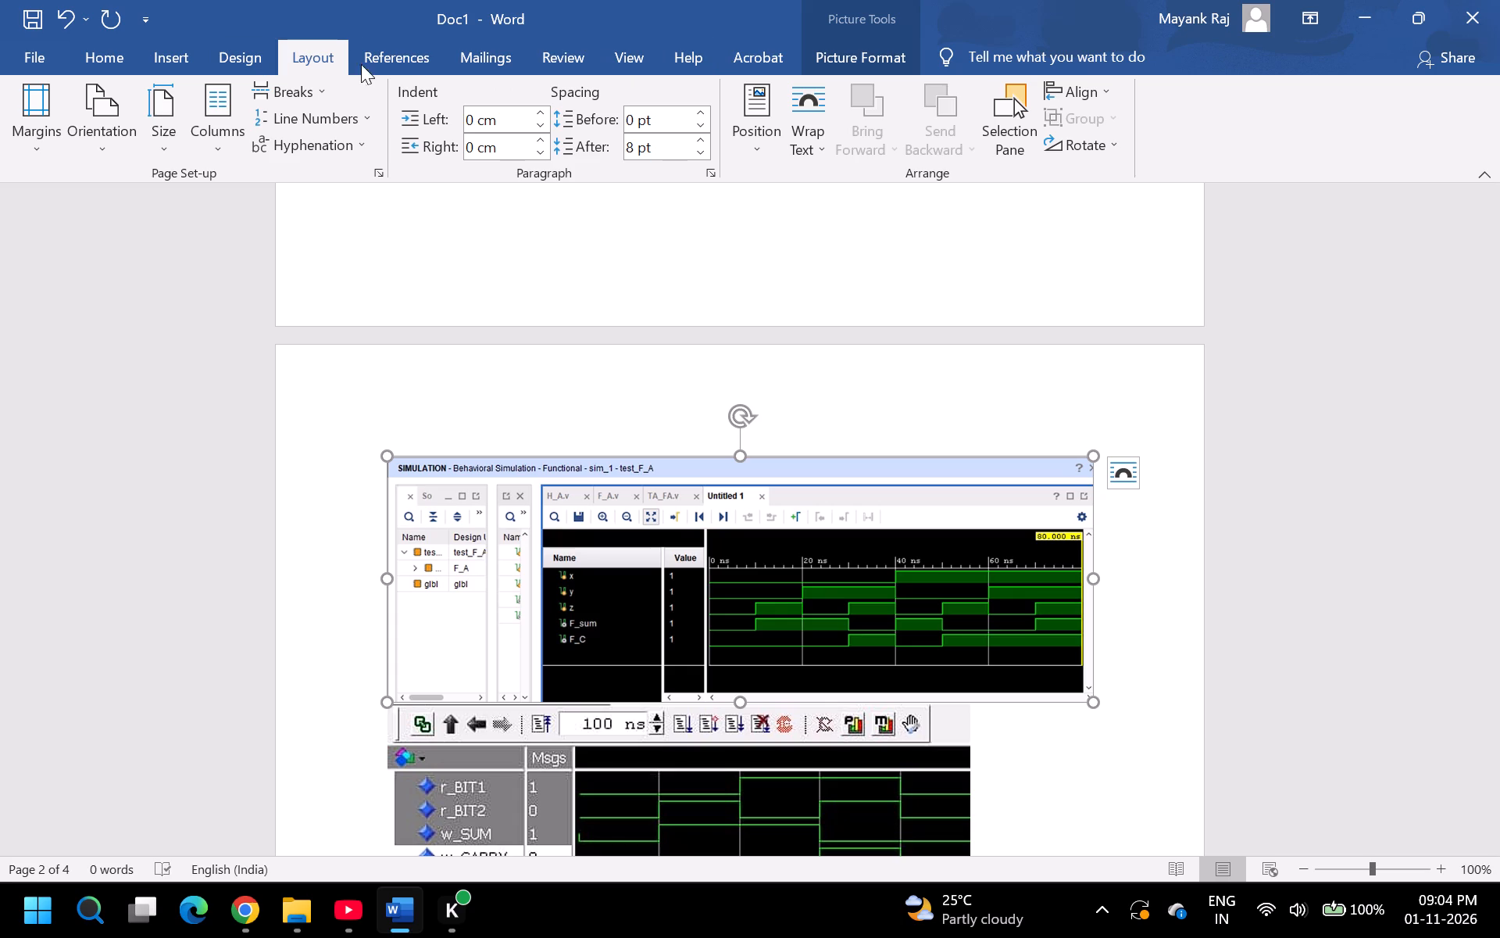
left_click(752, 123)
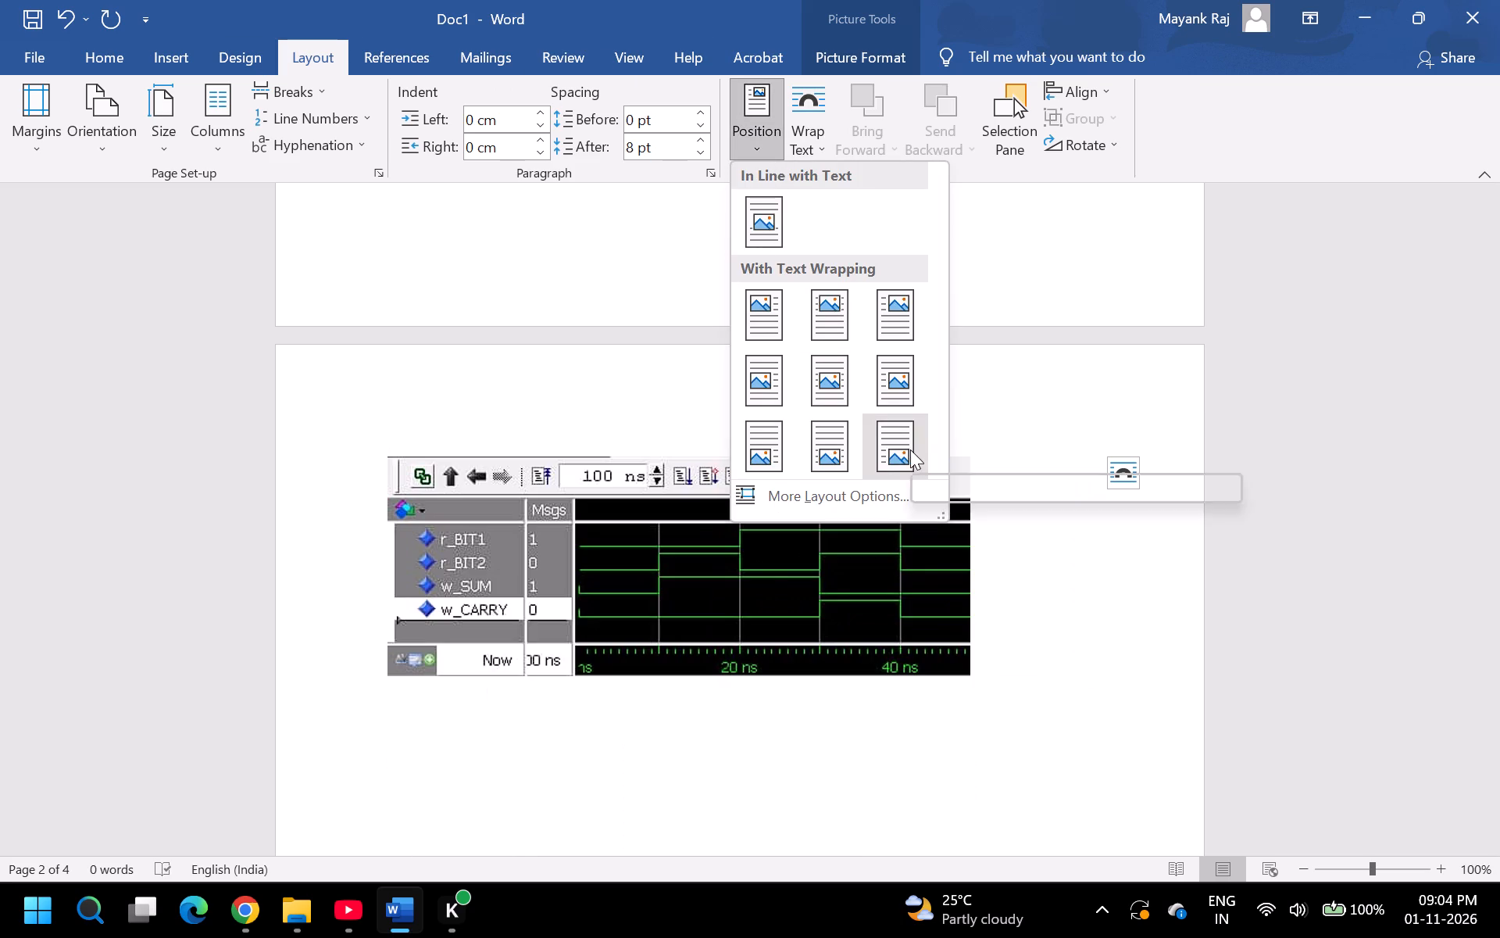
left_click(910, 449)
Move the test_F_A waveform screenshot from the bottom of the second page up towards the top of that page.
scroll(913, 450, "up", 20)
scroll(913, 450, "up", 4)
scroll(914, 450, "down", 5)
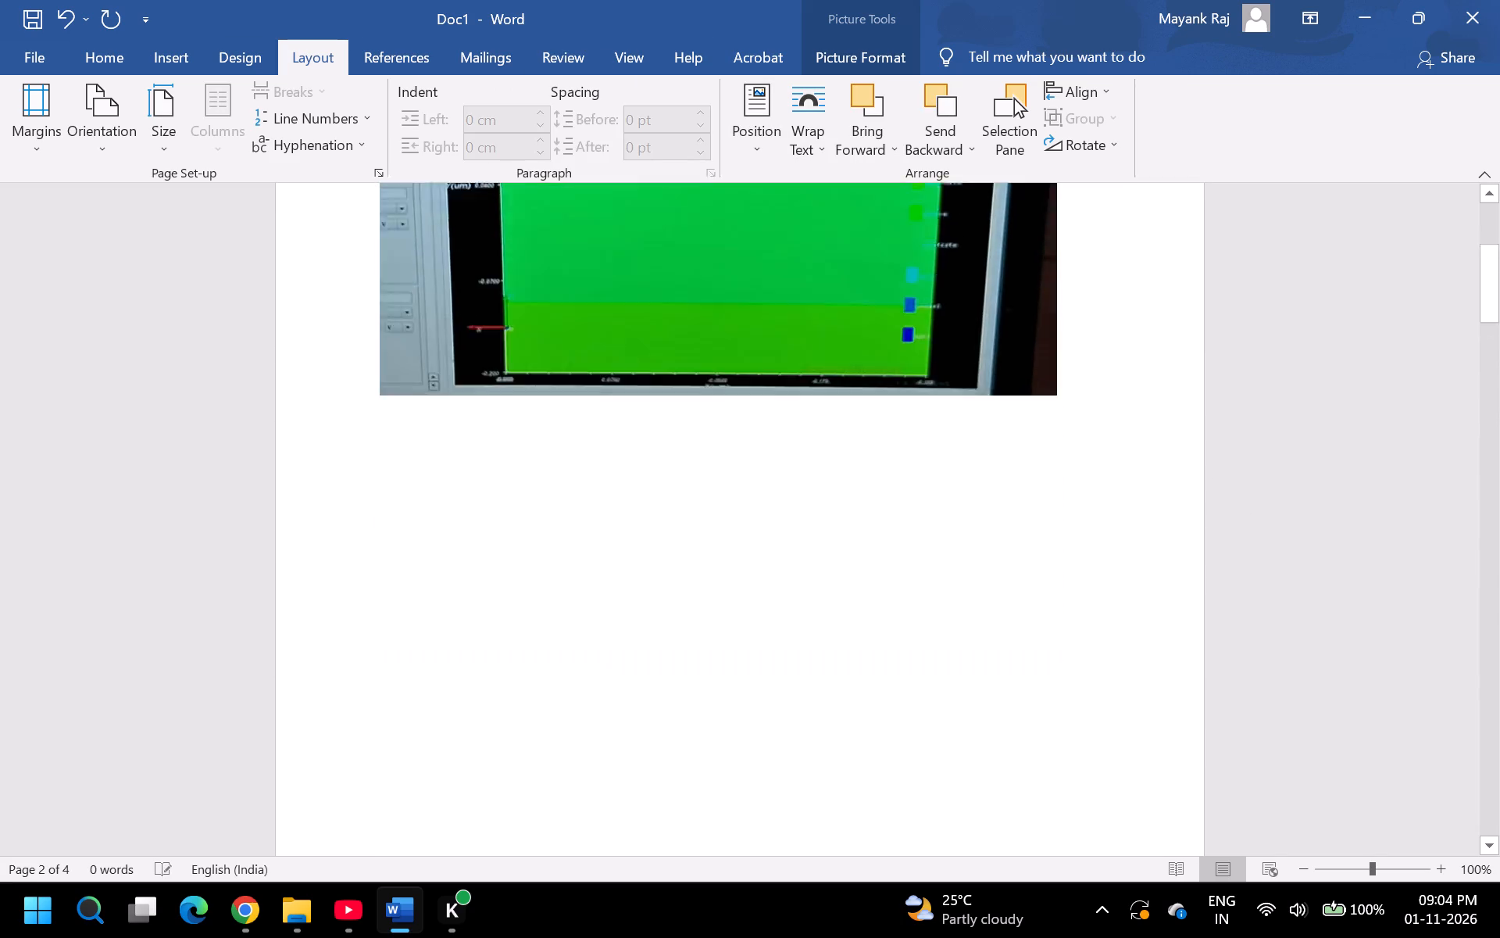
scroll(914, 450, "down", 20)
scroll(914, 450, "down", 18)
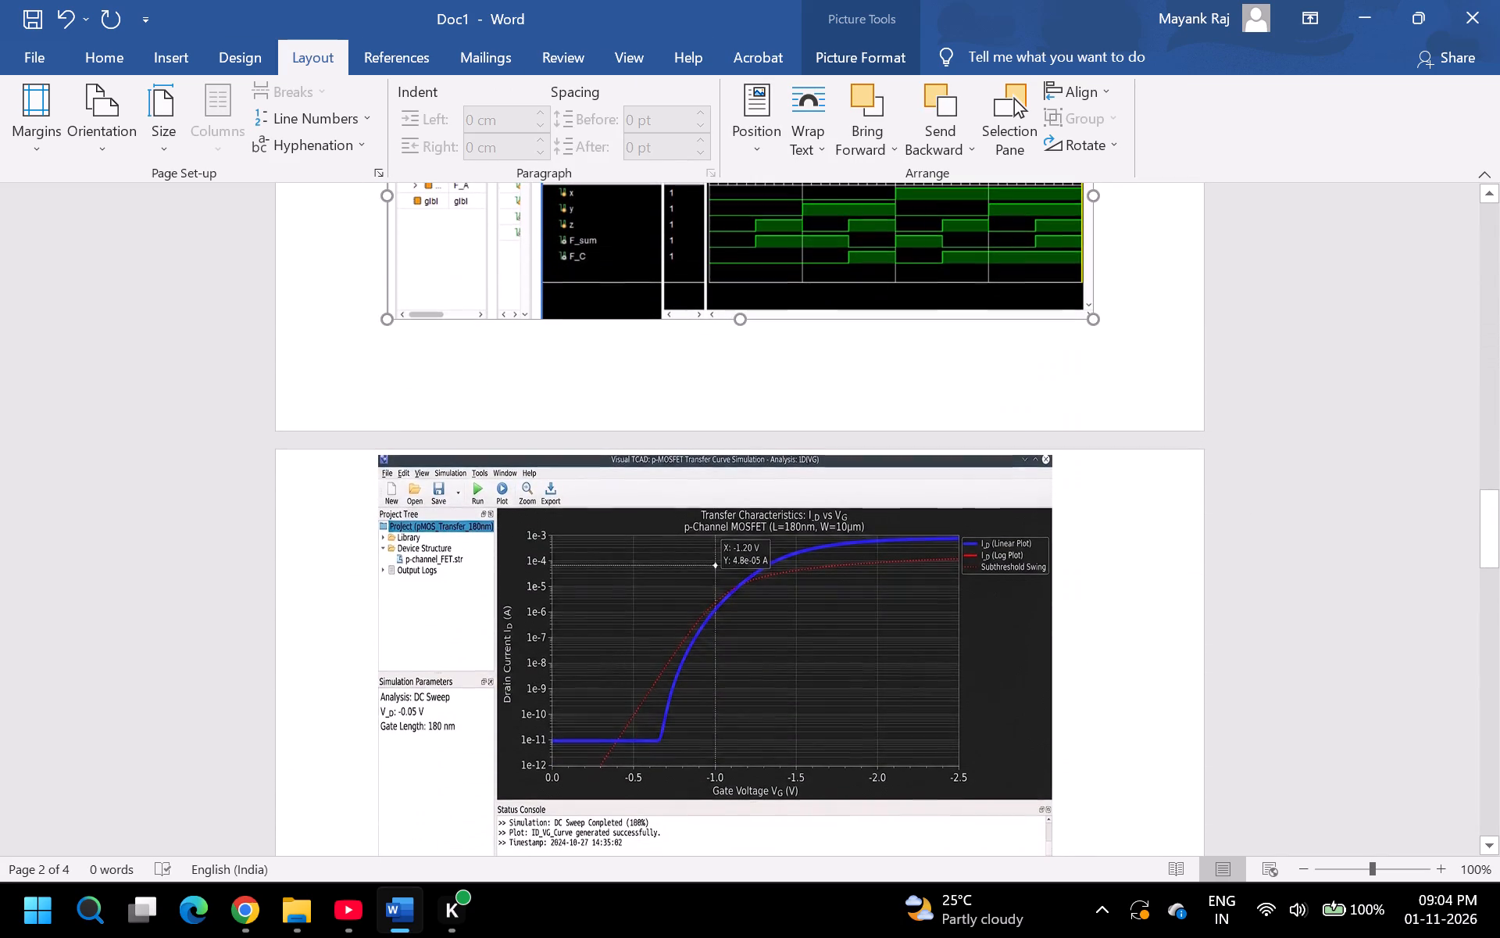
left_click_drag(780, 253, 793, 210)
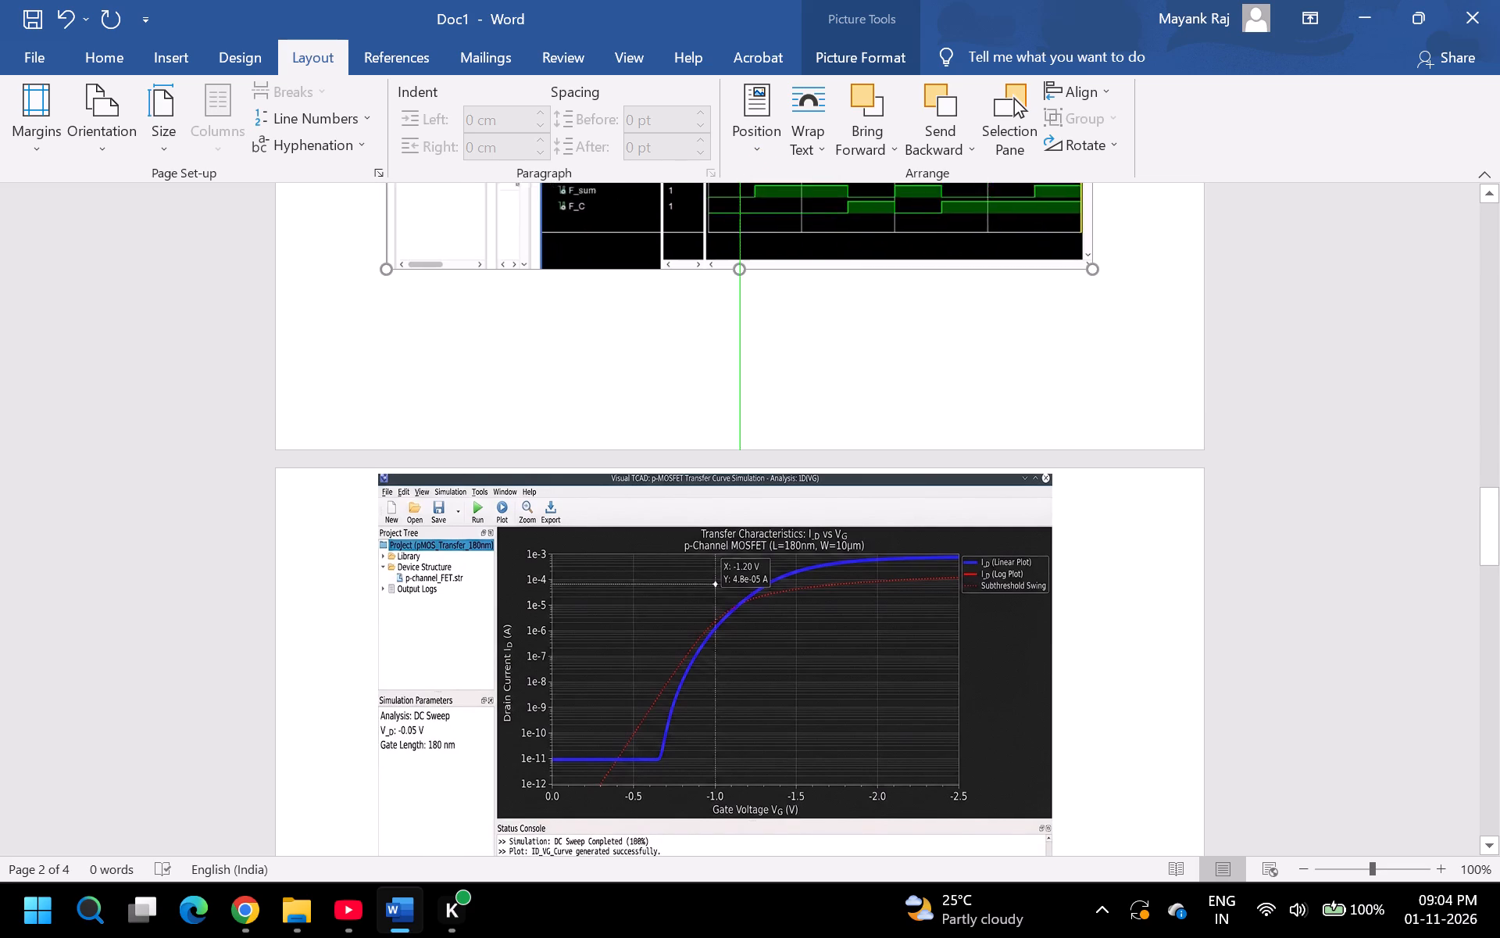
left_click_drag(793, 210, 808, 188)
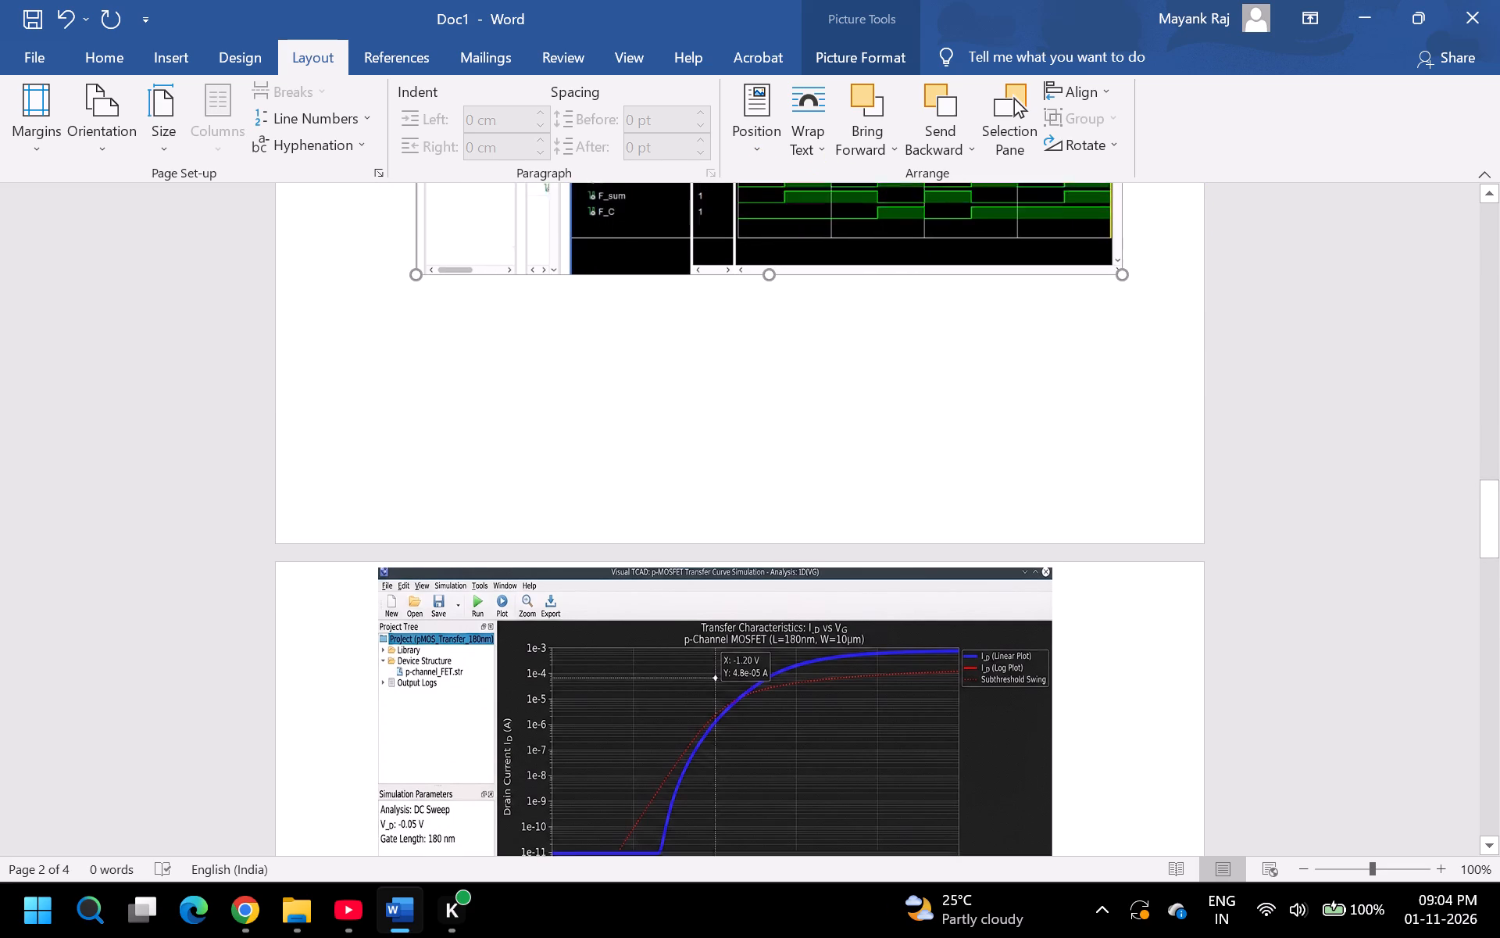
left_click_drag(808, 188, 807, 182)
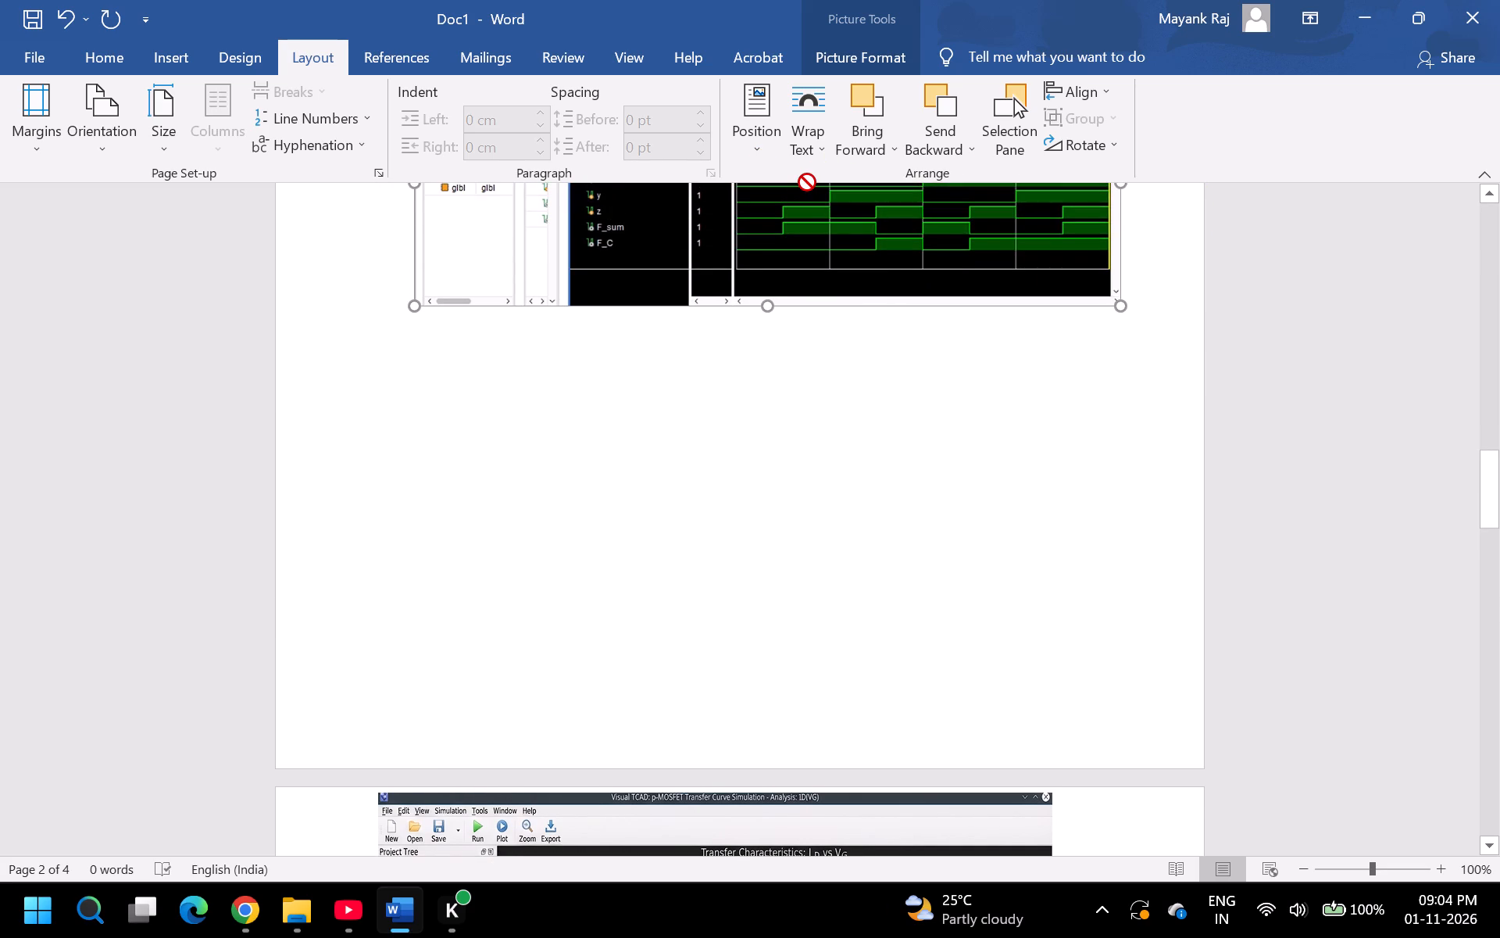
left_click_drag(807, 182, 807, 185)
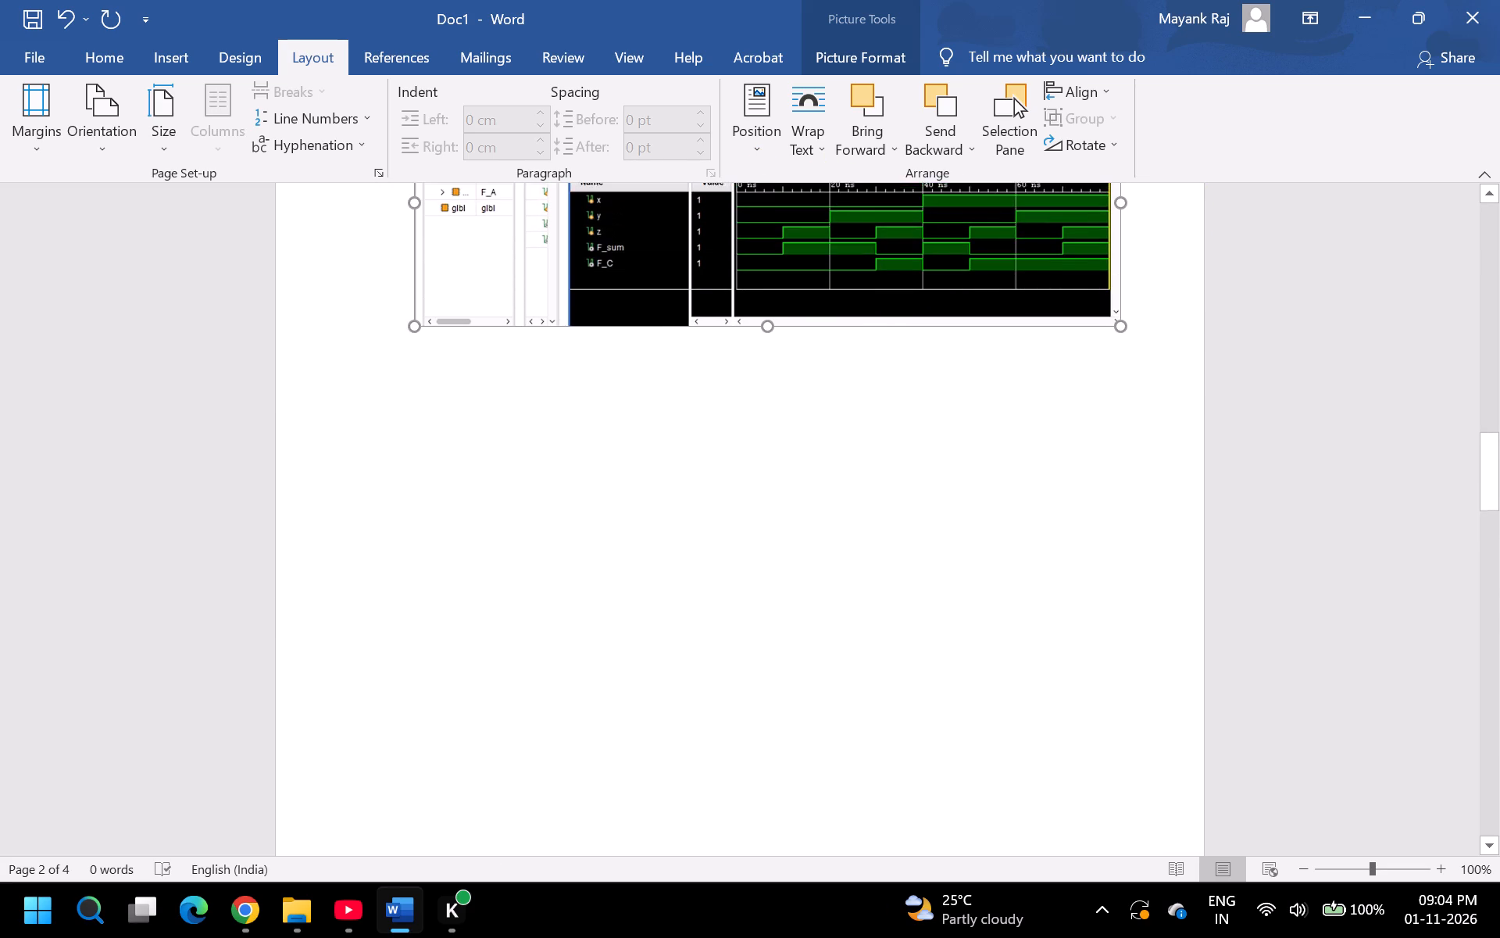
left_click_drag(807, 185, 806, 193)
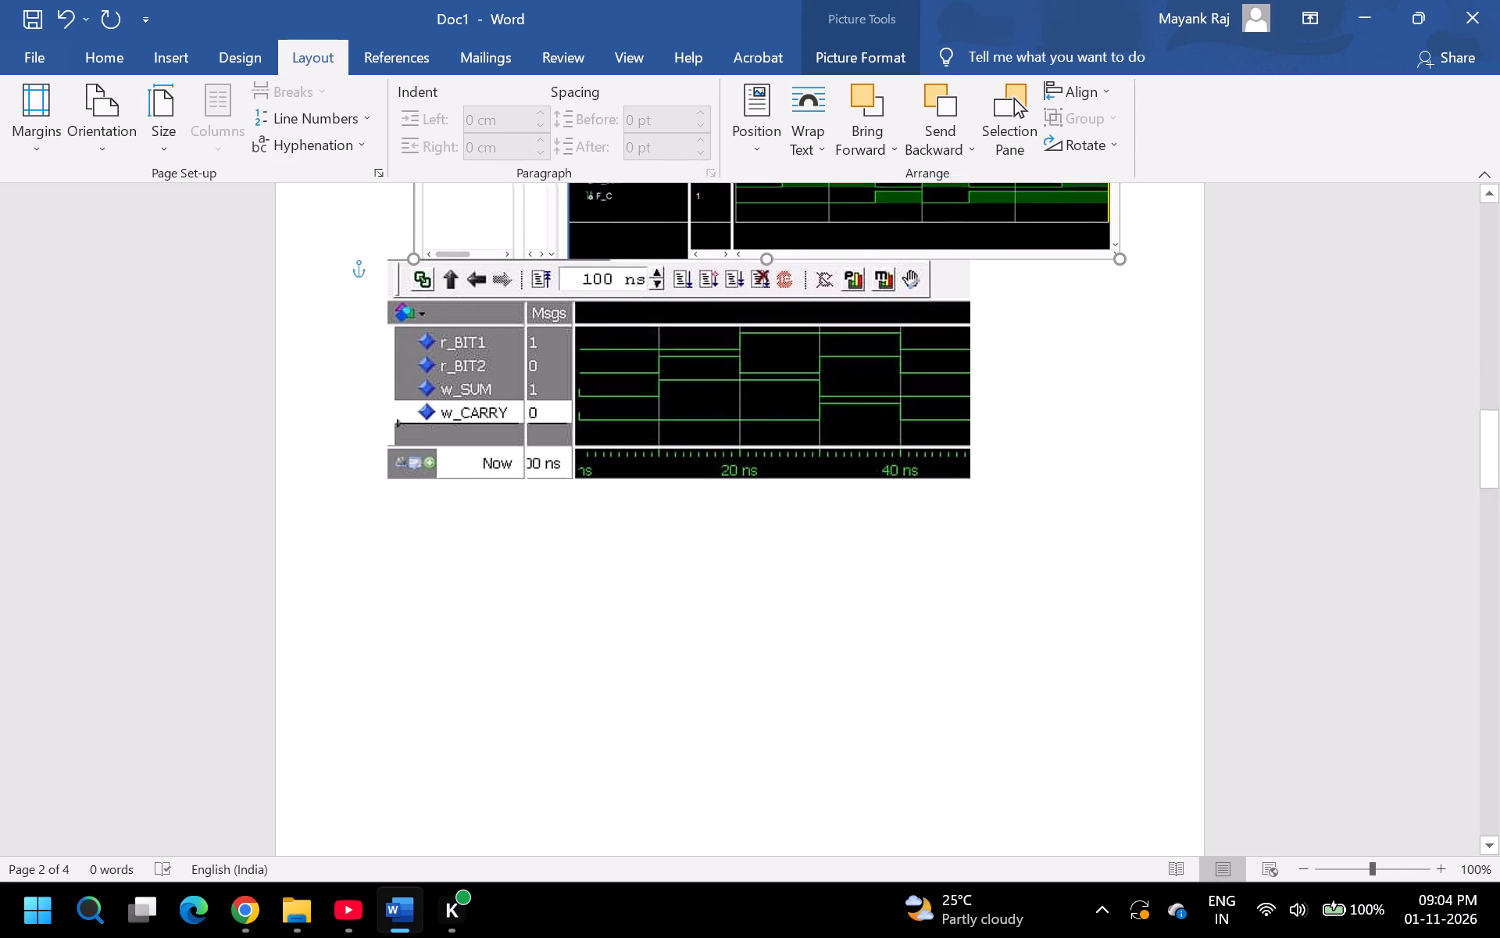
left_click_drag(806, 193, 809, 192)
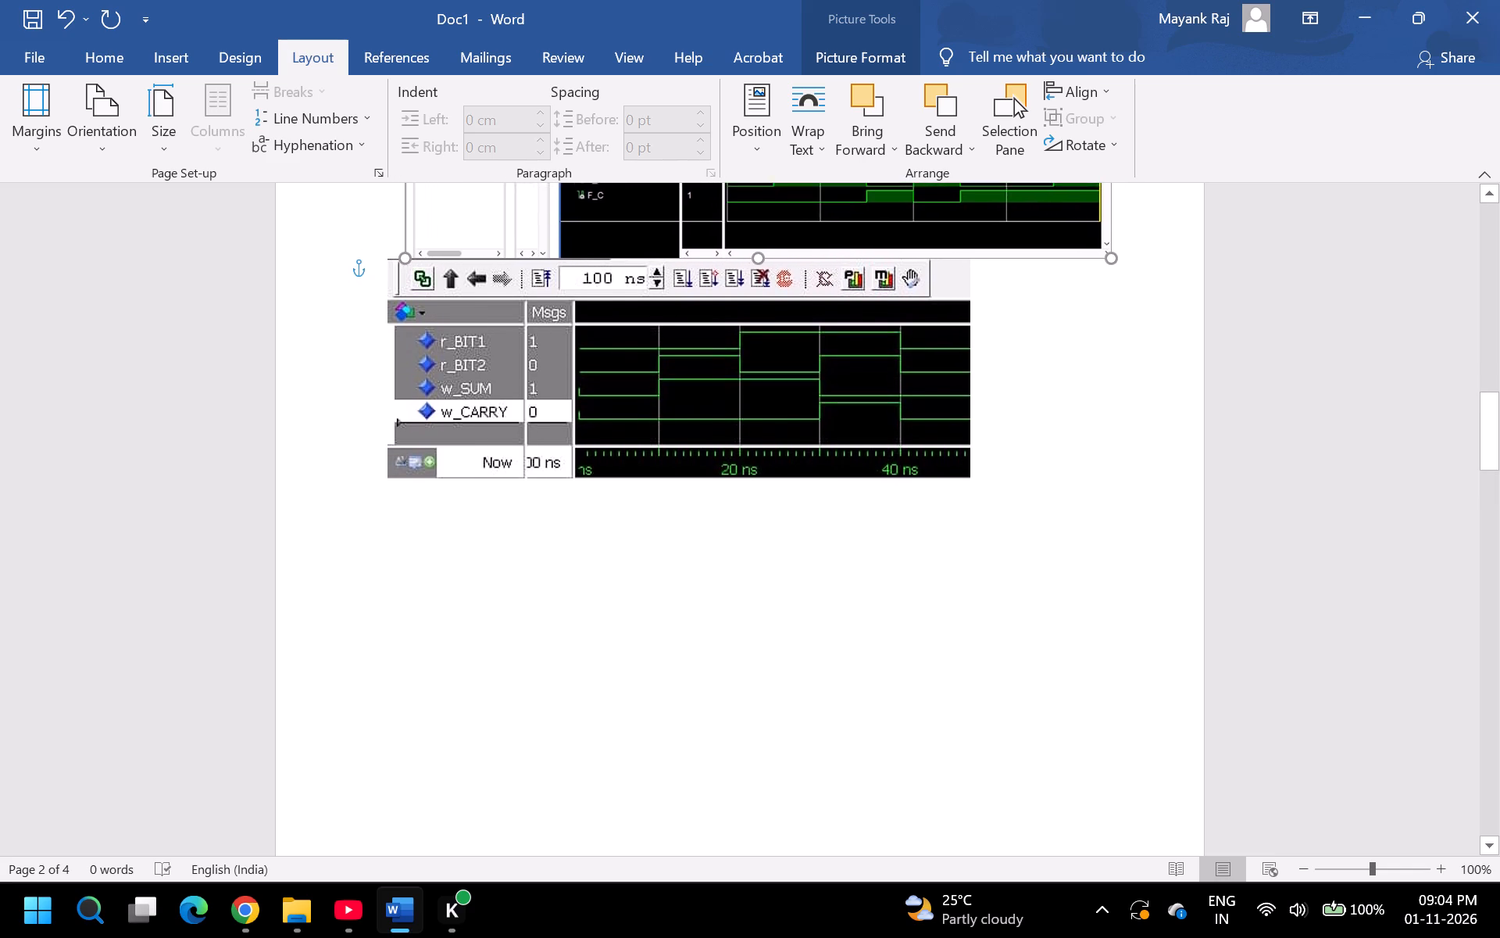
left_click_drag(809, 192, 809, 191)
Move the test_F_A waveform screenshot up onto the first page, just below the structure-viewer photo.
scroll(875, 433, "up", 2)
left_click_drag(777, 388, 778, 325)
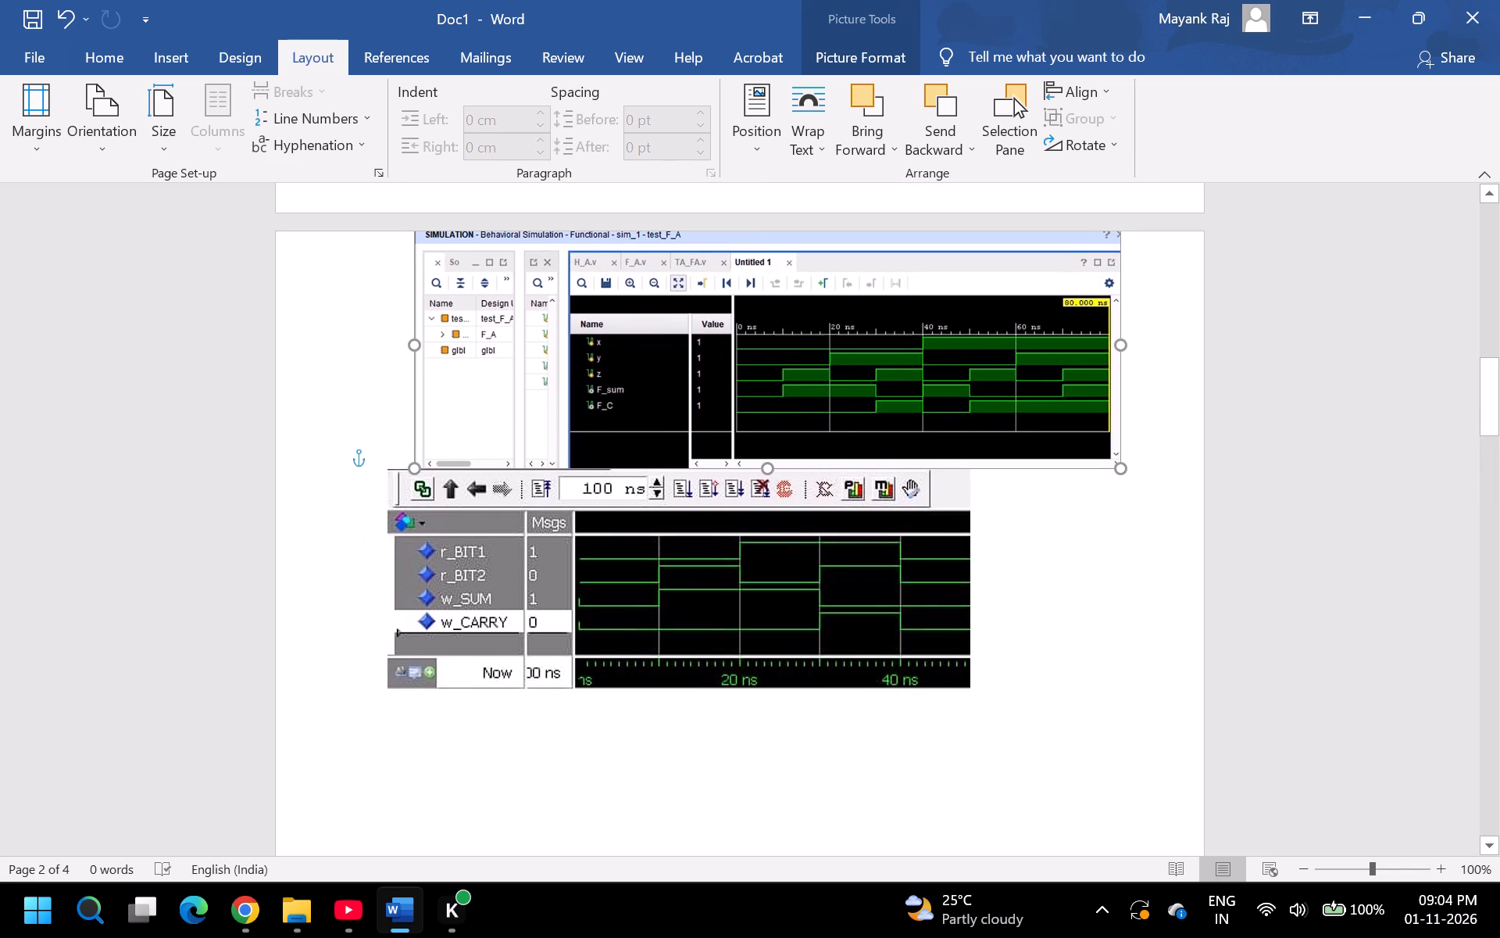
left_click_drag(778, 325, 778, 380)
left_click_drag(778, 324, 784, 231)
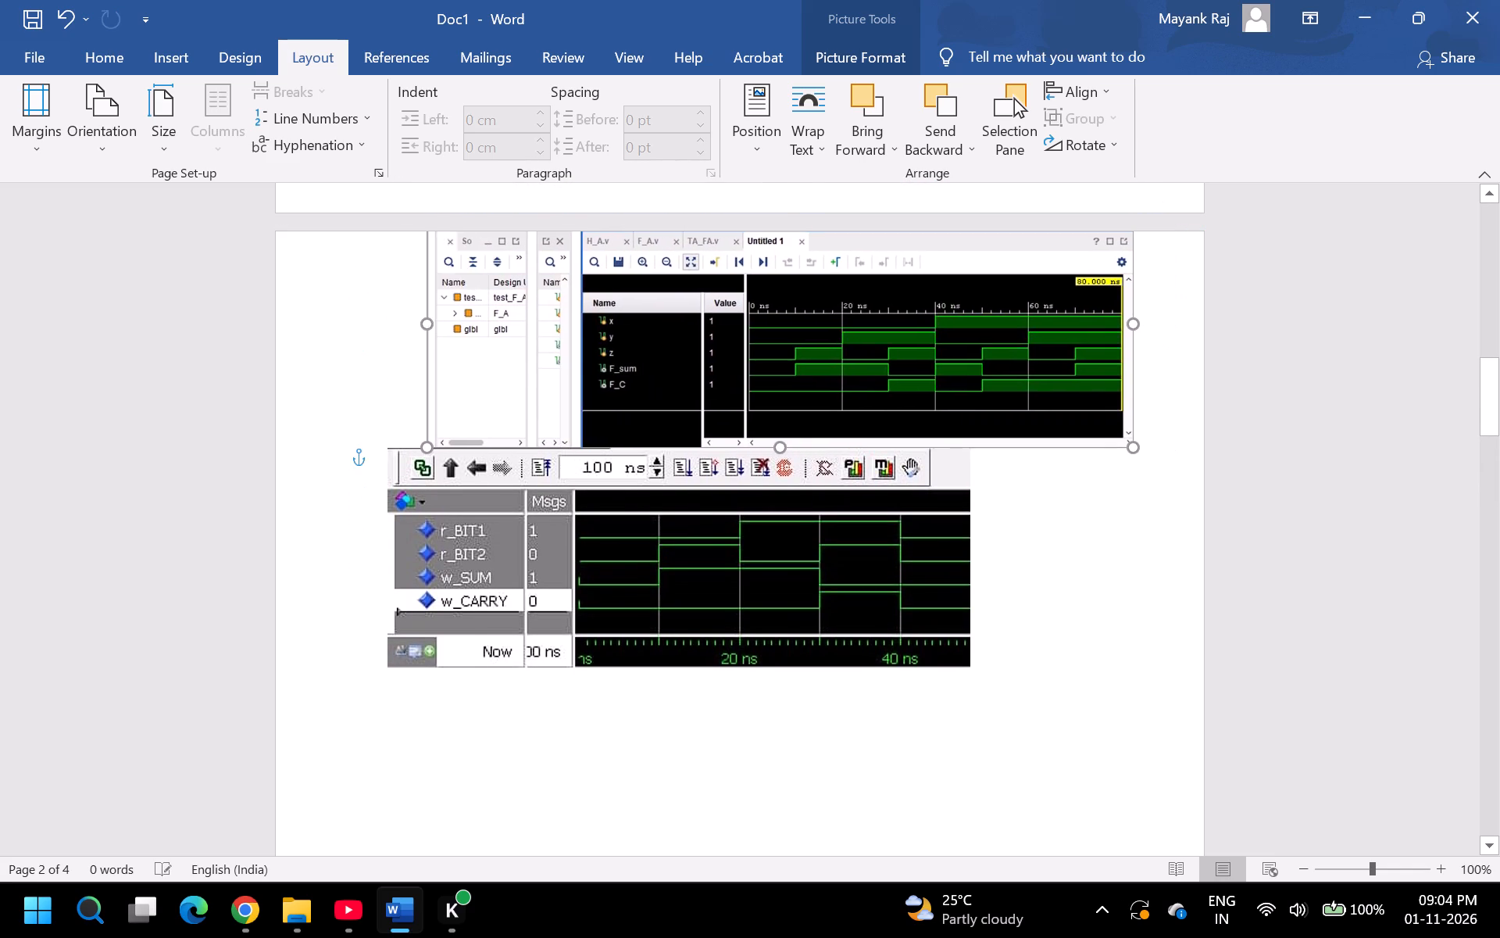
left_click_drag(784, 231, 789, 191)
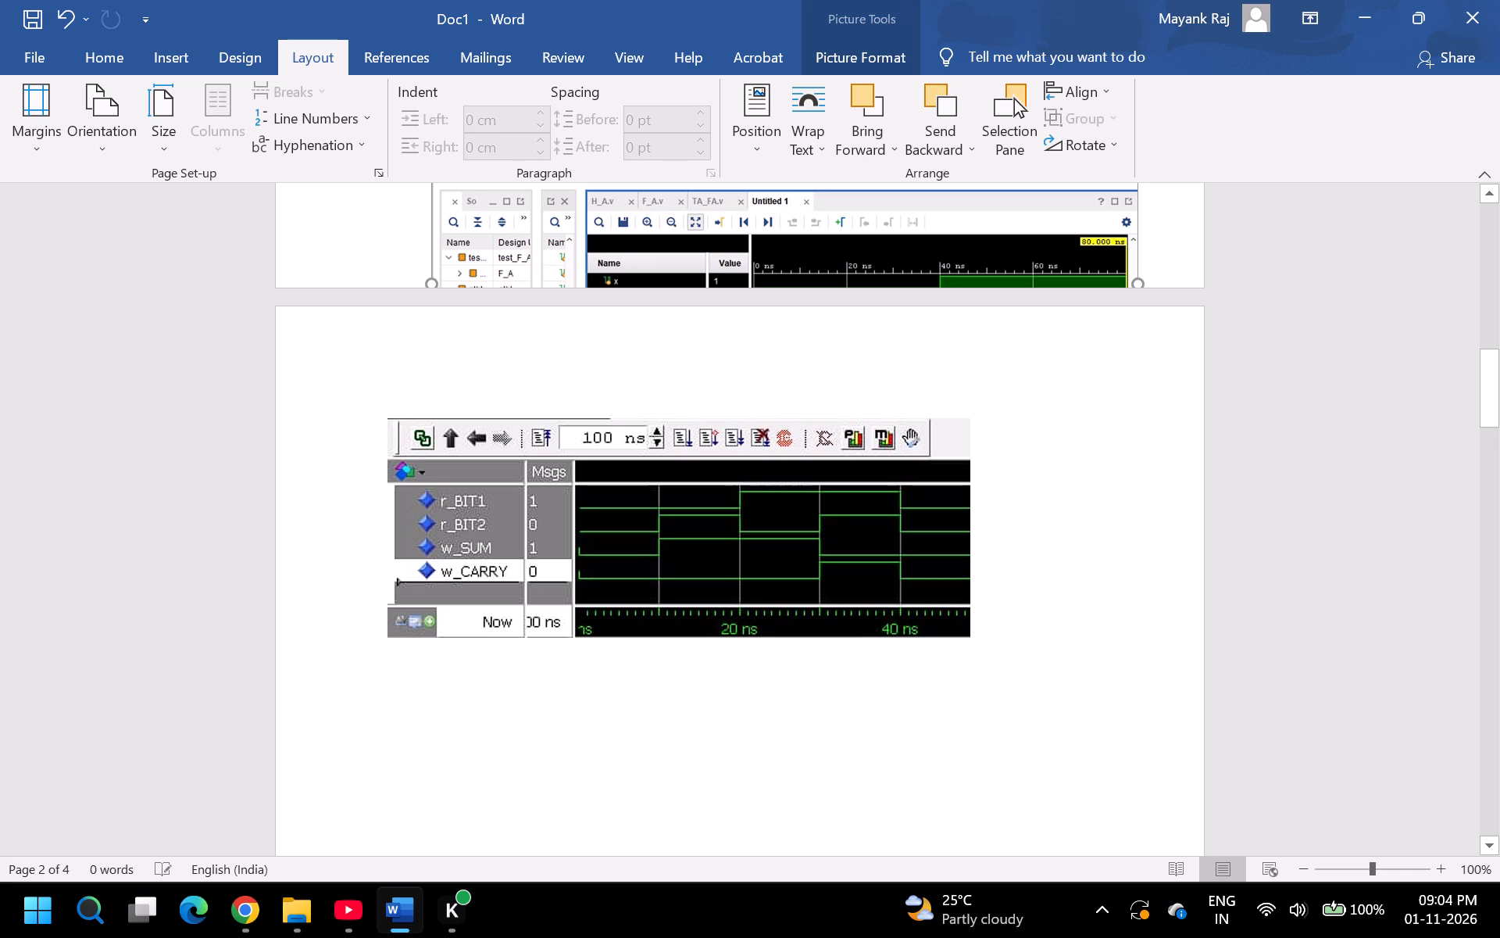
left_click_drag(789, 191, 787, 188)
scroll(808, 290, "up", 4)
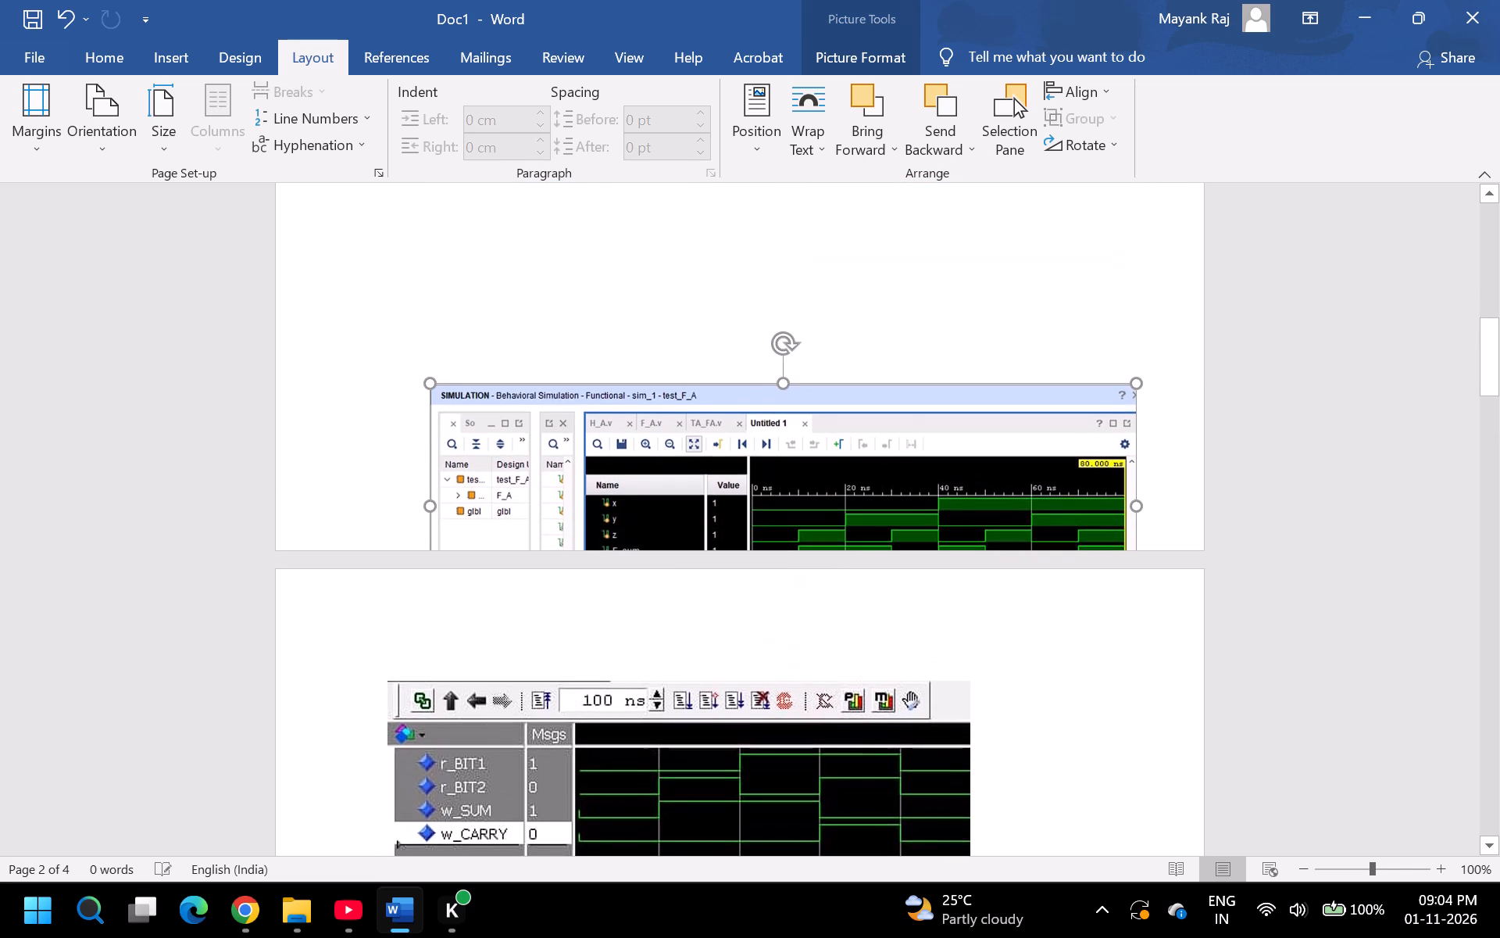
left_click_drag(814, 426, 802, 232)
scroll(804, 249, "up", 4)
left_click_drag(802, 482, 784, 344)
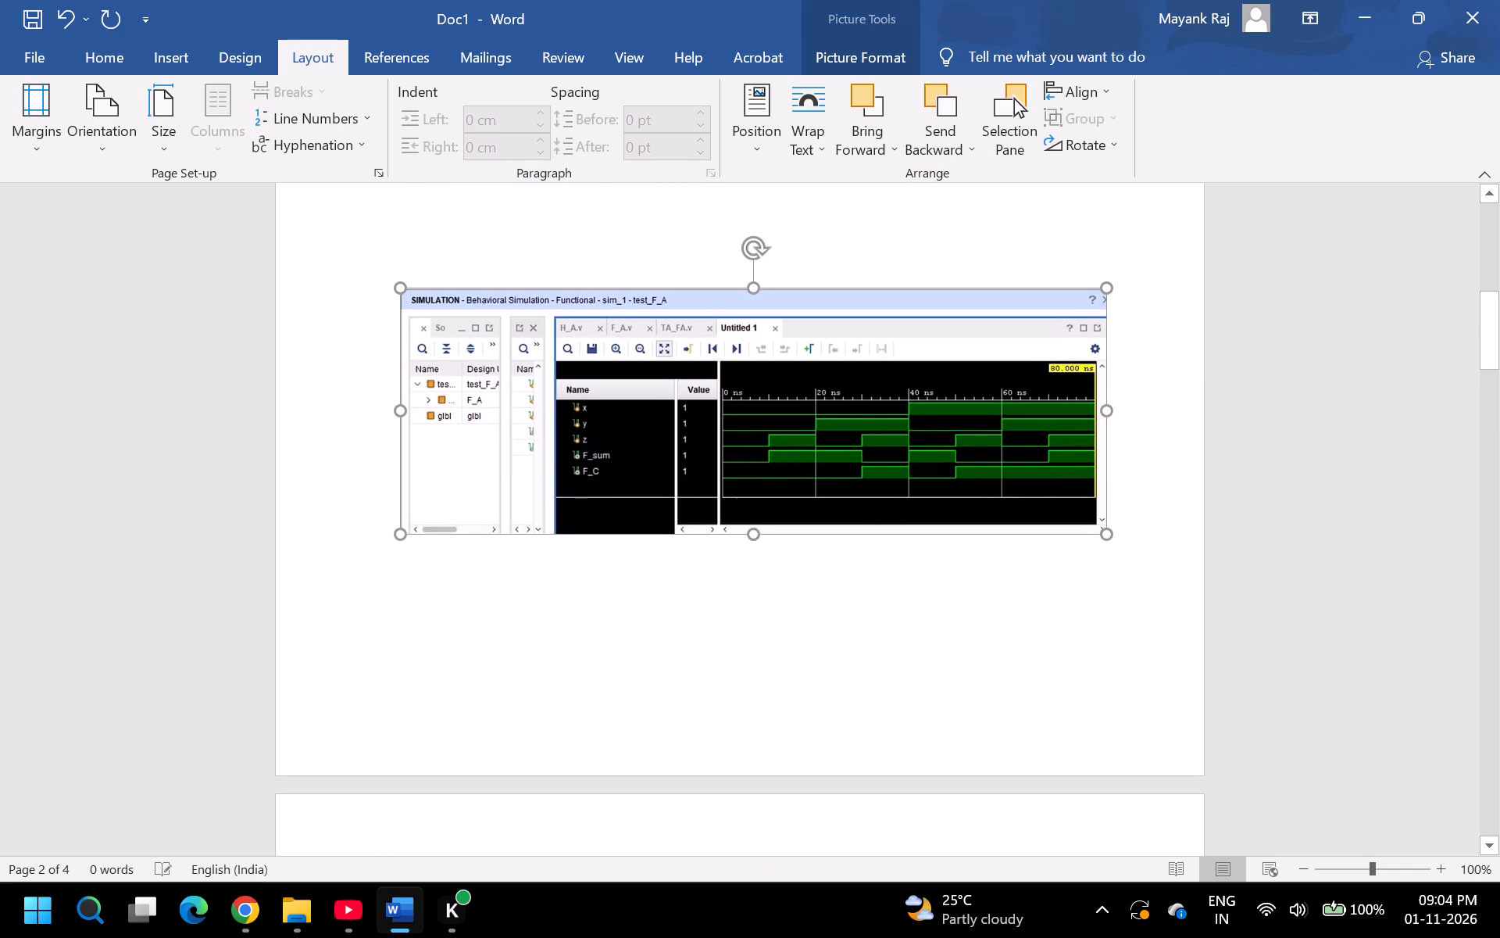
left_click_drag(784, 344, 781, 300)
scroll(781, 303, "up", 4)
scroll(804, 499, "up", 2)
left_click_drag(795, 614, 778, 360)
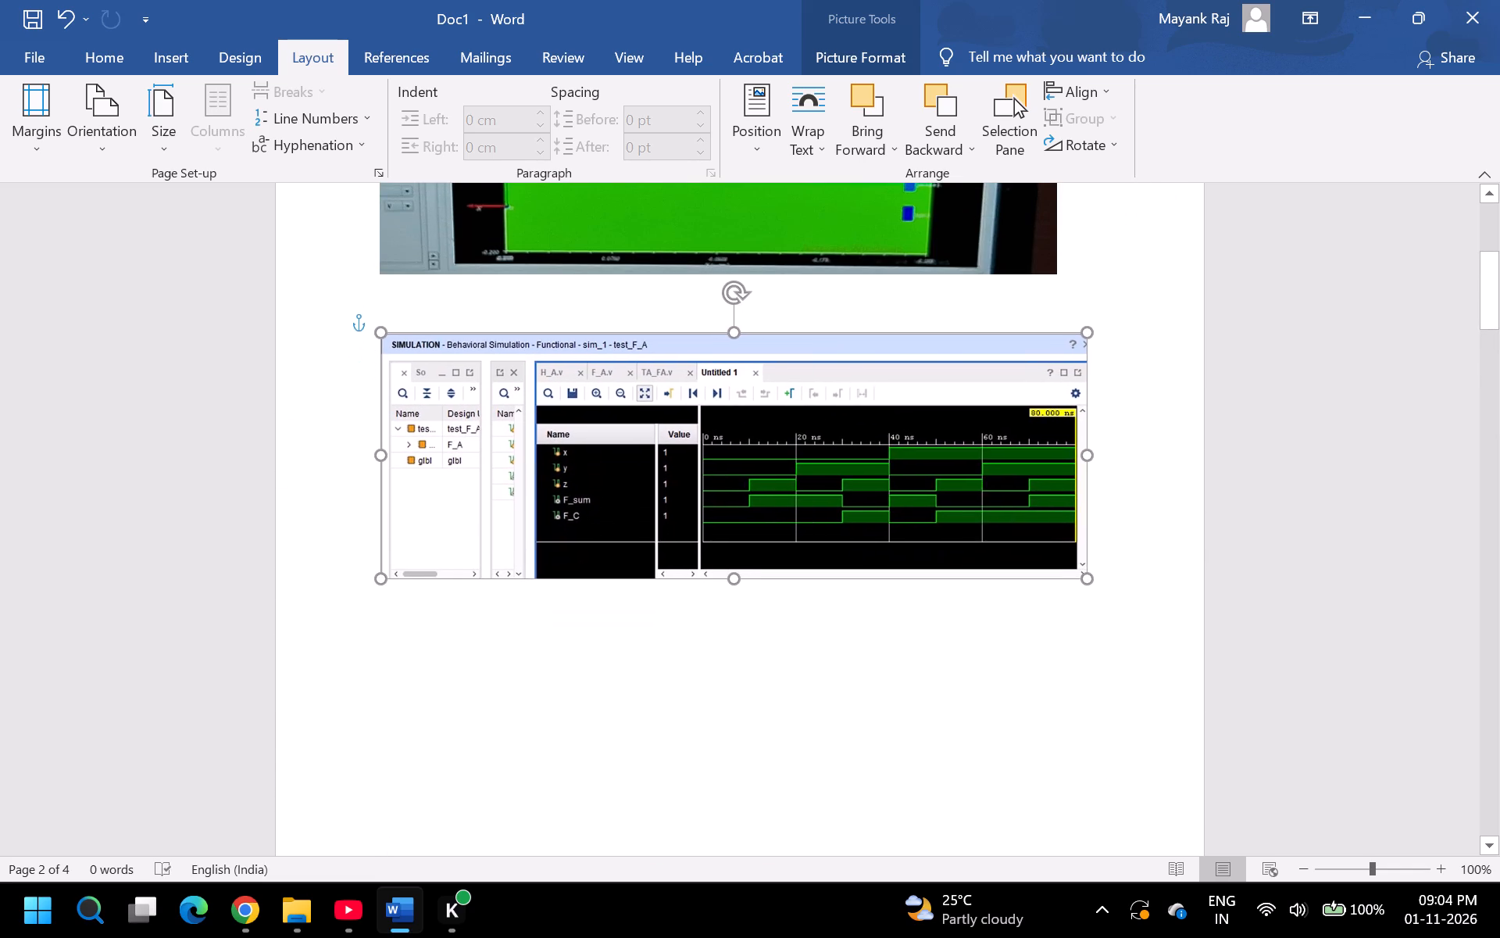
left_click_drag(778, 360, 761, 338)
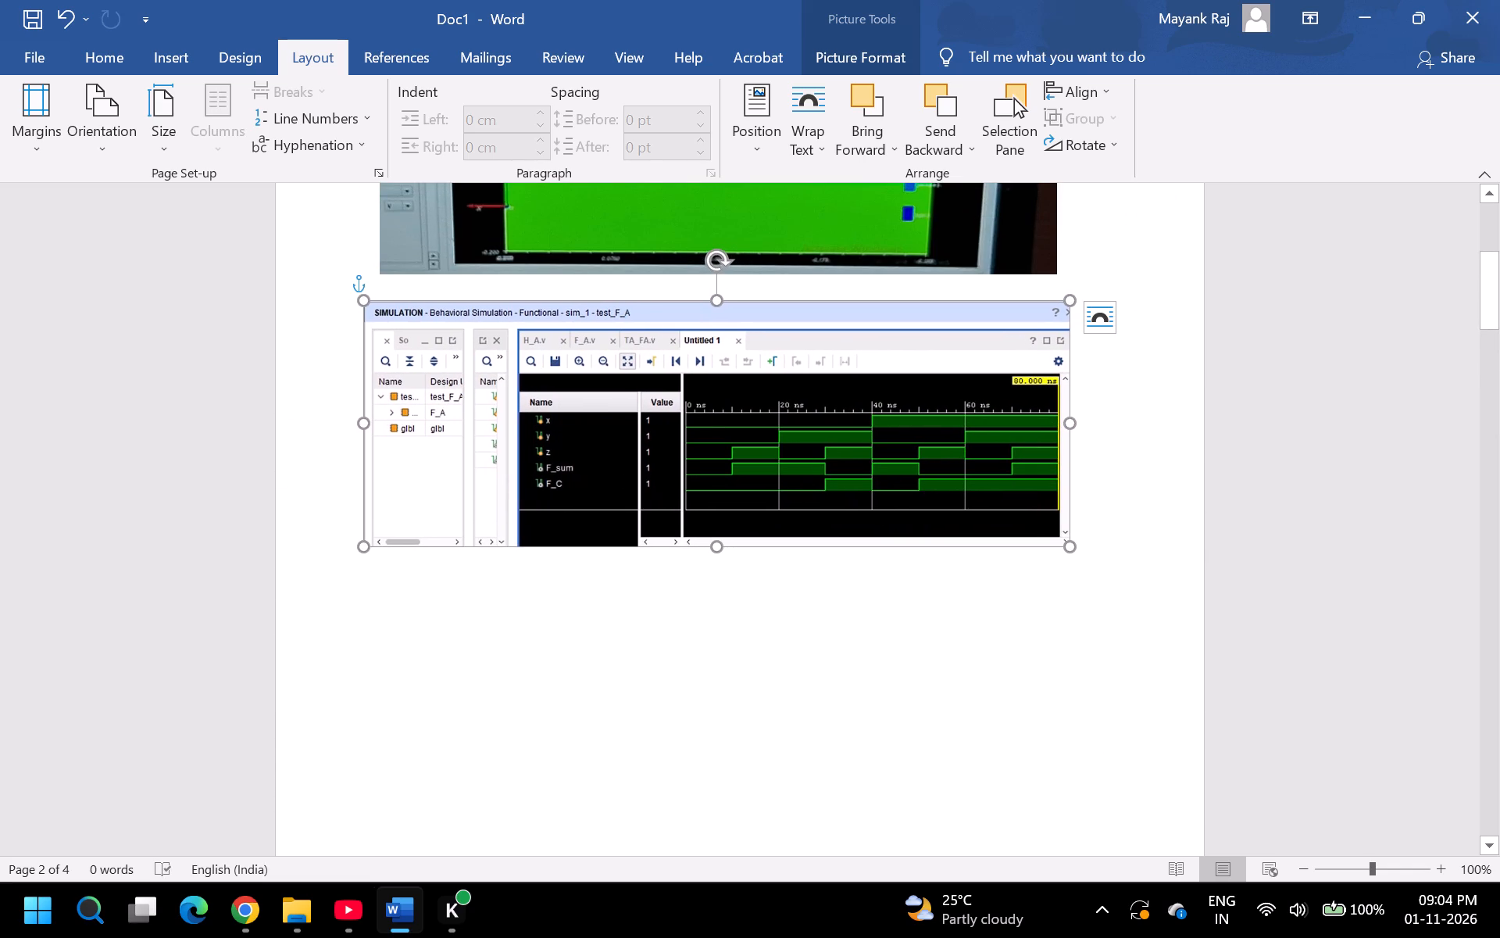
Make the test_F_A waveform screenshot taller, fit its width roughly to the structure-viewer photo, and align it closely beneath the photo.
left_click_drag(717, 544, 720, 672)
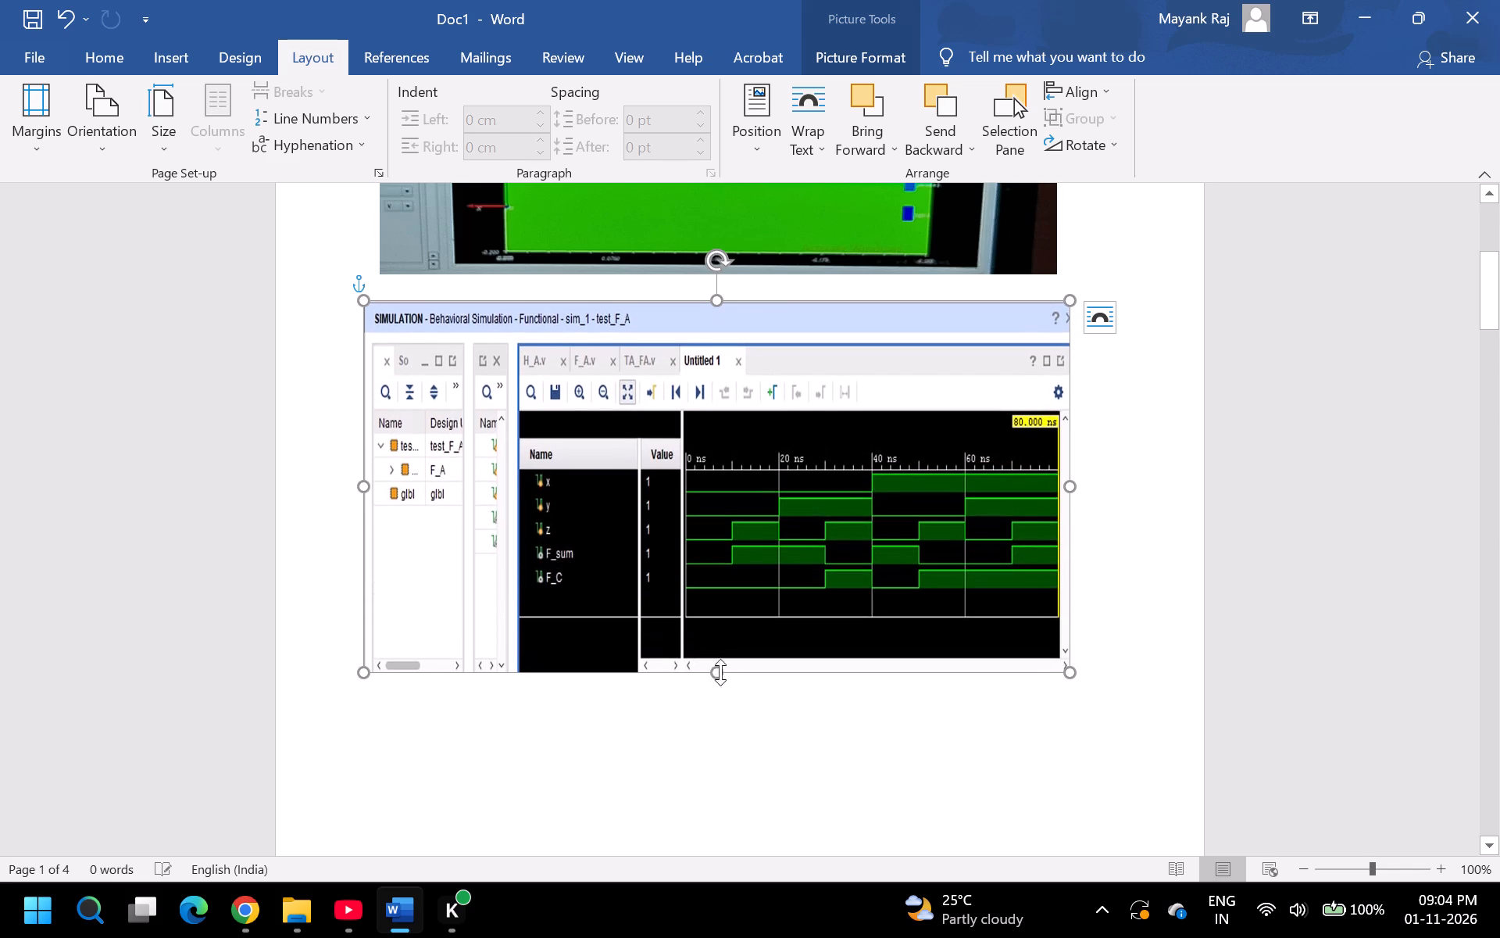
left_click_drag(1069, 482, 1101, 485)
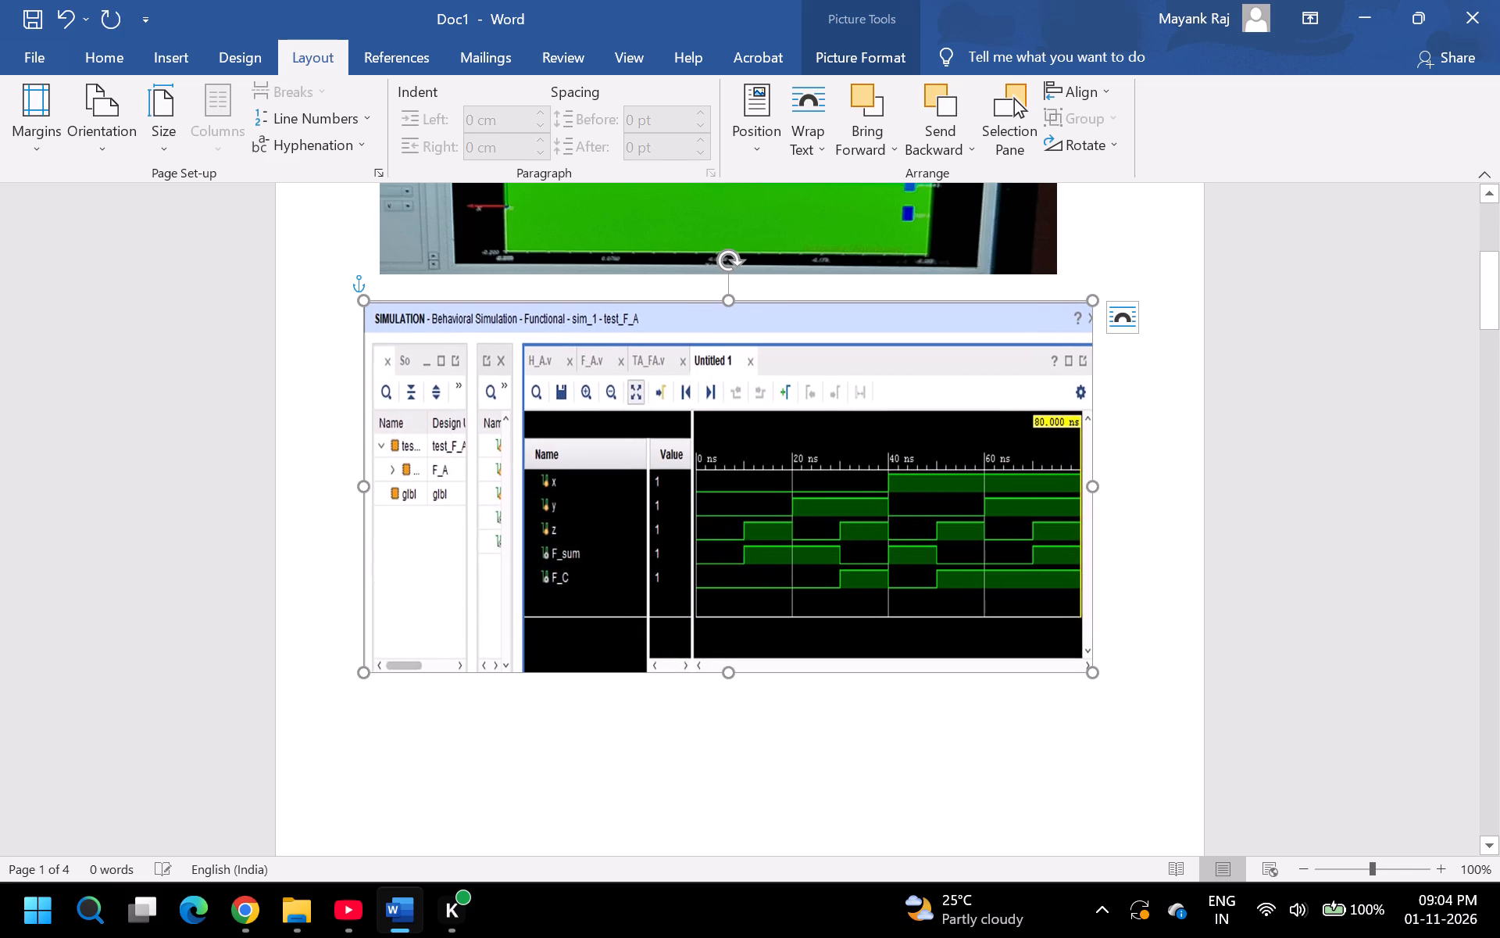
left_click_drag(727, 675, 730, 733)
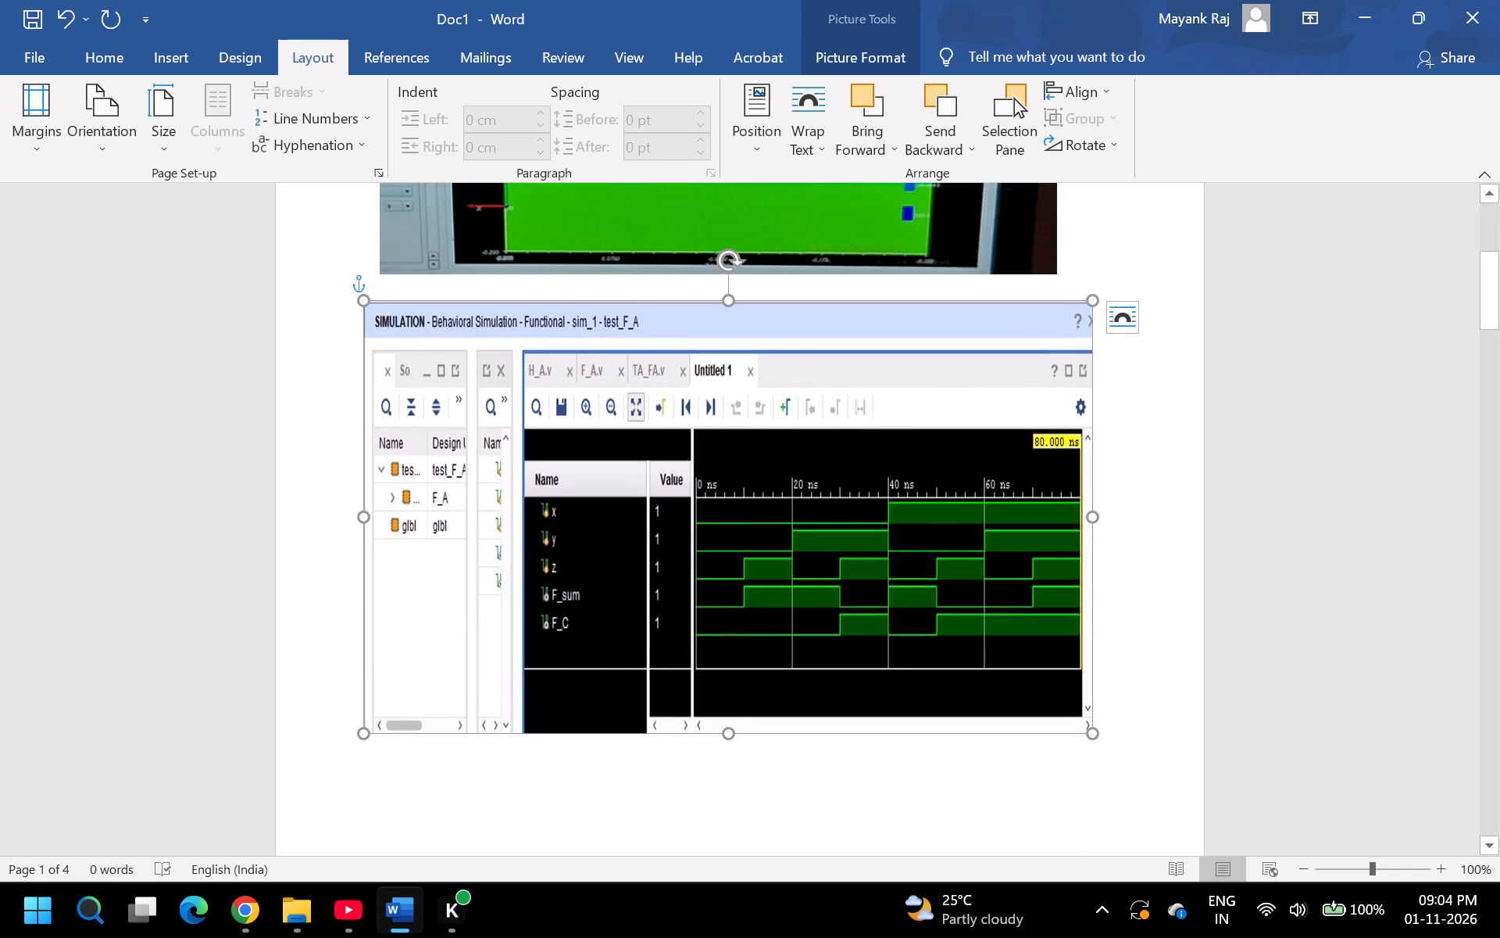
left_click_drag(364, 517, 335, 513)
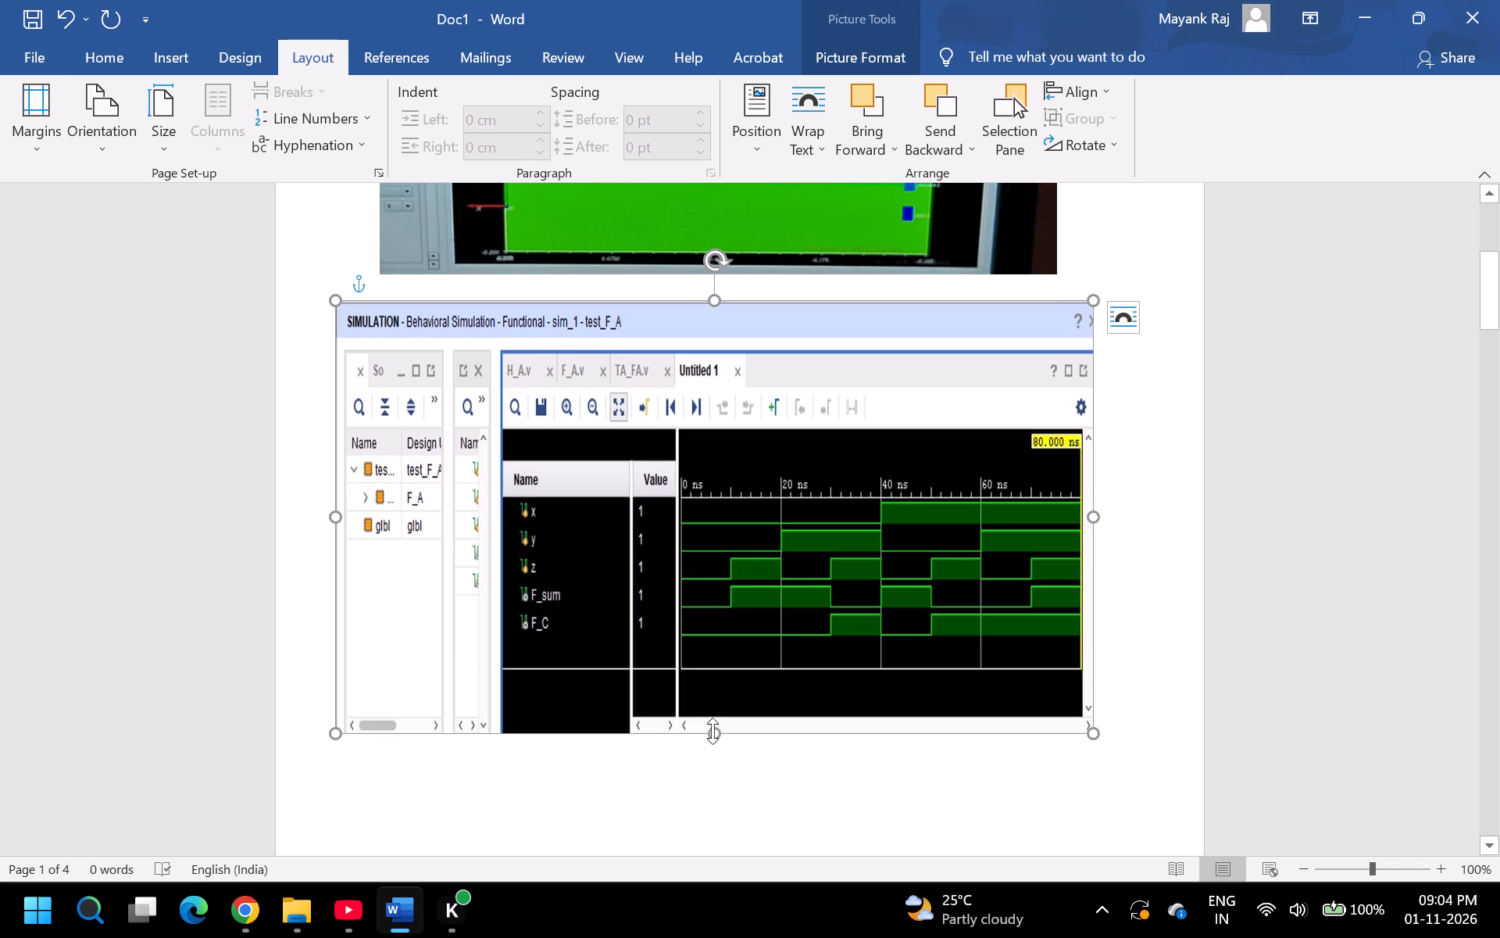
left_click_drag(713, 733, 722, 660)
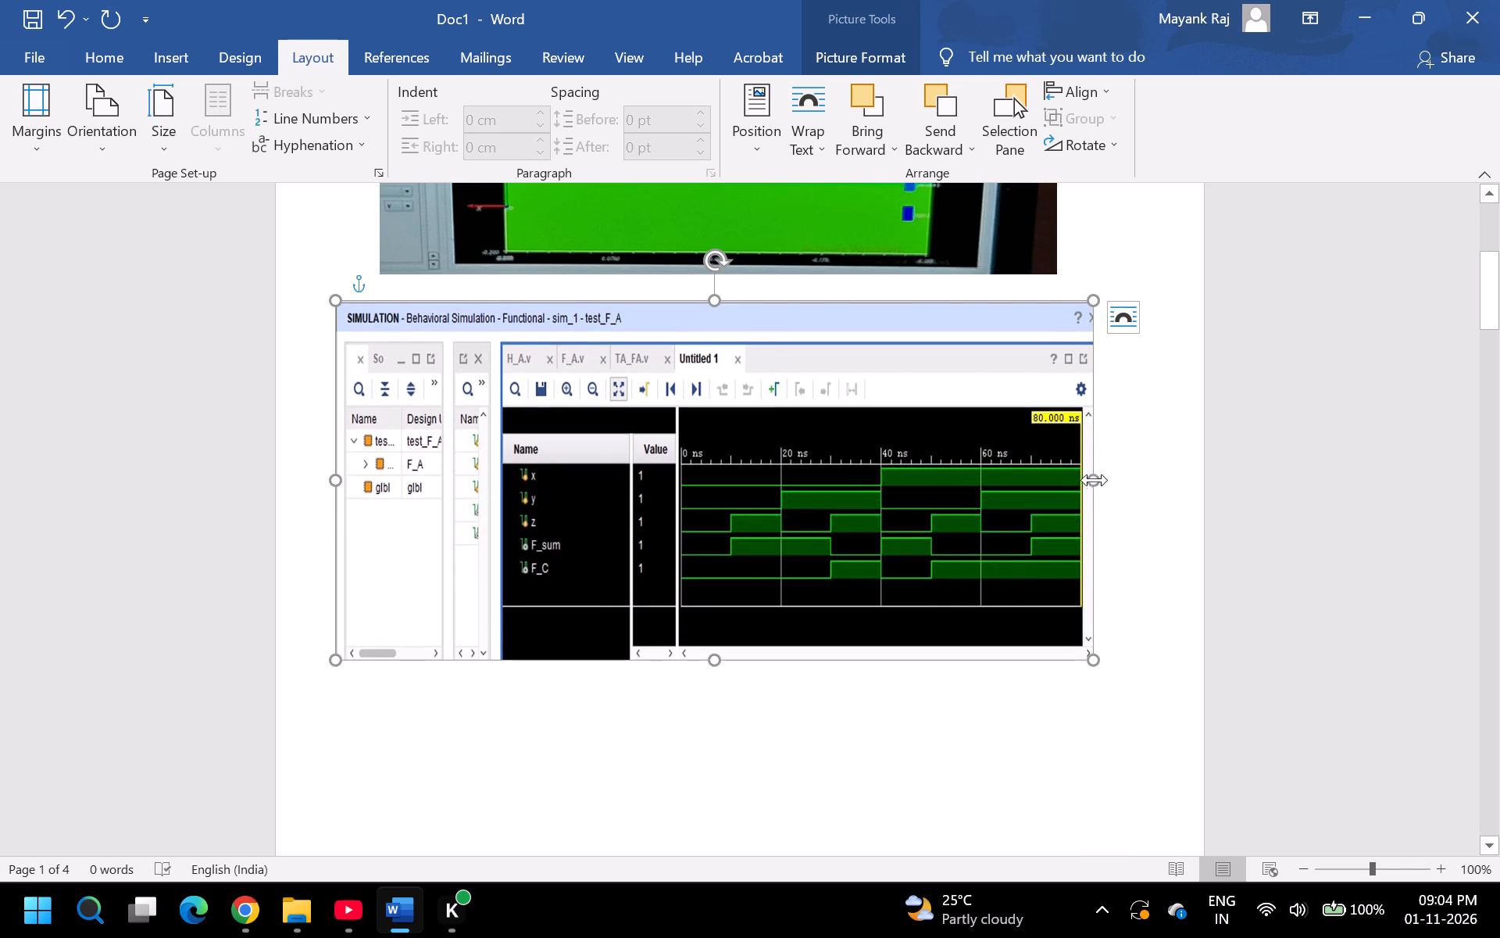
left_click_drag(1094, 479, 1030, 484)
left_click_drag(729, 469, 762, 457)
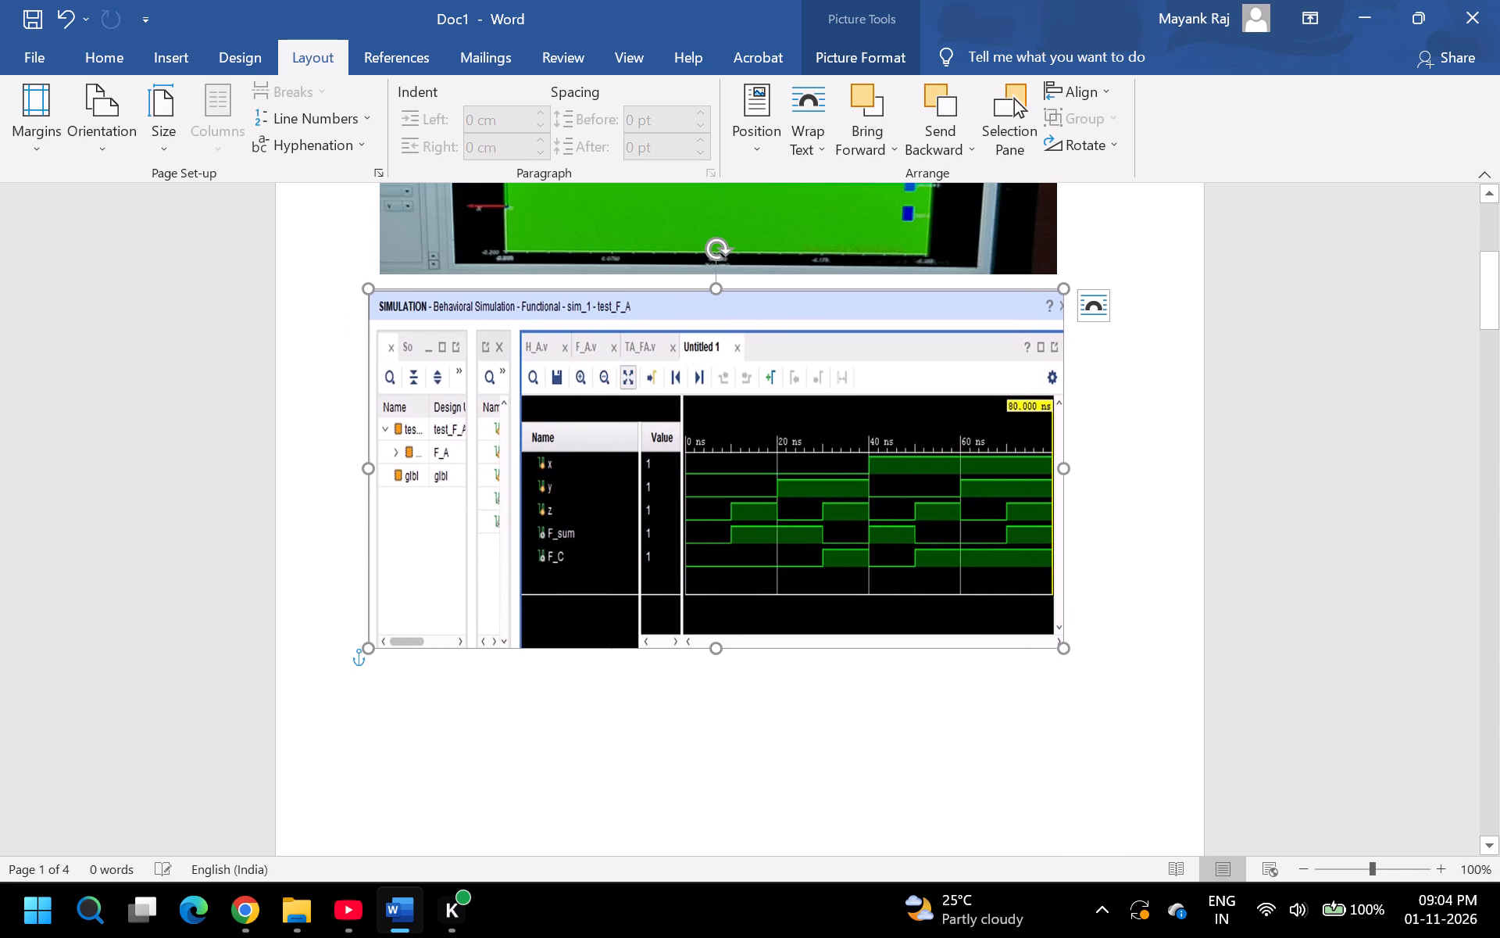
Position the r_BIT1/w_SUM waveform screenshot at the bottom right of the second page with text wrapping.
scroll(726, 715, "down", 8)
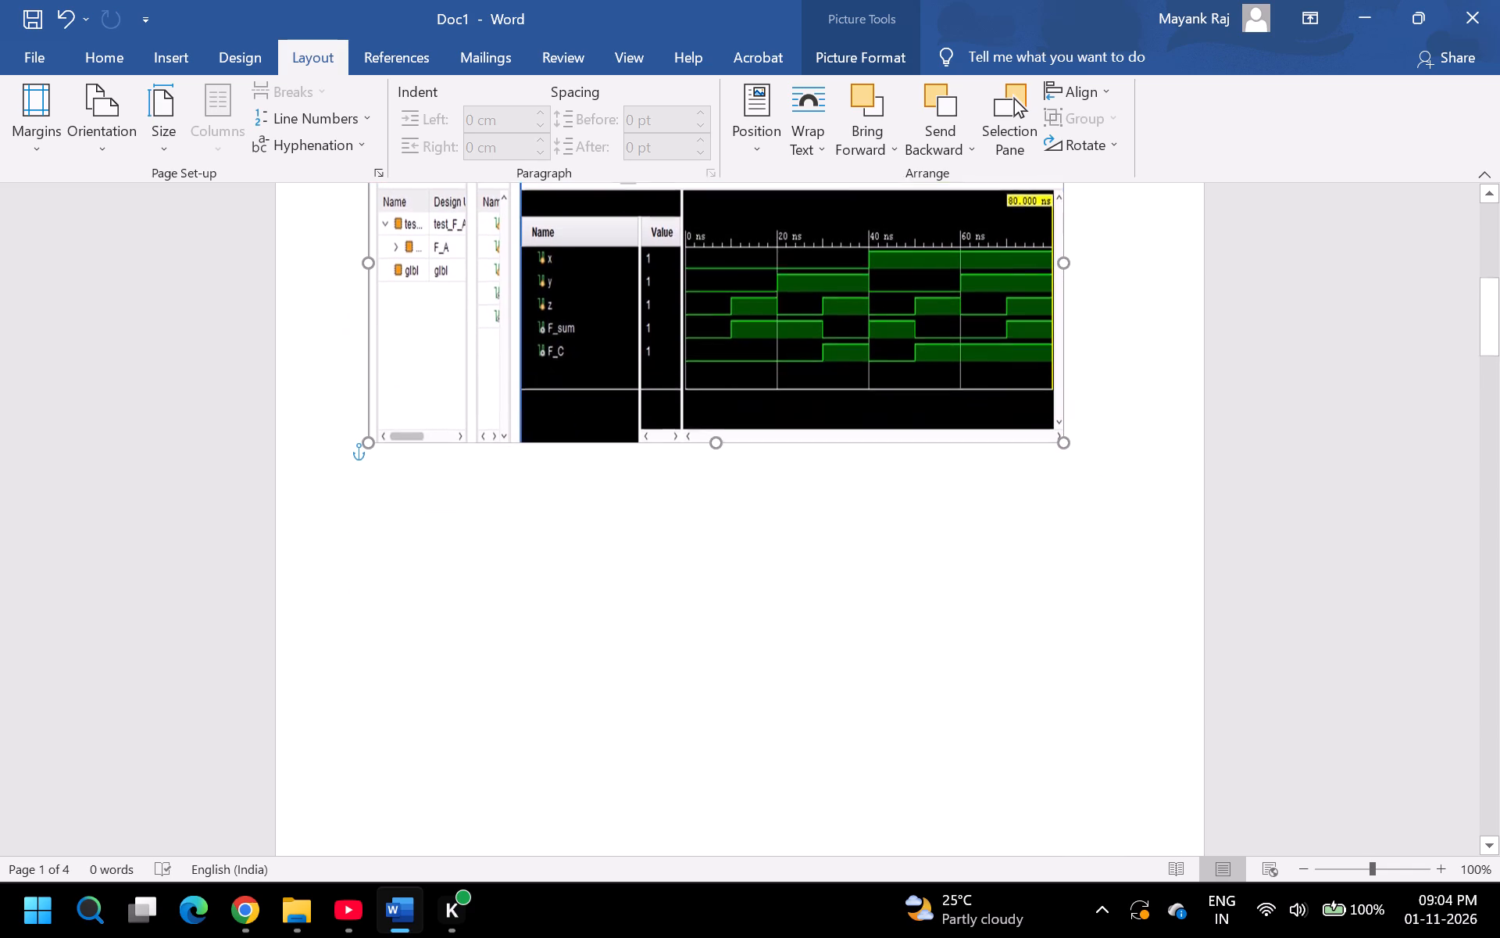
scroll(727, 715, "down", 3)
left_click(725, 711)
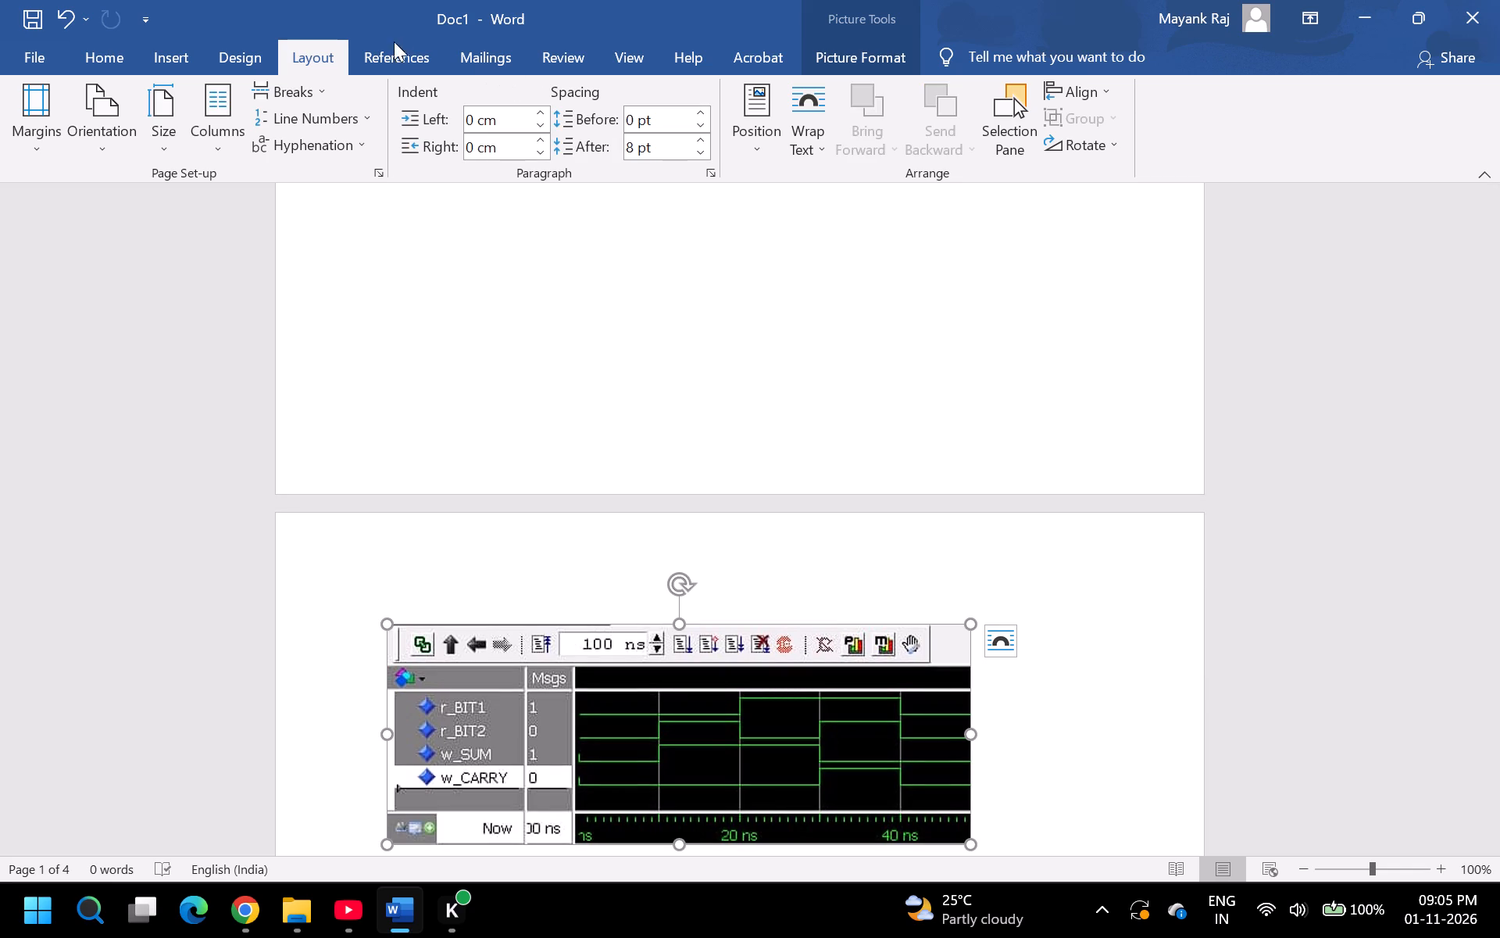
left_click(736, 114)
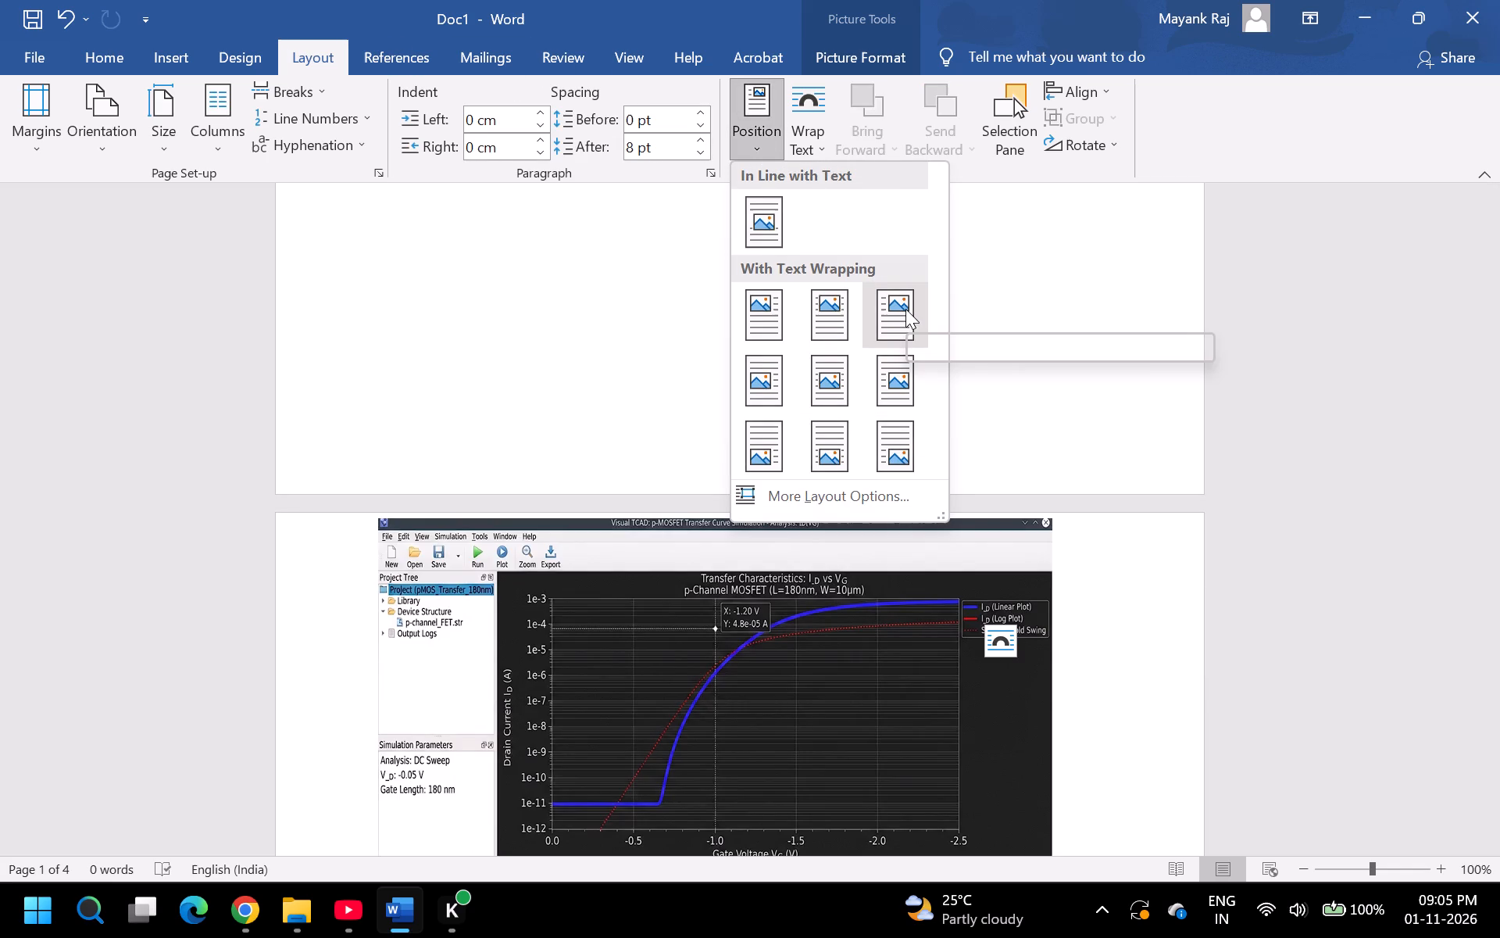
left_click(884, 442)
left_click_drag(862, 303, 862, 301)
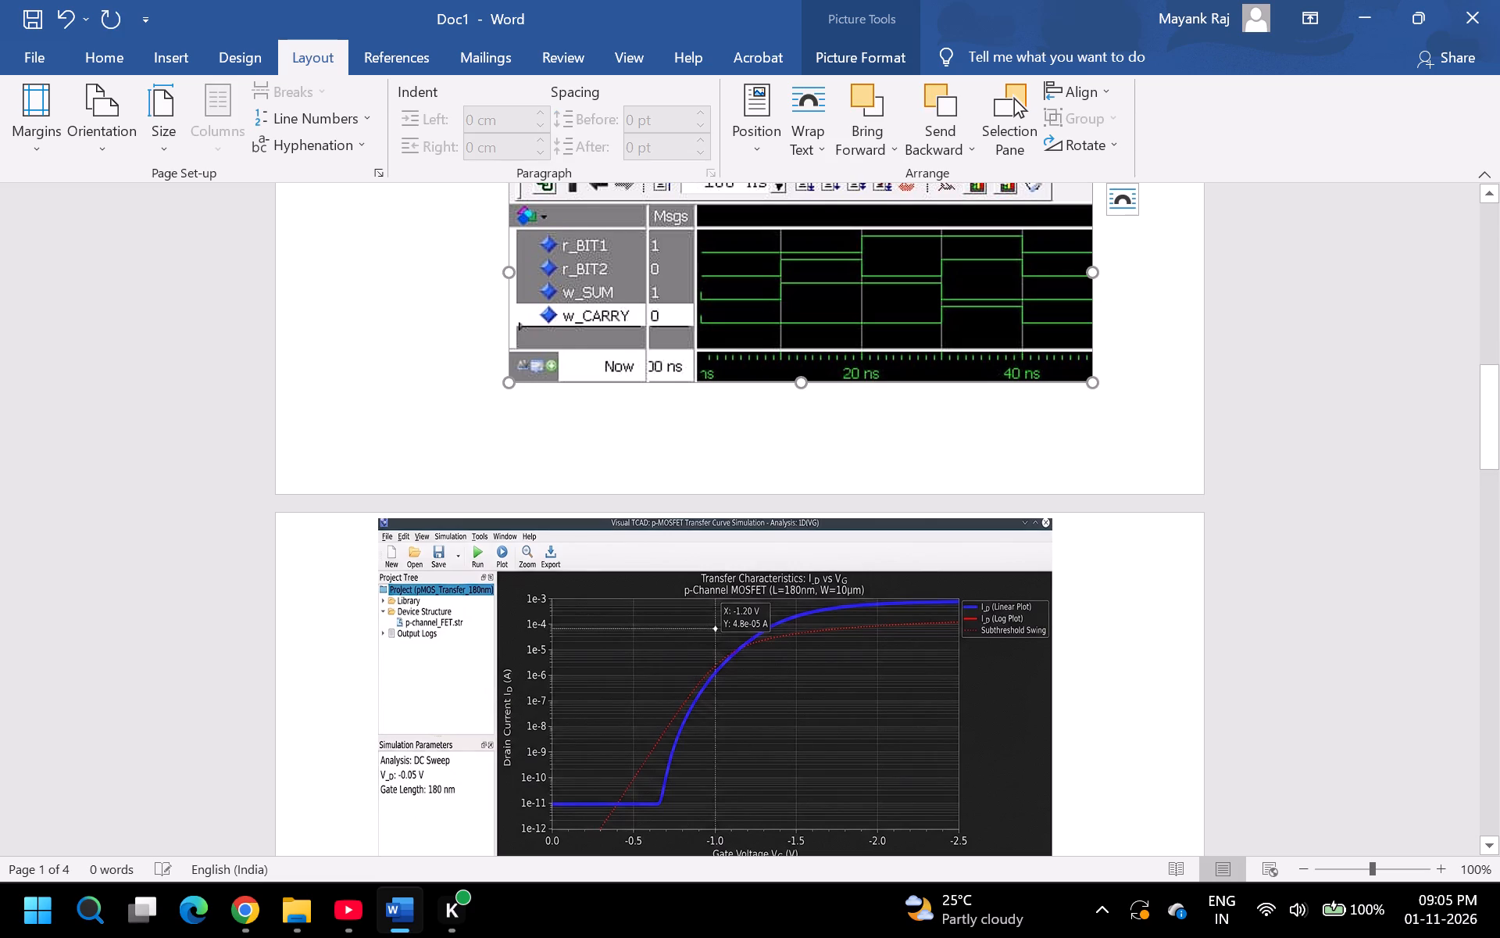
Move the r_BIT1/w_SUM waveform screenshot up and inward from the page's bottom-right corner, below the test_F_A waveform screenshot.
left_click_drag(862, 301, 814, 256)
Look through the document's pages to review how the graphs and screenshots are laid out.
scroll(815, 303, "up", 9)
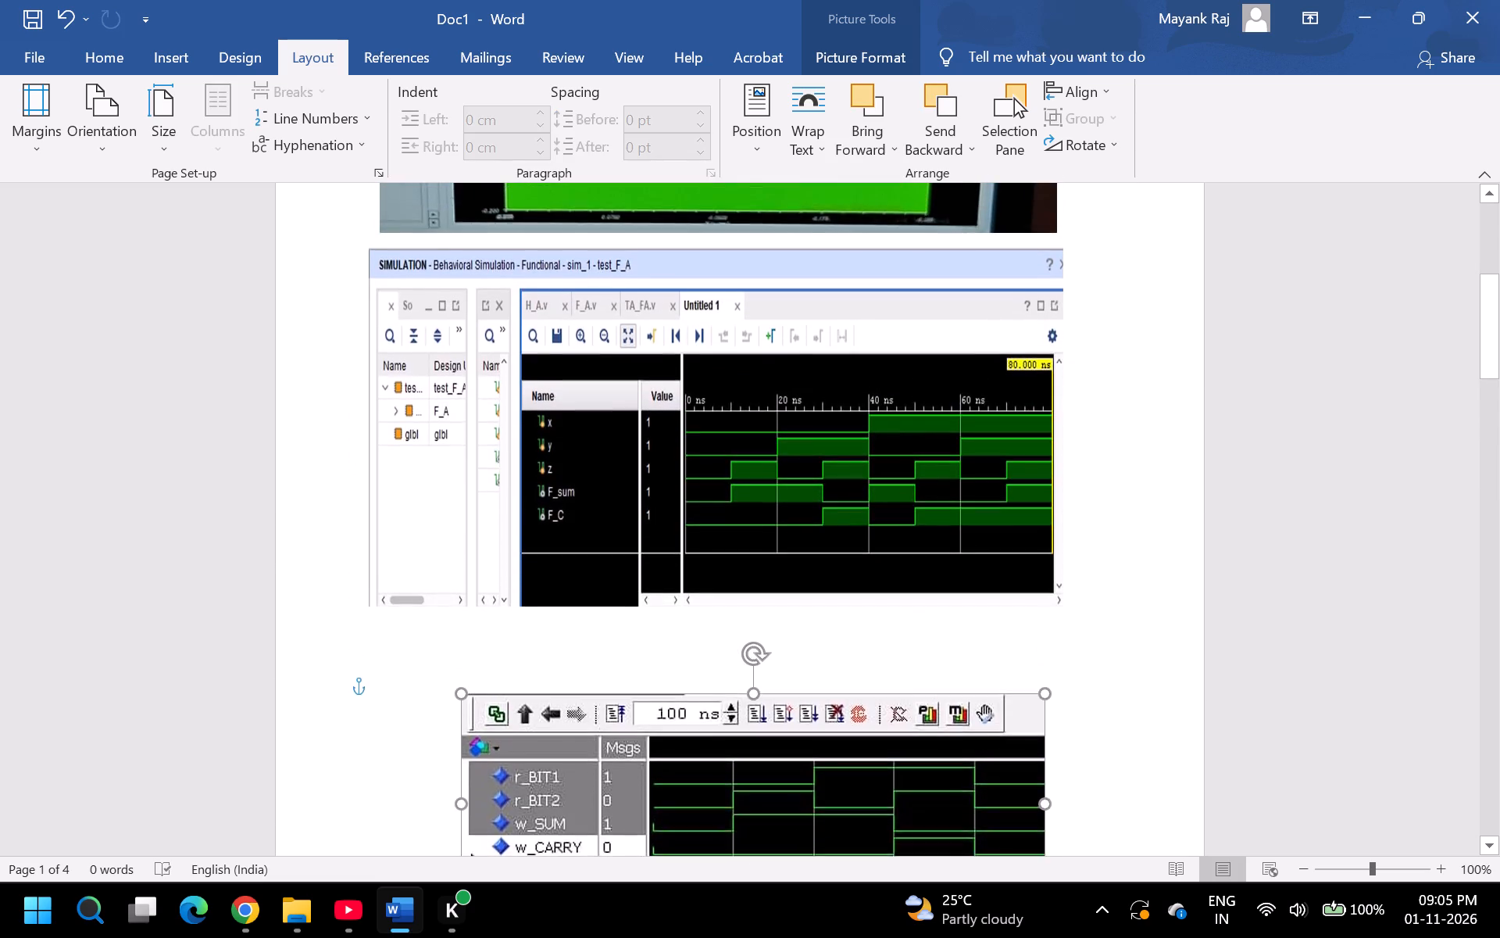
scroll(811, 437, "up", 2)
scroll(811, 437, "down", 20)
scroll(811, 437, "down", 20)
scroll(811, 437, "down", 14)
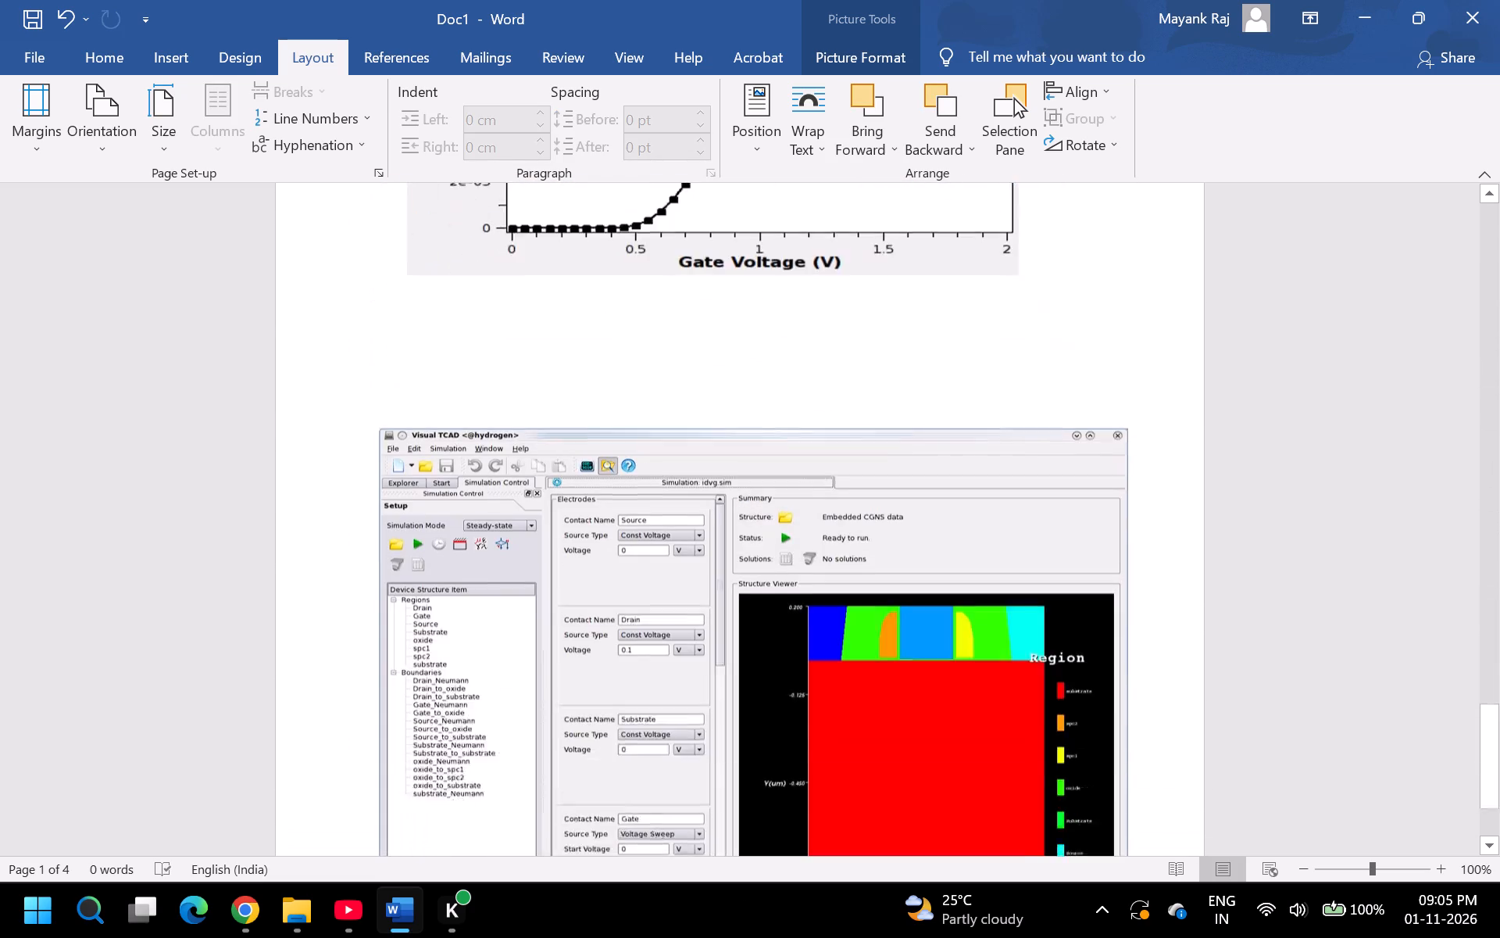
scroll(809, 433, "down", 18)
scroll(809, 433, "up", 17)
scroll(809, 434, "up", 8)
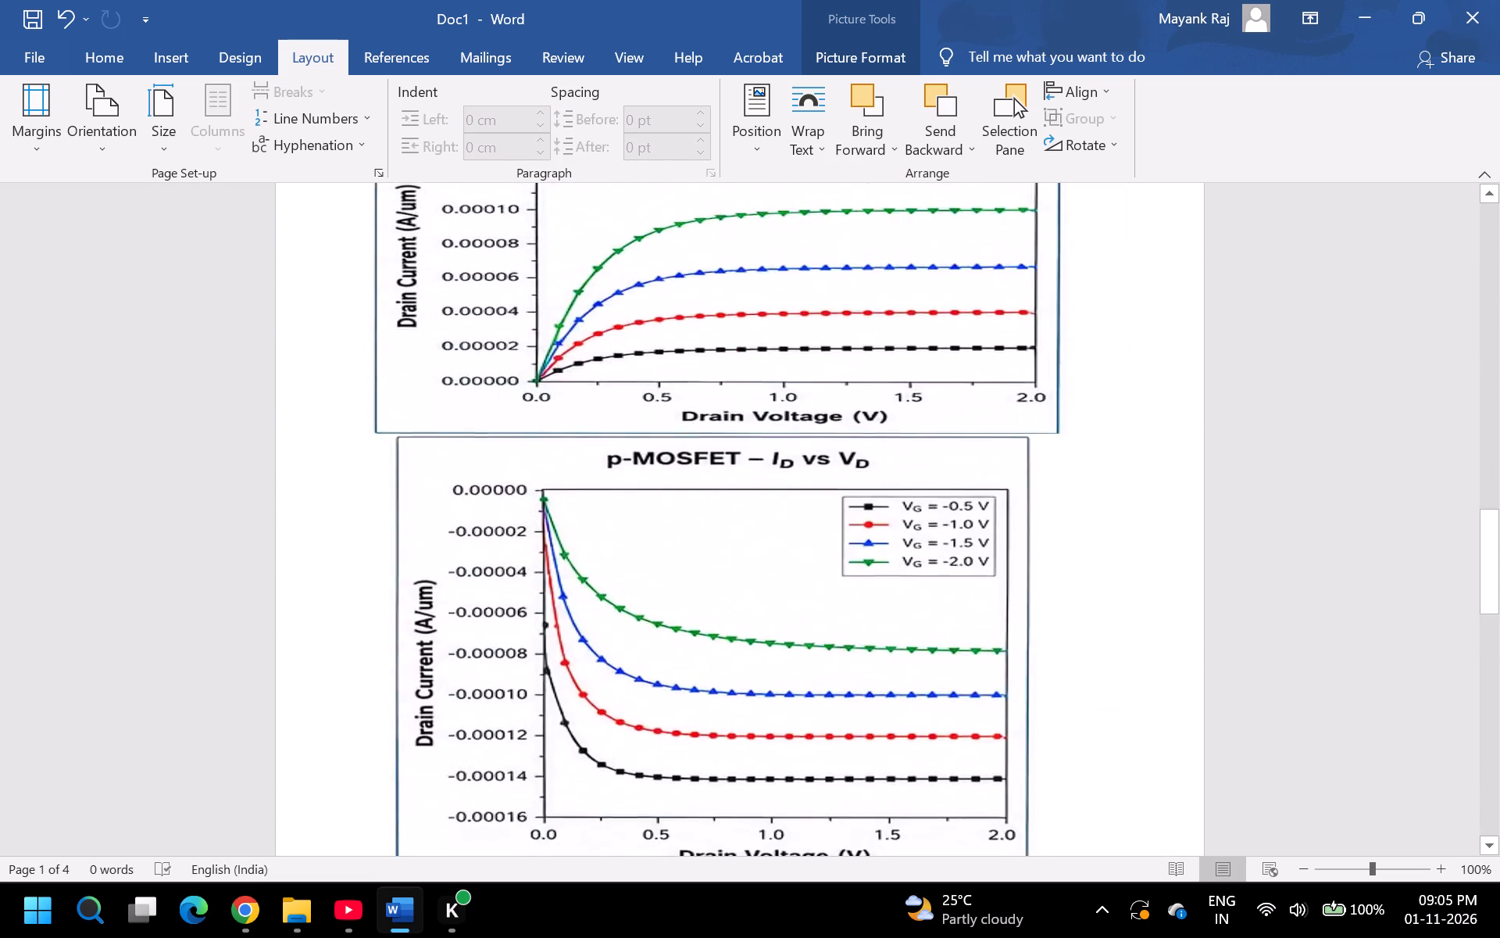
scroll(809, 434, "up", 19)
scroll(809, 434, "up", 6)
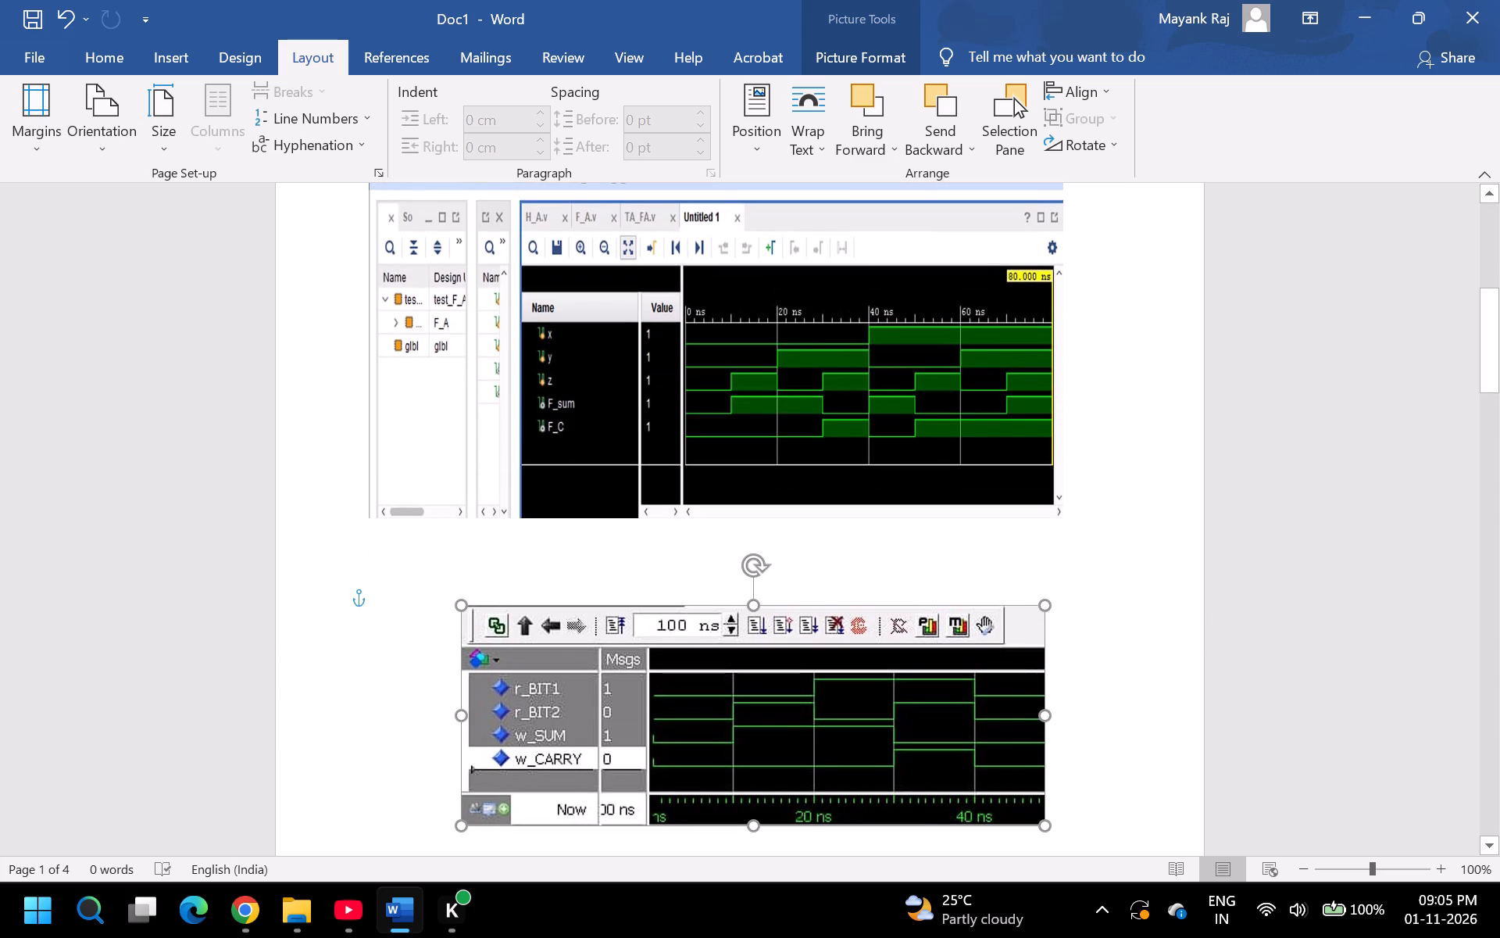
Place the r_BIT1/w_SUM waveform screenshot closely beneath the test_F_A screenshot, and enlarge it to roughly the same width and a greater height.
left_click_drag(720, 675, 691, 603)
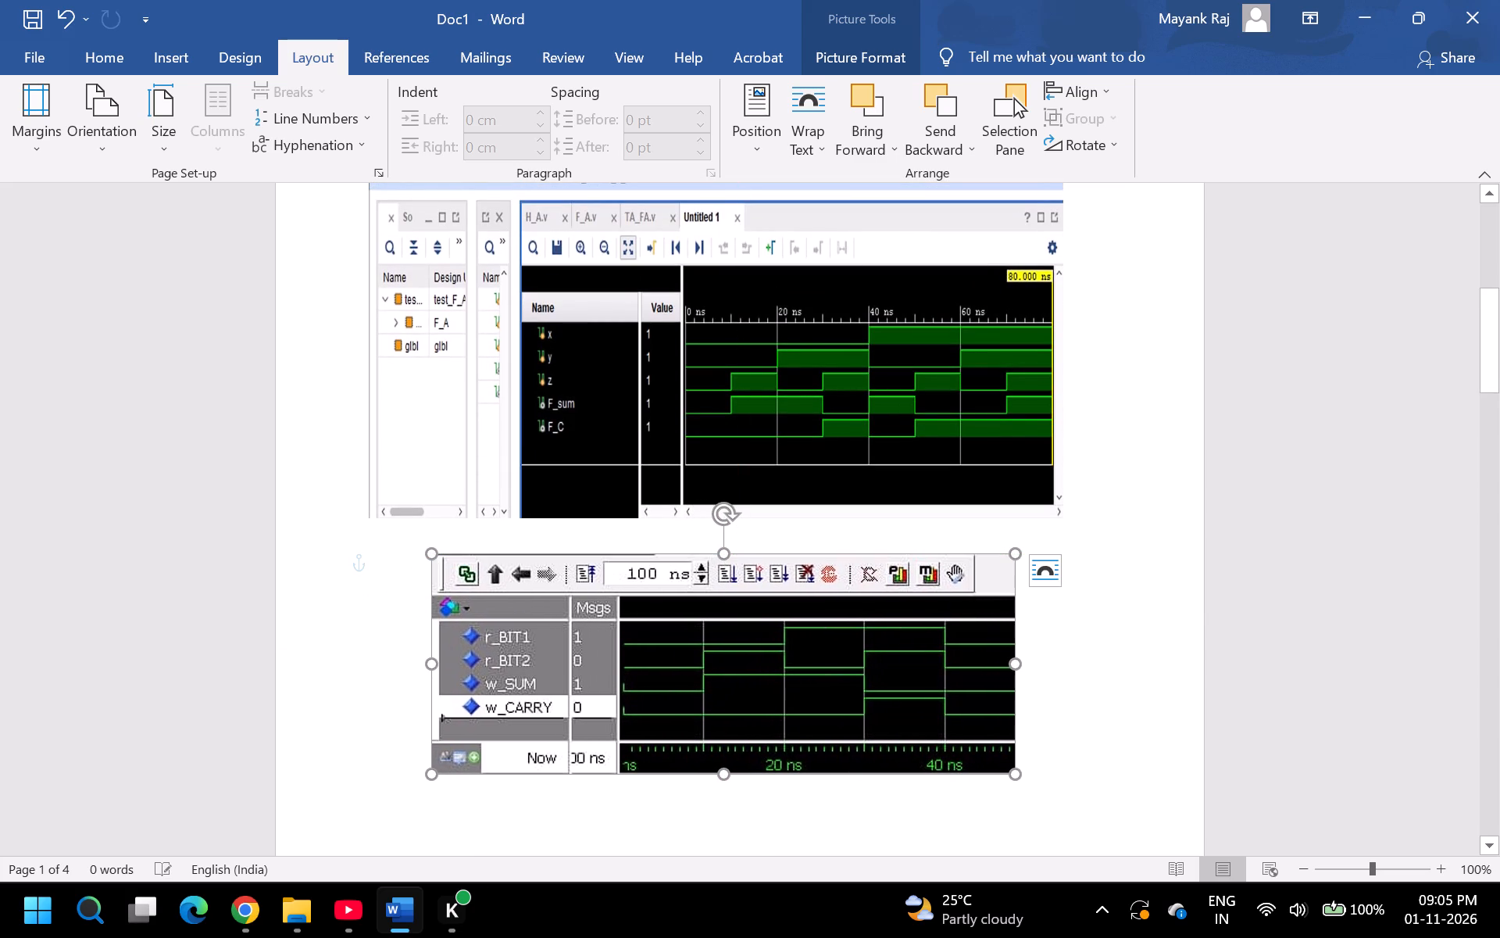
left_click_drag(722, 771, 723, 822)
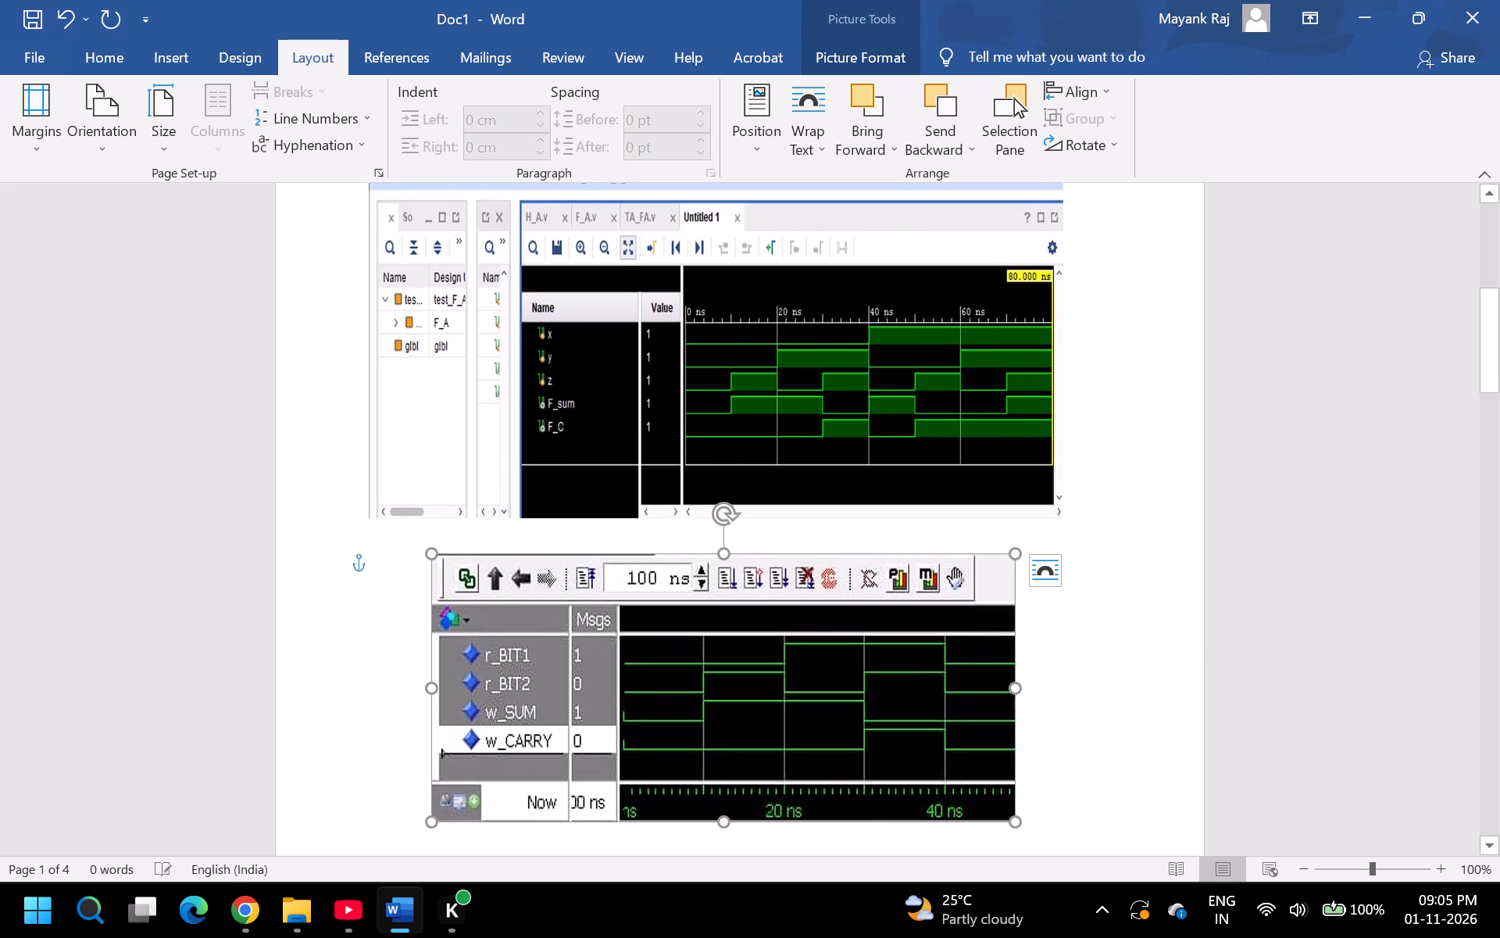
left_click_drag(432, 689, 375, 684)
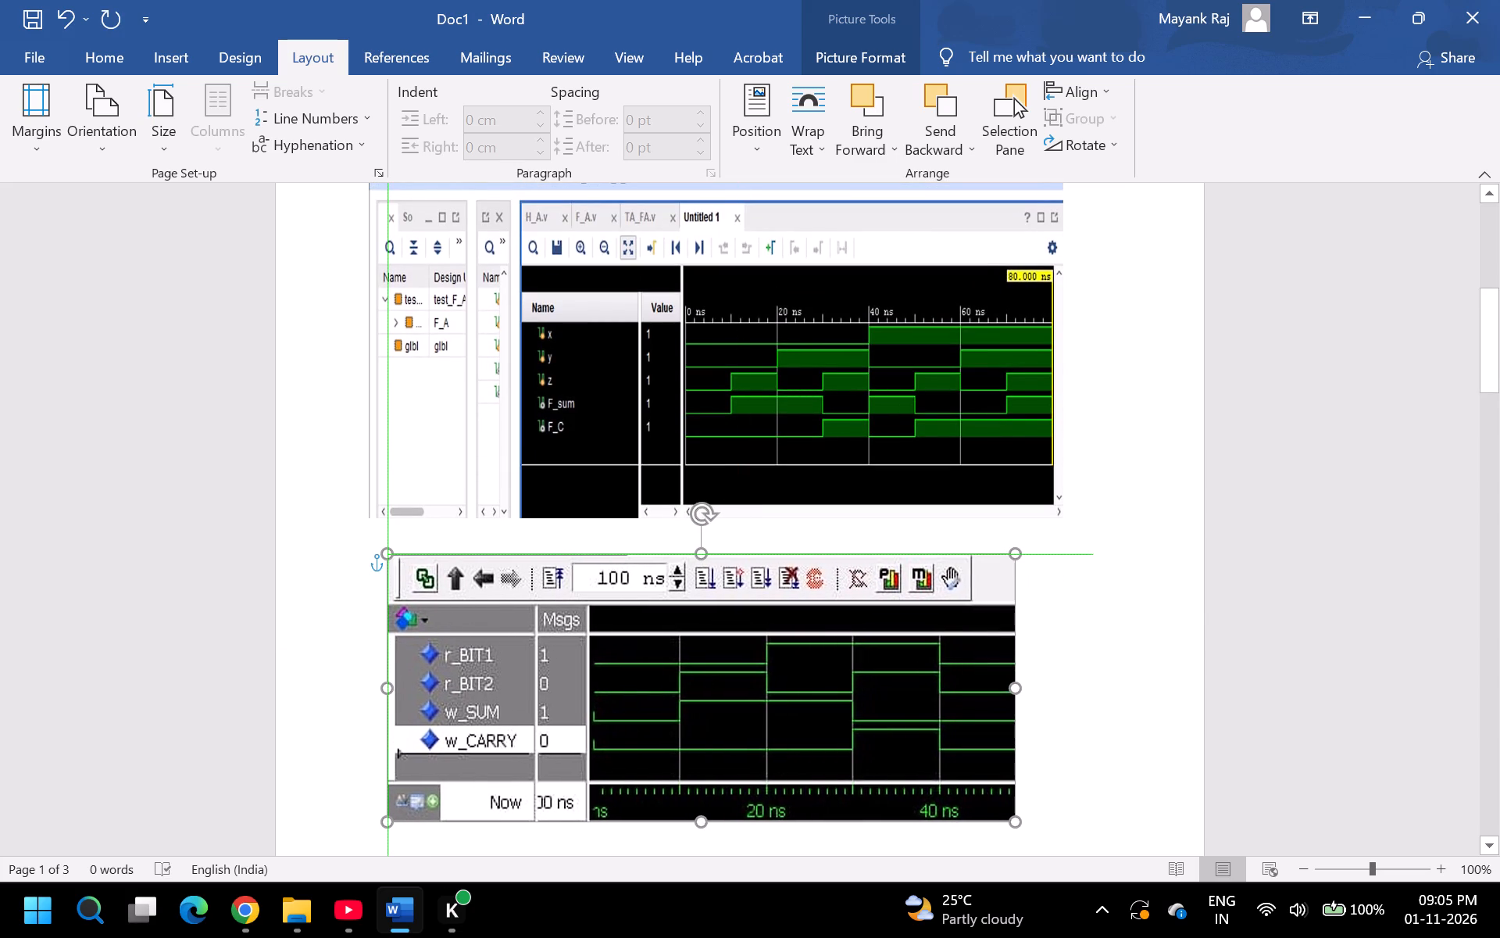
left_click_drag(375, 684, 361, 679)
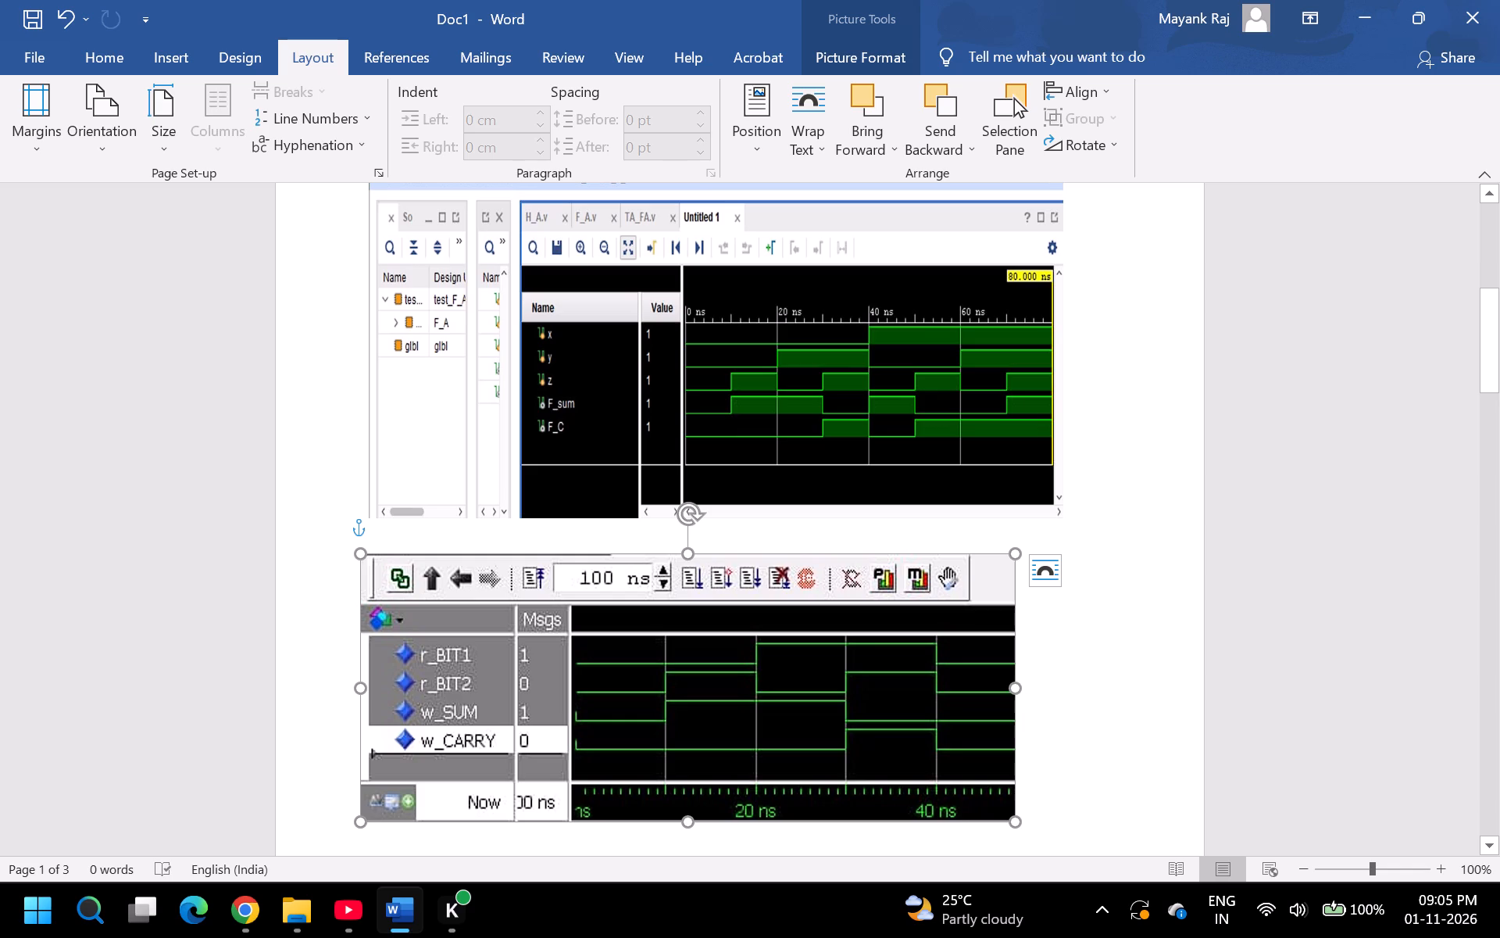
left_click_drag(1013, 686, 1068, 682)
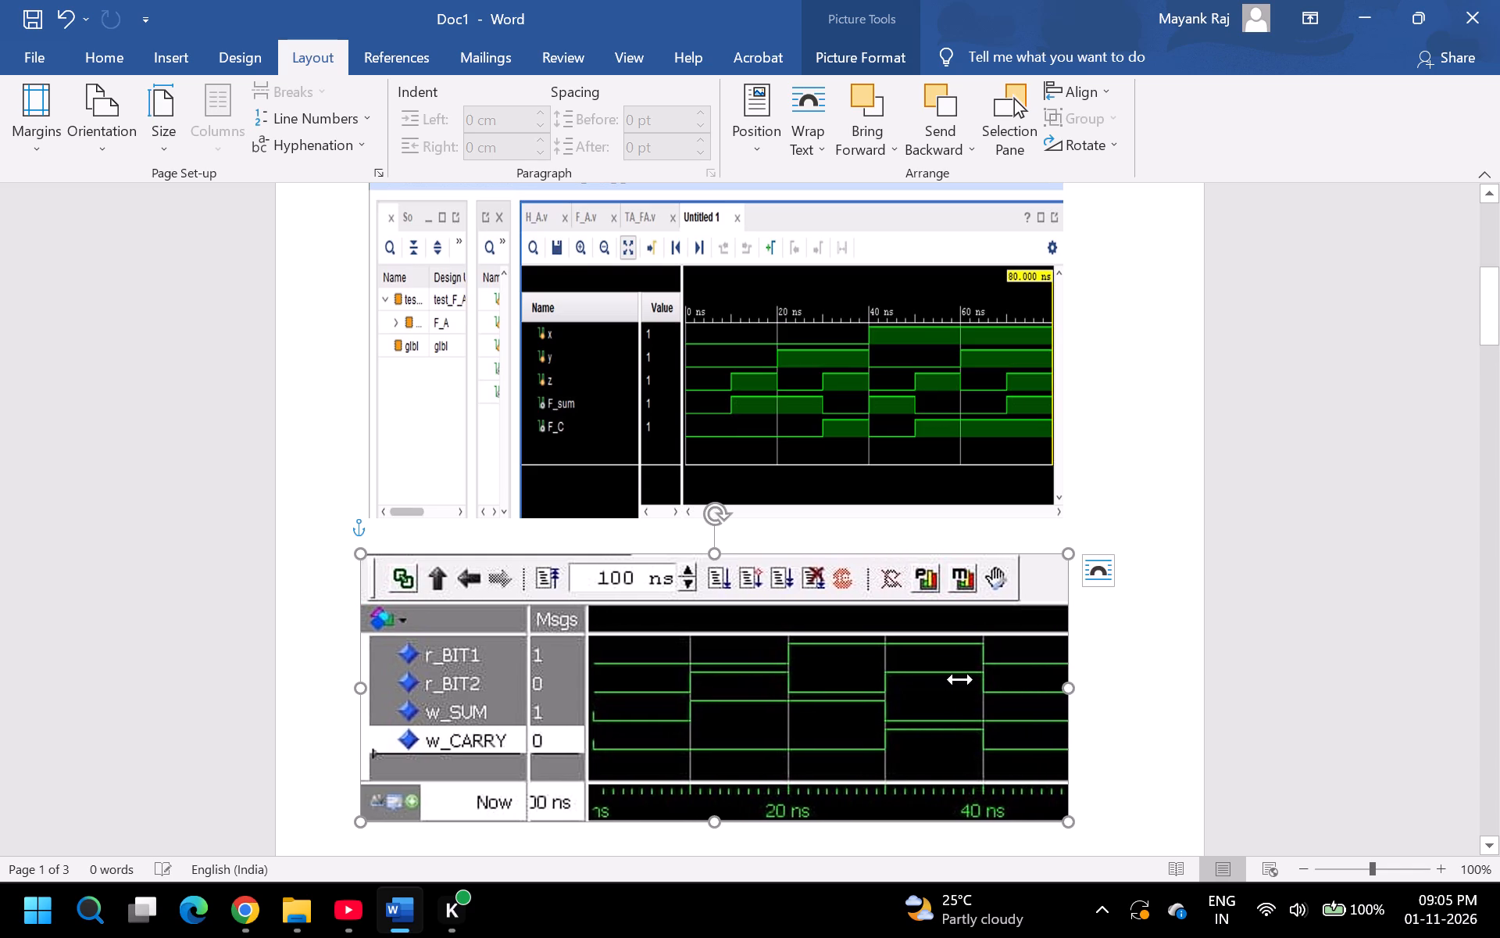
scroll(958, 681, "down", 4)
left_click_drag(712, 596, 717, 618)
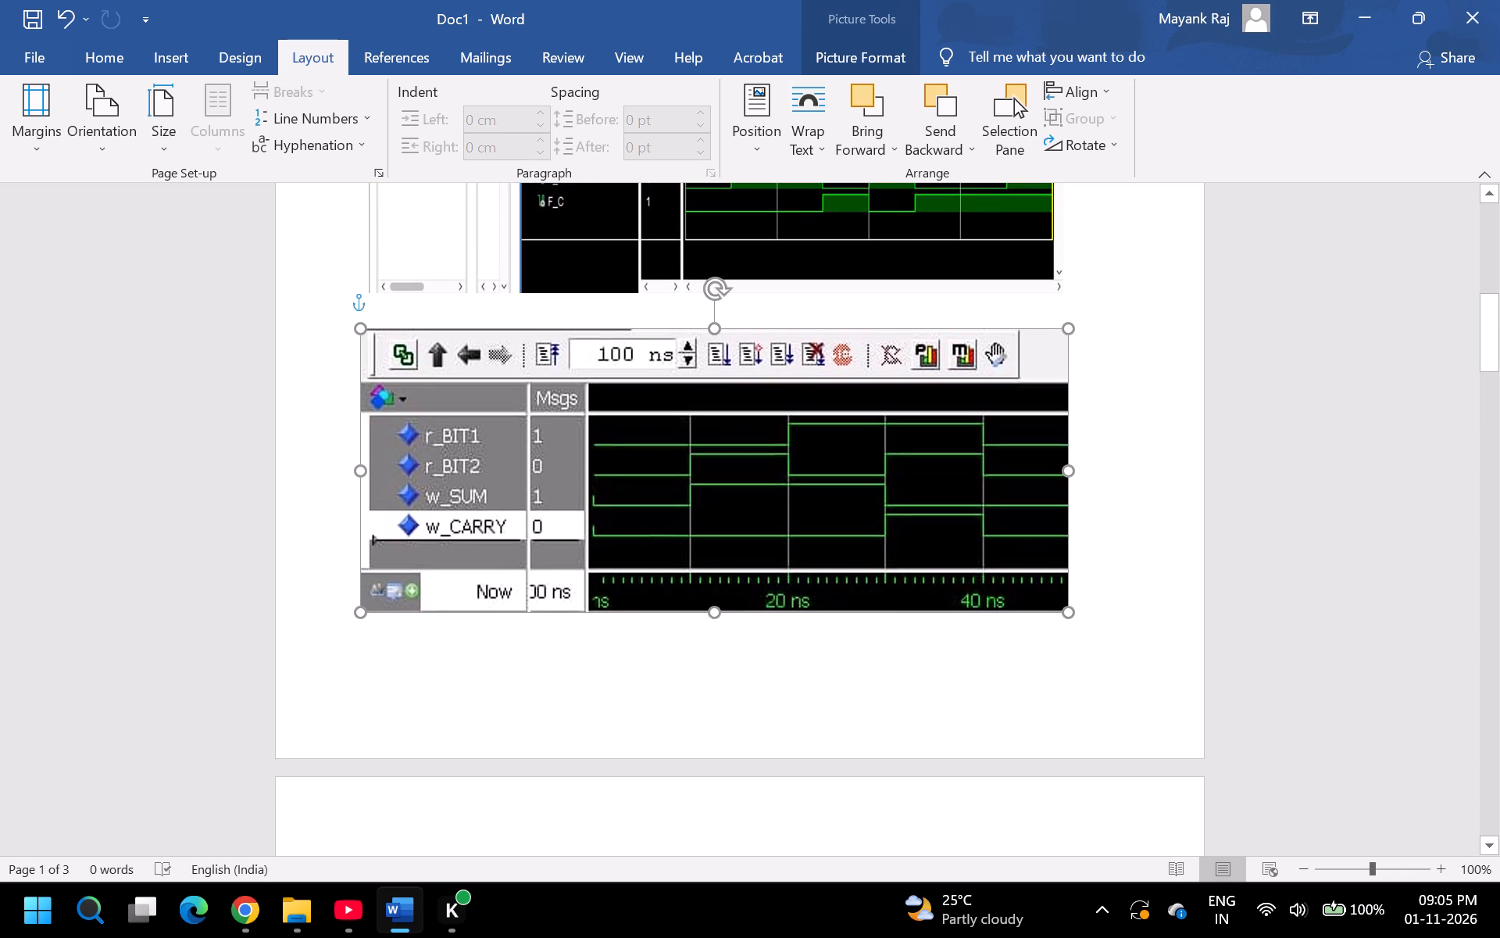
left_click_drag(717, 618, 723, 659)
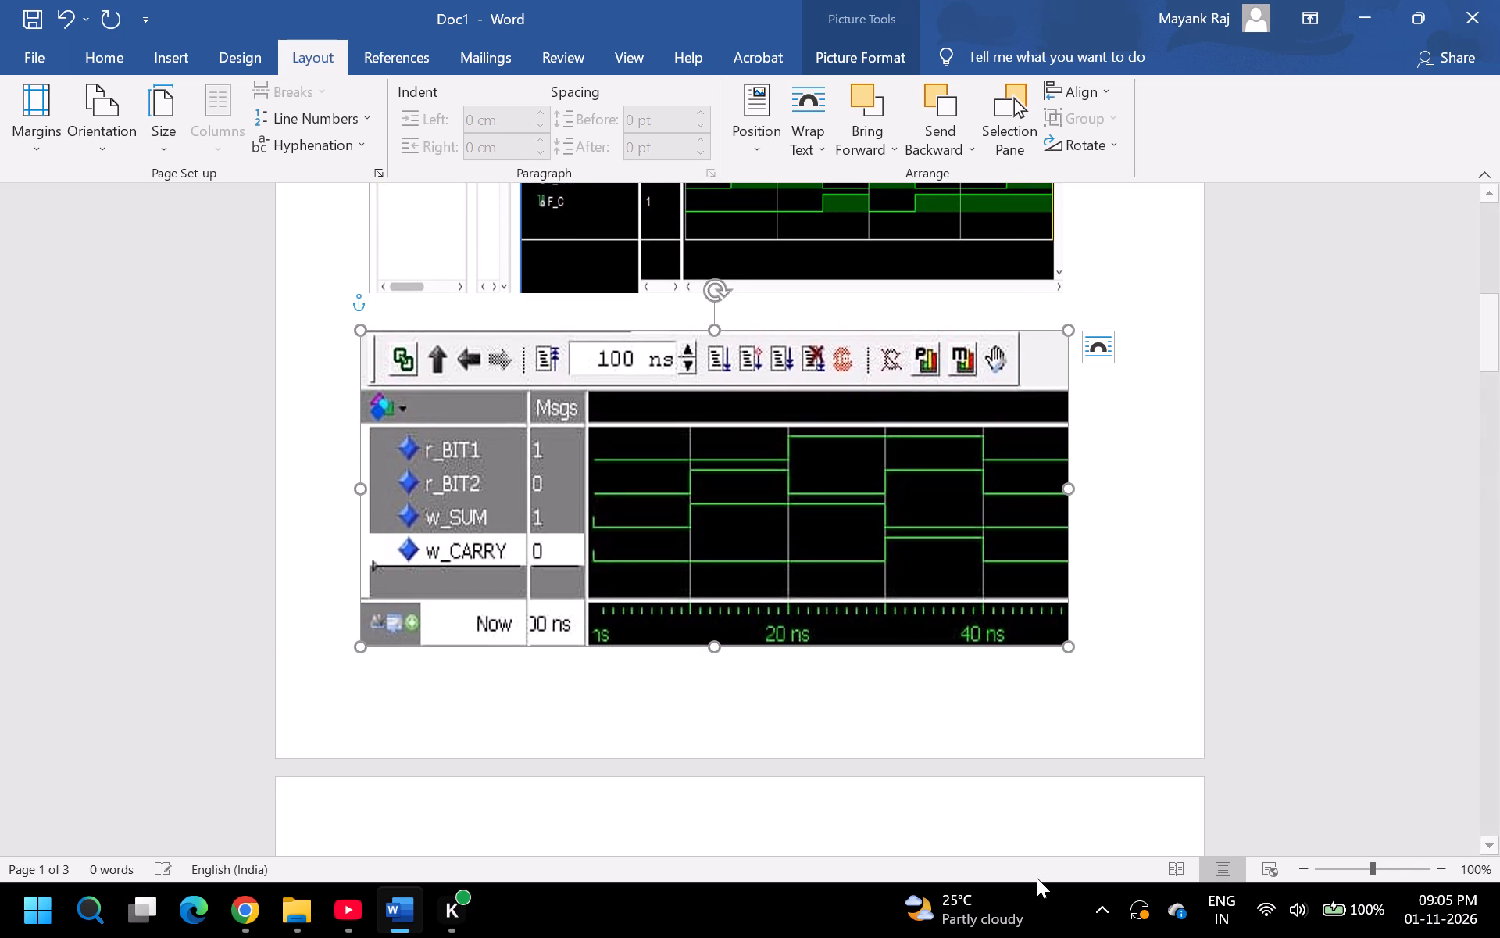
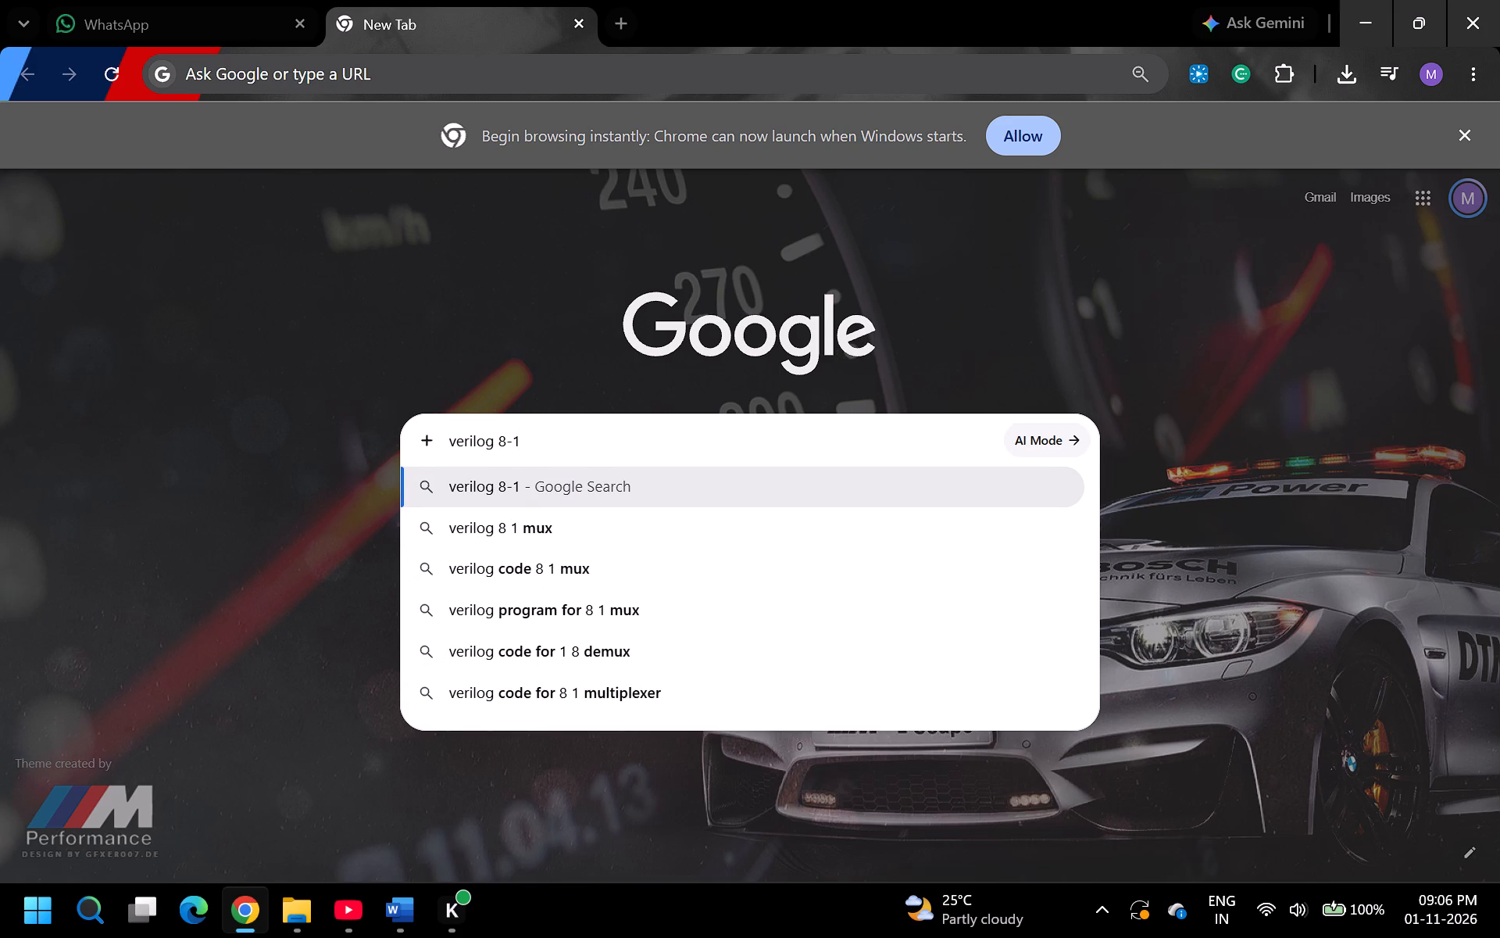
Search Google Images for "verilog 8-1 multiplexer waveform".
key("space")
type("mul")
type("tiplexer")
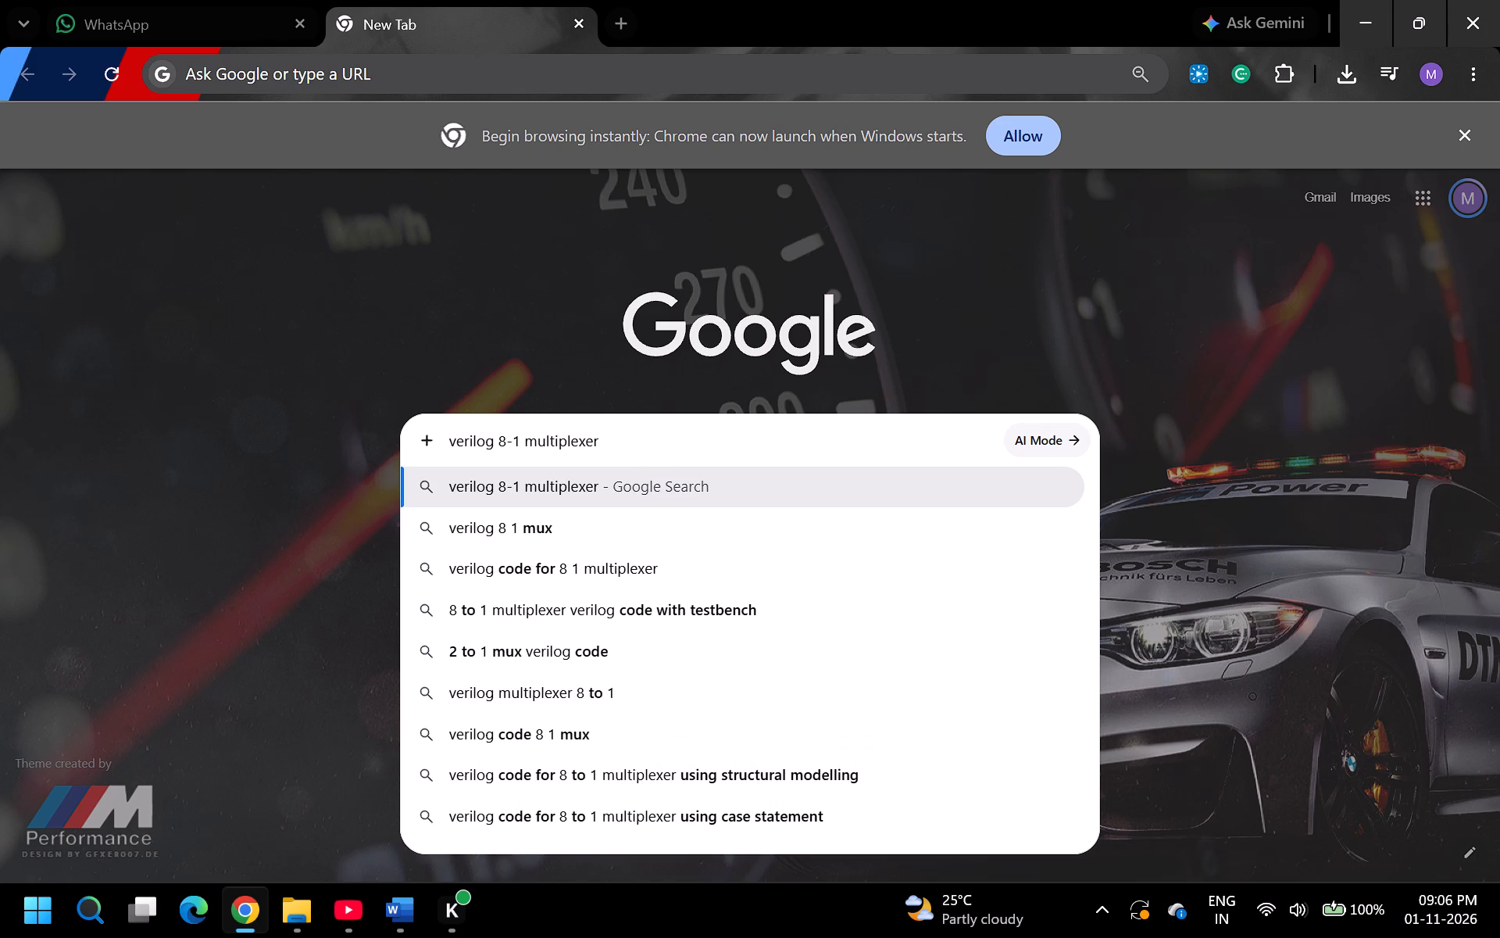
key("space")
type("co")
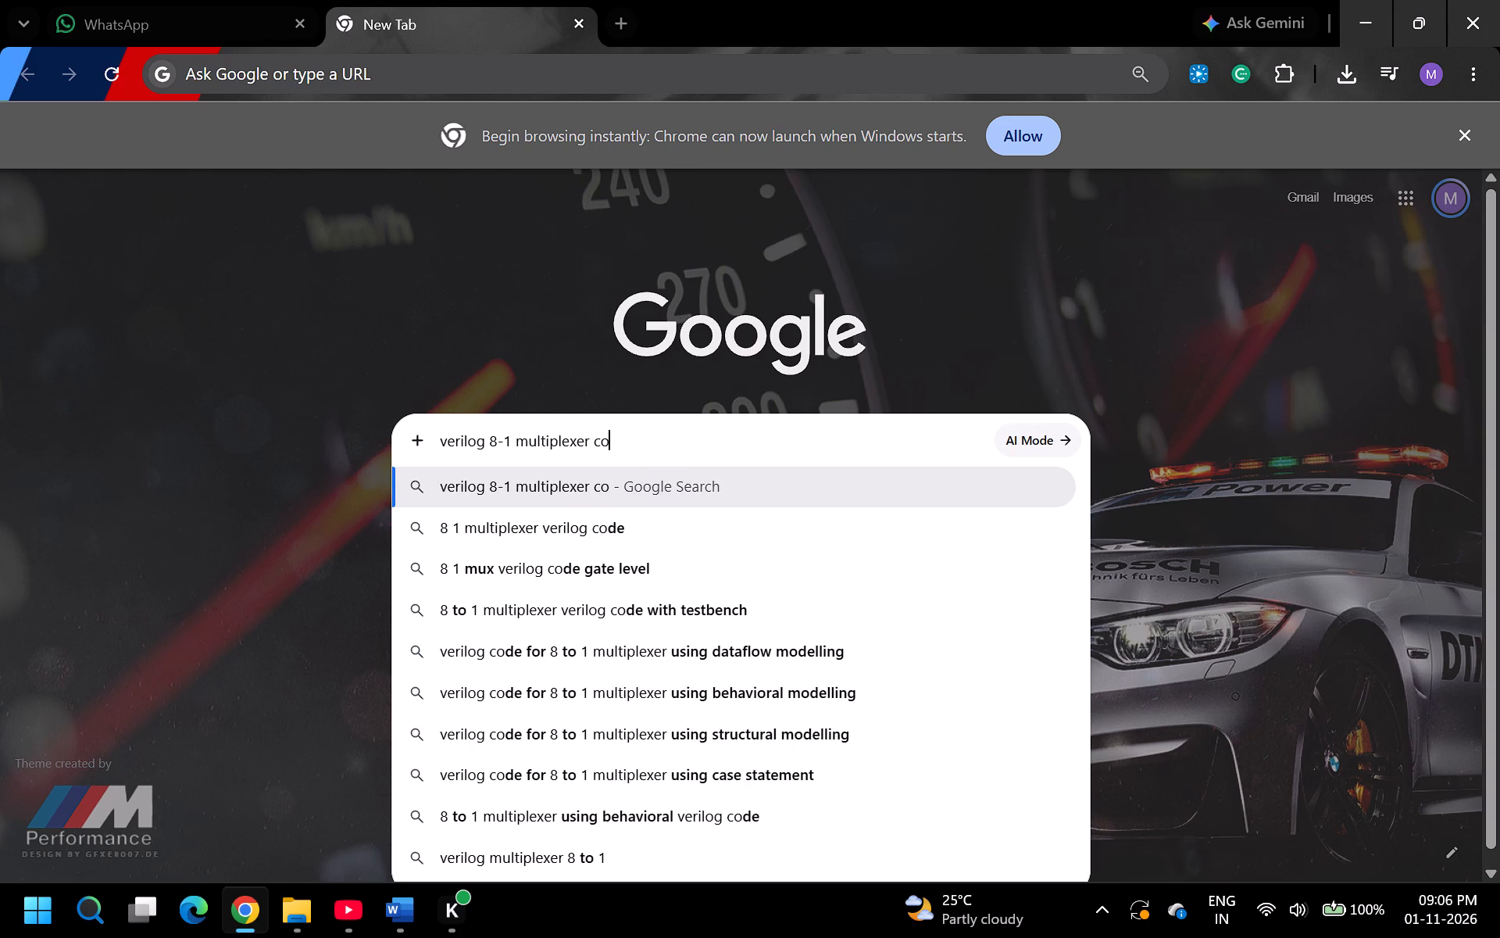
key("BackSpace")
key("BackSpace")
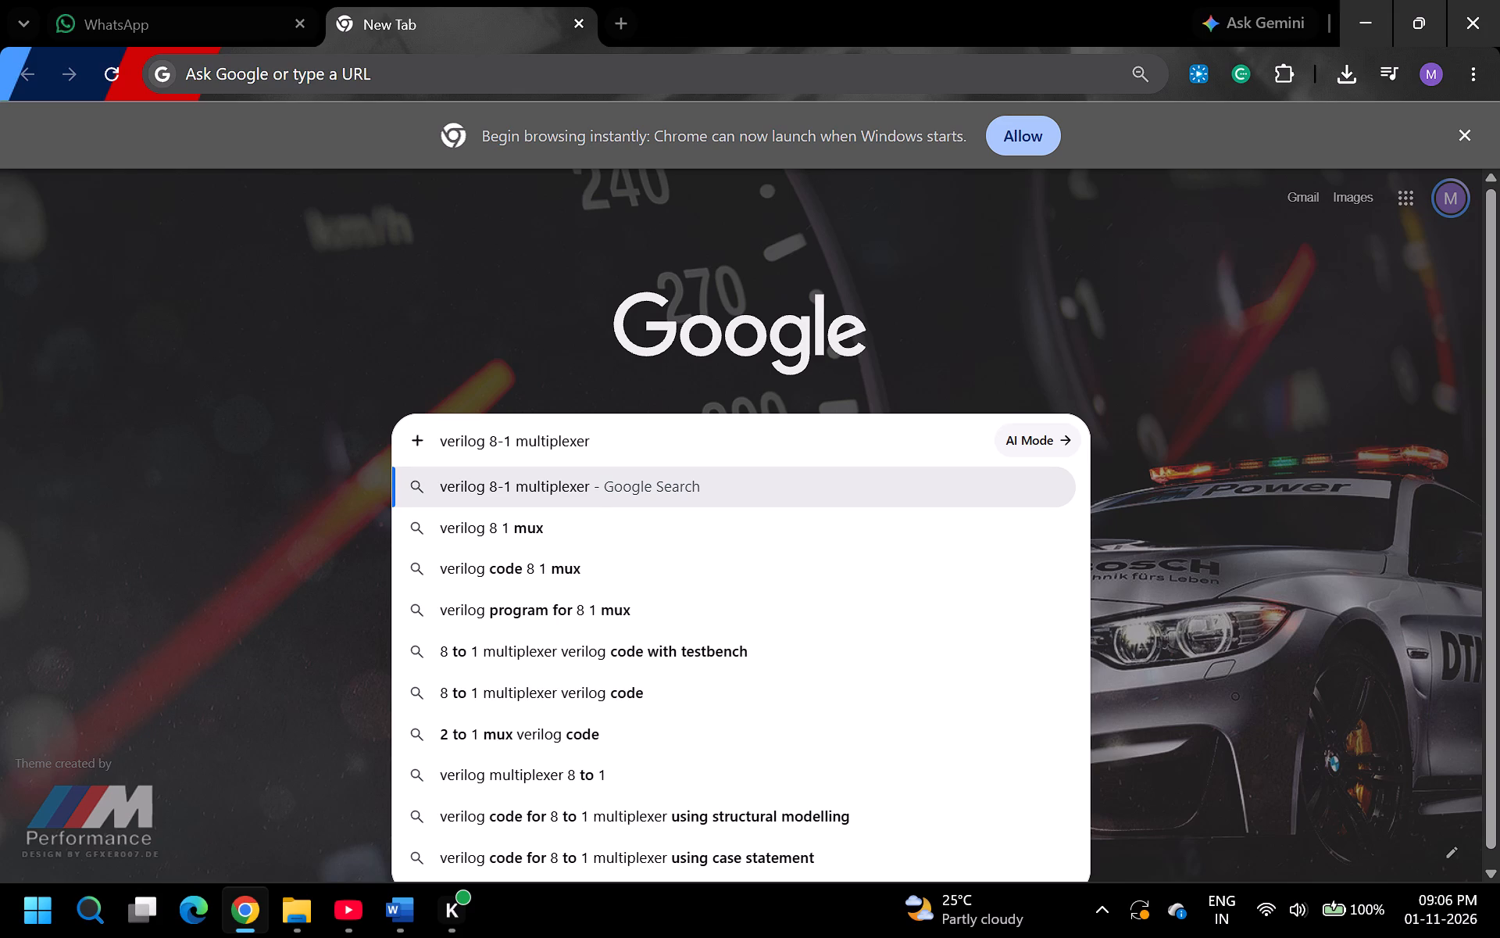
key("s")
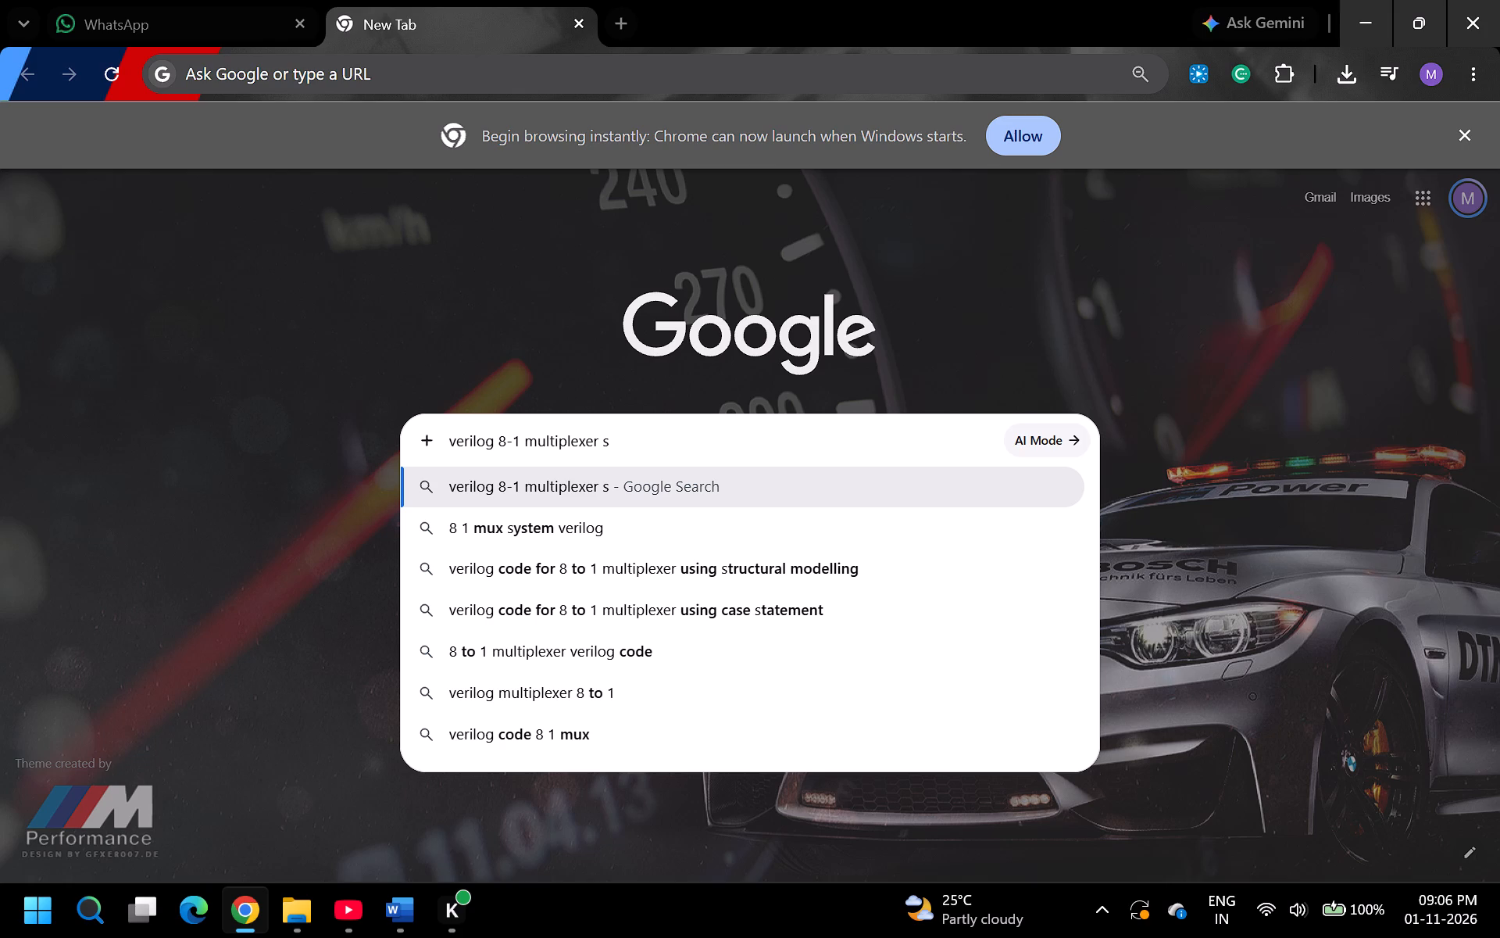
key("BackSpace")
type("wa")
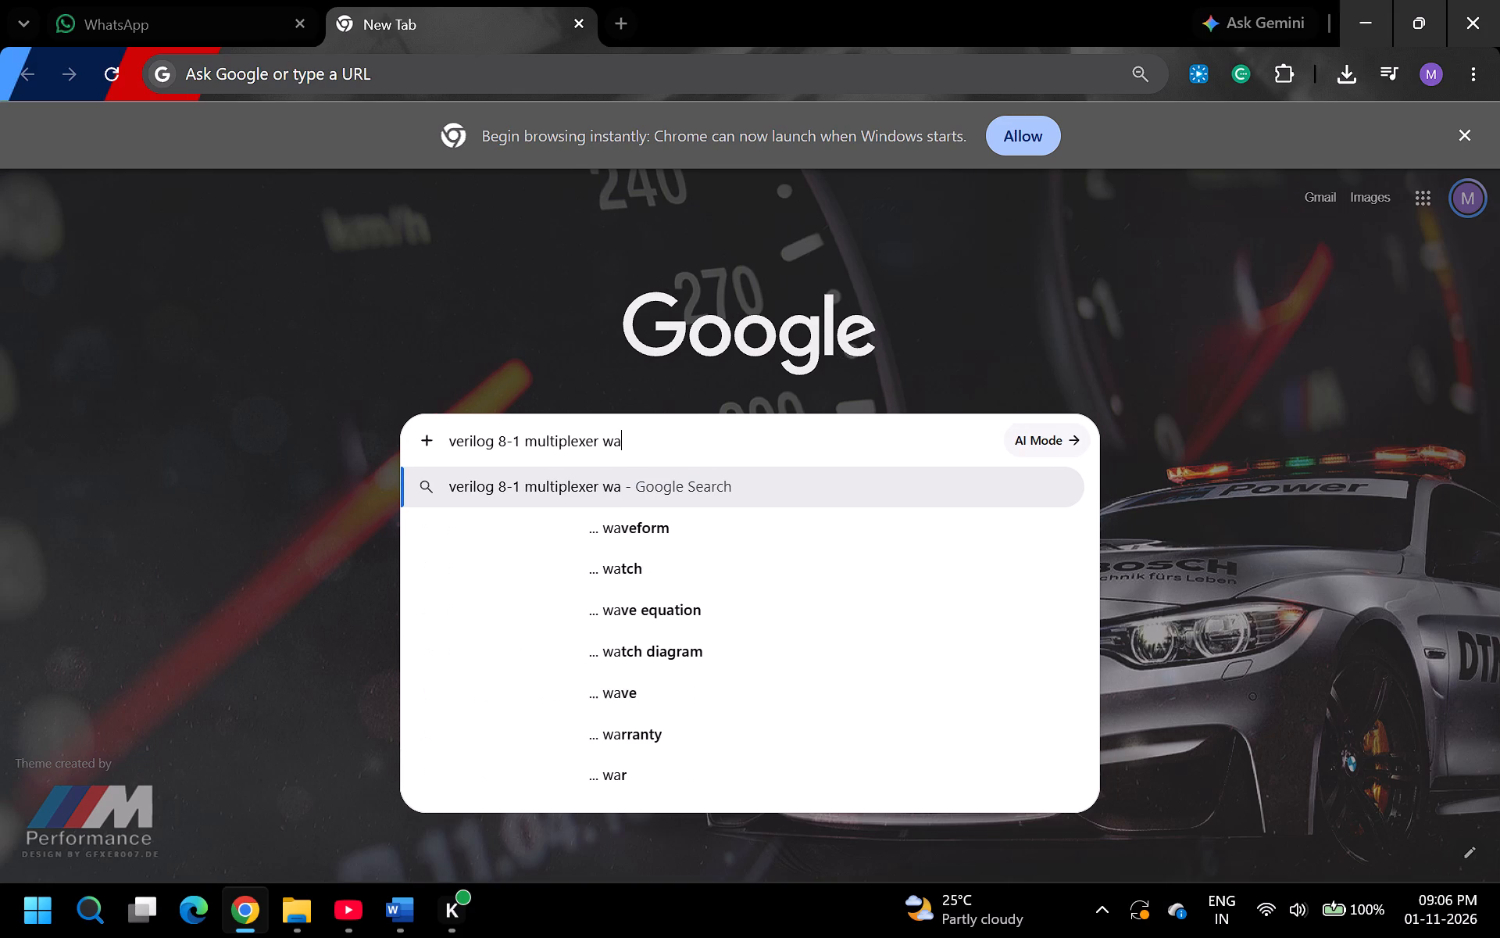
left_click(670, 510)
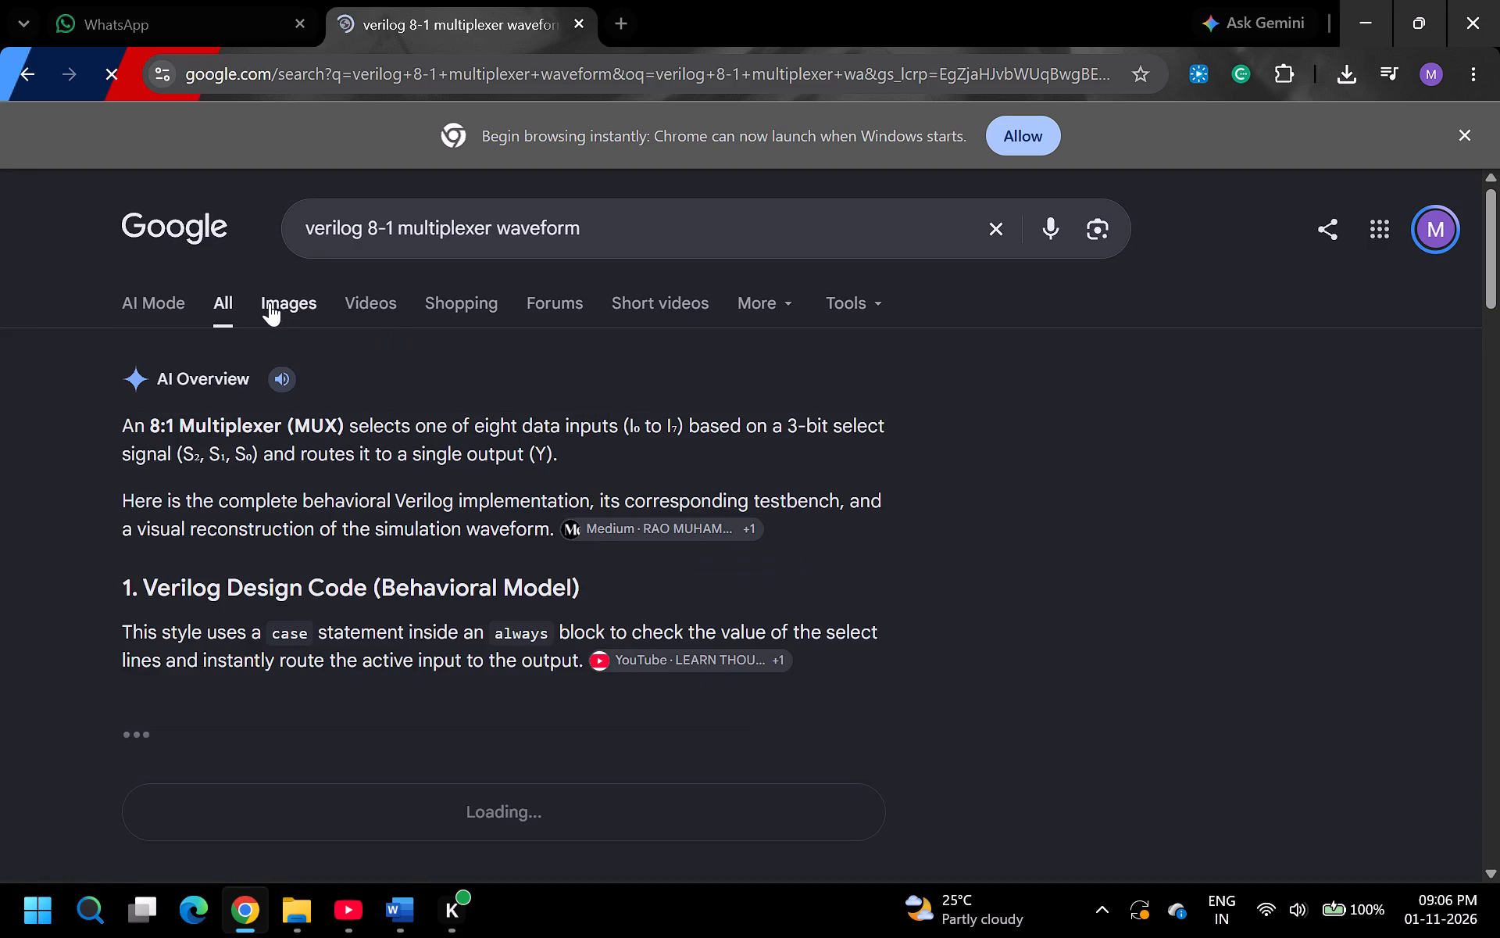
left_click(269, 302)
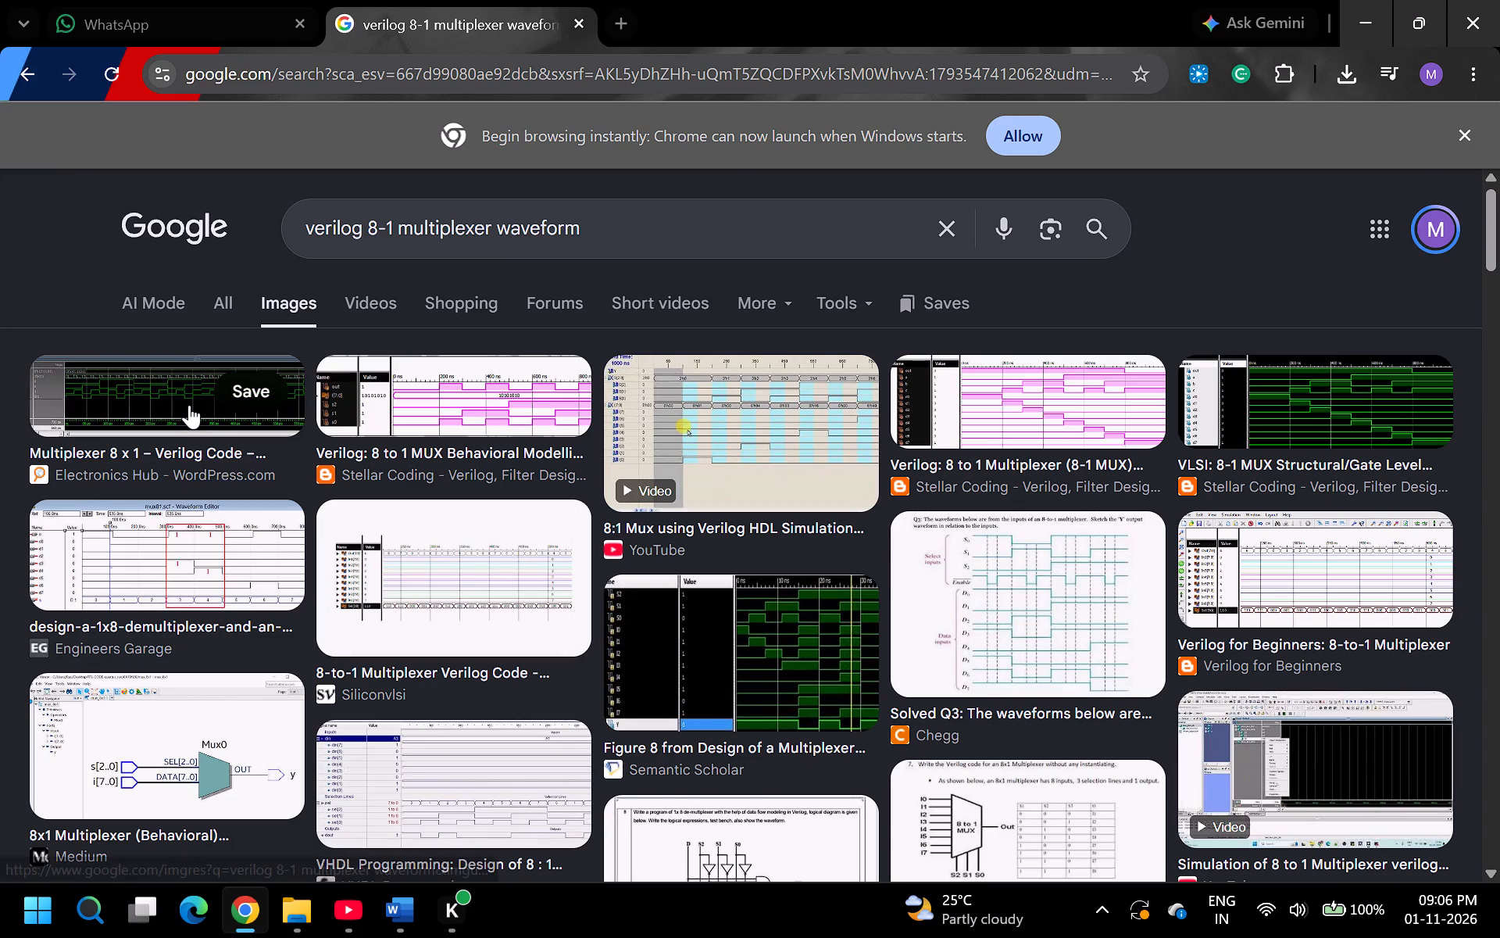
Open the Electronics Hub article "Multiplexer 8 x 1 – Verilog Code" from the image results and find its waveform image.
left_click(189, 405)
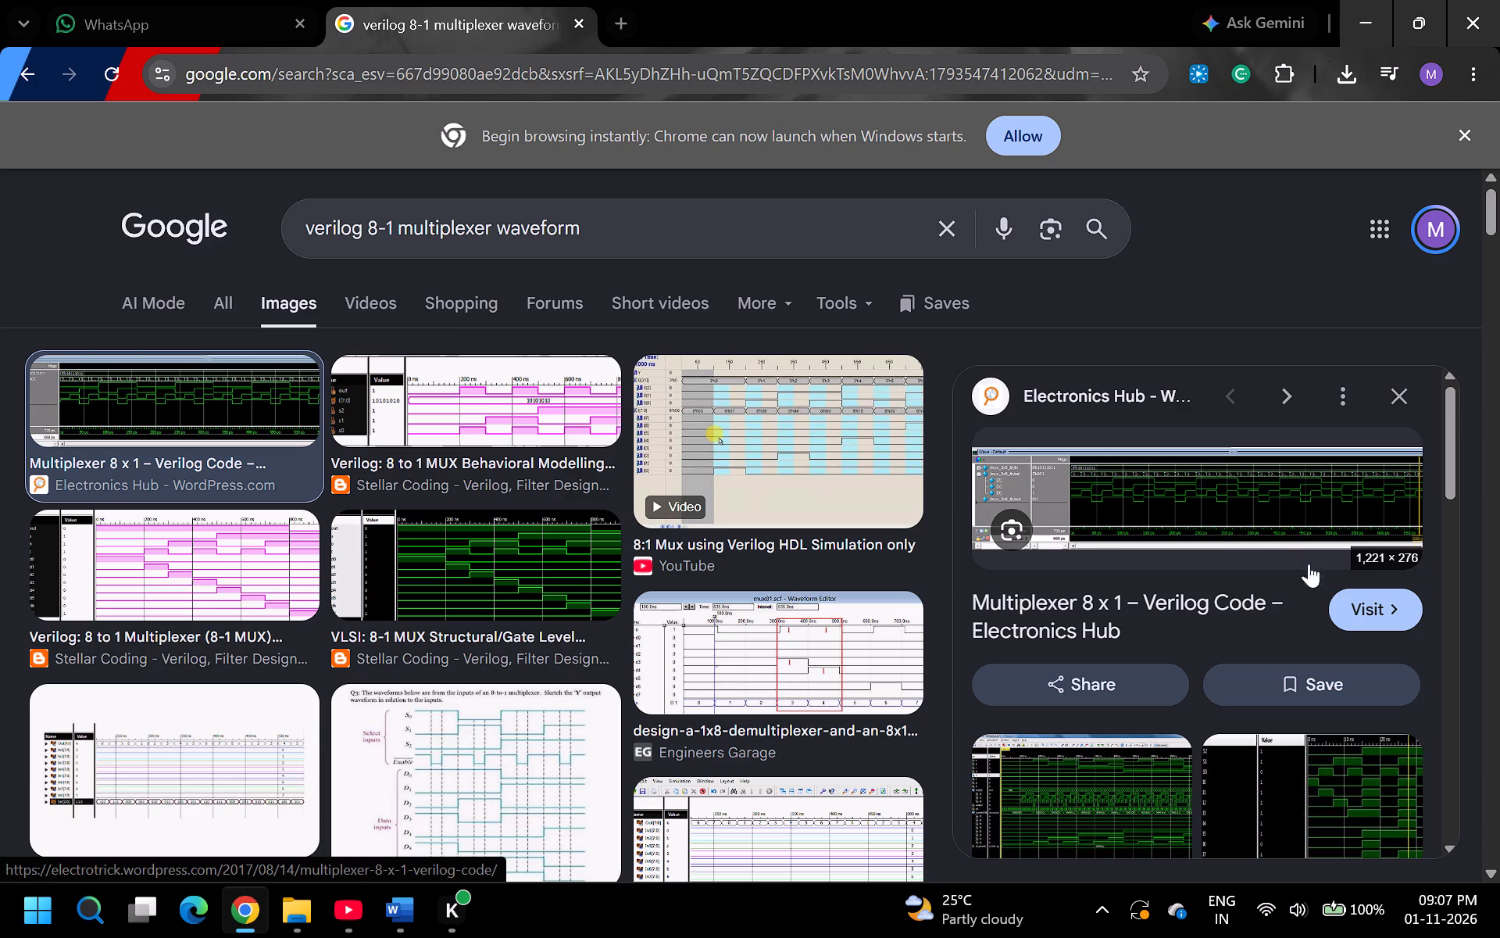
left_click(1366, 602)
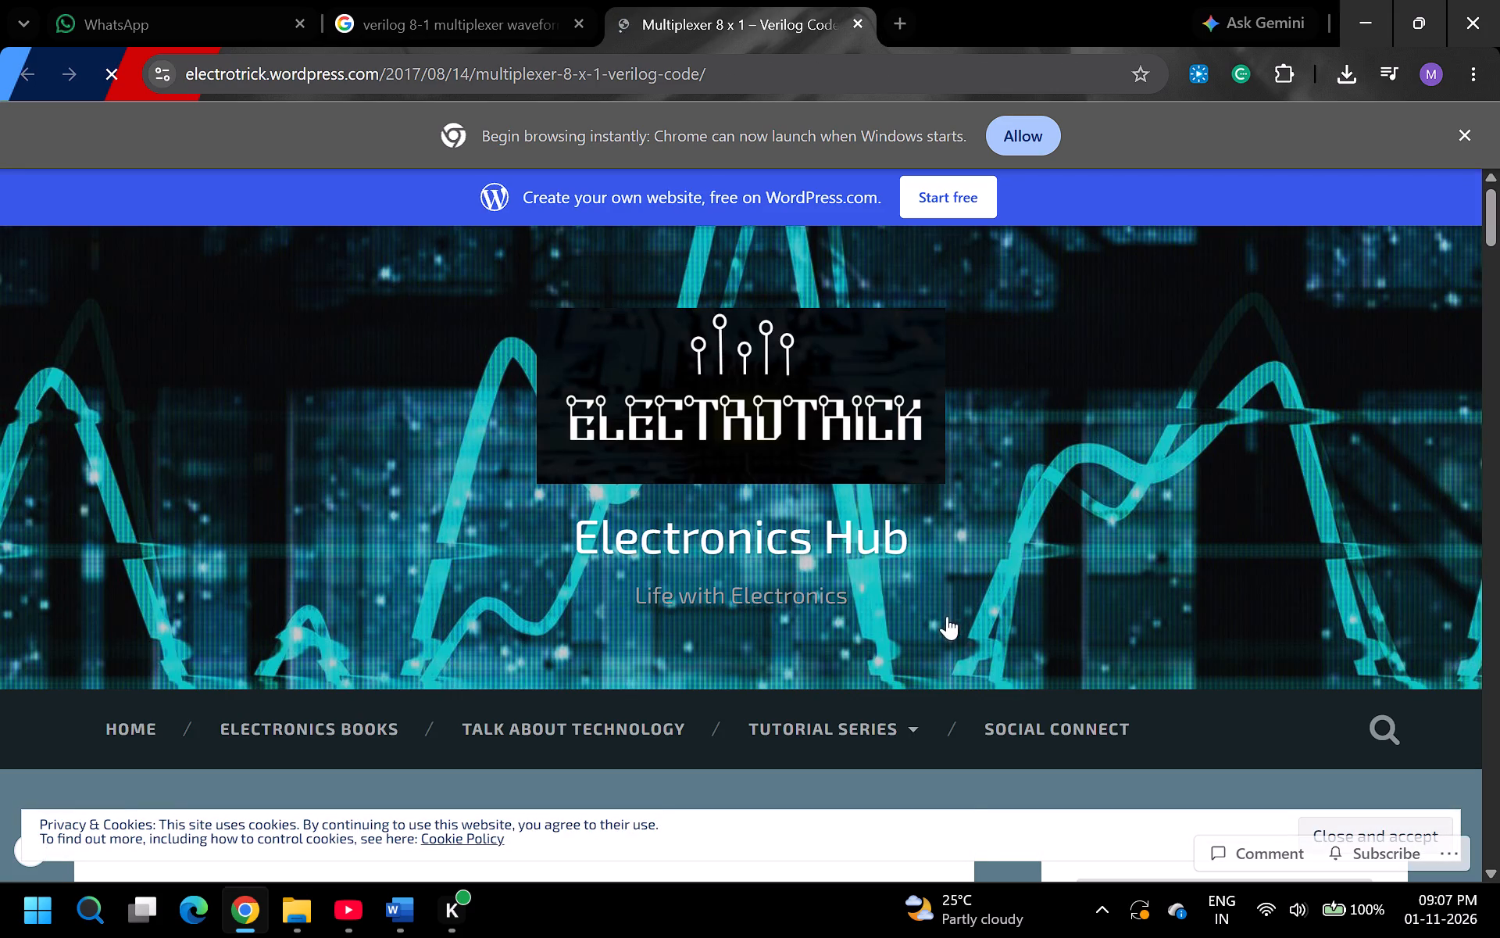
scroll(775, 617, "down", 6)
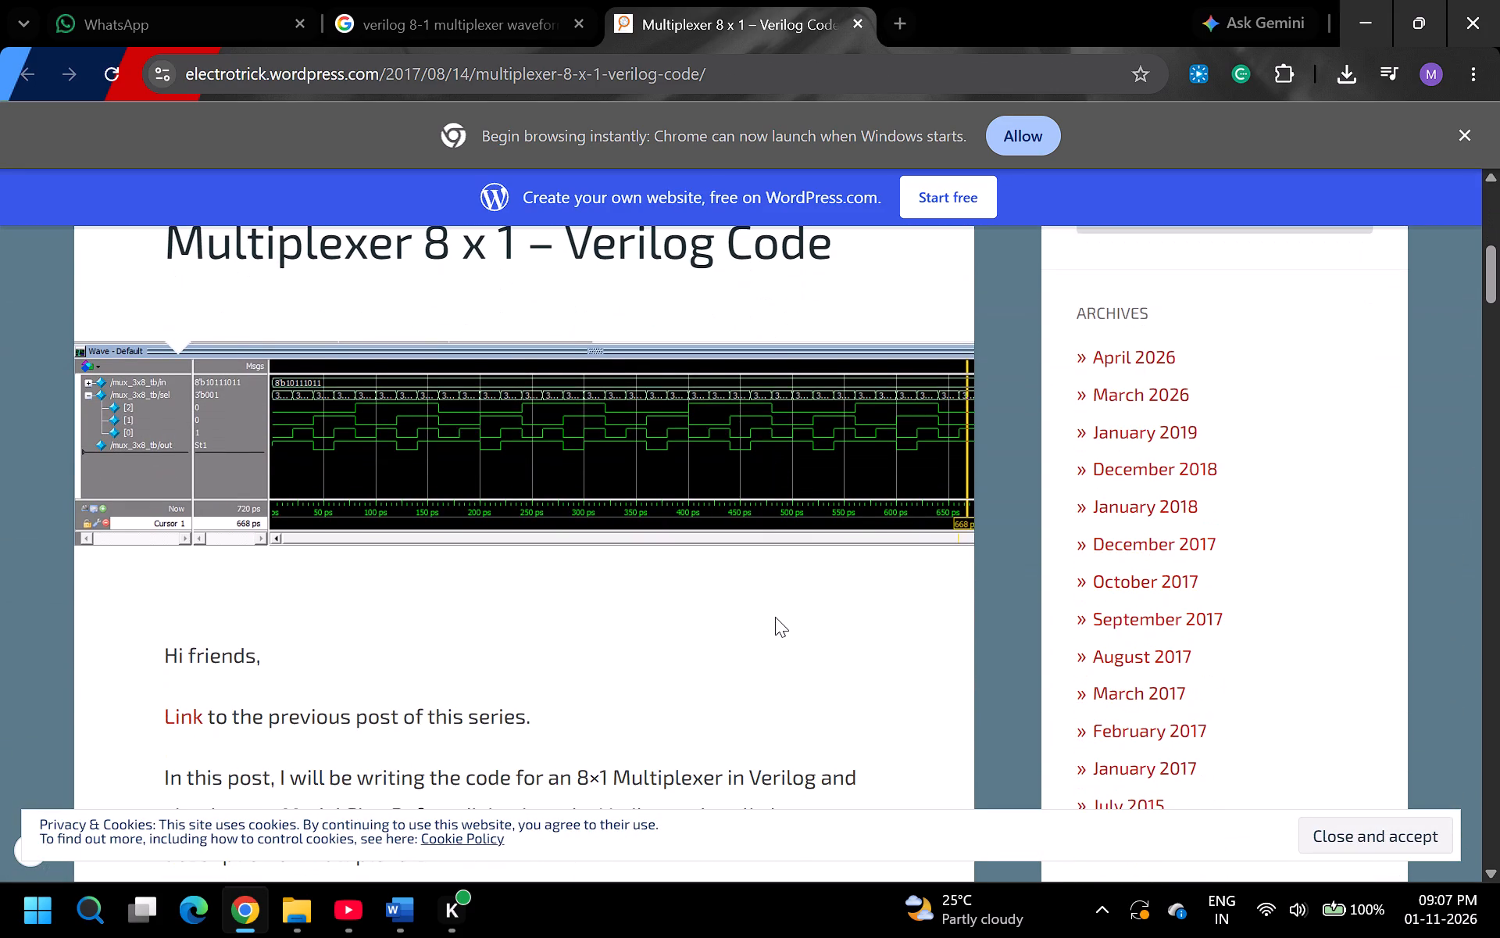
Save the article's waveform image to Downloads as the WEBP file mux_3x8_waveform.
right_click(696, 483)
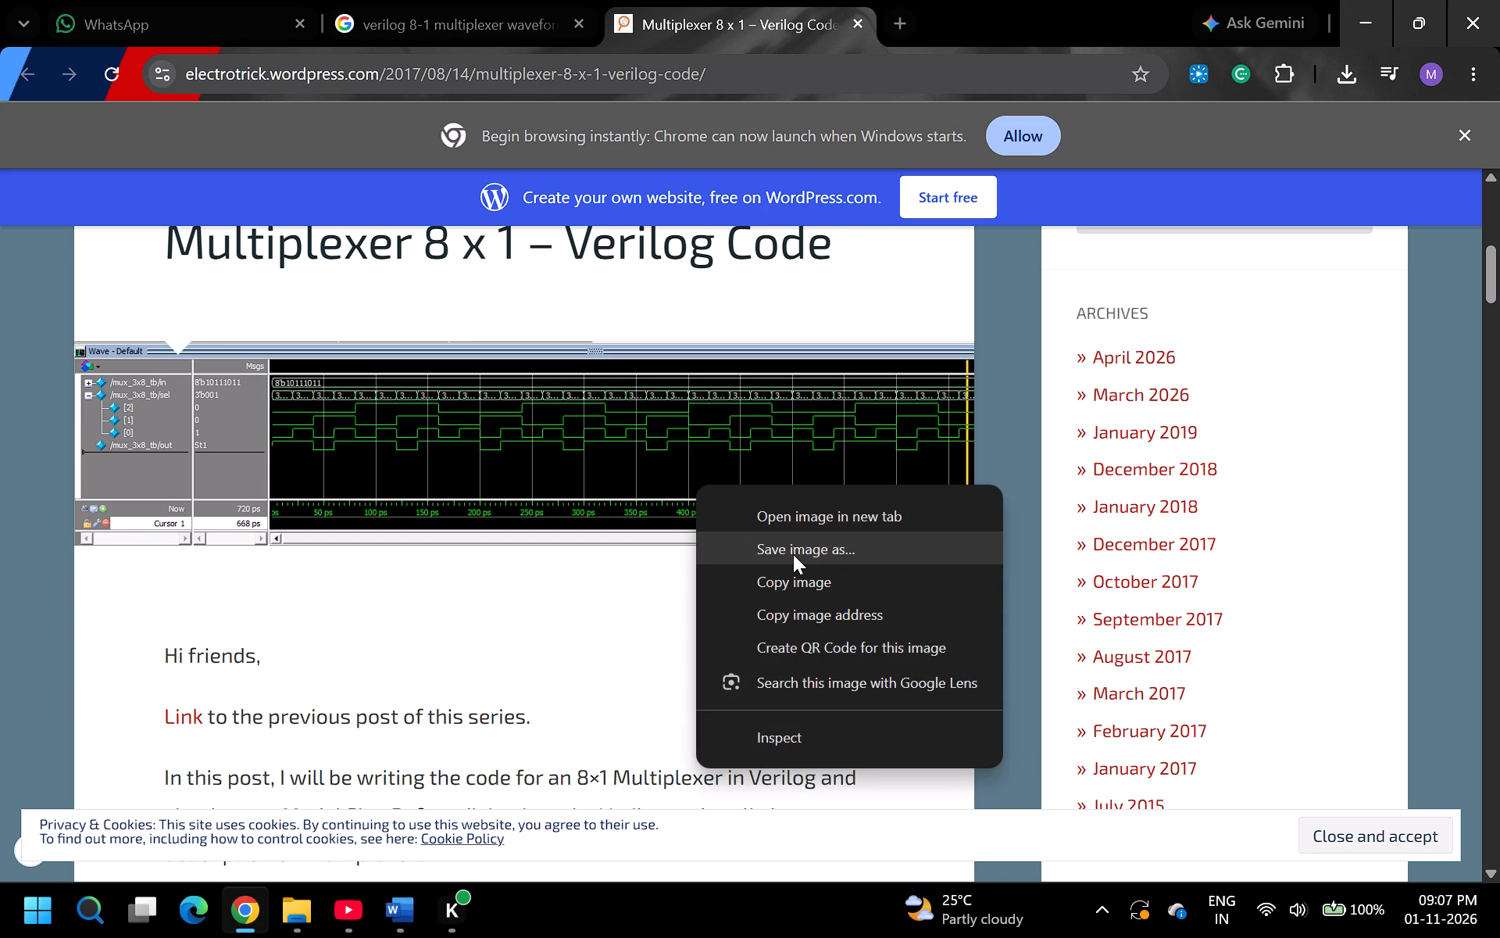
right_click(631, 441)
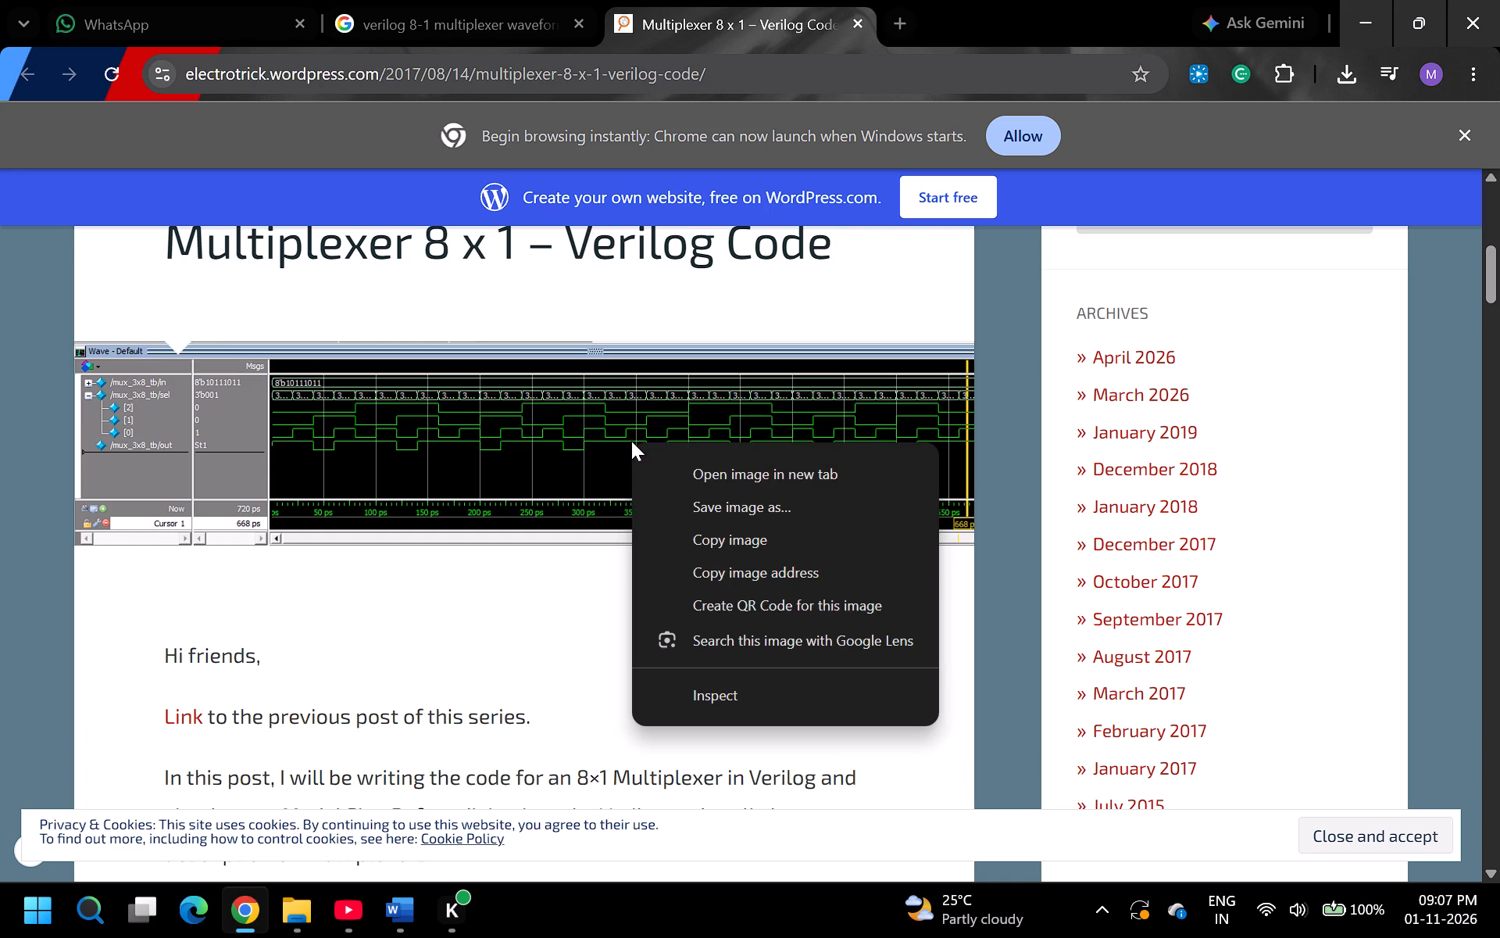
left_click(722, 517)
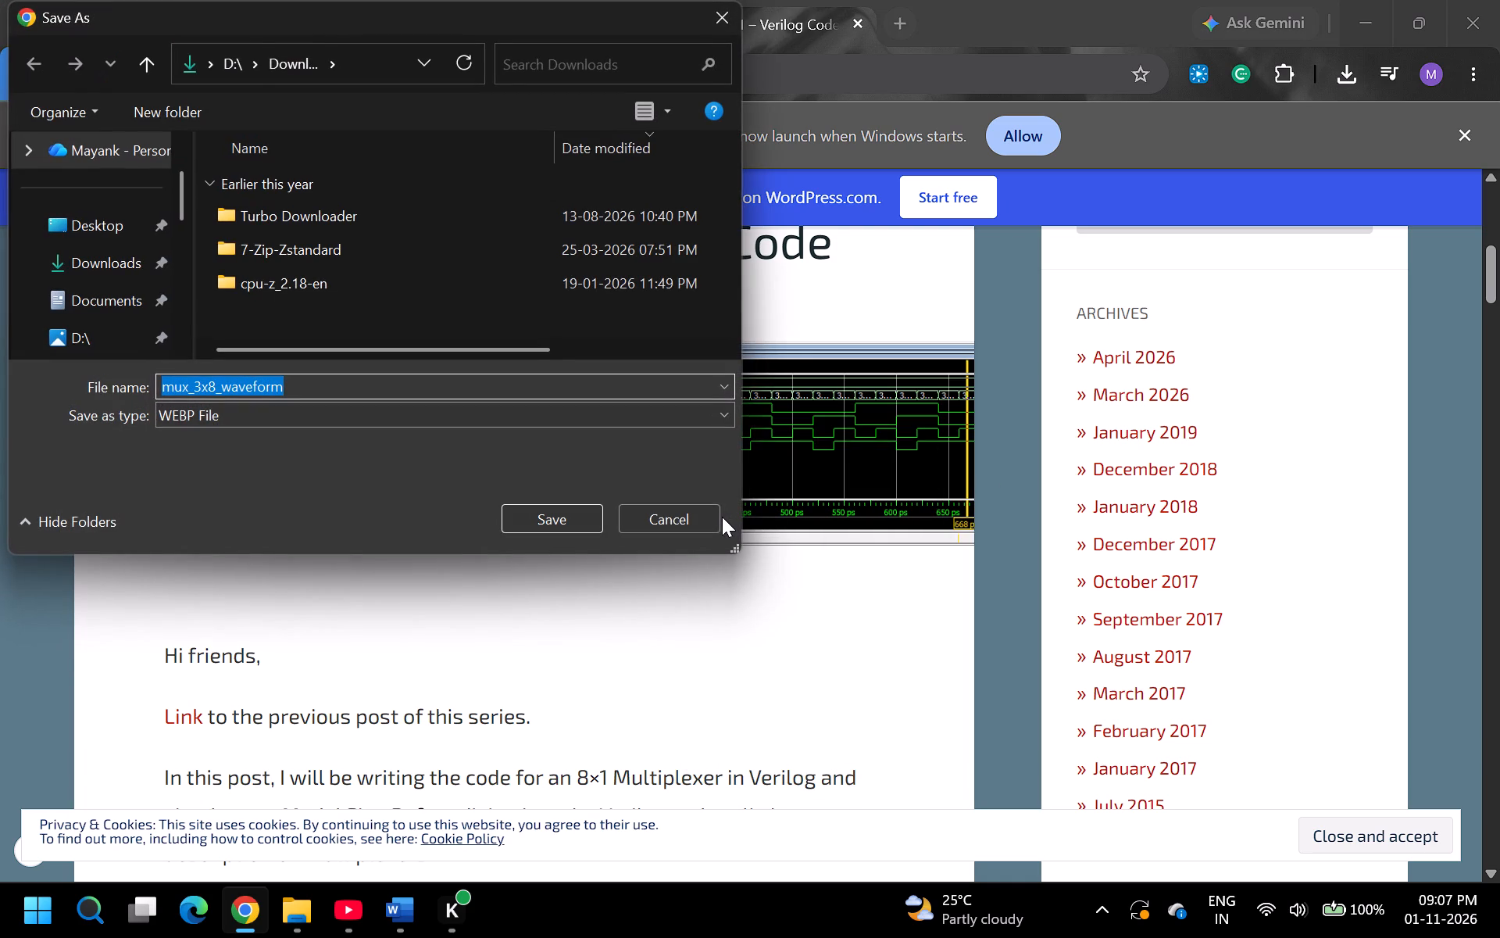
left_click(143, 267)
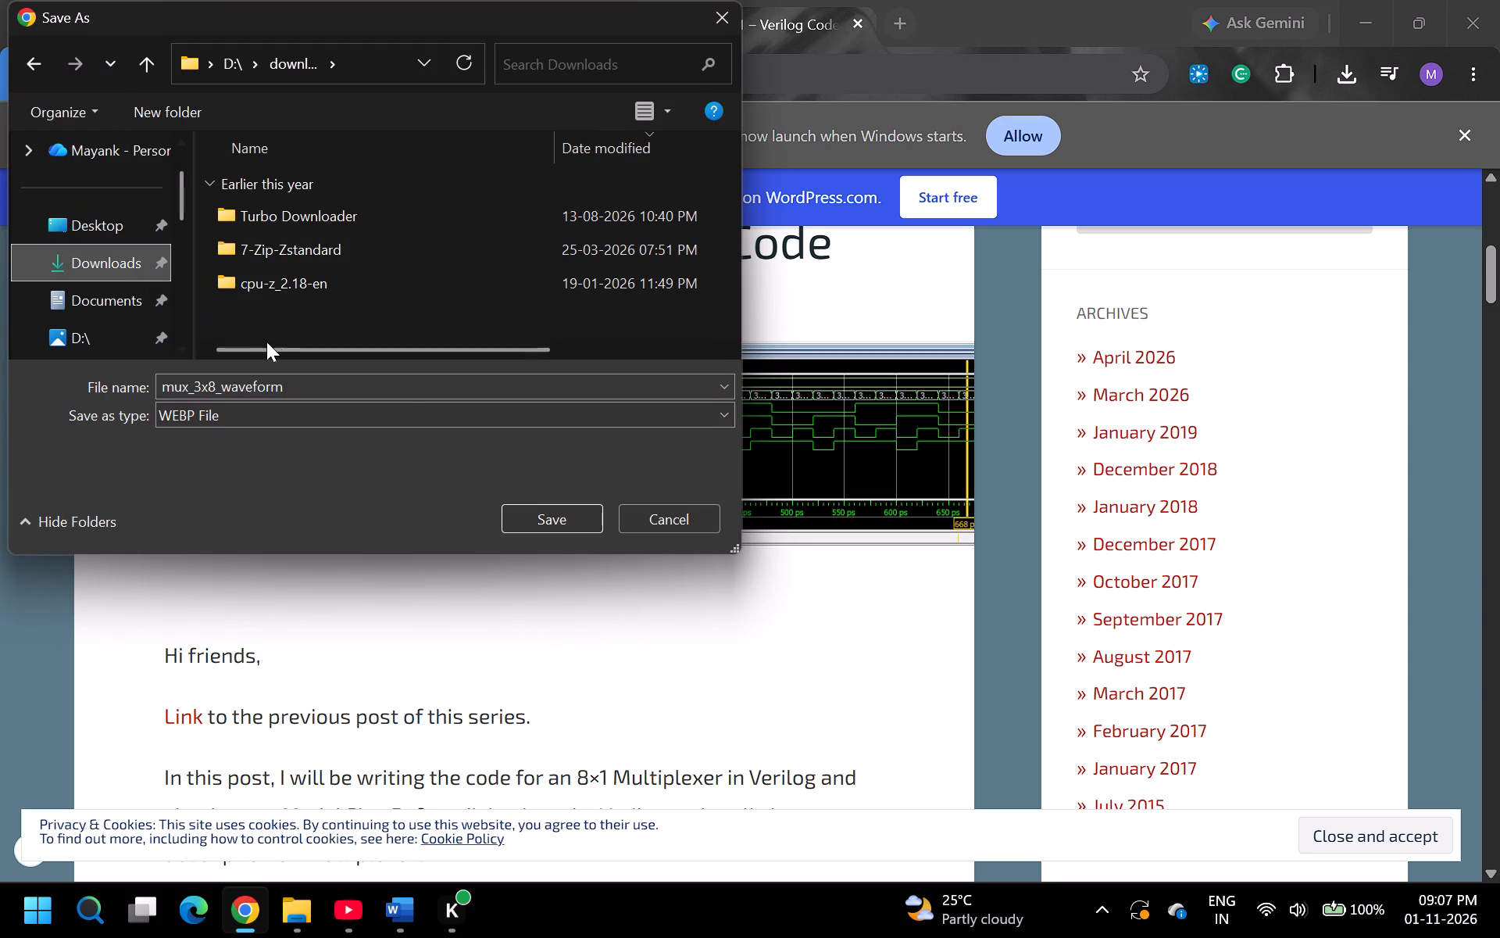
left_click(134, 247)
left_click(132, 249)
left_click(725, 411)
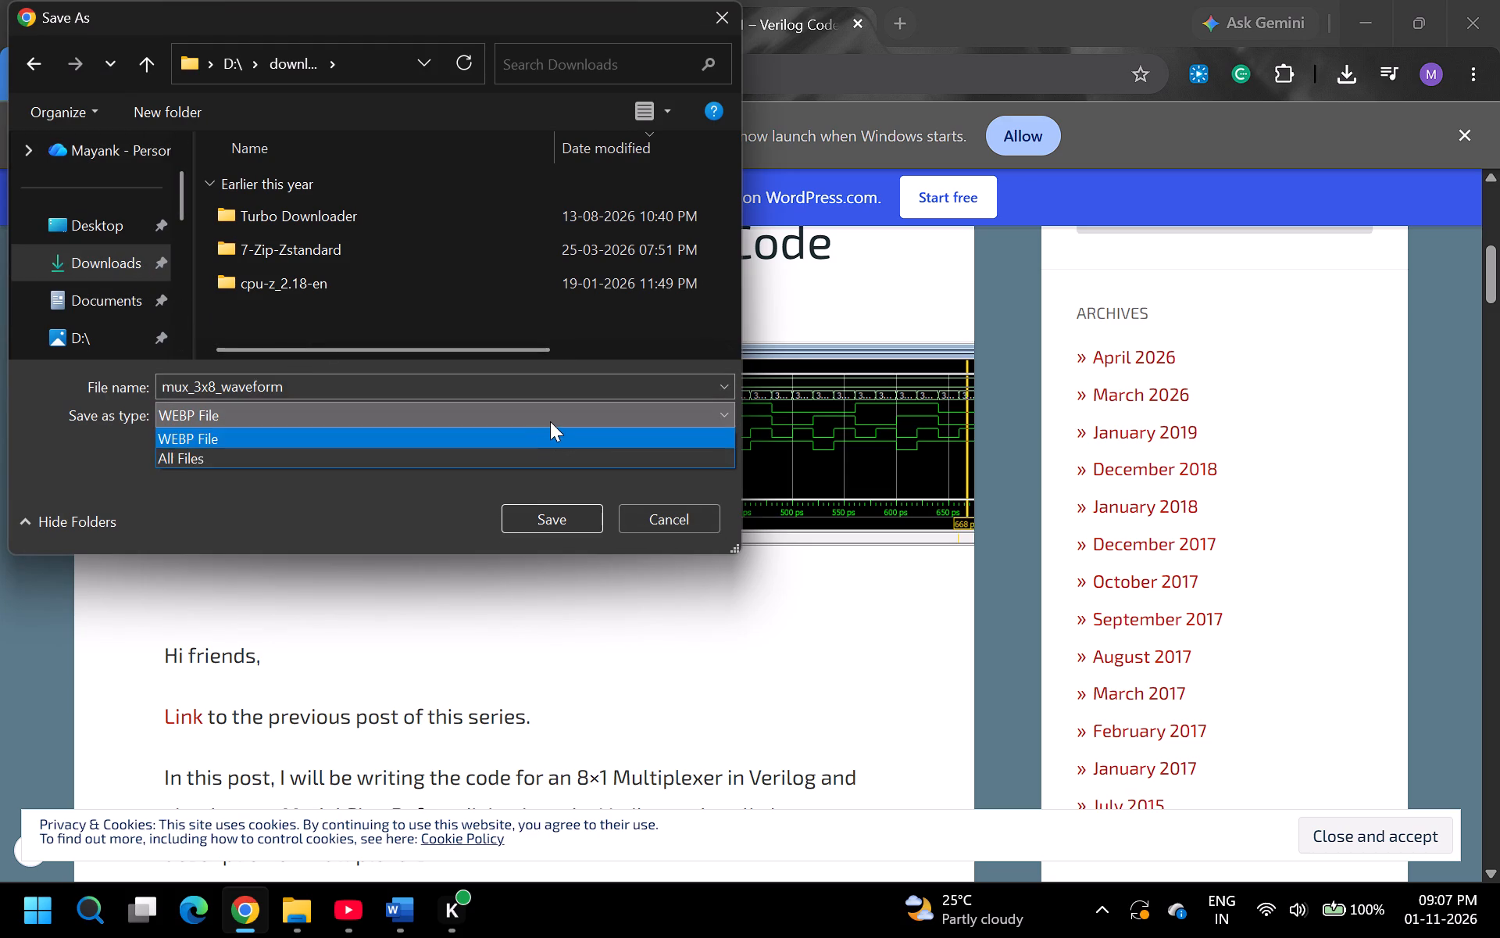
left_click(551, 421)
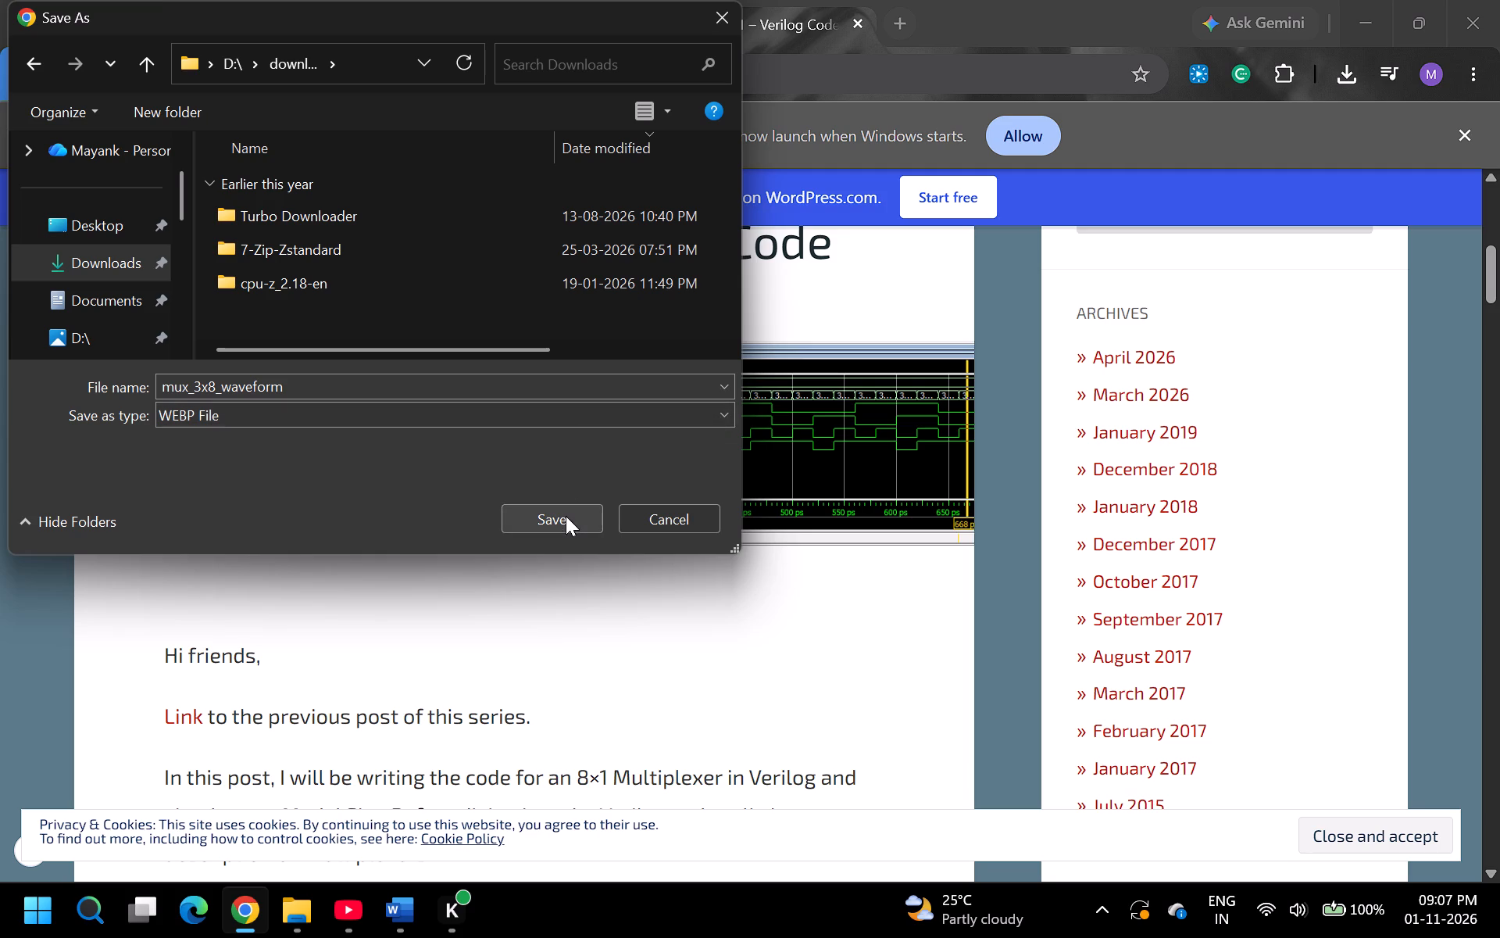
left_click(566, 516)
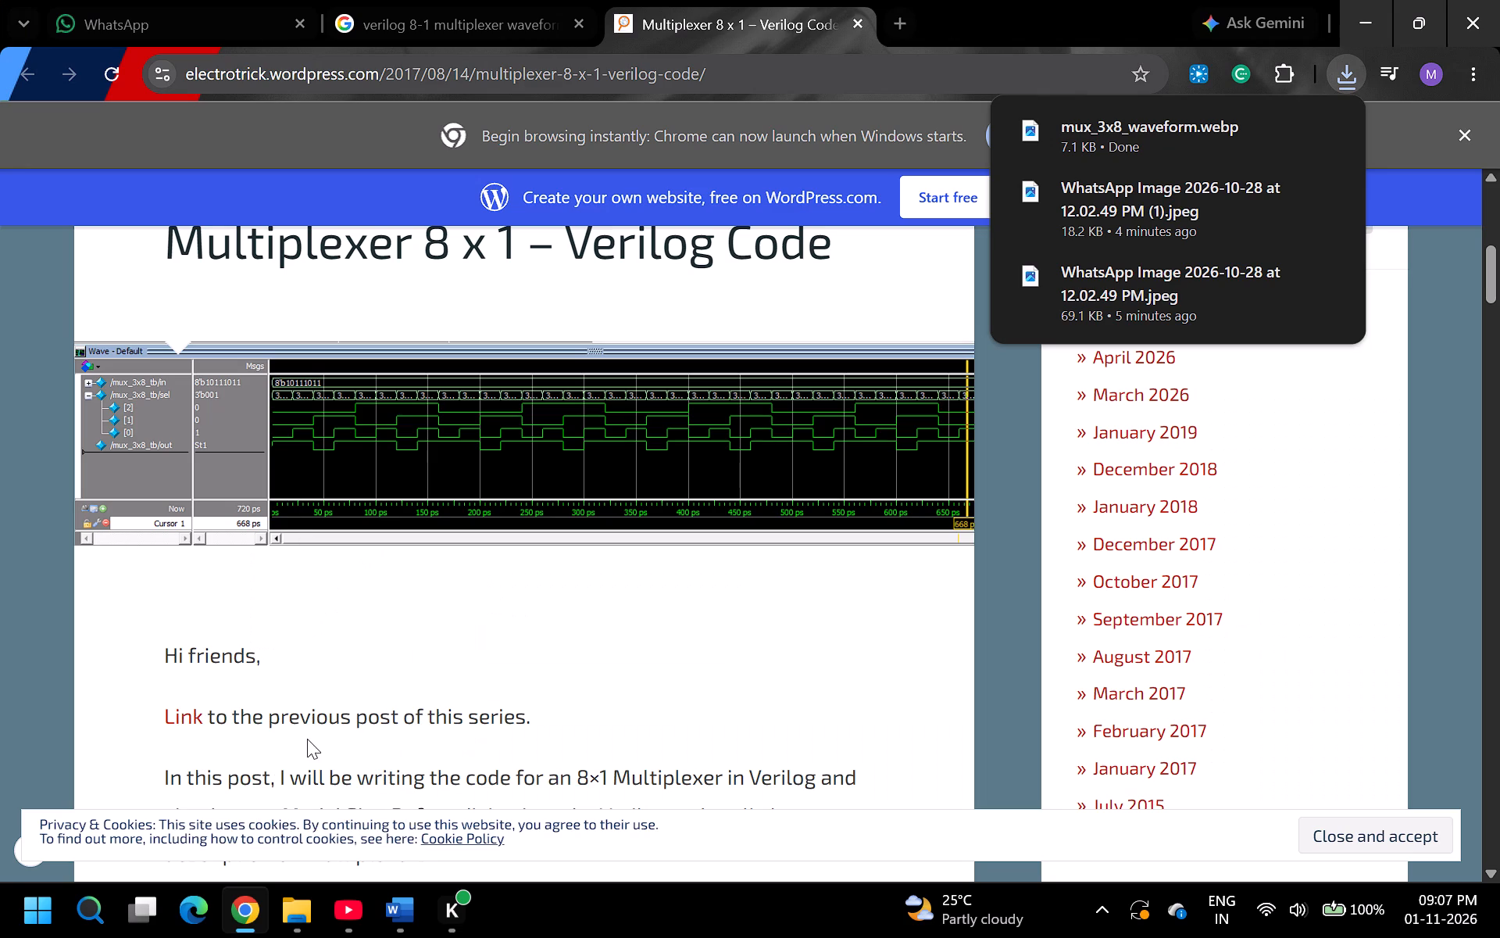
Switch to the Downloads folder in File Explorer and copy the mux_3x8_waveform image.
left_click(292, 789)
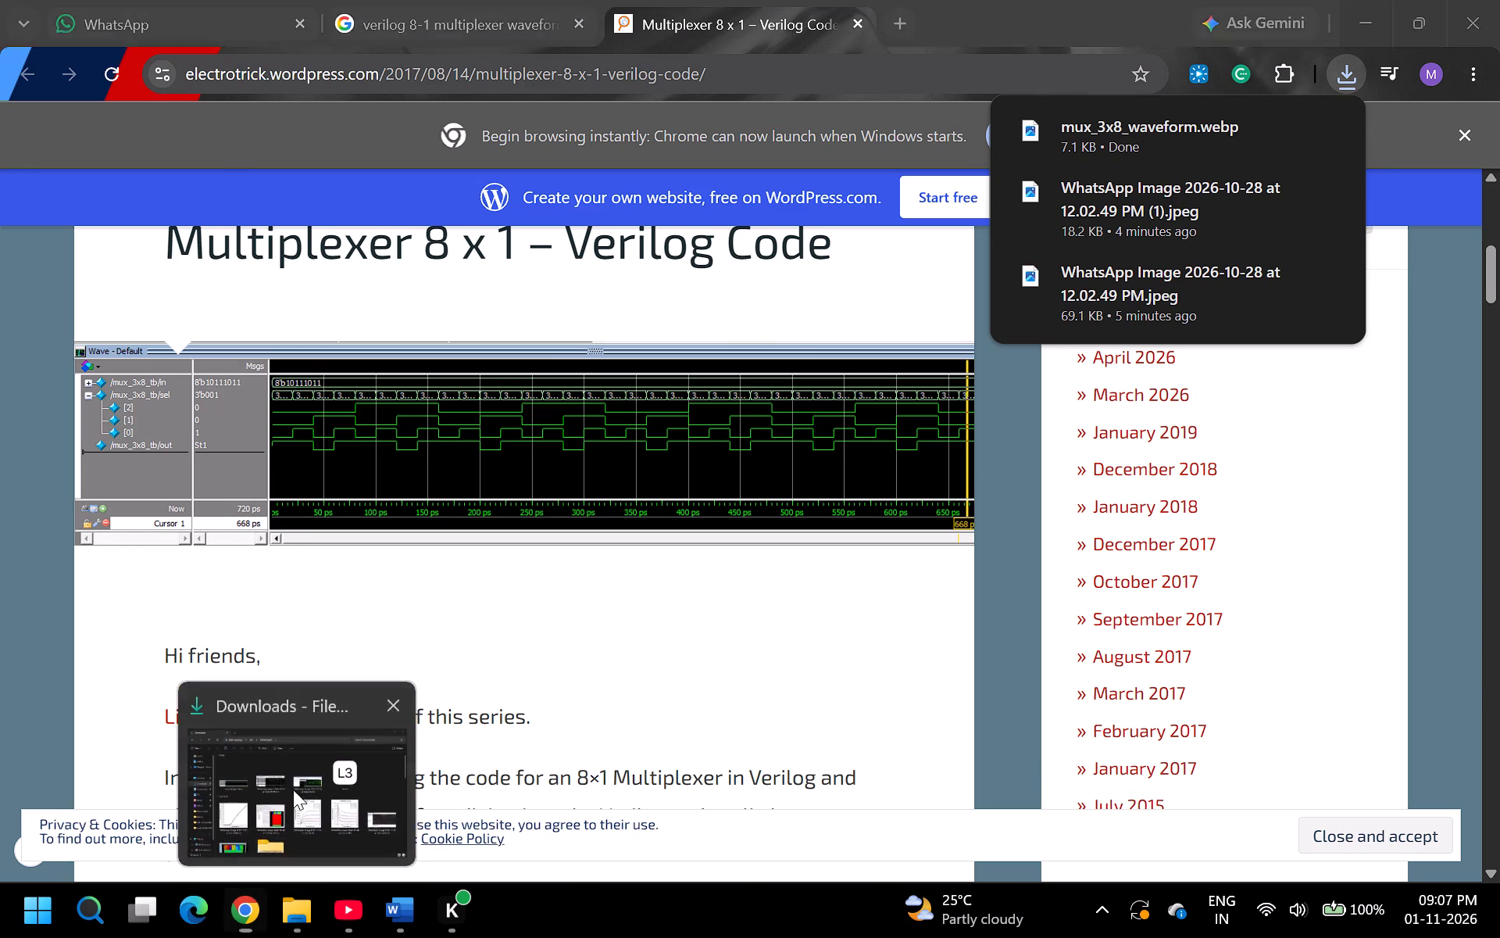
right_click(317, 352)
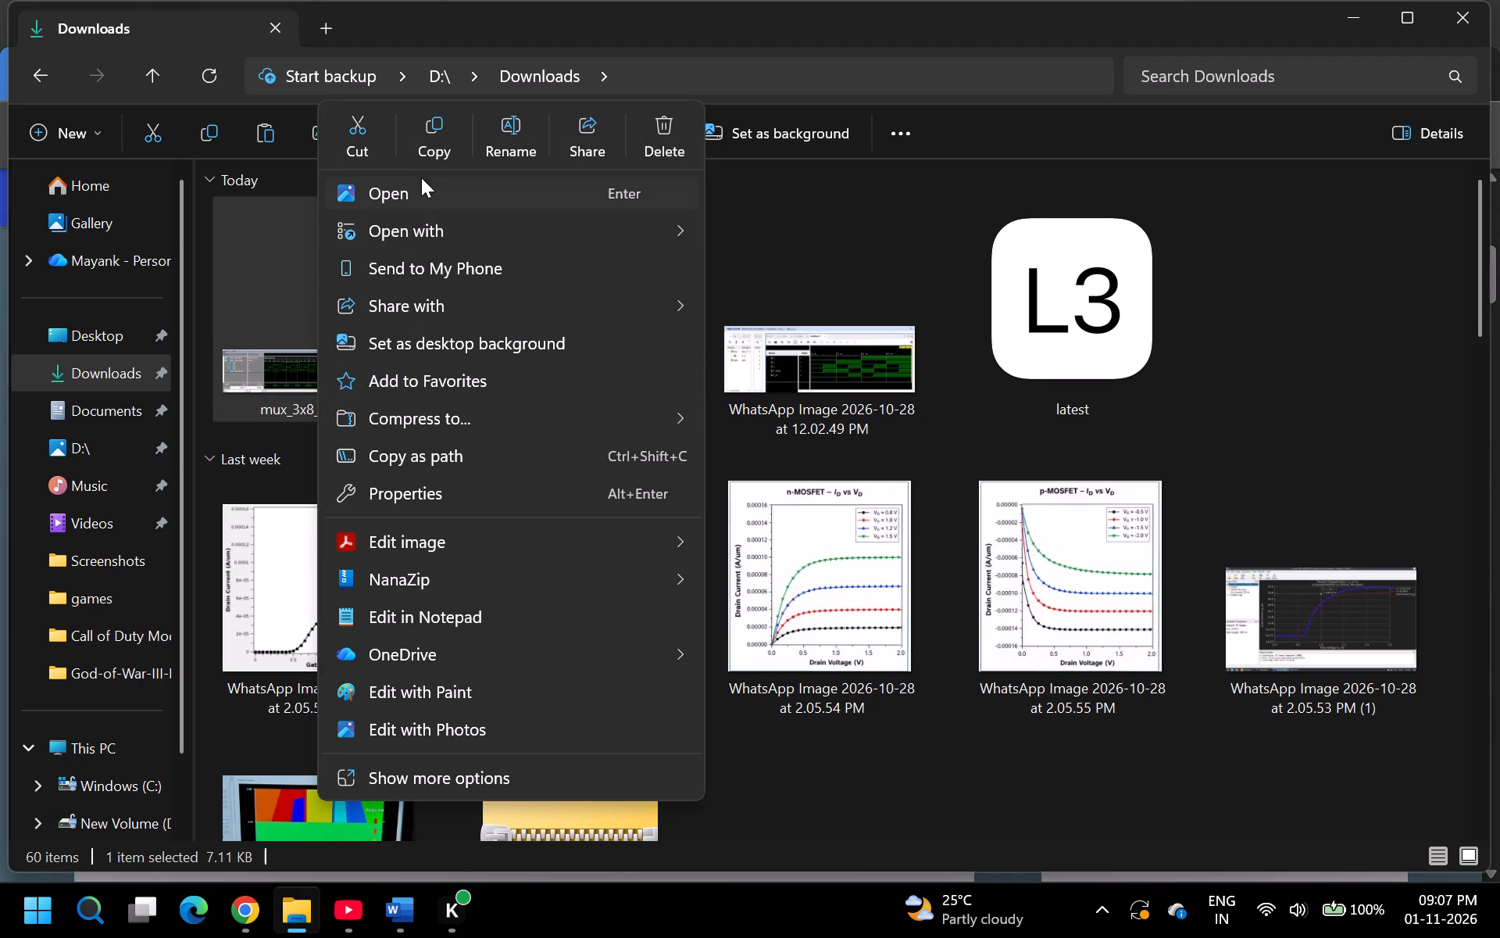
left_click(438, 138)
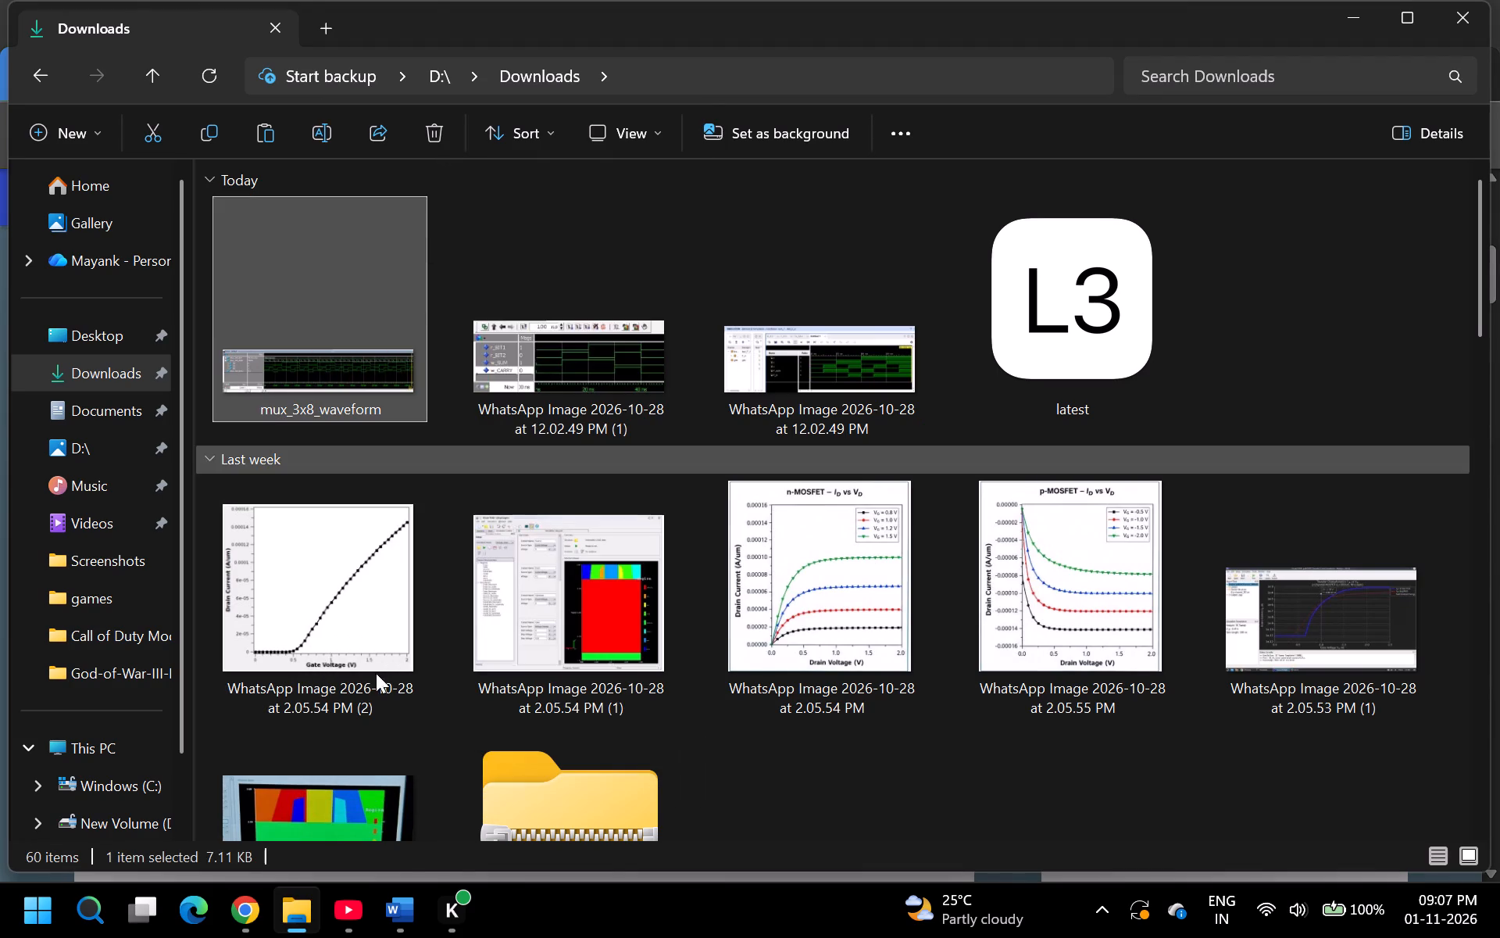
Switch to the Word document and look through its pages for a place to put the copied waveform image.
left_click(403, 783)
scroll(725, 692, "down", 8)
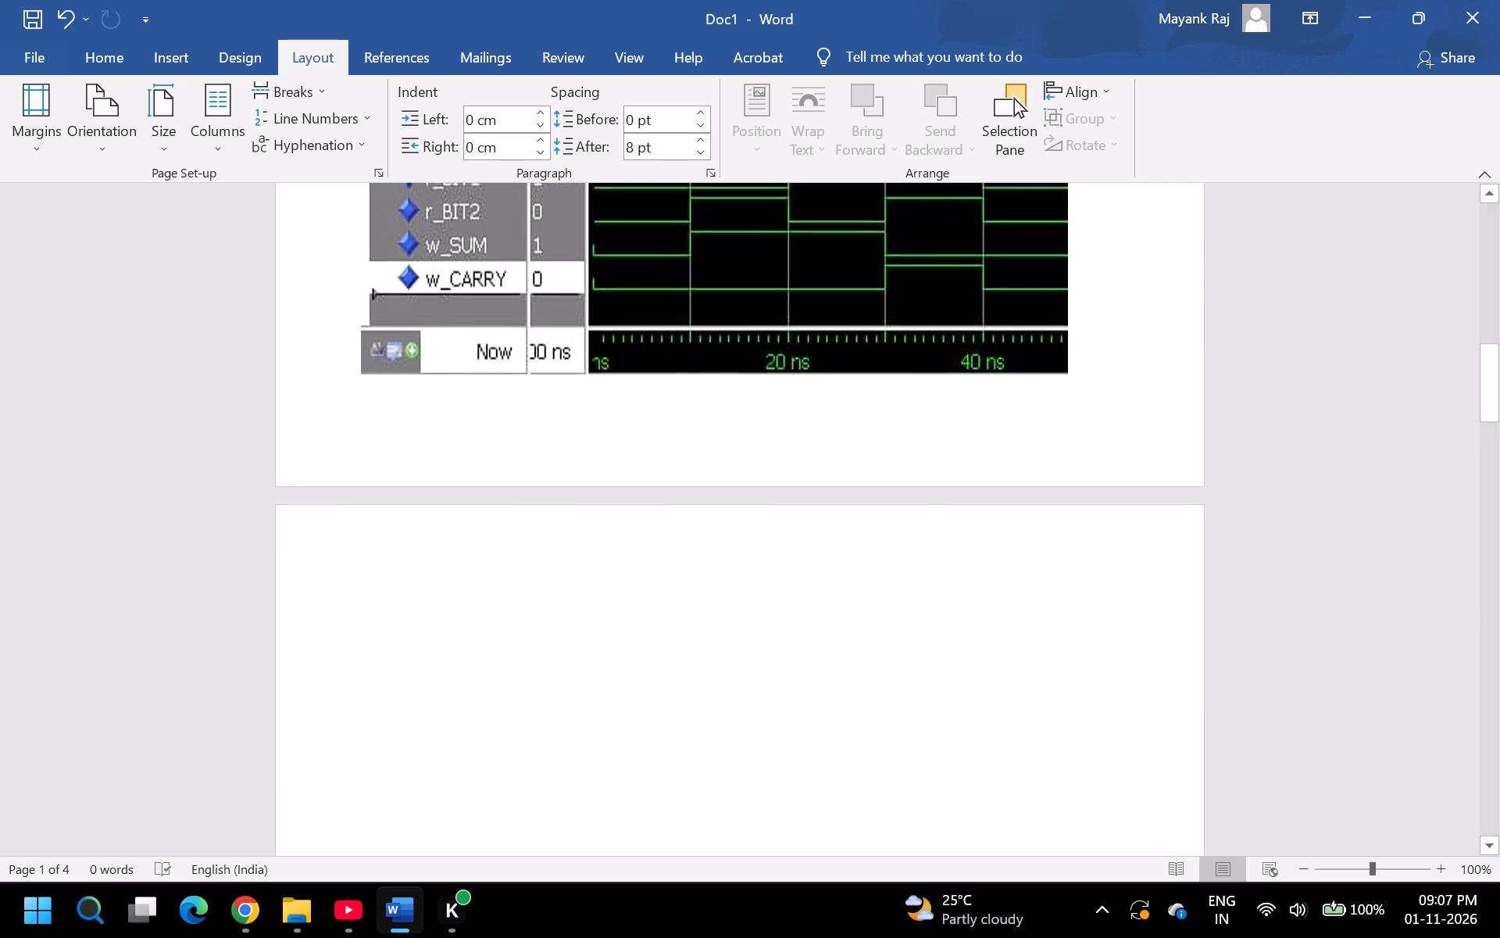
scroll(725, 692, "down", 8)
scroll(725, 692, "down", 20)
scroll(725, 692, "down", 7)
scroll(725, 691, "up", 4)
scroll(725, 691, "down", 11)
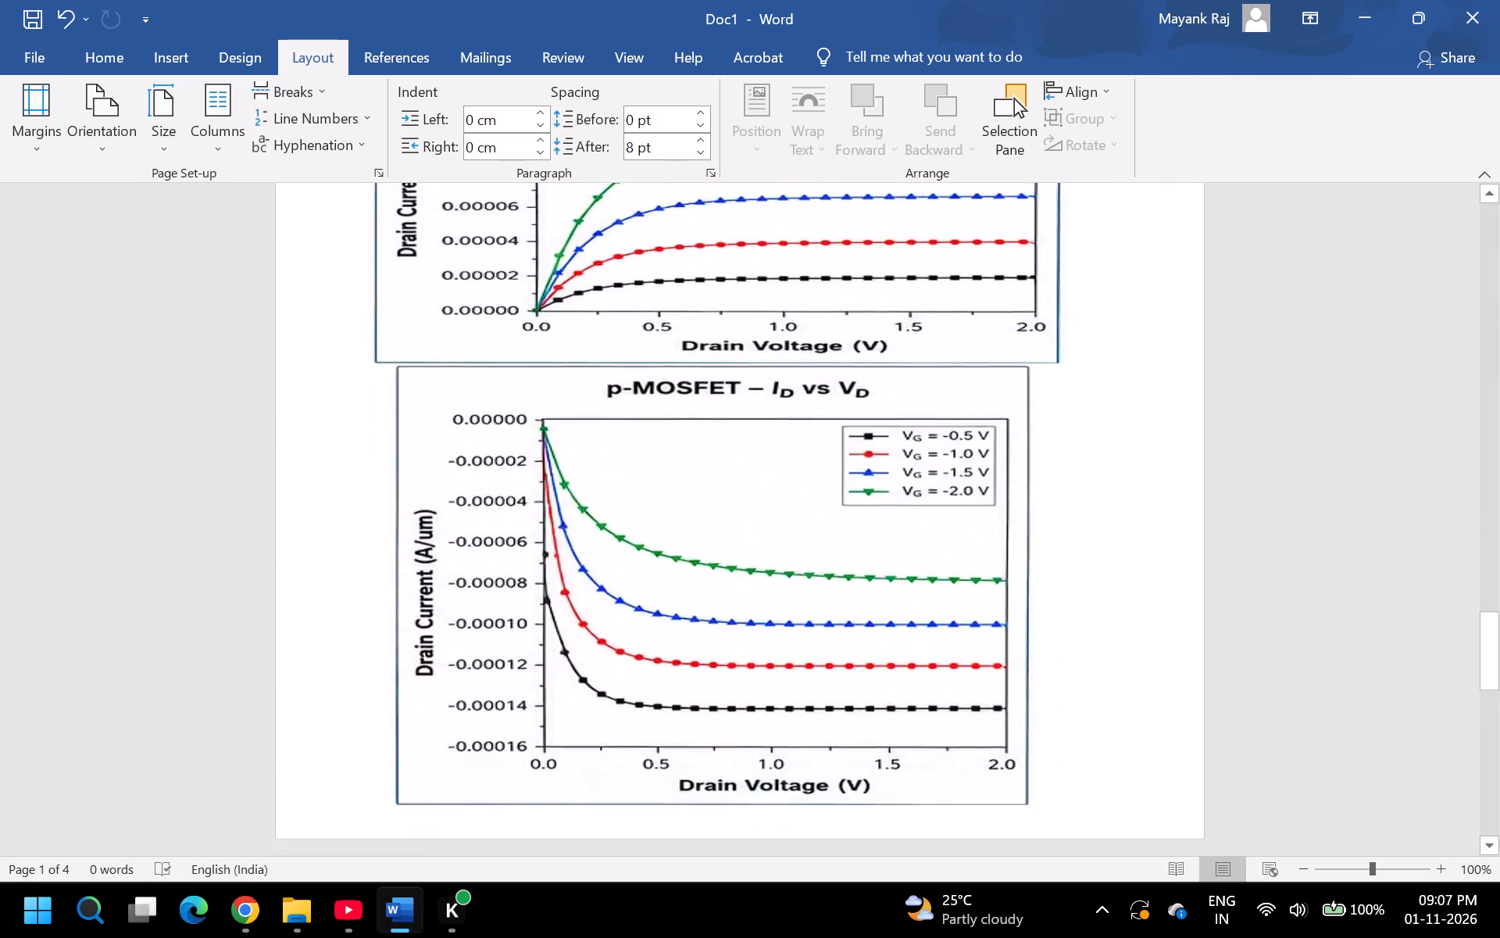
scroll(725, 691, "down", 20)
scroll(725, 691, "down", 14)
scroll(725, 689, "up", 13)
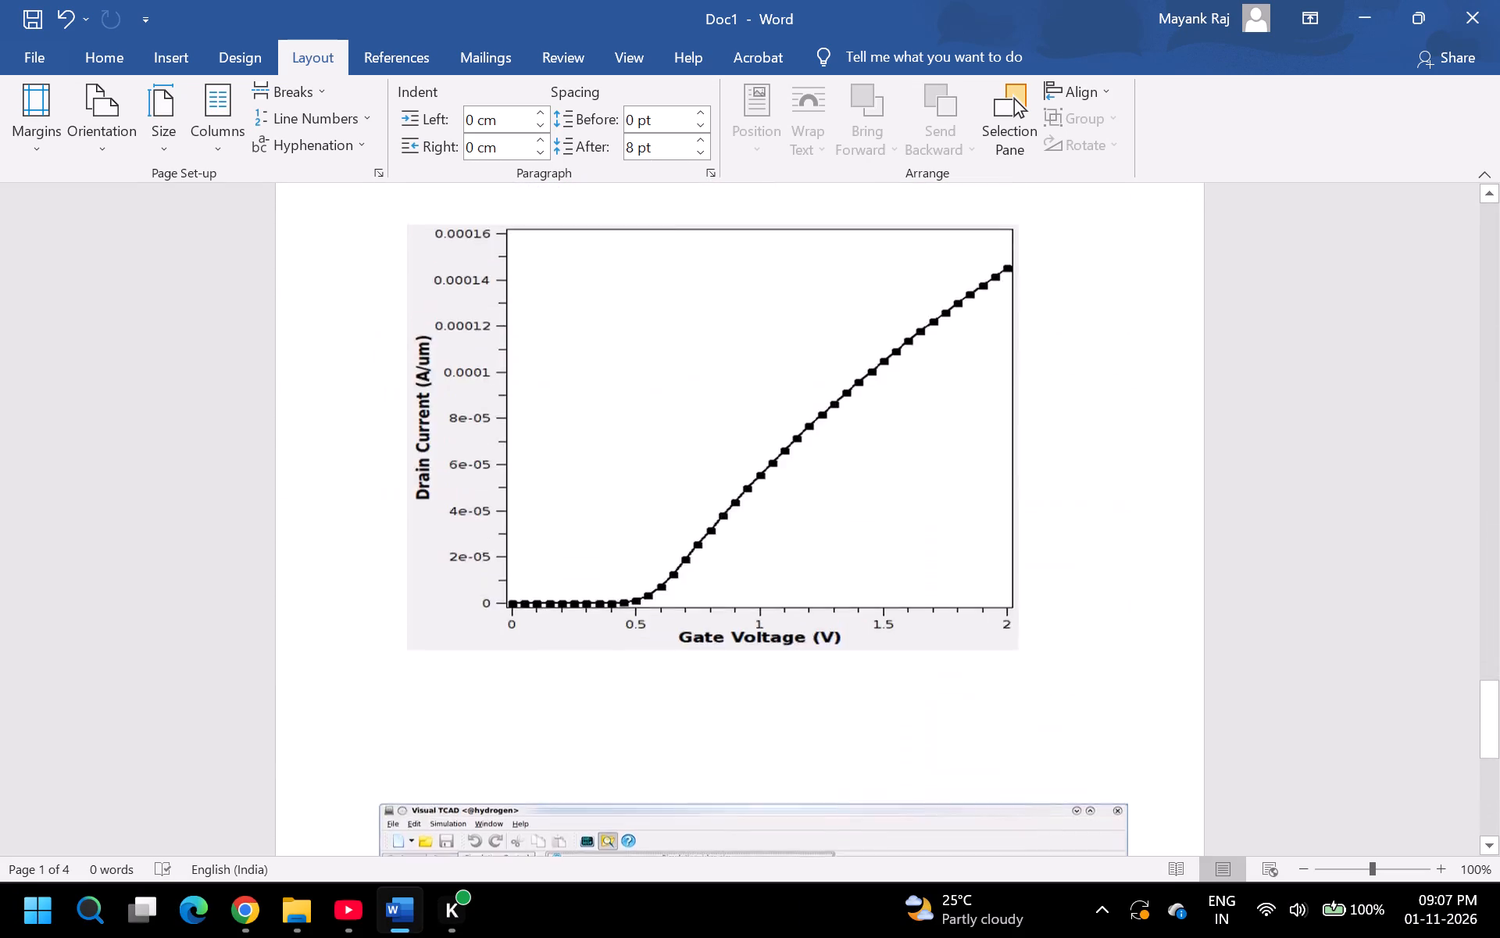
scroll(725, 689, "up", 1)
scroll(725, 689, "down", 1)
scroll(725, 689, "up", 14)
scroll(725, 691, "down", 13)
scroll(725, 689, "down", 20)
scroll(725, 689, "down", 5)
scroll(725, 689, "up", 5)
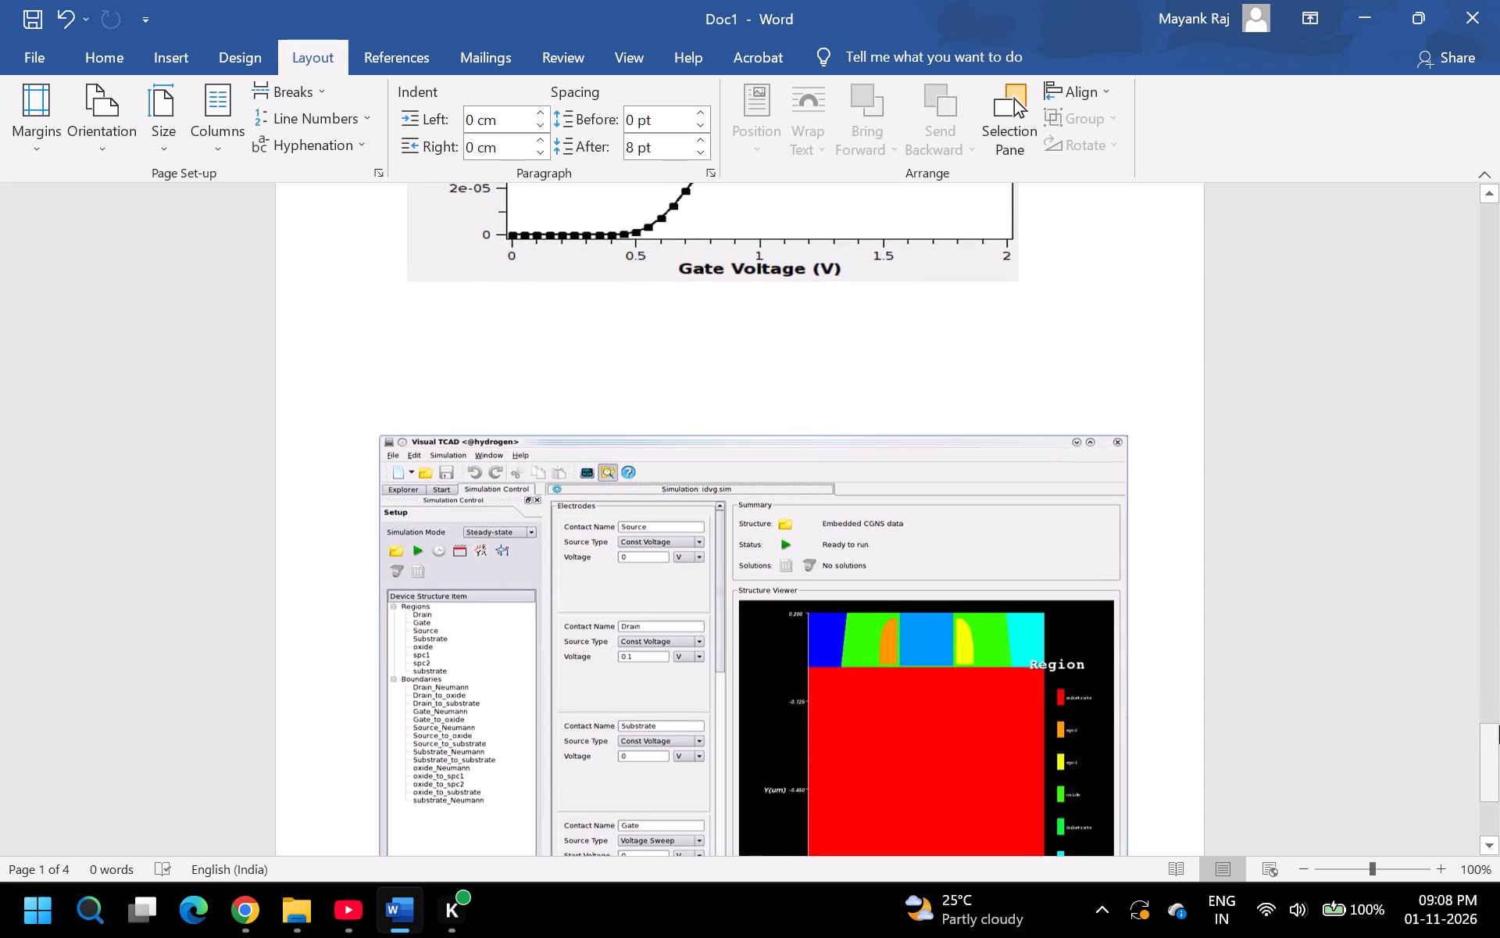
left_click_drag(1487, 754, 1435, 205)
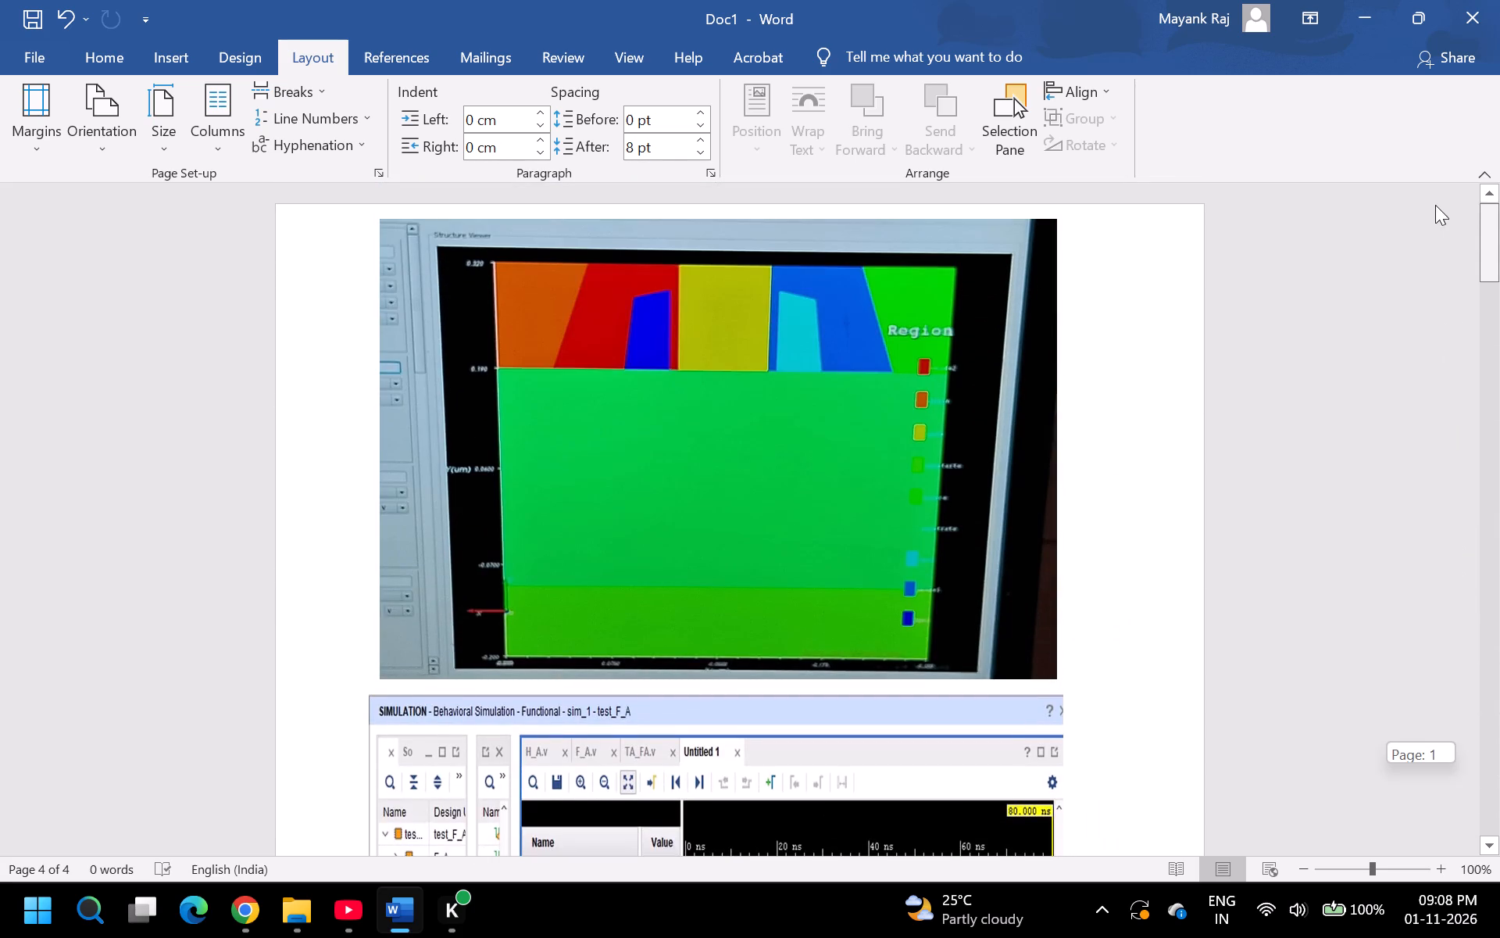
left_click_drag(1435, 205, 1434, 195)
Paste the copied mux_3x8_waveform image in the blank area after the page with the r_BIT1/w_SUM waveform screenshot.
scroll(745, 695, "down", 14)
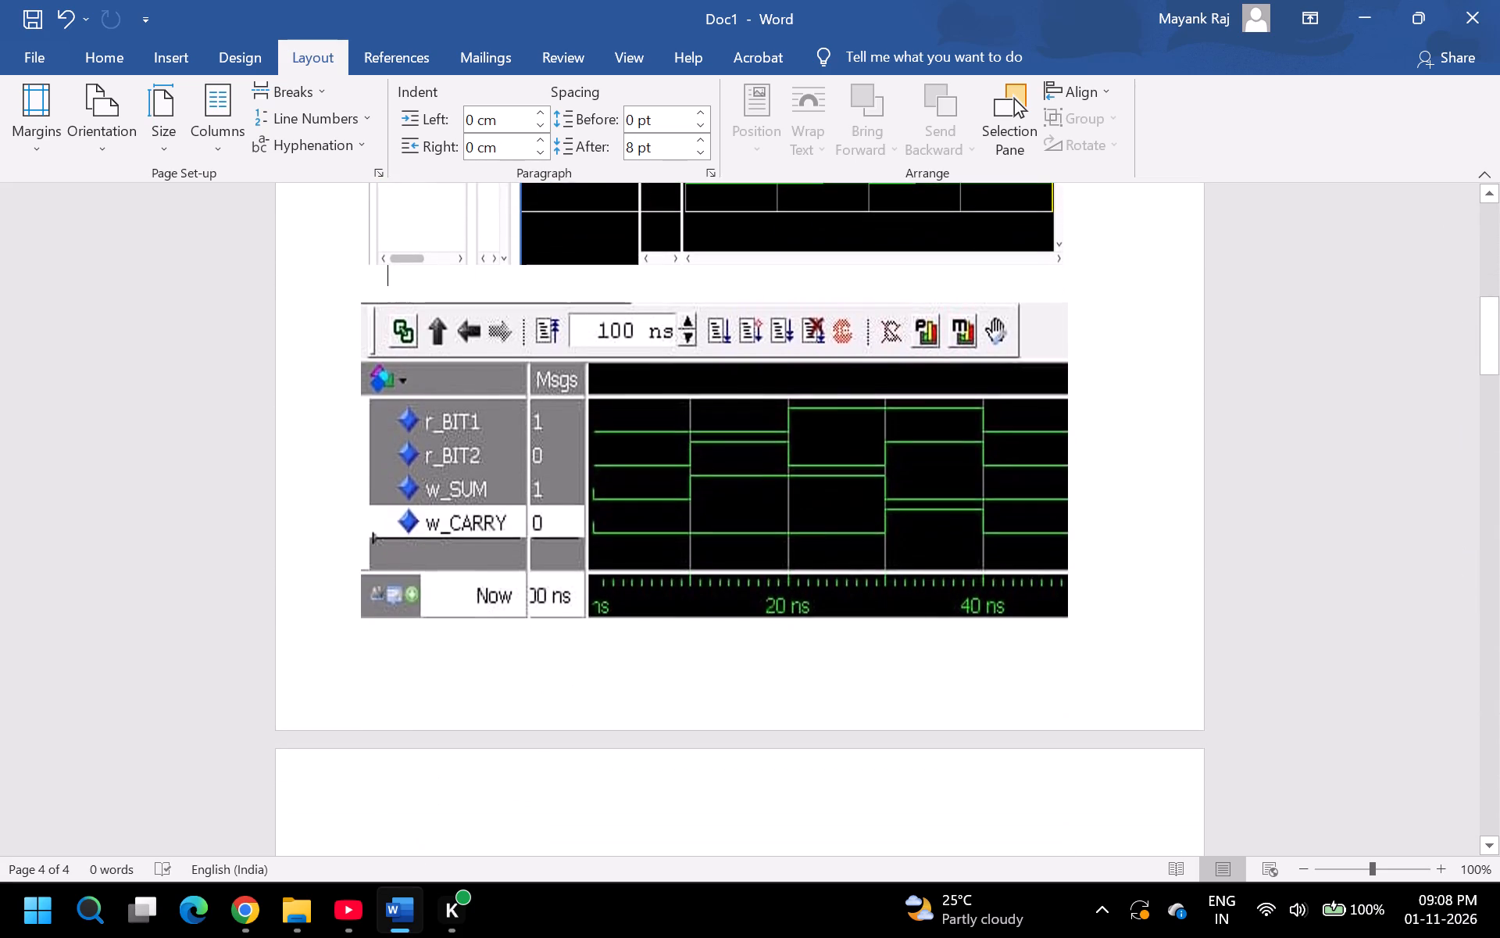
scroll(745, 693, "down", 11)
left_click(502, 365)
right_click(545, 295)
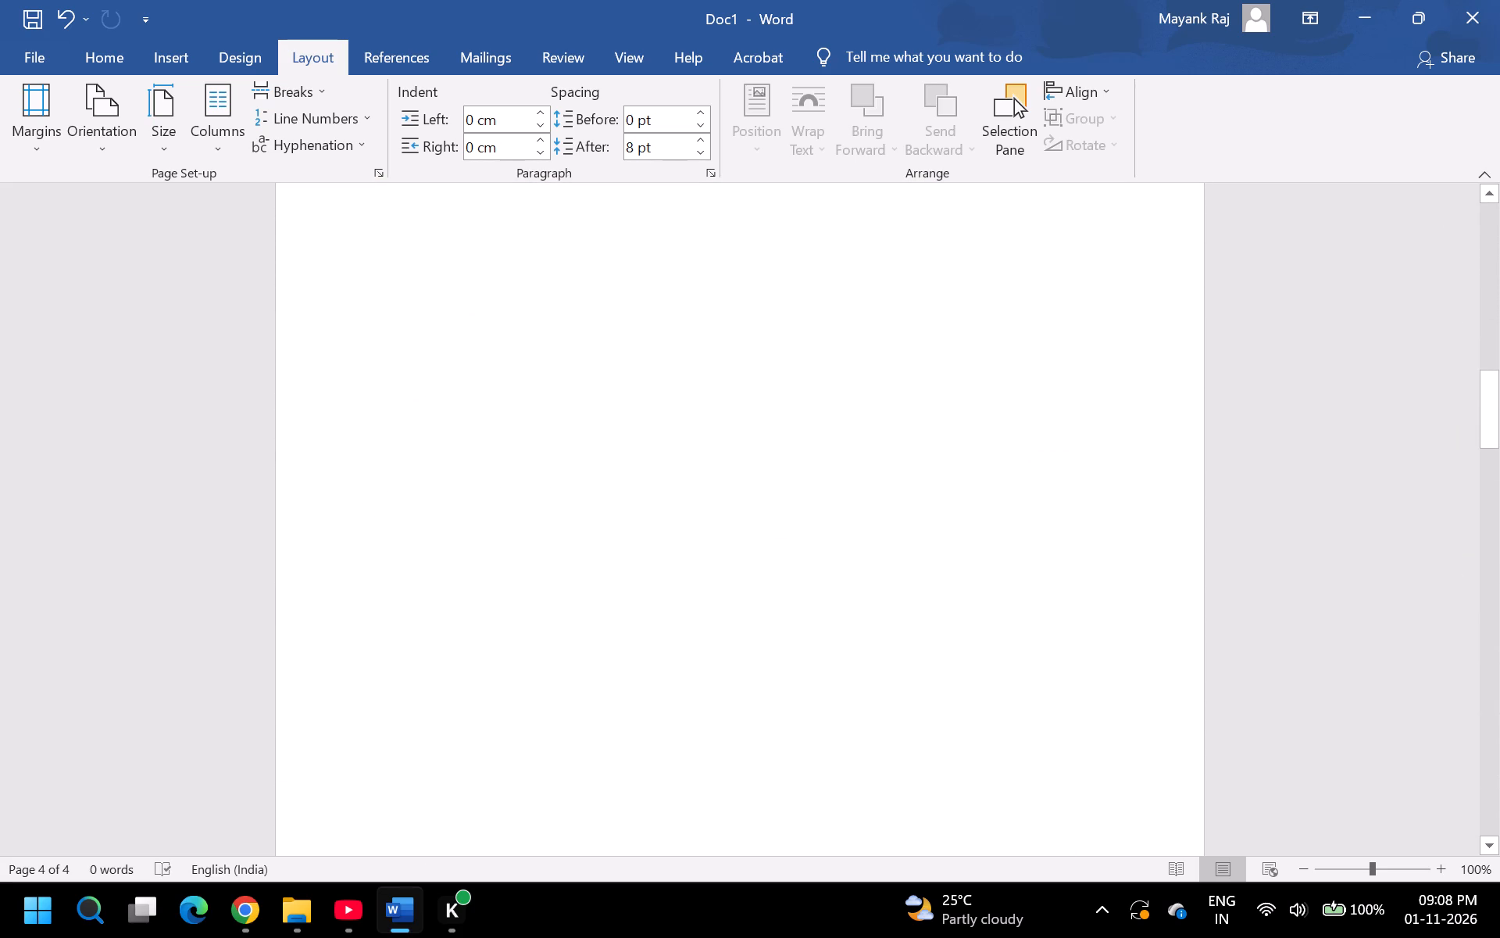
left_click(601, 403)
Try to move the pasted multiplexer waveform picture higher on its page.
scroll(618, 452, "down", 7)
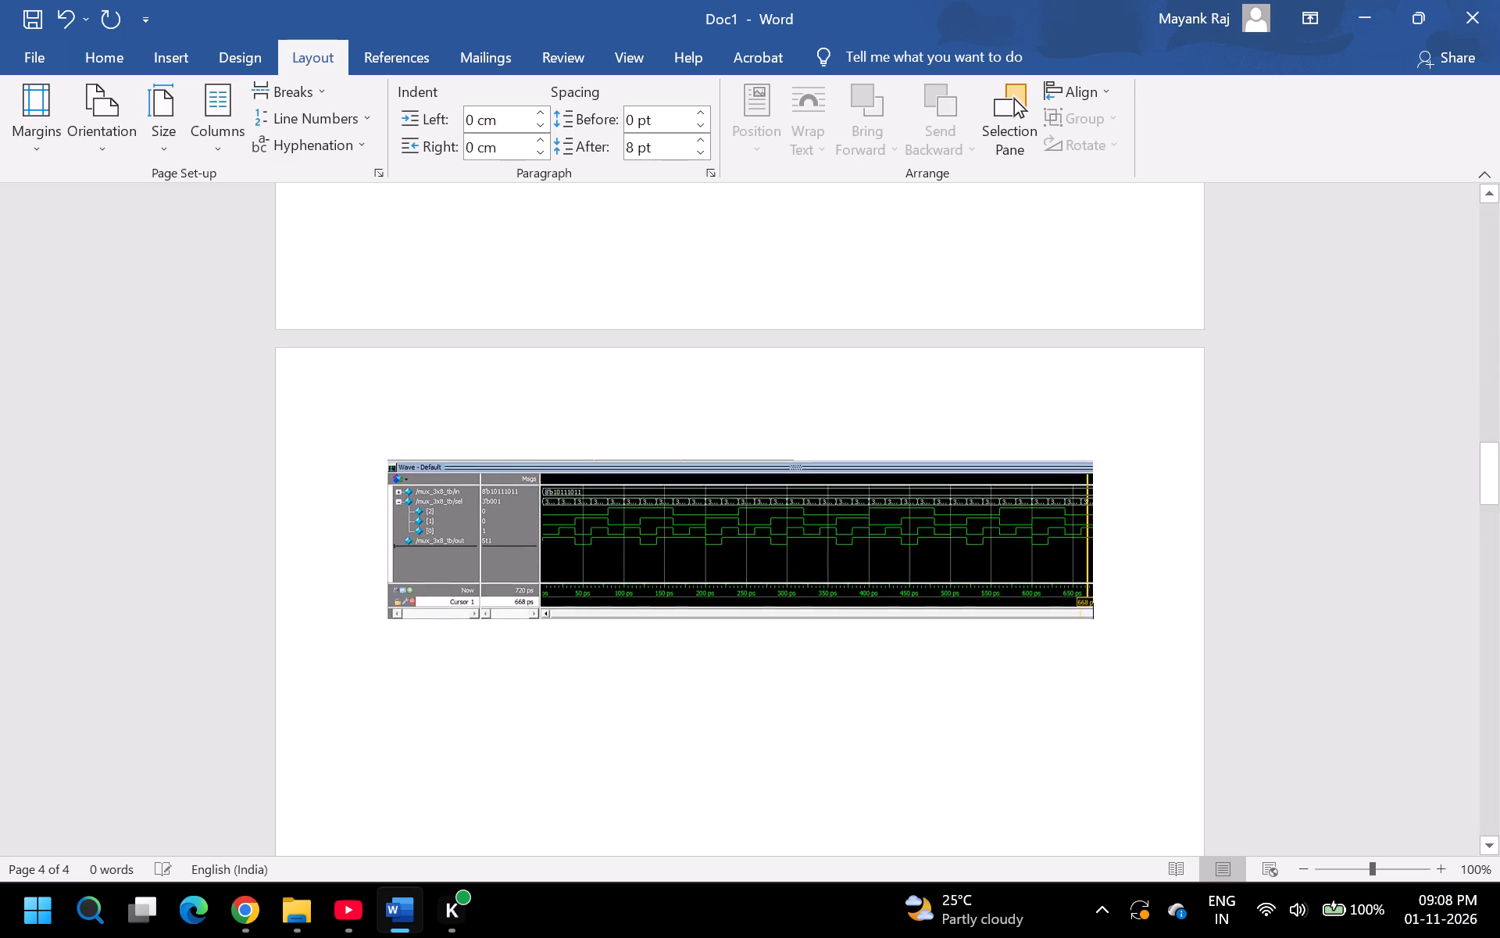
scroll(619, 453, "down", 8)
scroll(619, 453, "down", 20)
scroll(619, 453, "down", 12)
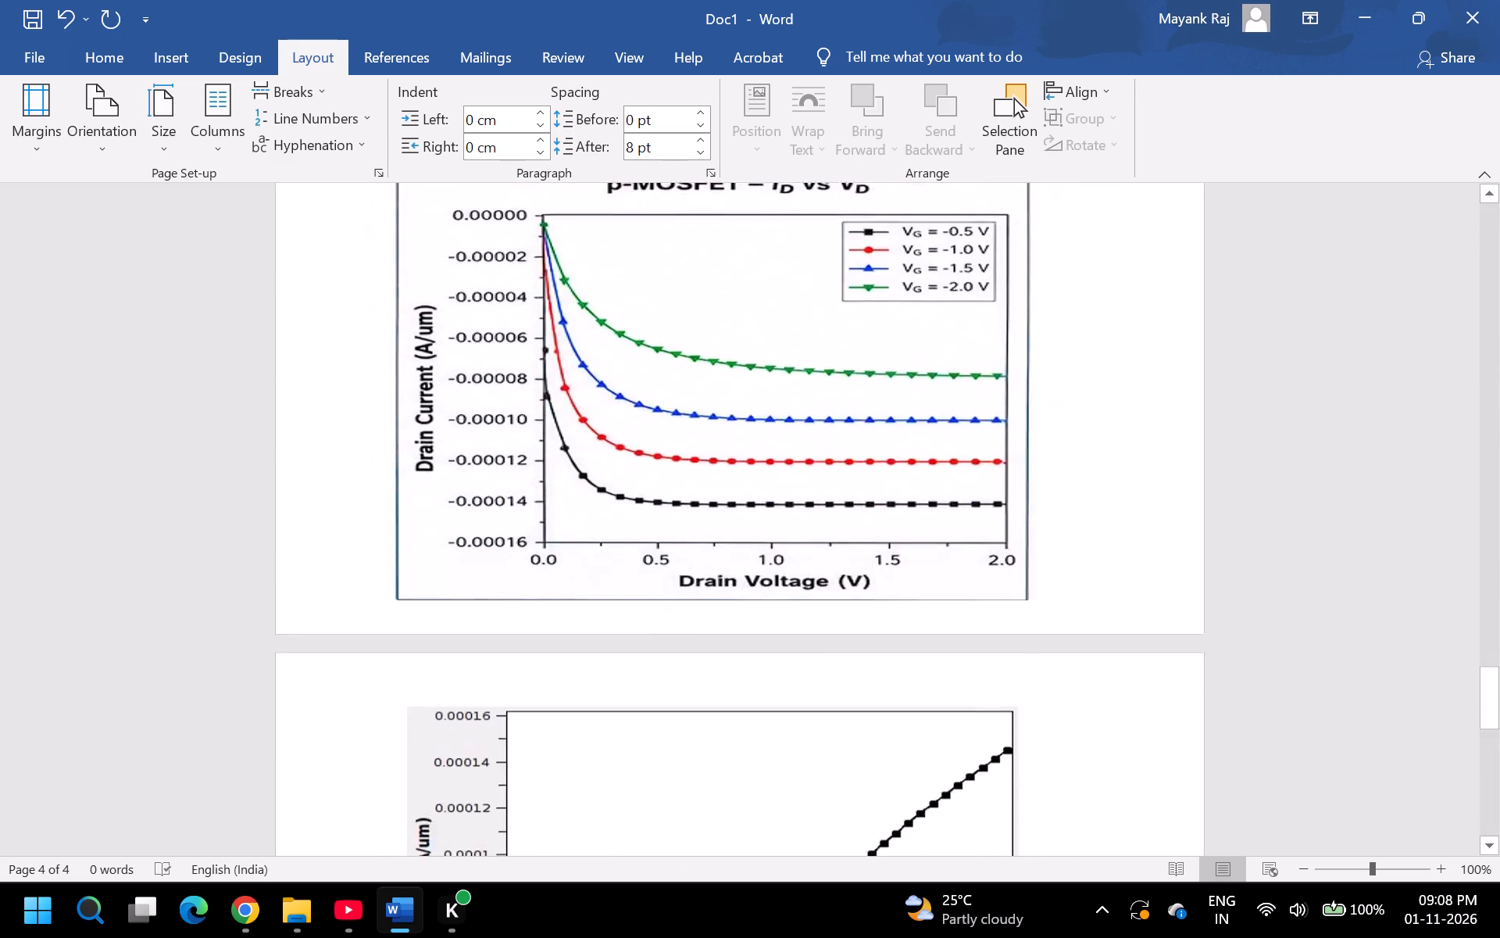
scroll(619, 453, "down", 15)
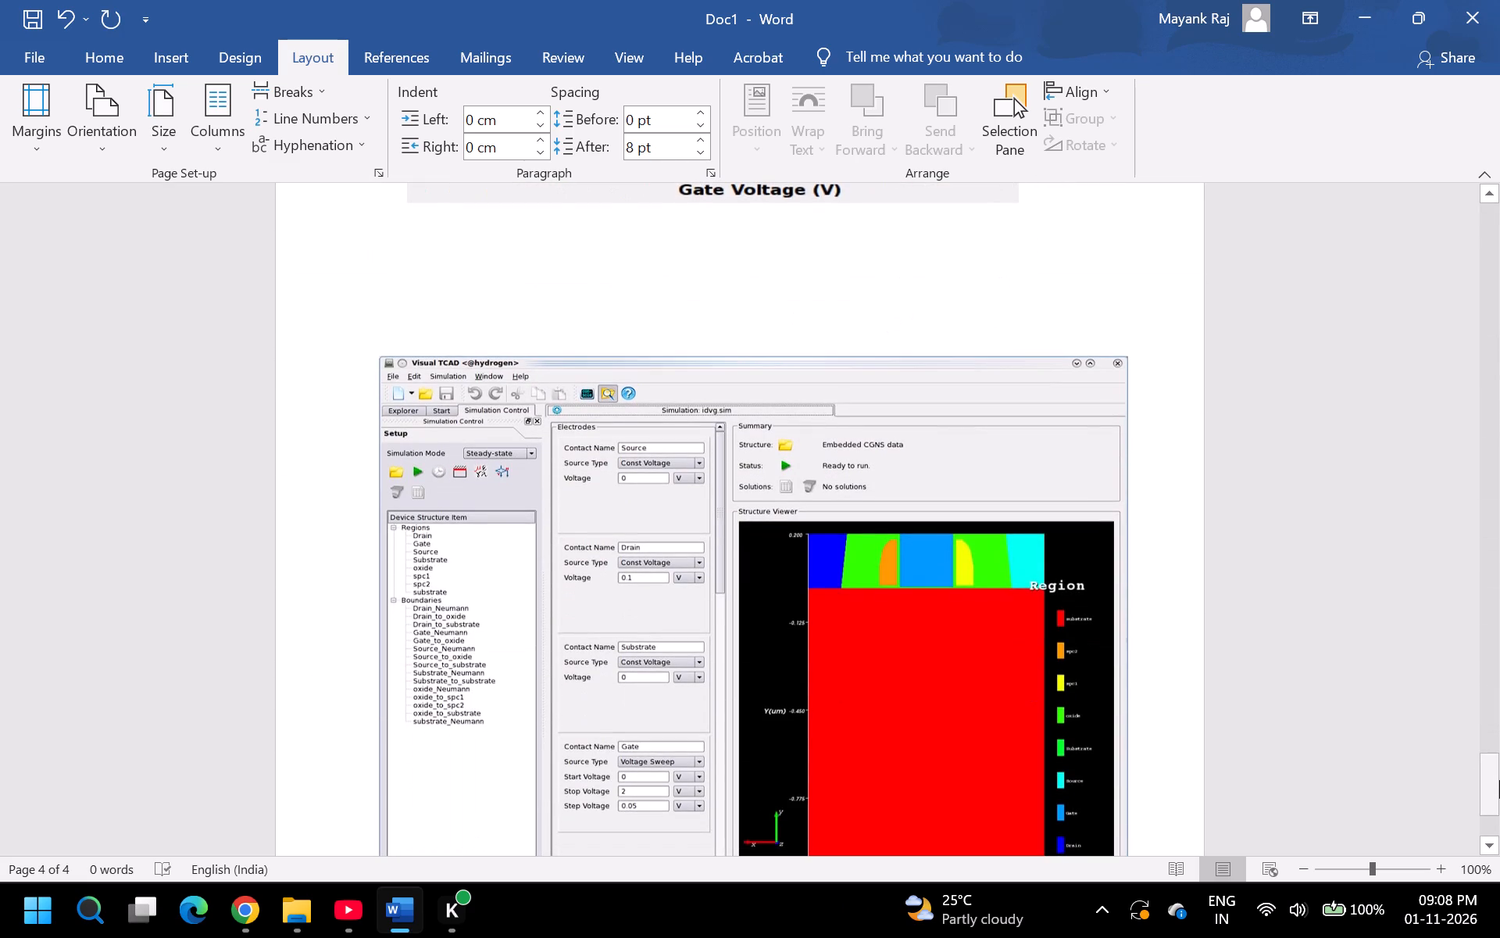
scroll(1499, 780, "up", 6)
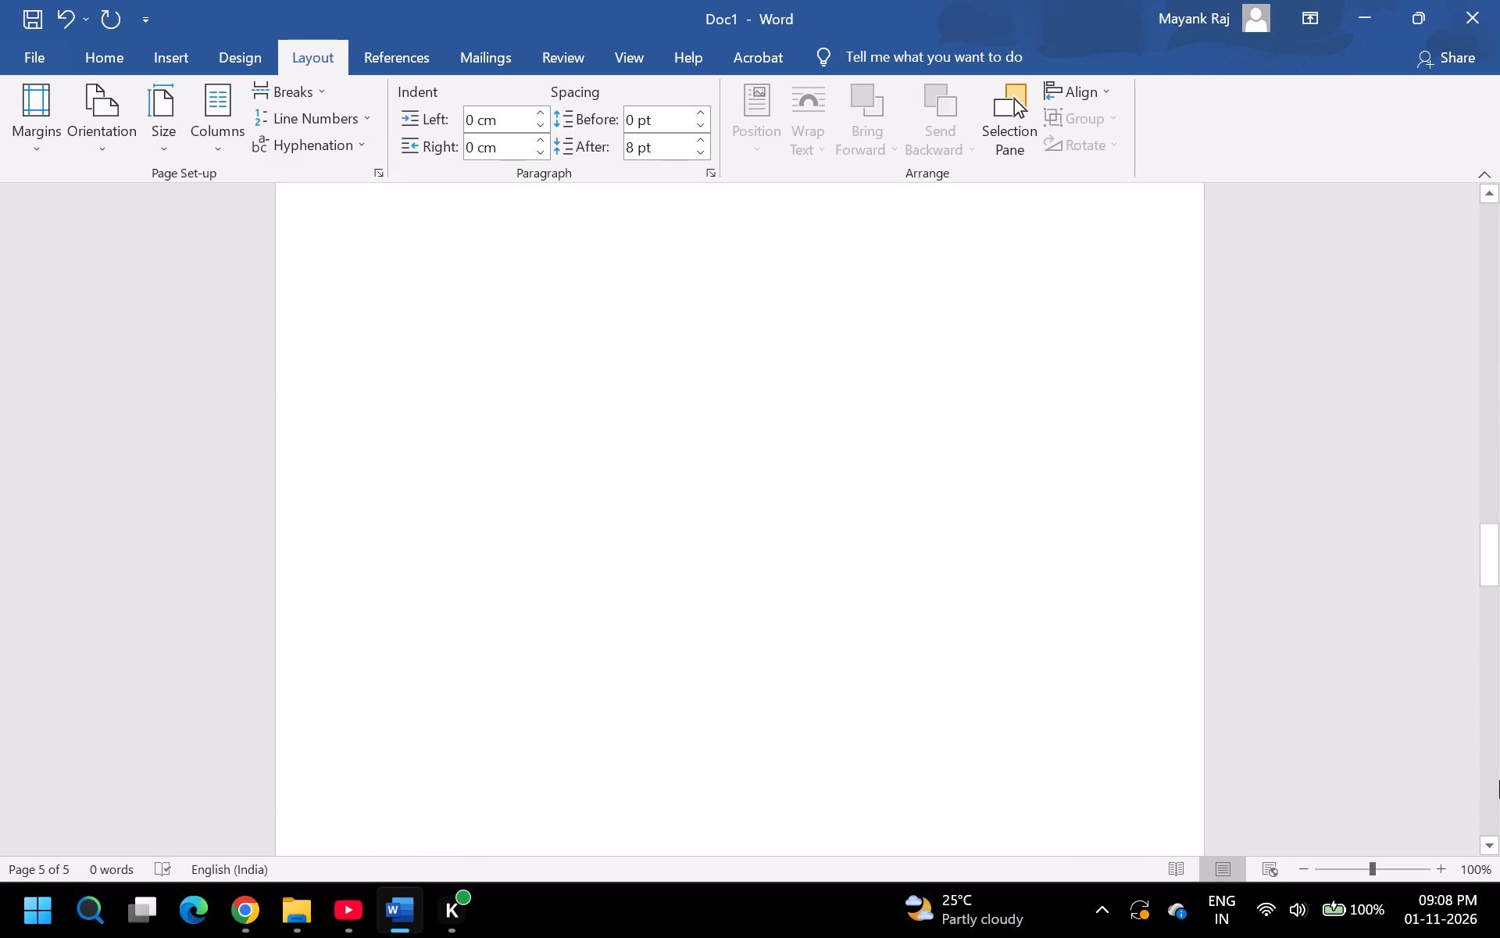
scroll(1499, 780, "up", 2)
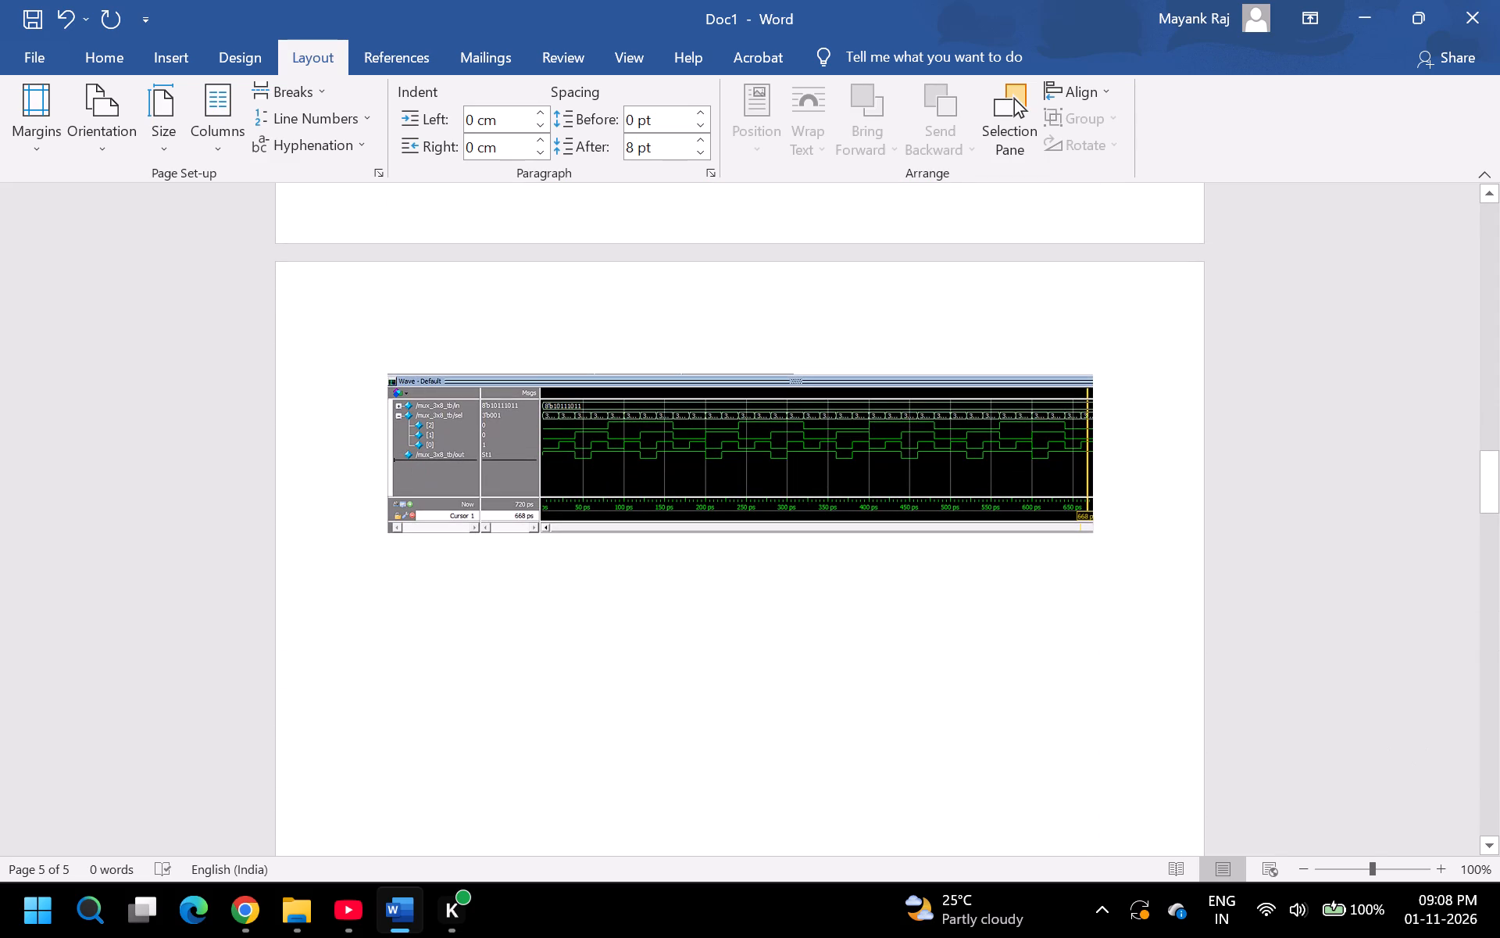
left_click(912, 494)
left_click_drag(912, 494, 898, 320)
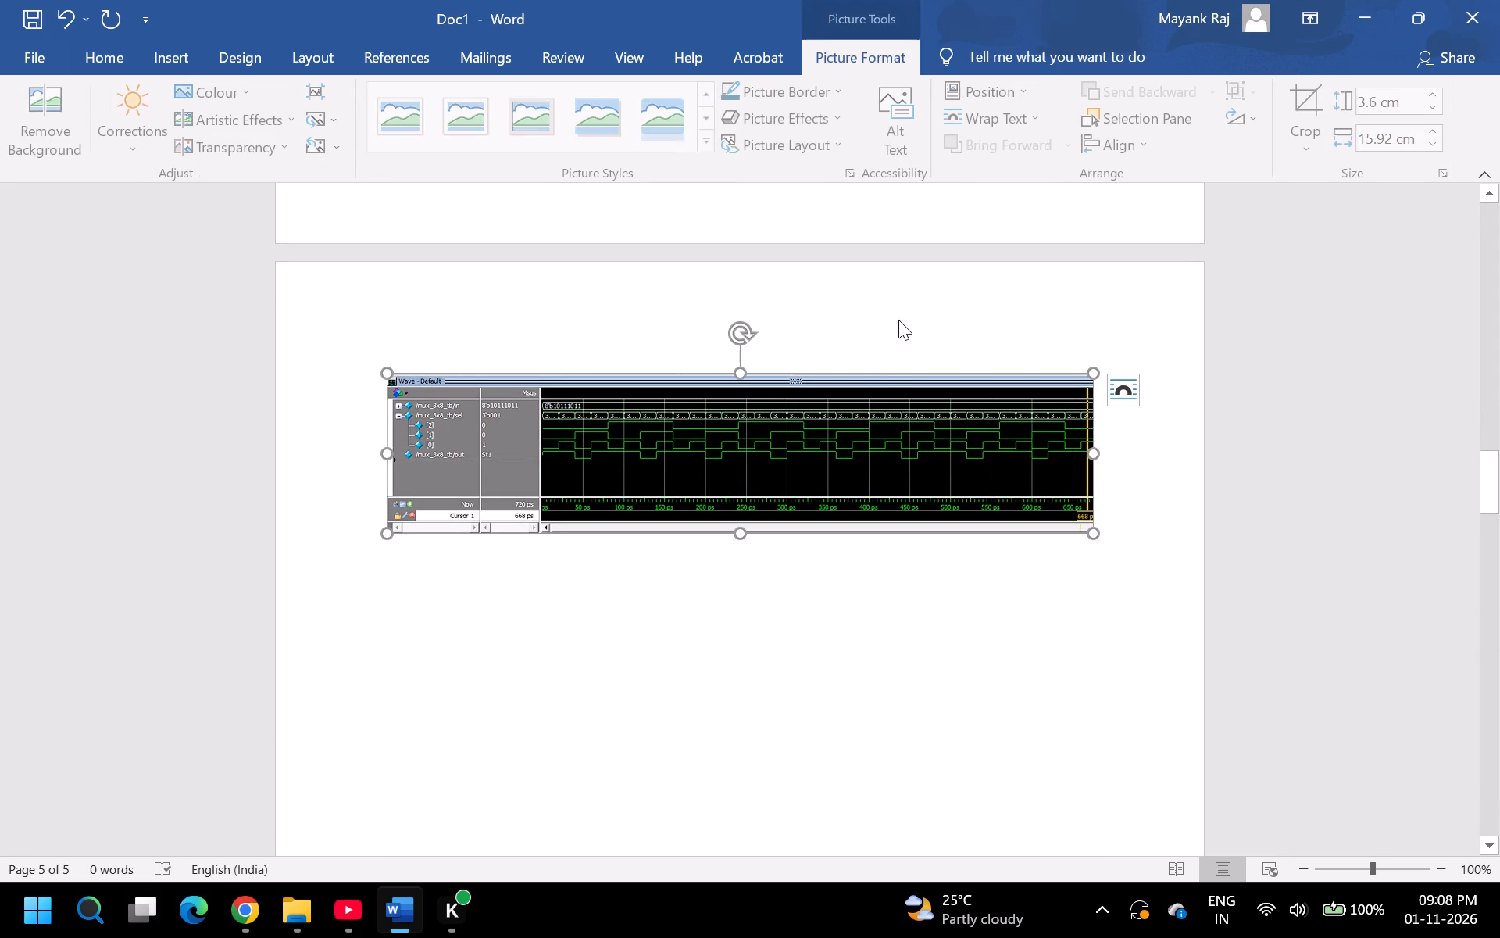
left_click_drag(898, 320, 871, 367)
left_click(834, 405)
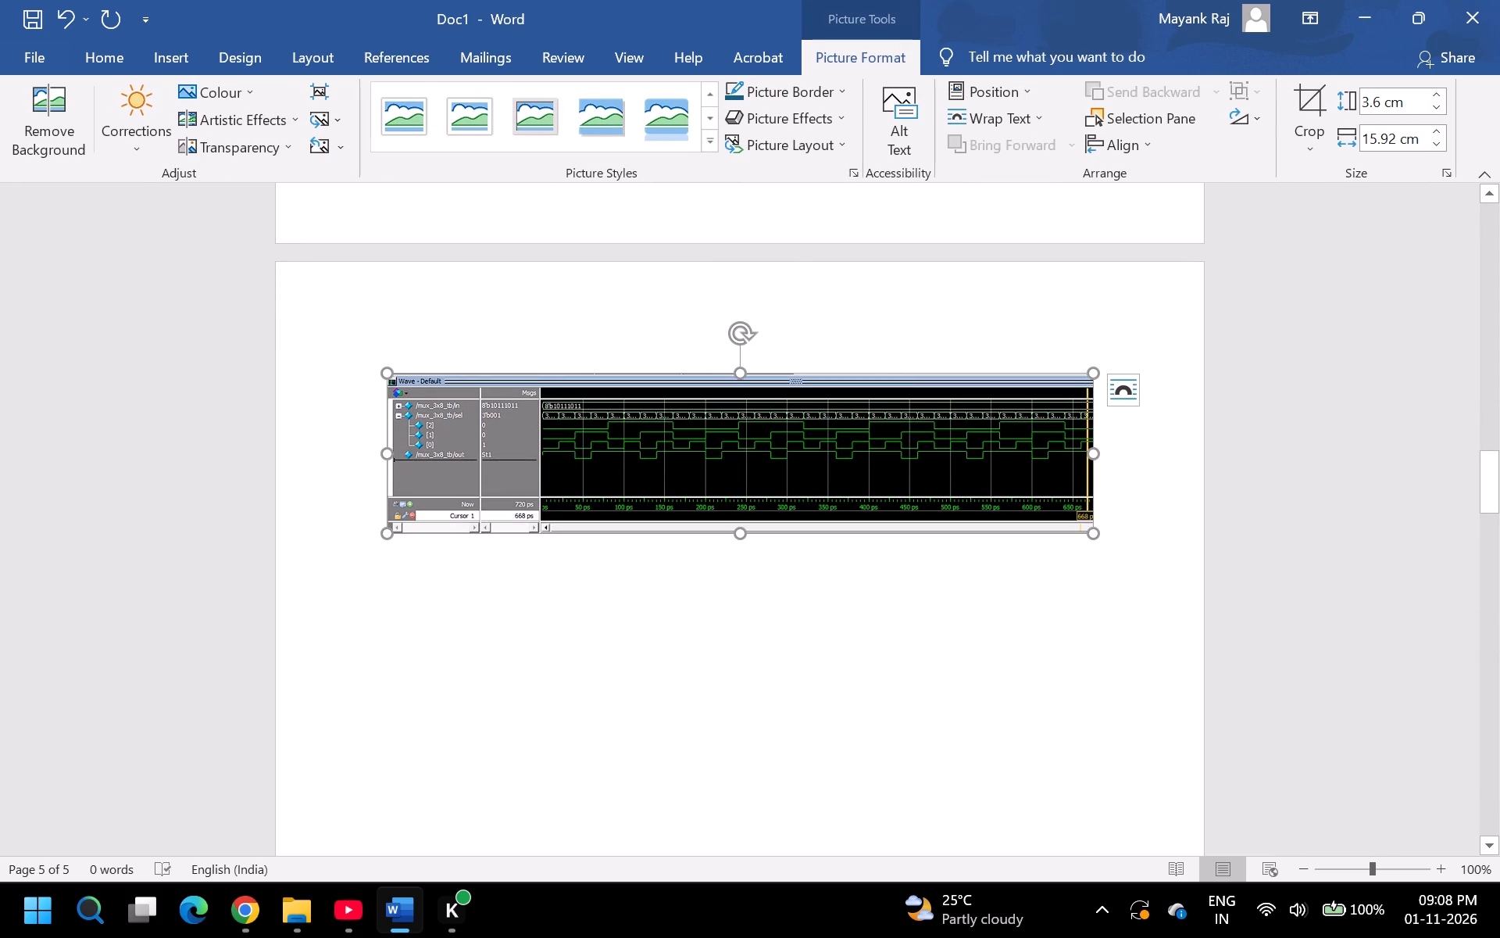
Position the multiplexer waveform picture at the top right of the page with text wrapping.
left_click(322, 65)
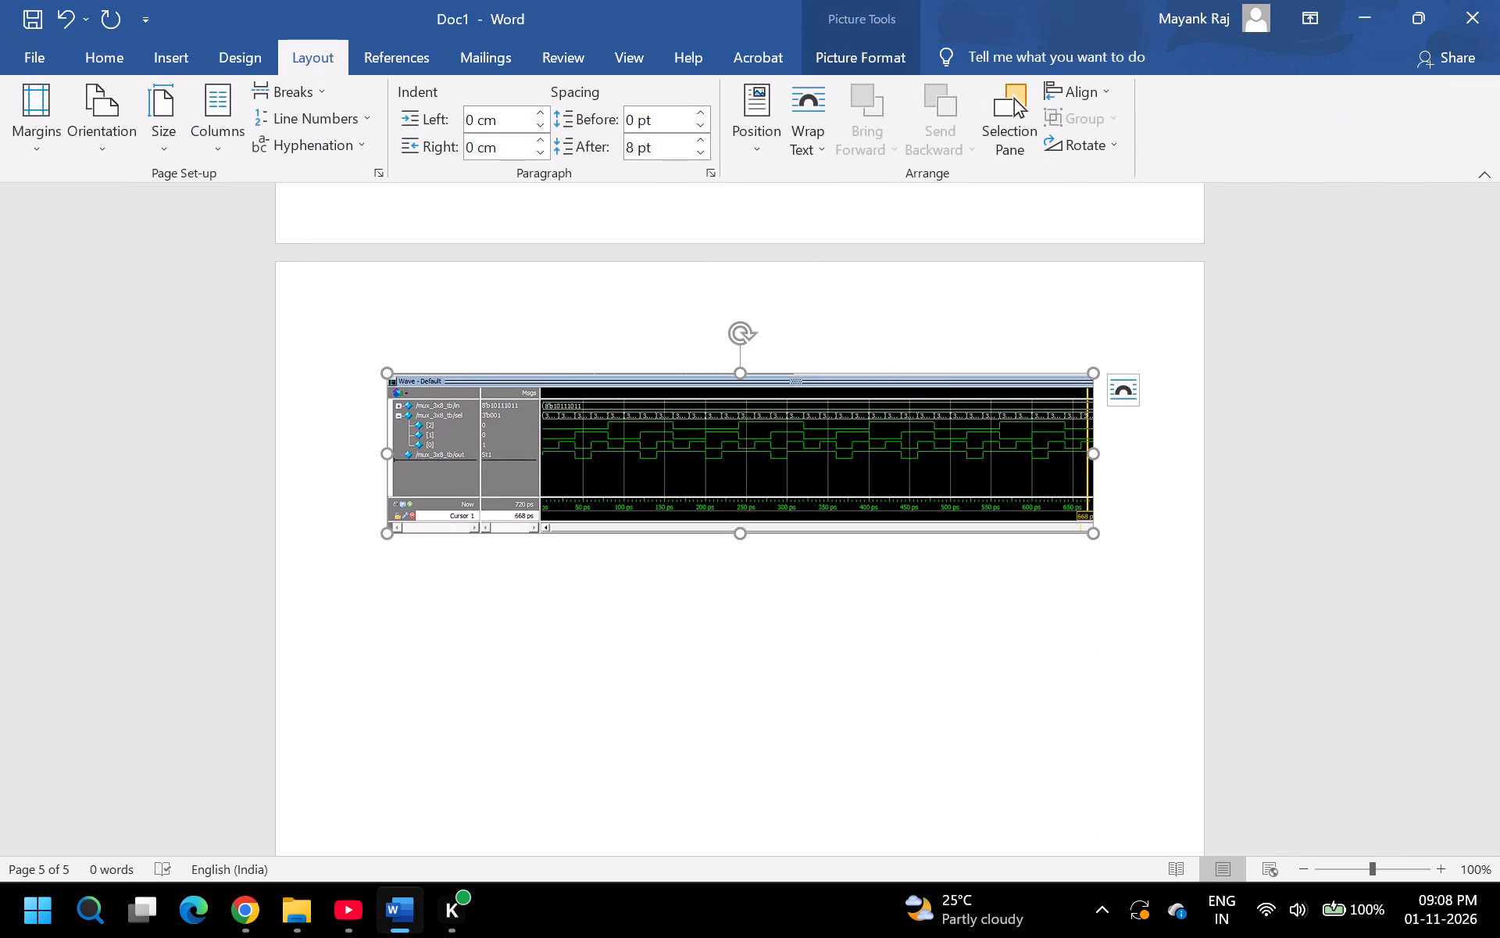
left_click(746, 120)
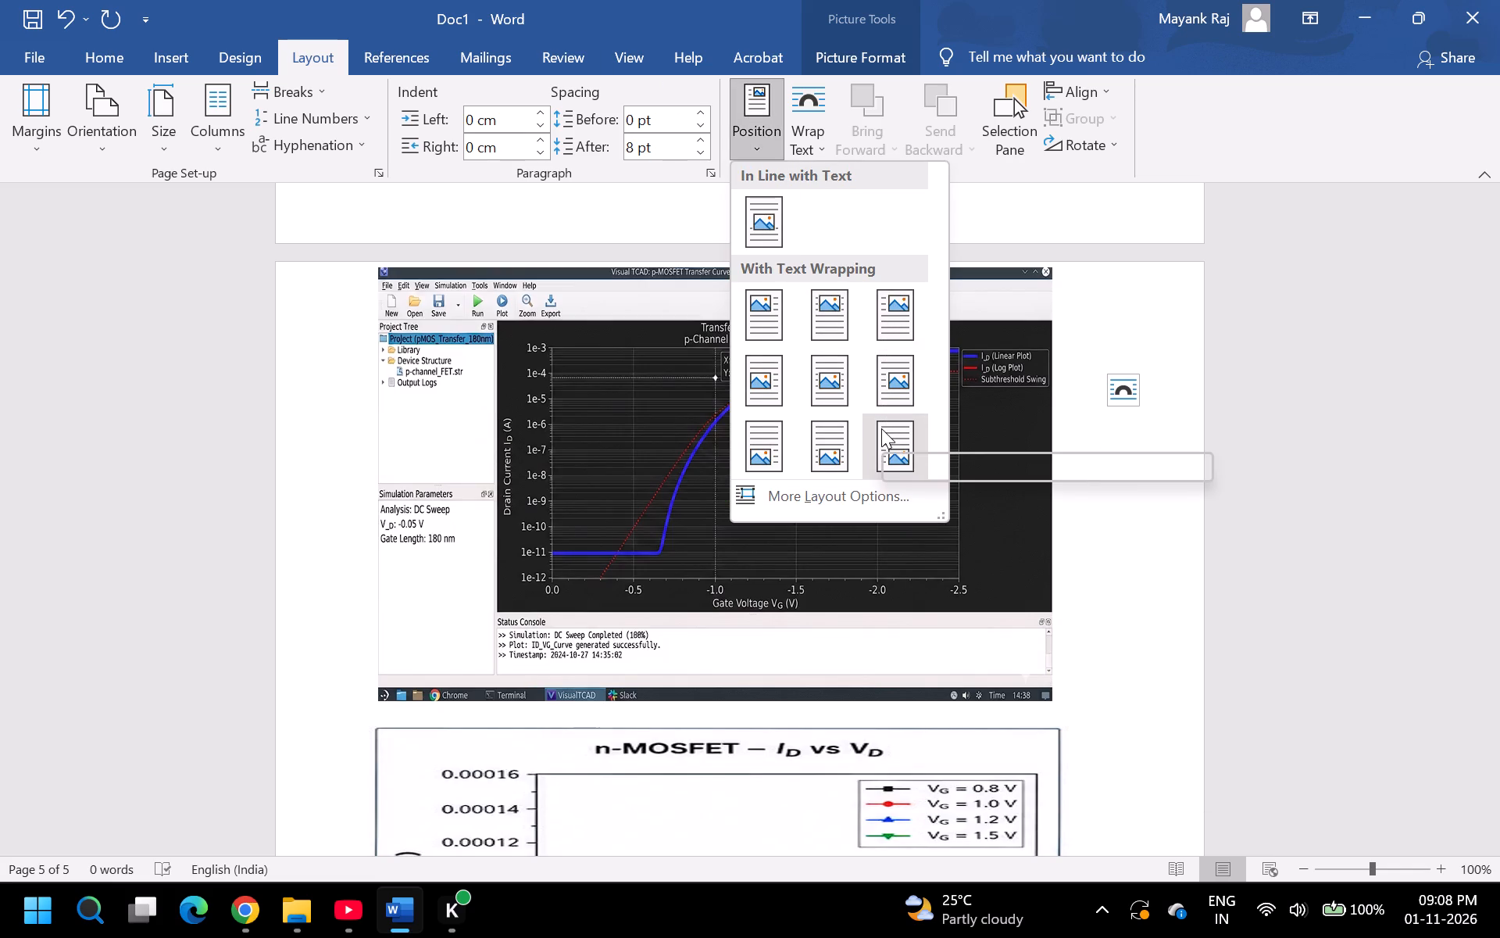
left_click(885, 313)
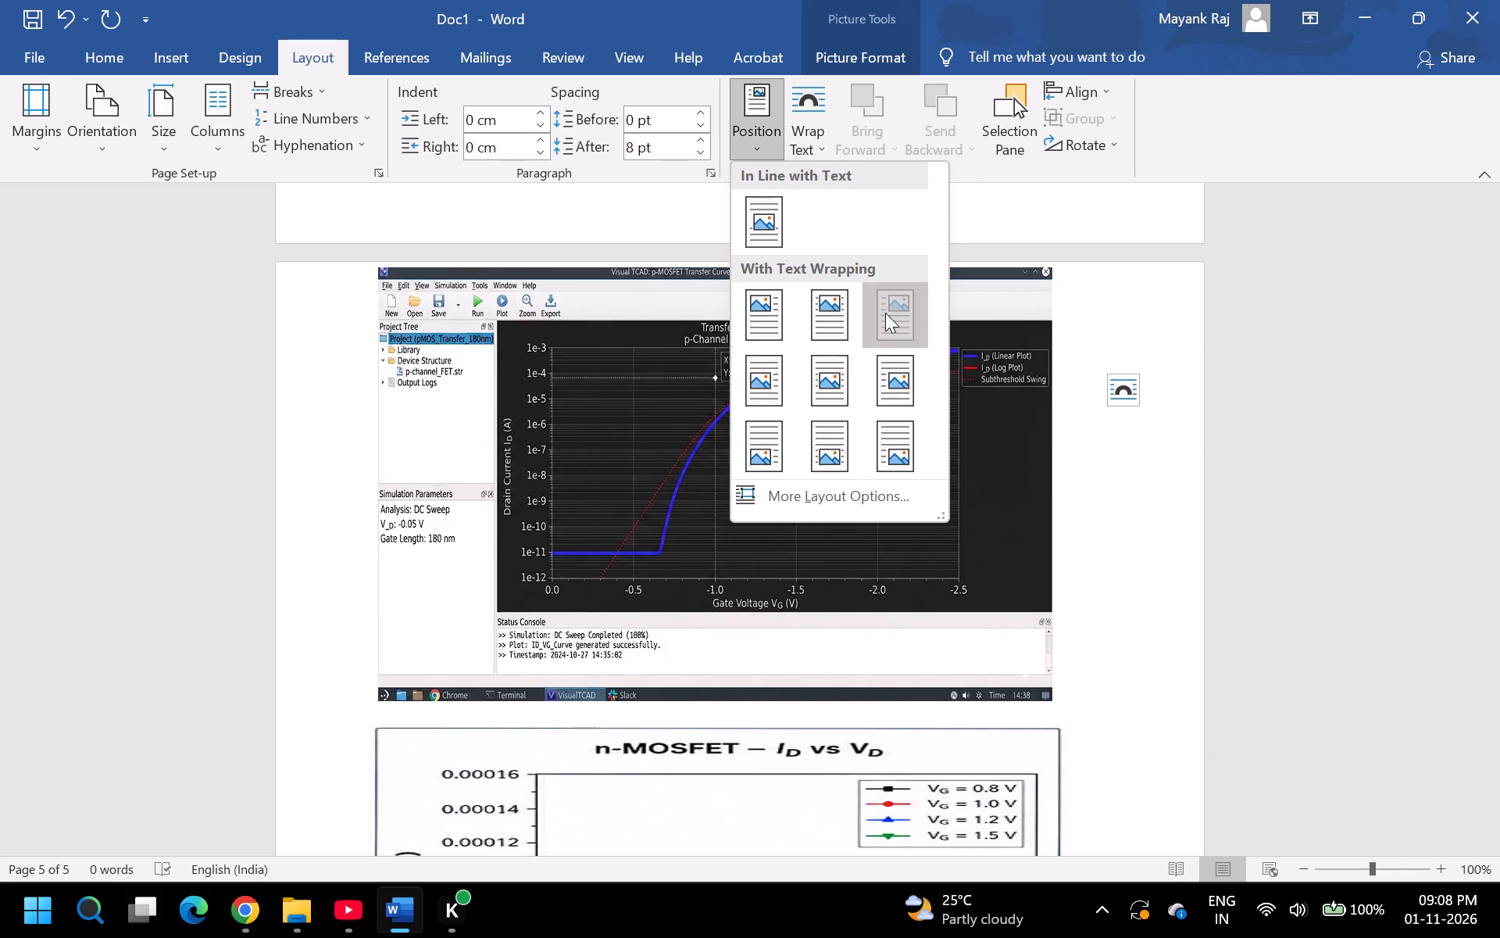
Move the multiplexer waveform picture up and slightly left, near the top of the page following the r_BIT1/w_SUM waveform.
scroll(885, 313, "up", 7)
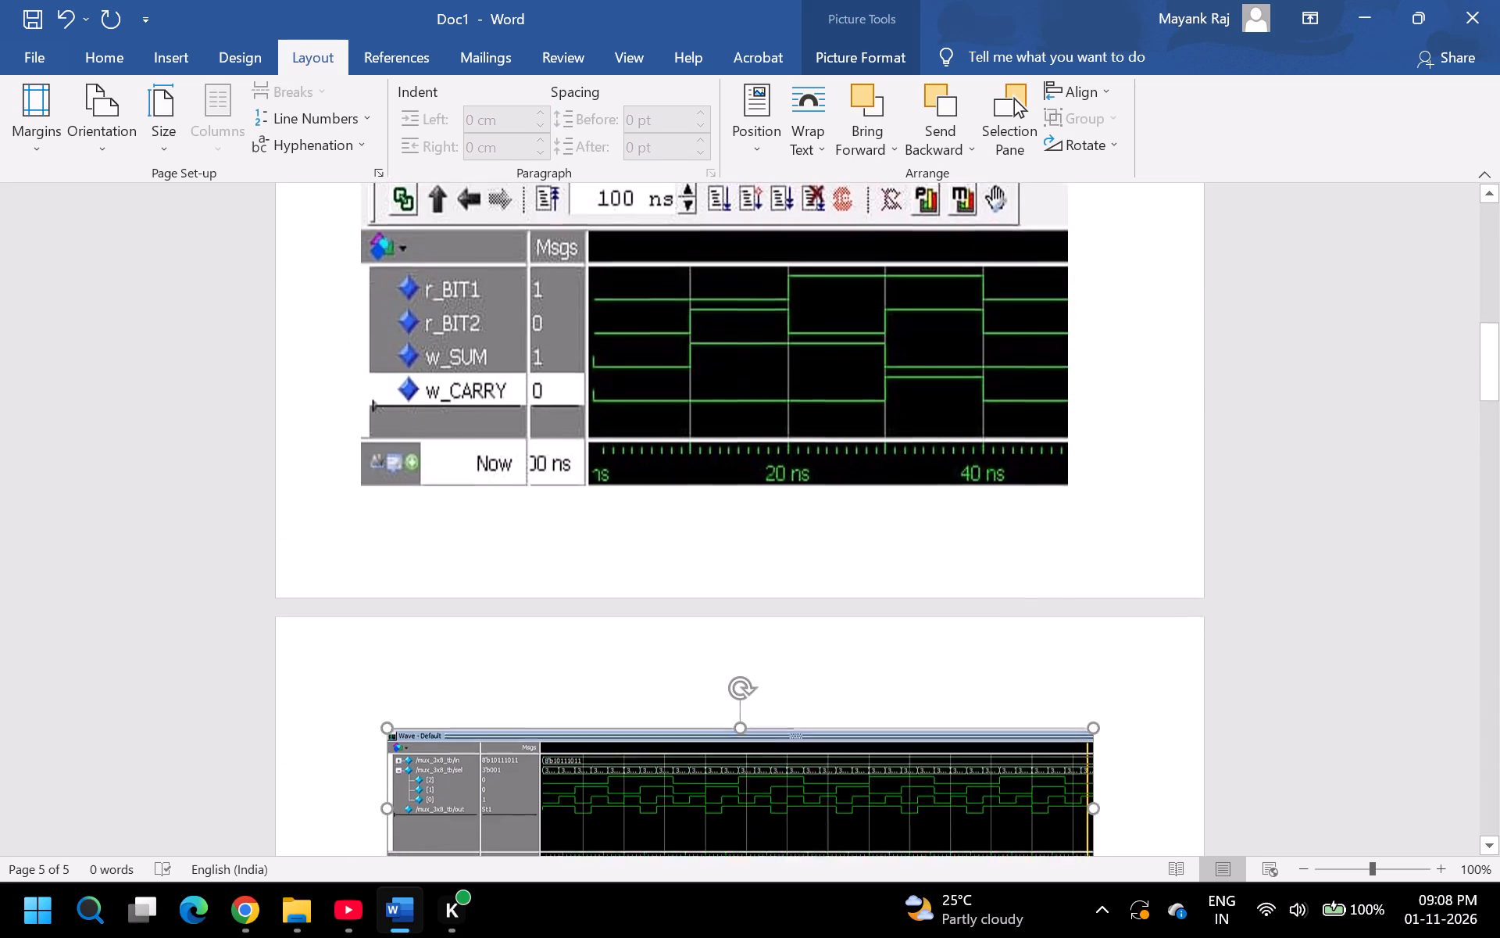
scroll(885, 313, "down", 2)
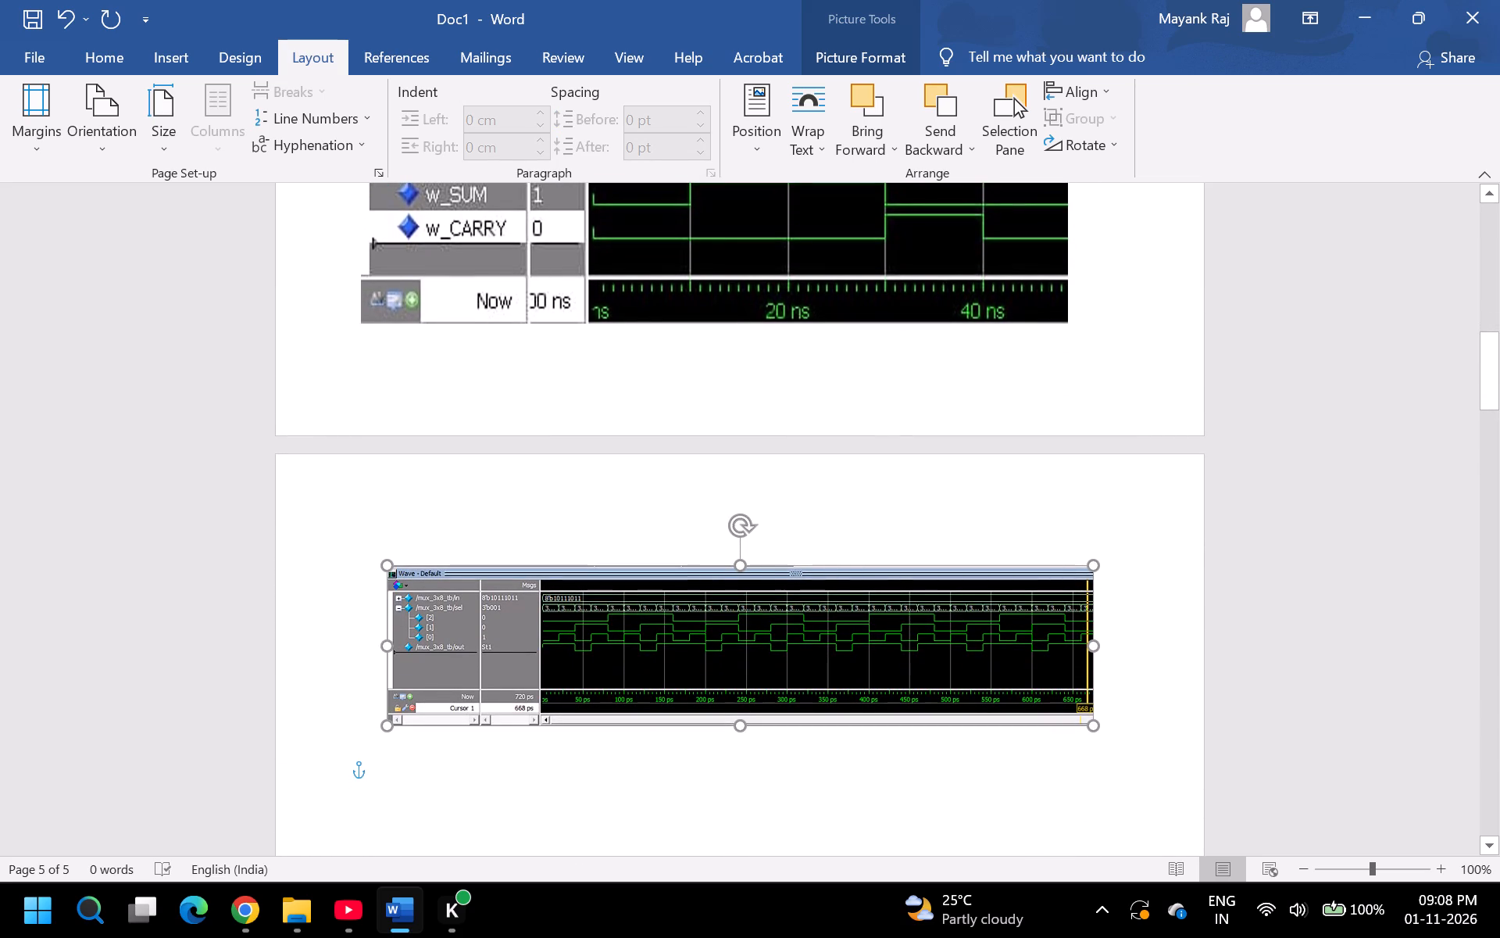
left_click_drag(763, 622, 770, 238)
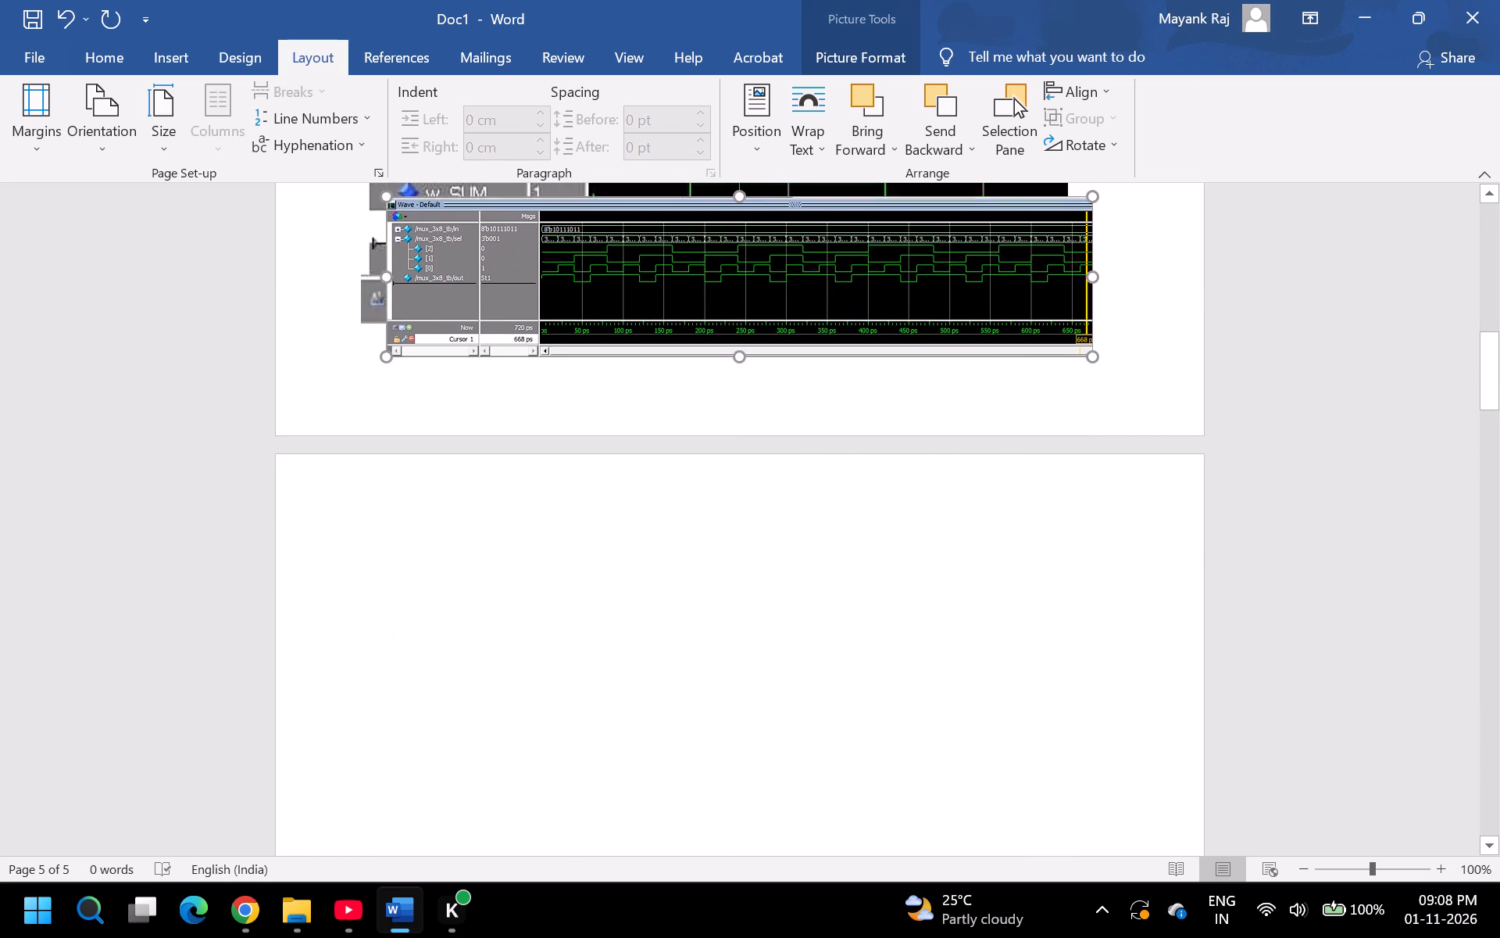
left_click_drag(770, 238, 769, 183)
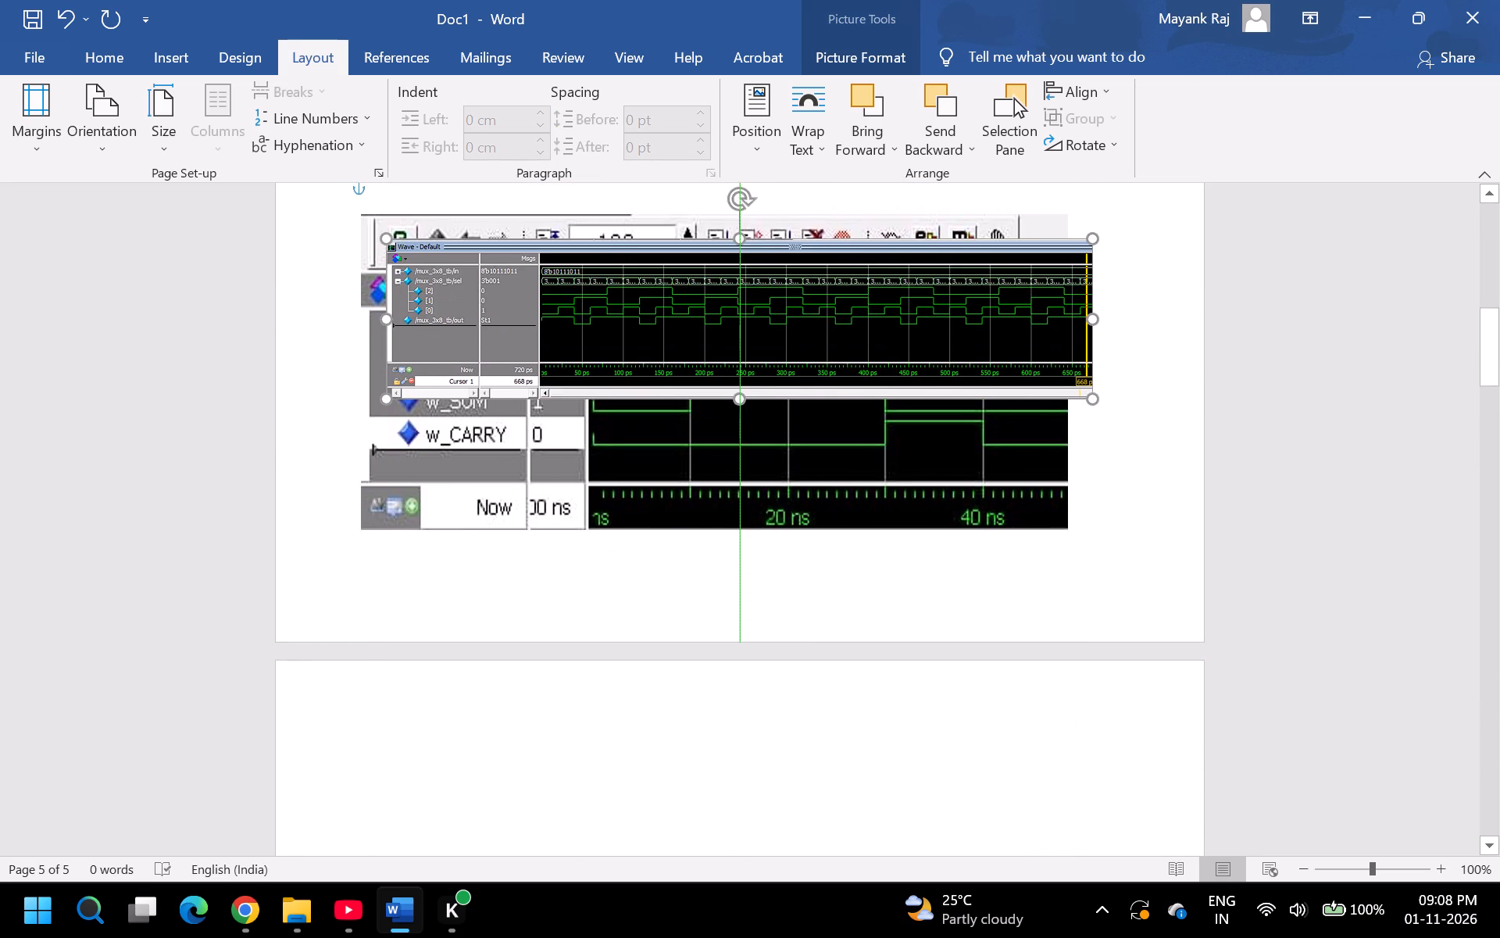
left_click_drag(769, 183, 719, 812)
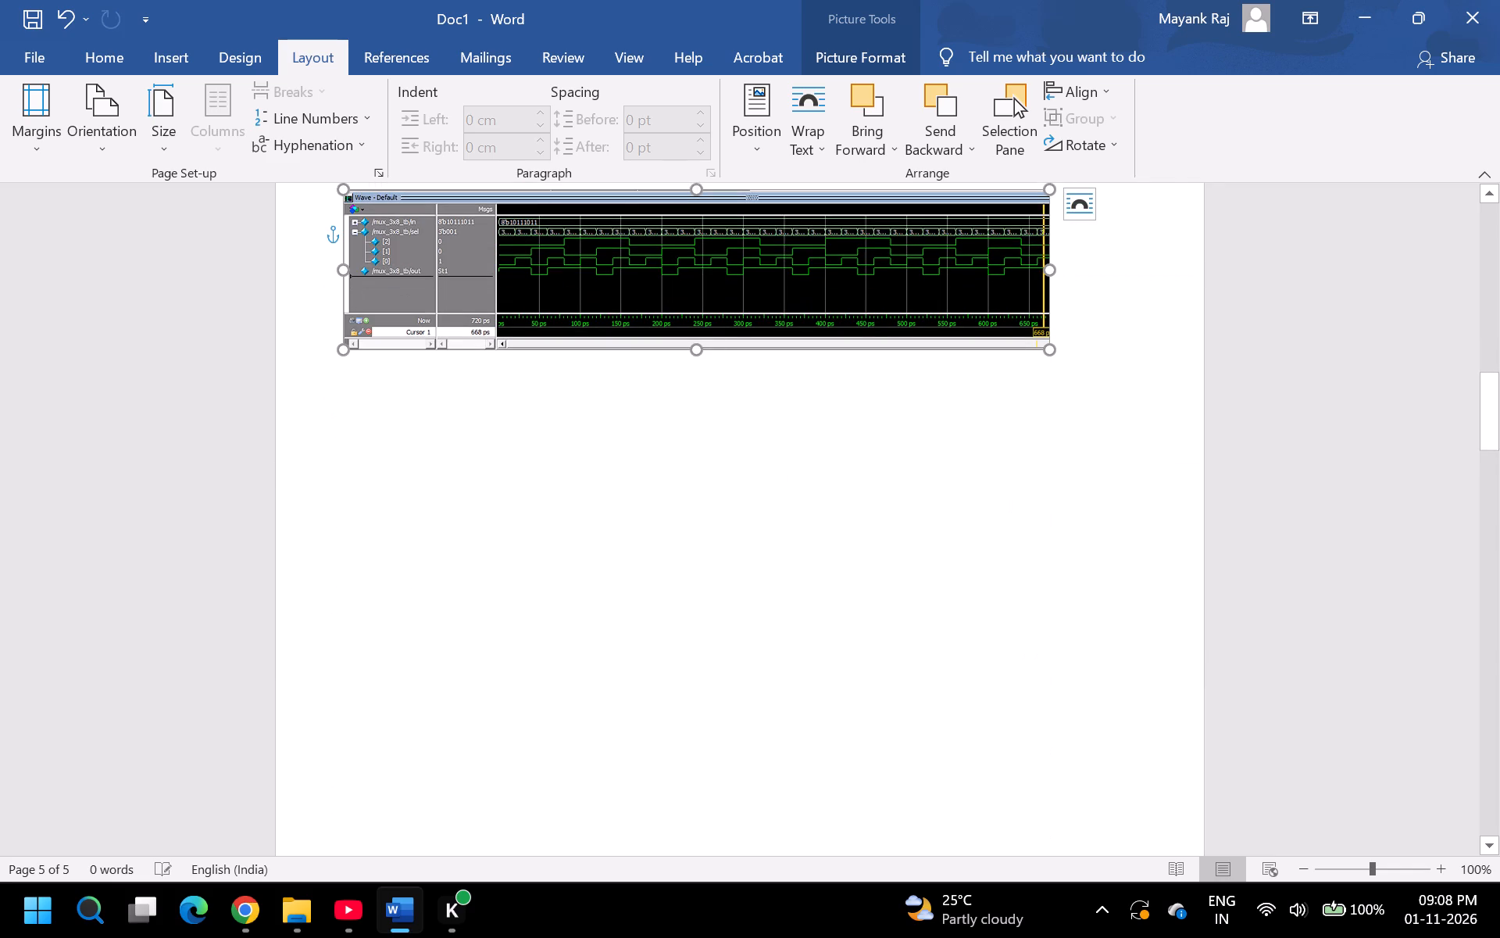
left_click(843, 597)
Look through the document's pages to check how the waveform pictures and MOSFET graphs are laid out.
scroll(843, 597, "up", 1)
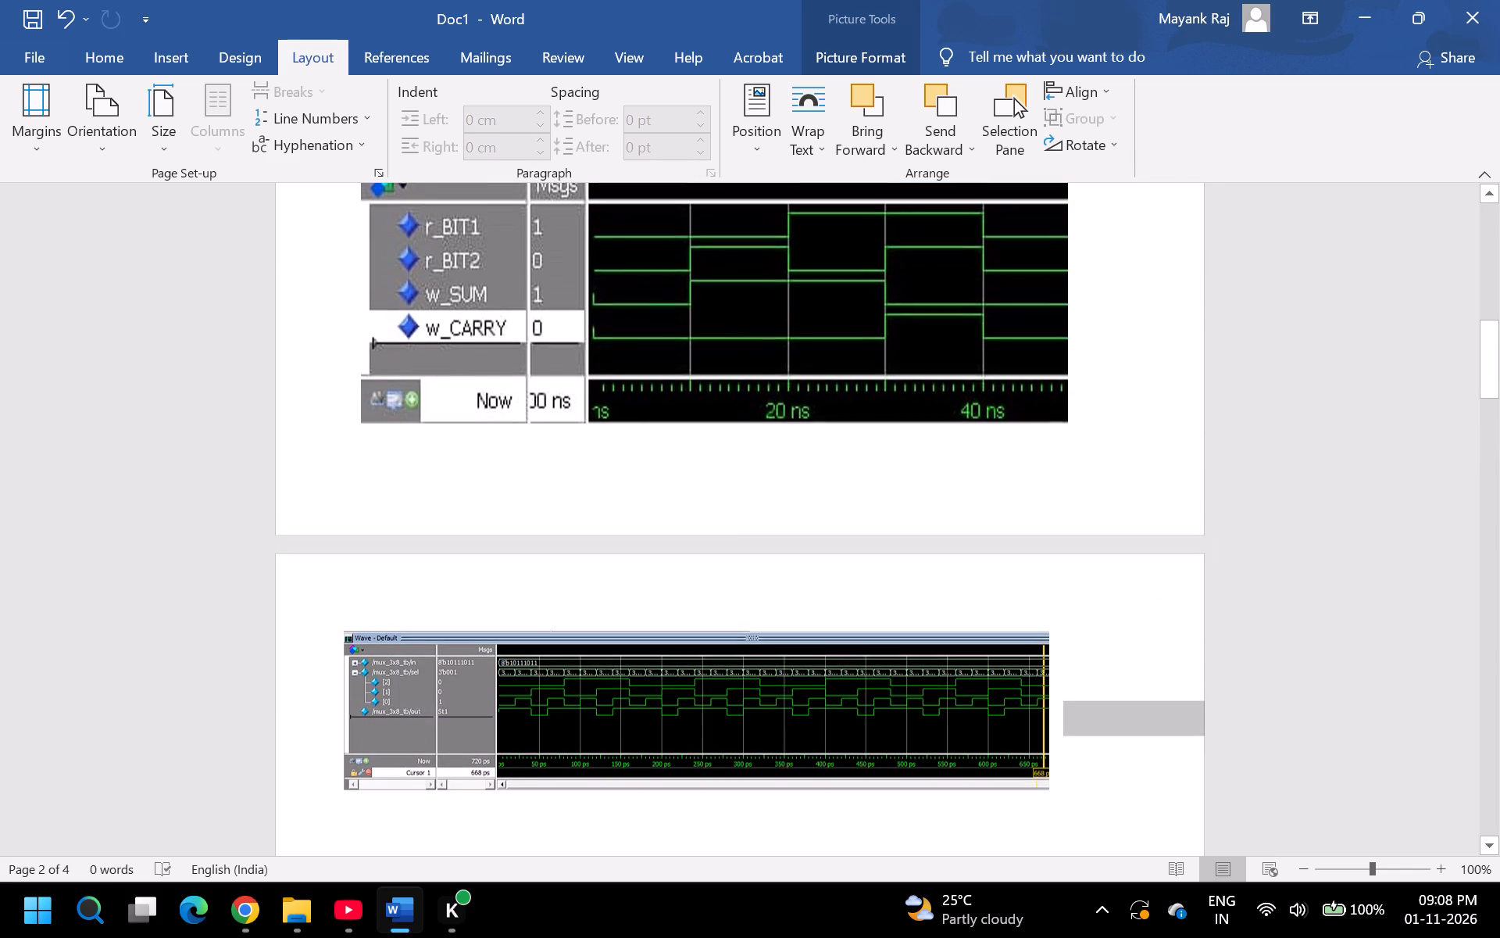
scroll(843, 597, "up", 1)
left_click(949, 508)
scroll(949, 508, "up", 5)
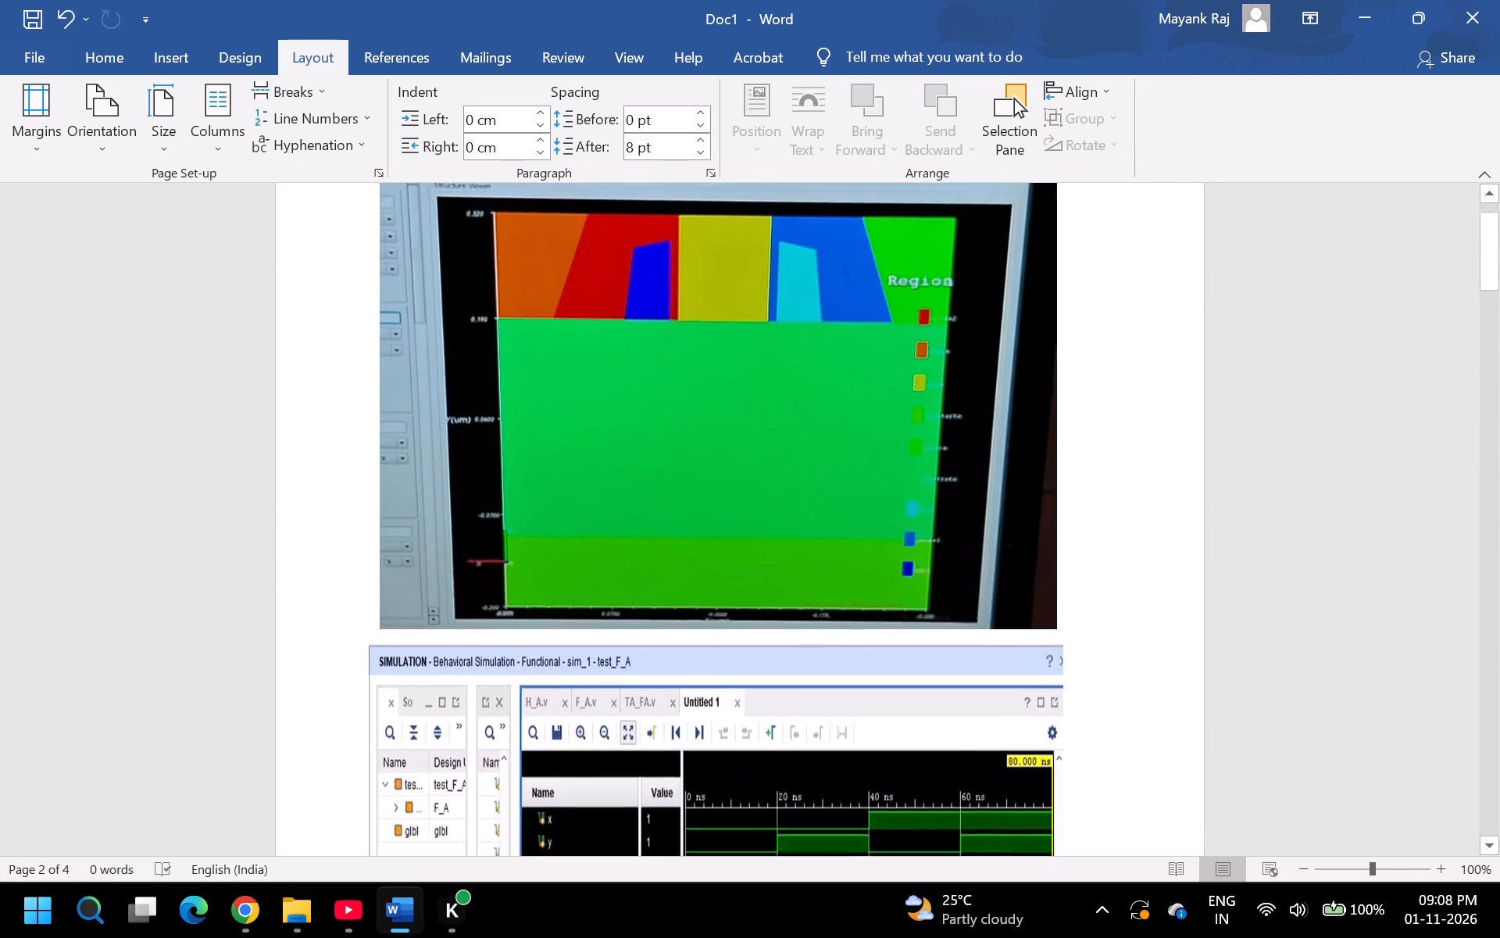
scroll(949, 508, "up", 5)
scroll(949, 508, "down", 12)
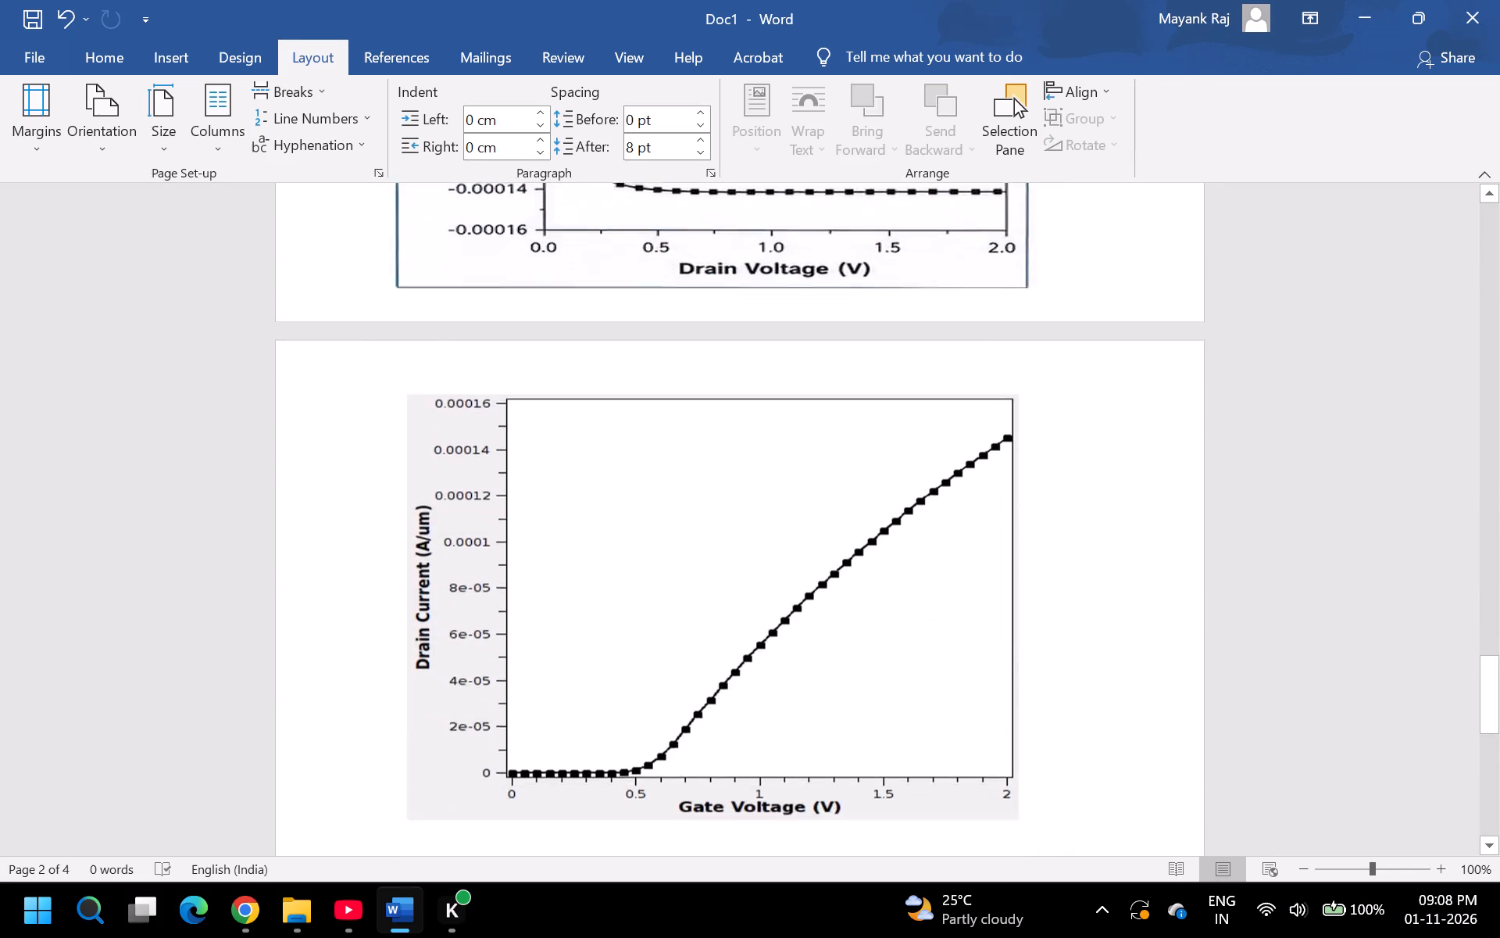
scroll(949, 508, "down", 9)
scroll(949, 508, "up", 9)
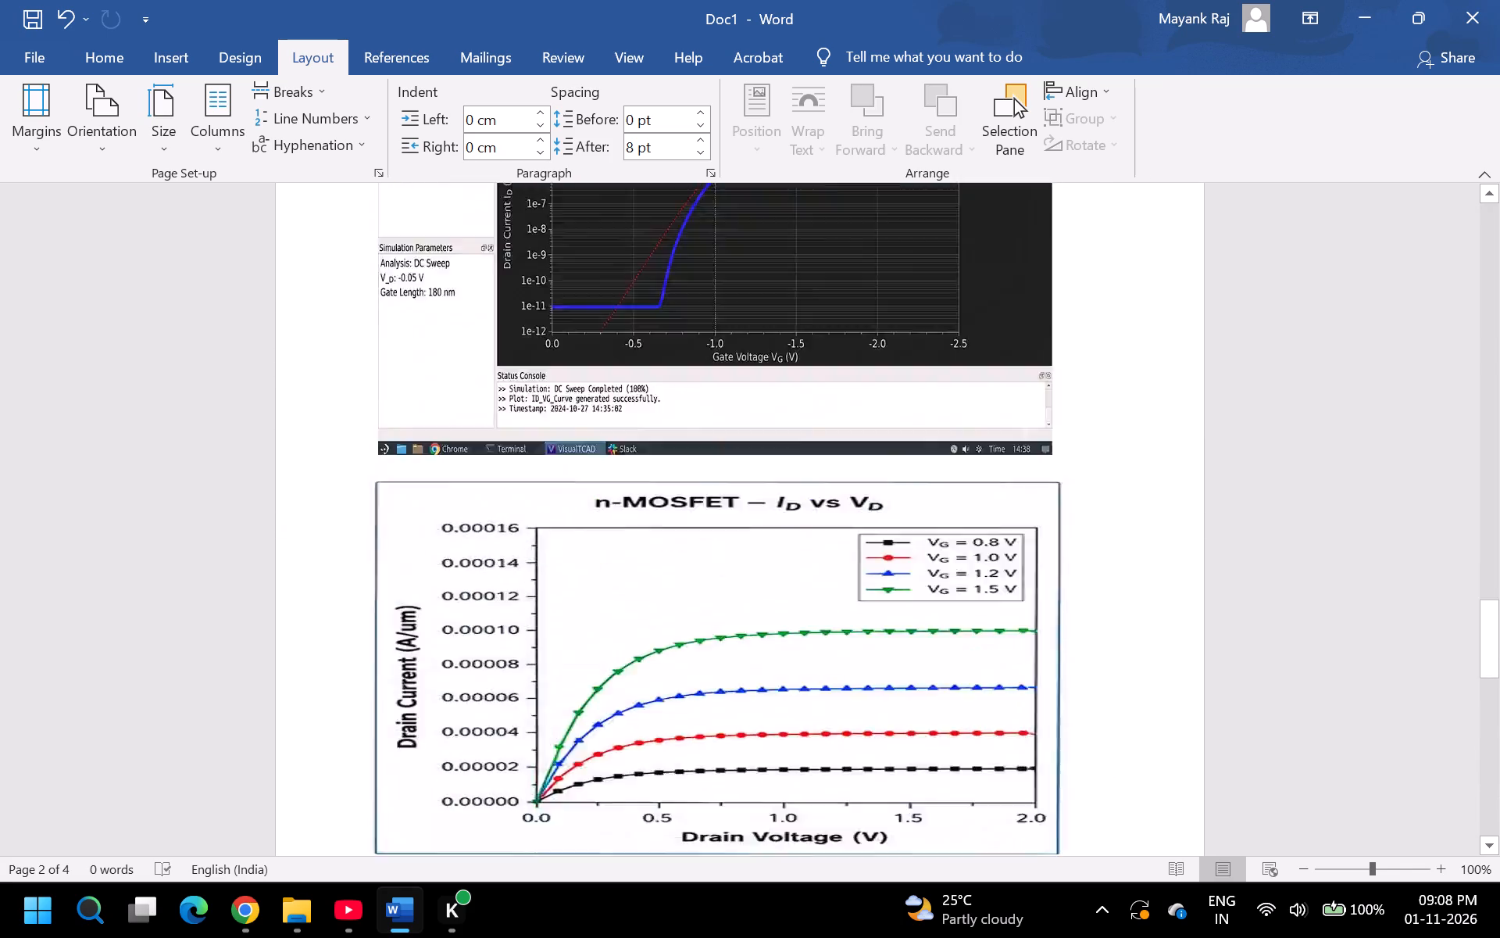
scroll(949, 508, "up", 2)
scroll(949, 508, "down", 1)
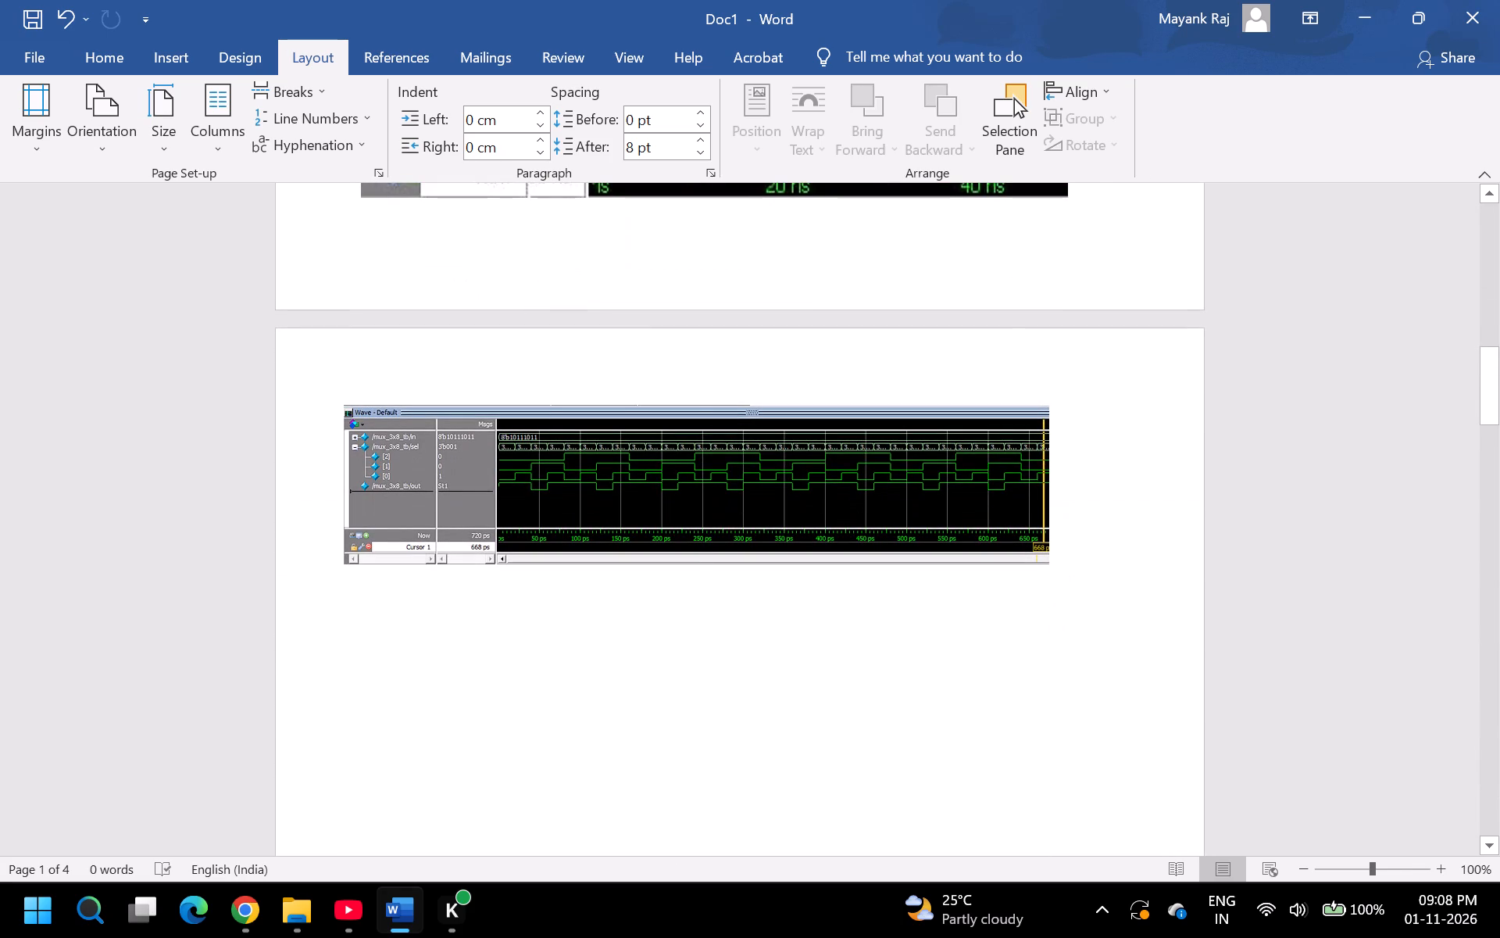
Stretch the multiplexer waveform picture downward to about twice its height and narrow it slightly from its right side.
left_click(769, 474)
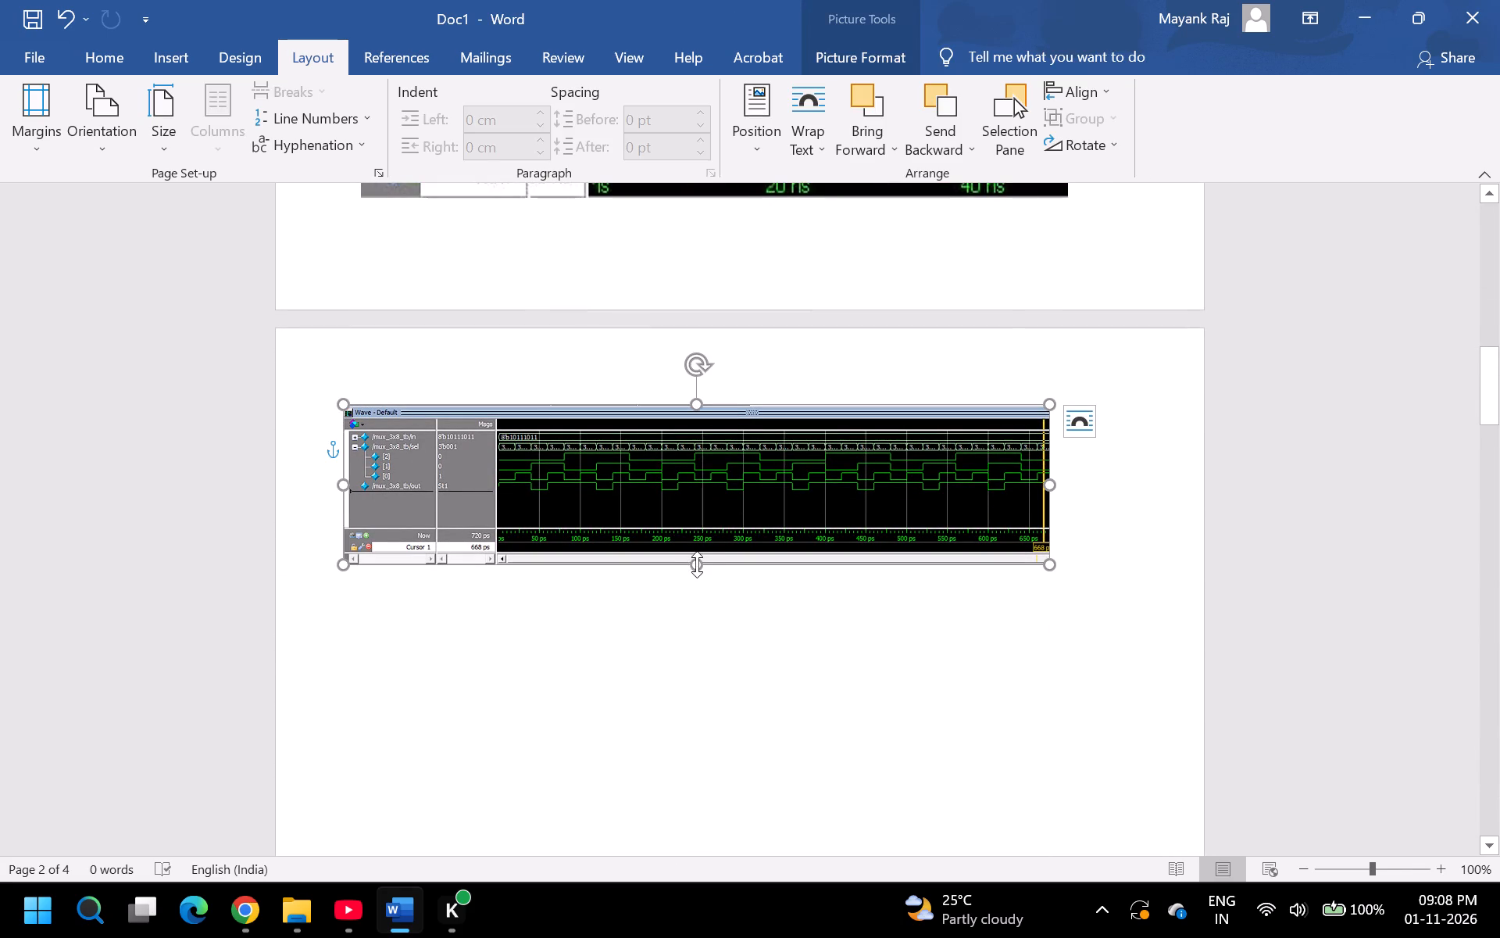
left_click_drag(697, 564, 683, 668)
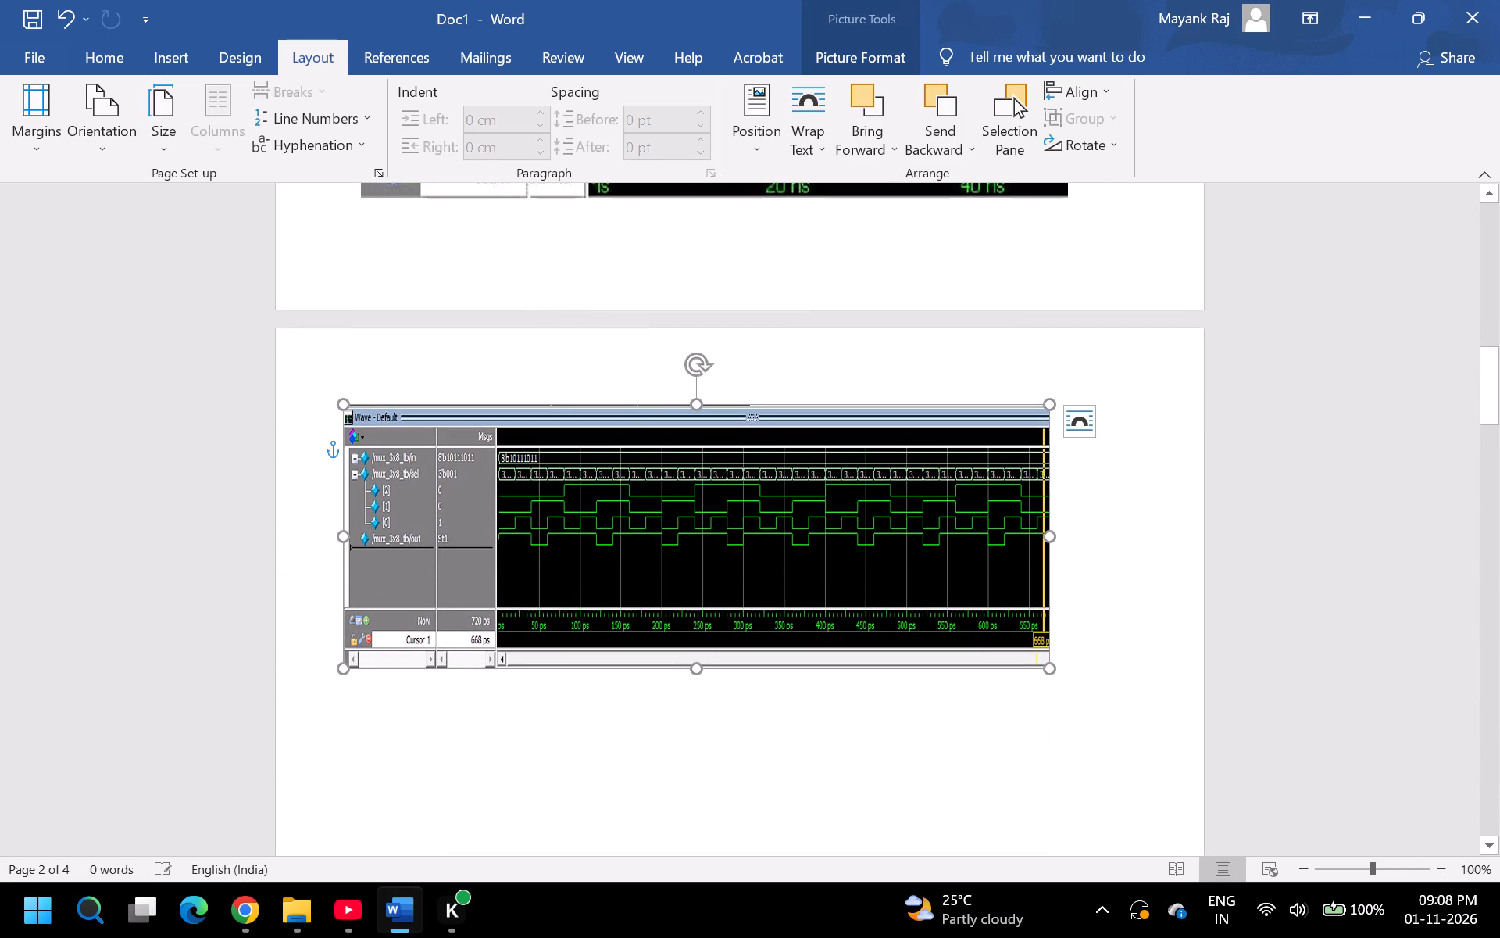
left_click(683, 668)
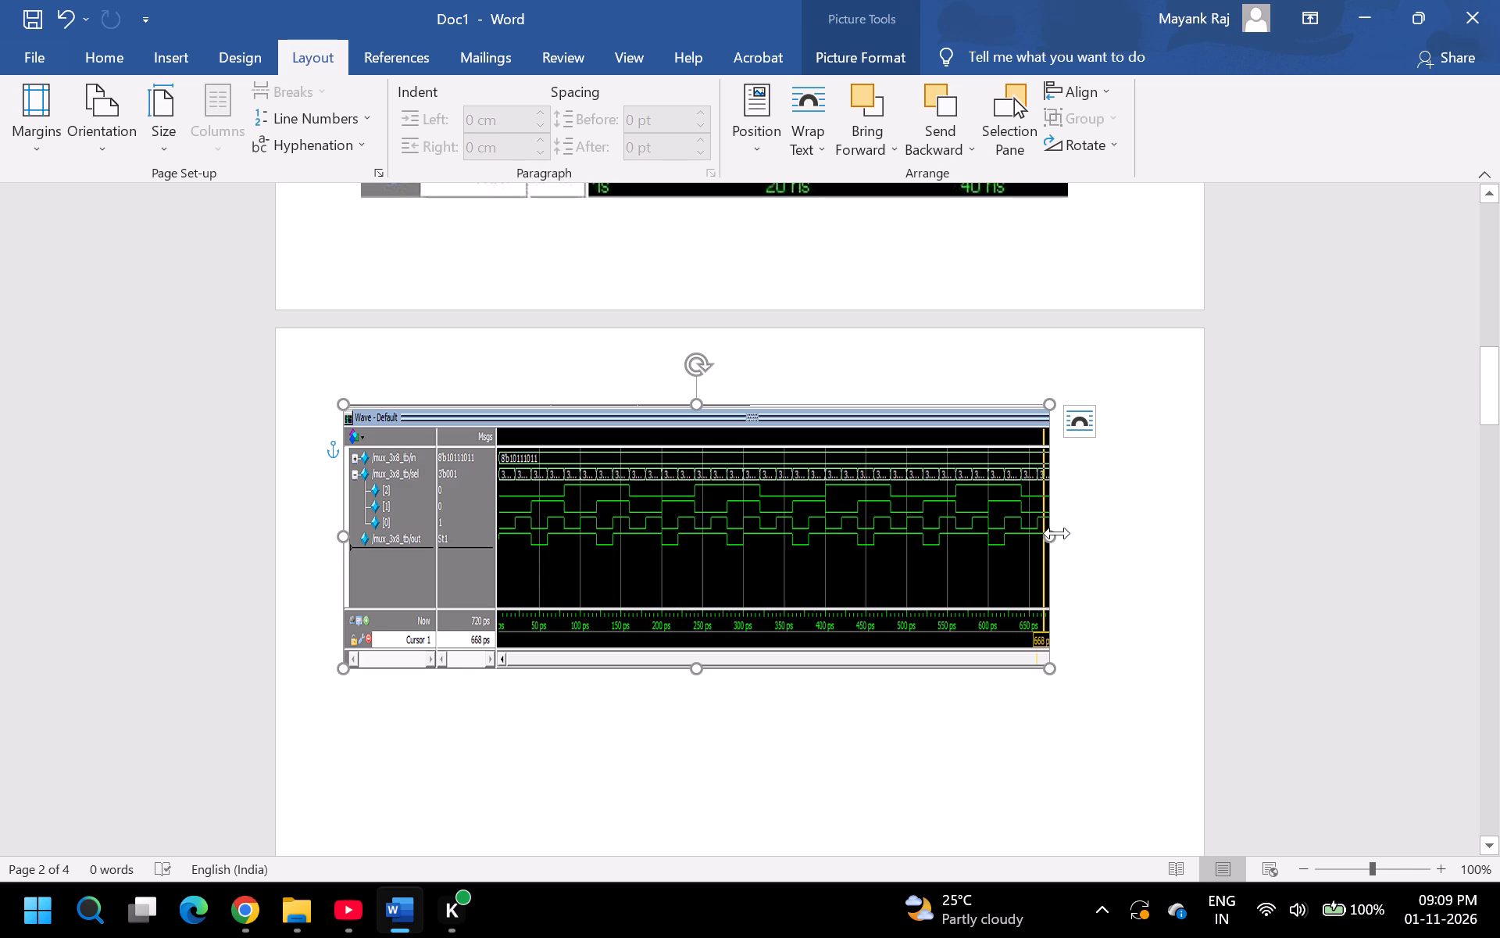
left_click_drag(1051, 533, 1005, 542)
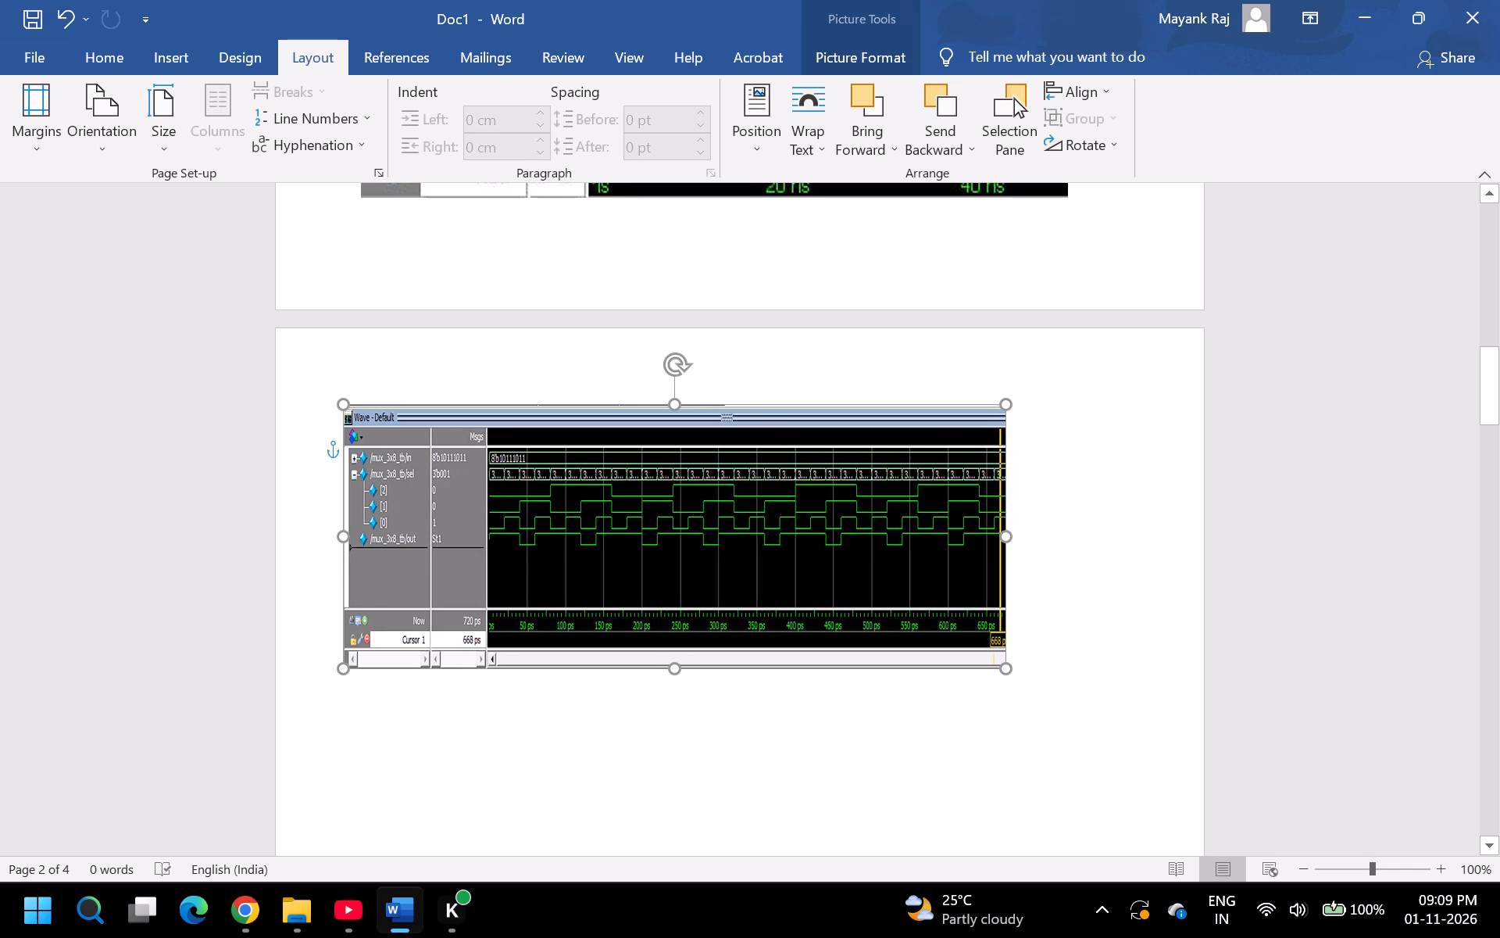
left_click_drag(1005, 542, 999, 542)
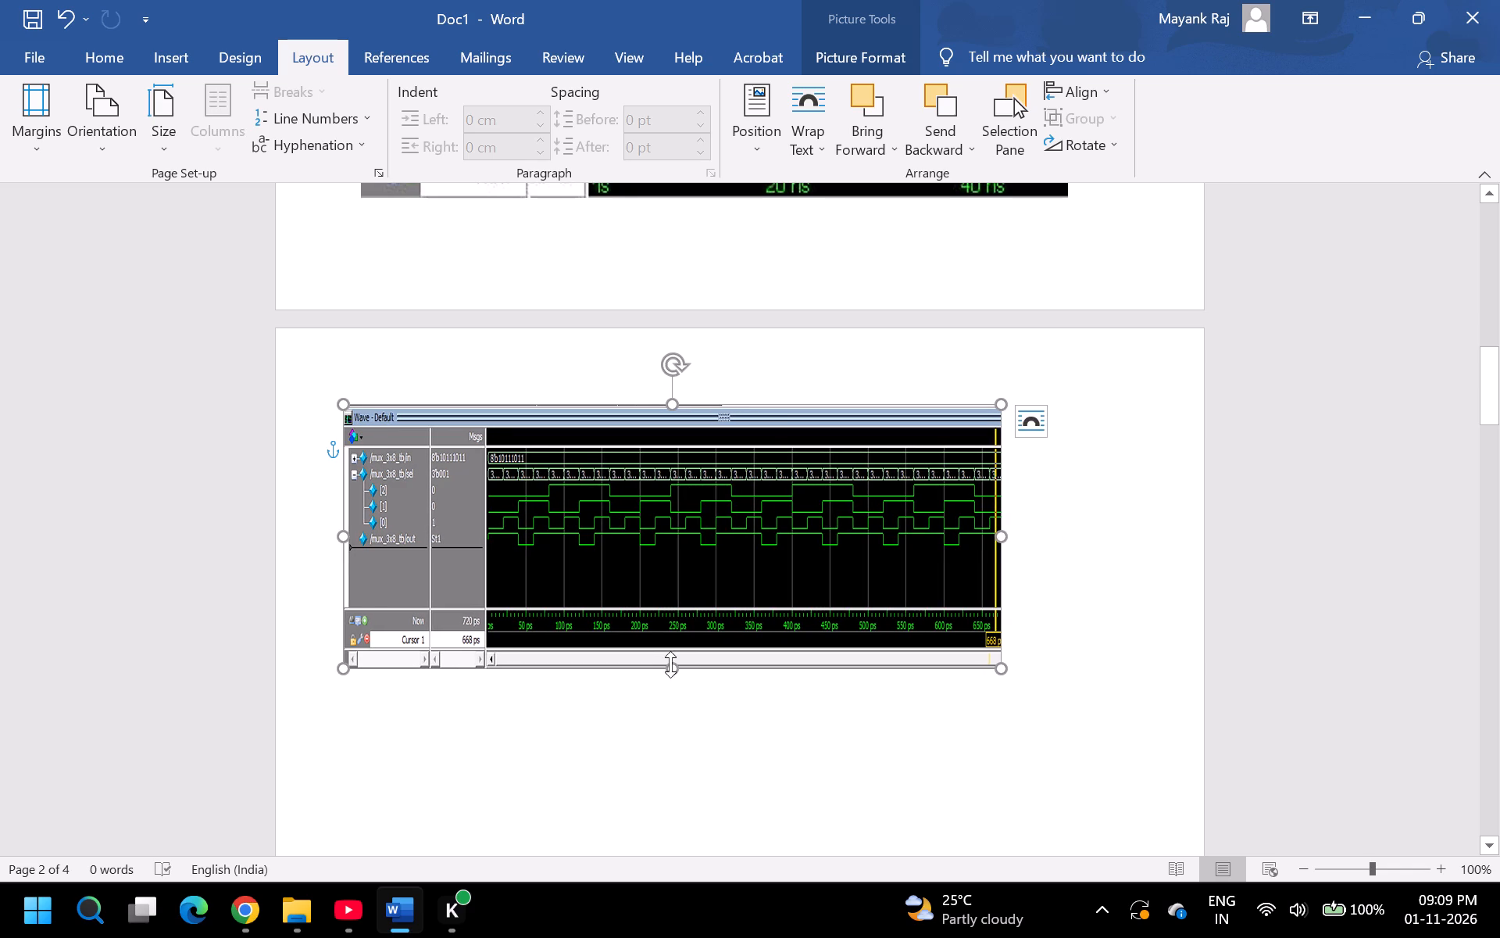
left_click_drag(670, 668, 666, 714)
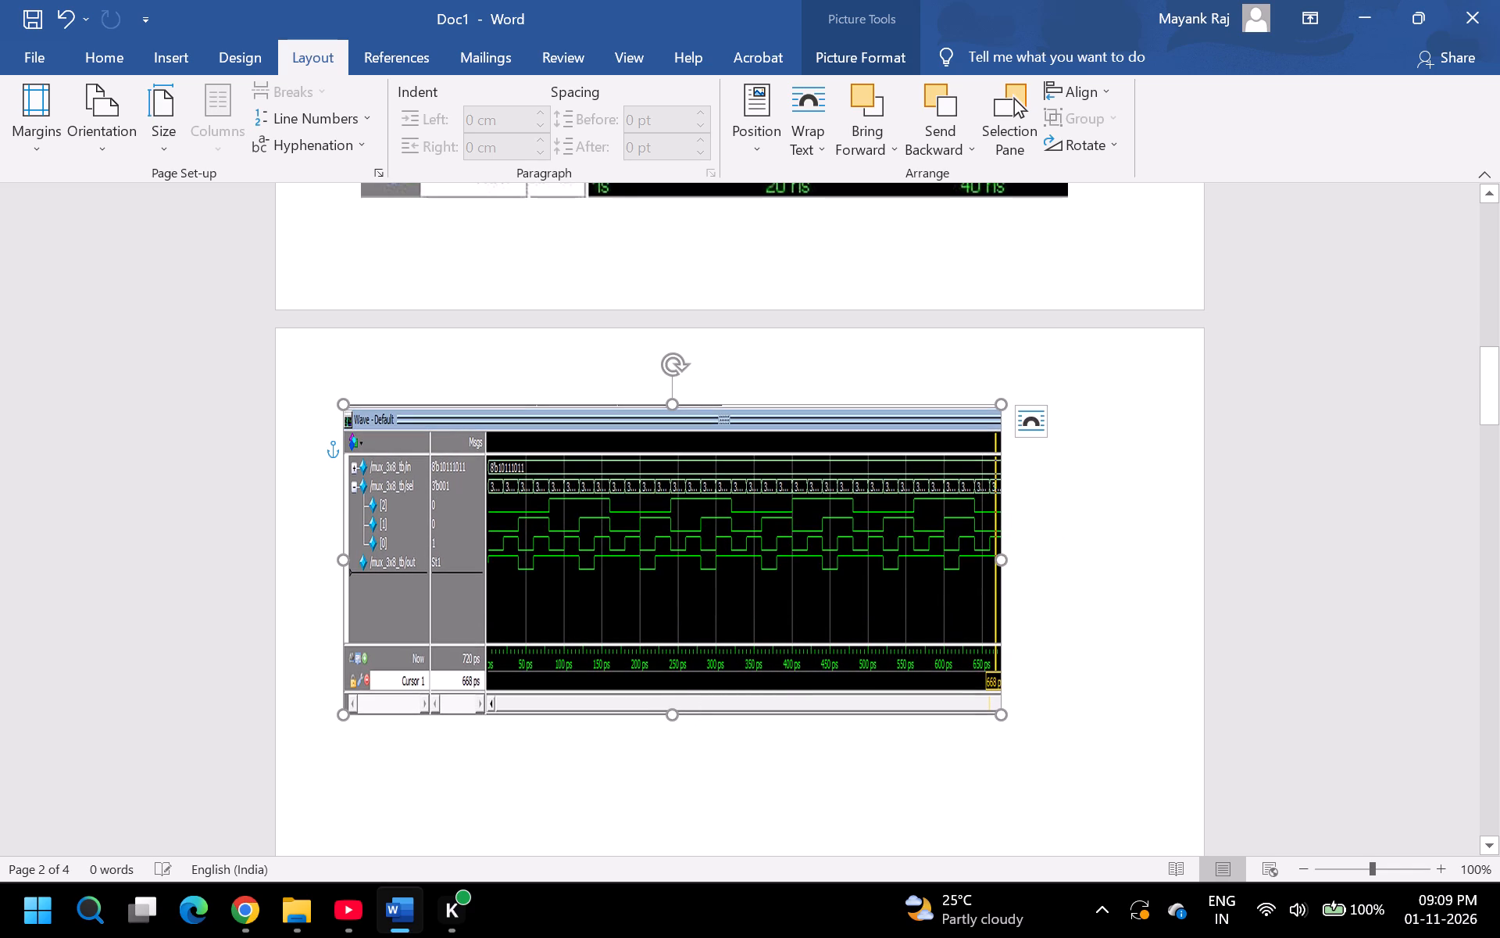
left_click(1054, 564)
Look through the document's pages to examine the picture arrangement and the blank space below the multiplexer waveform.
scroll(1054, 564, "up", 6)
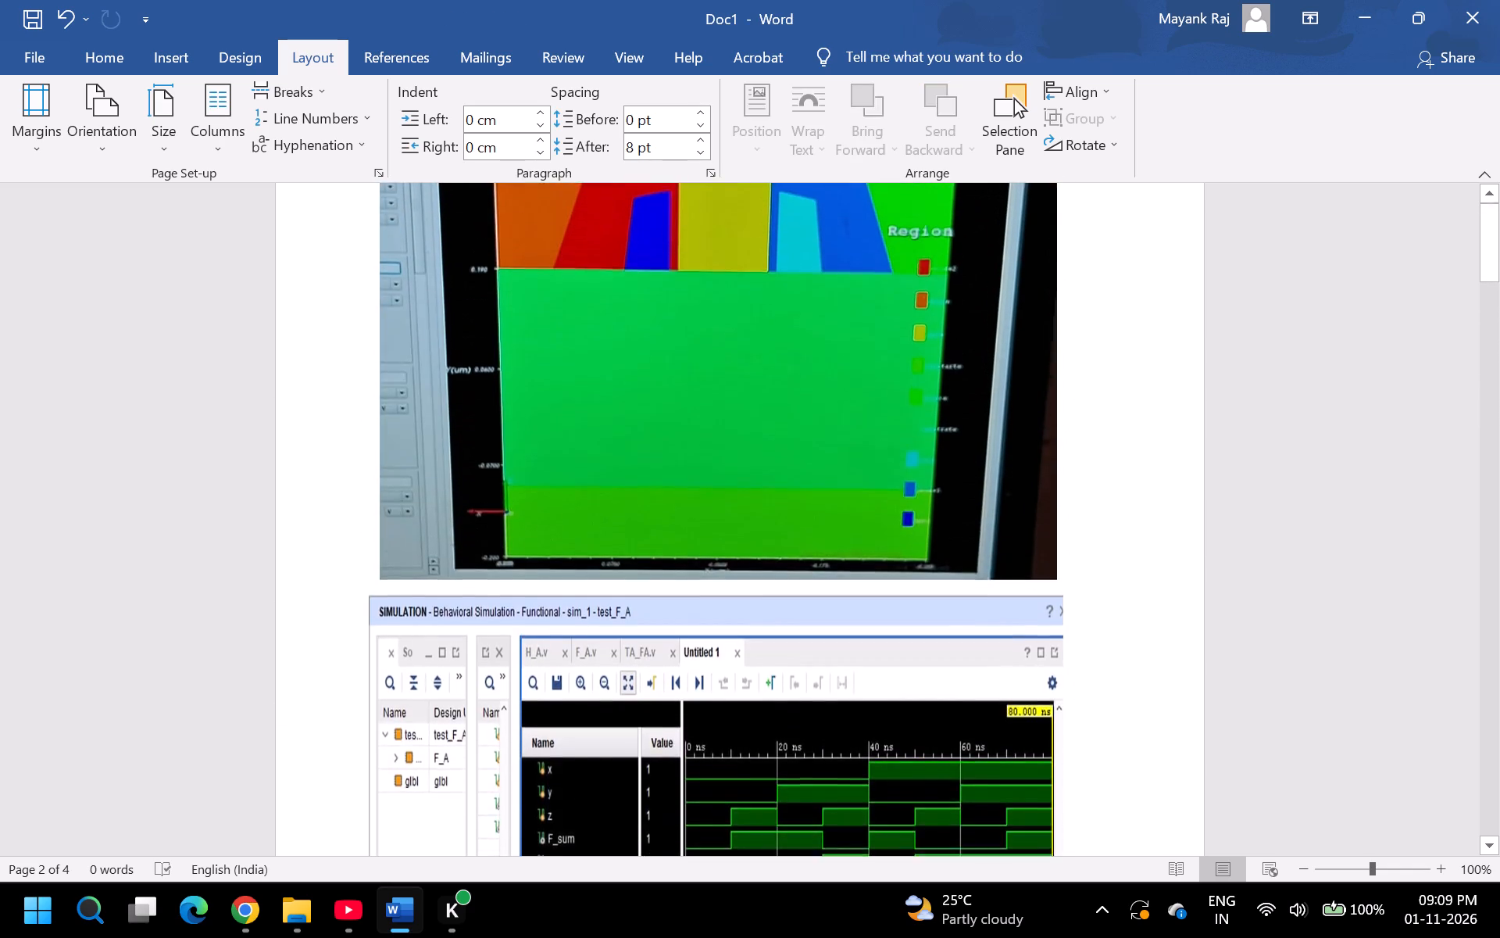
scroll(1054, 564, "up", 3)
scroll(1054, 564, "down", 7)
scroll(1054, 564, "up", 2)
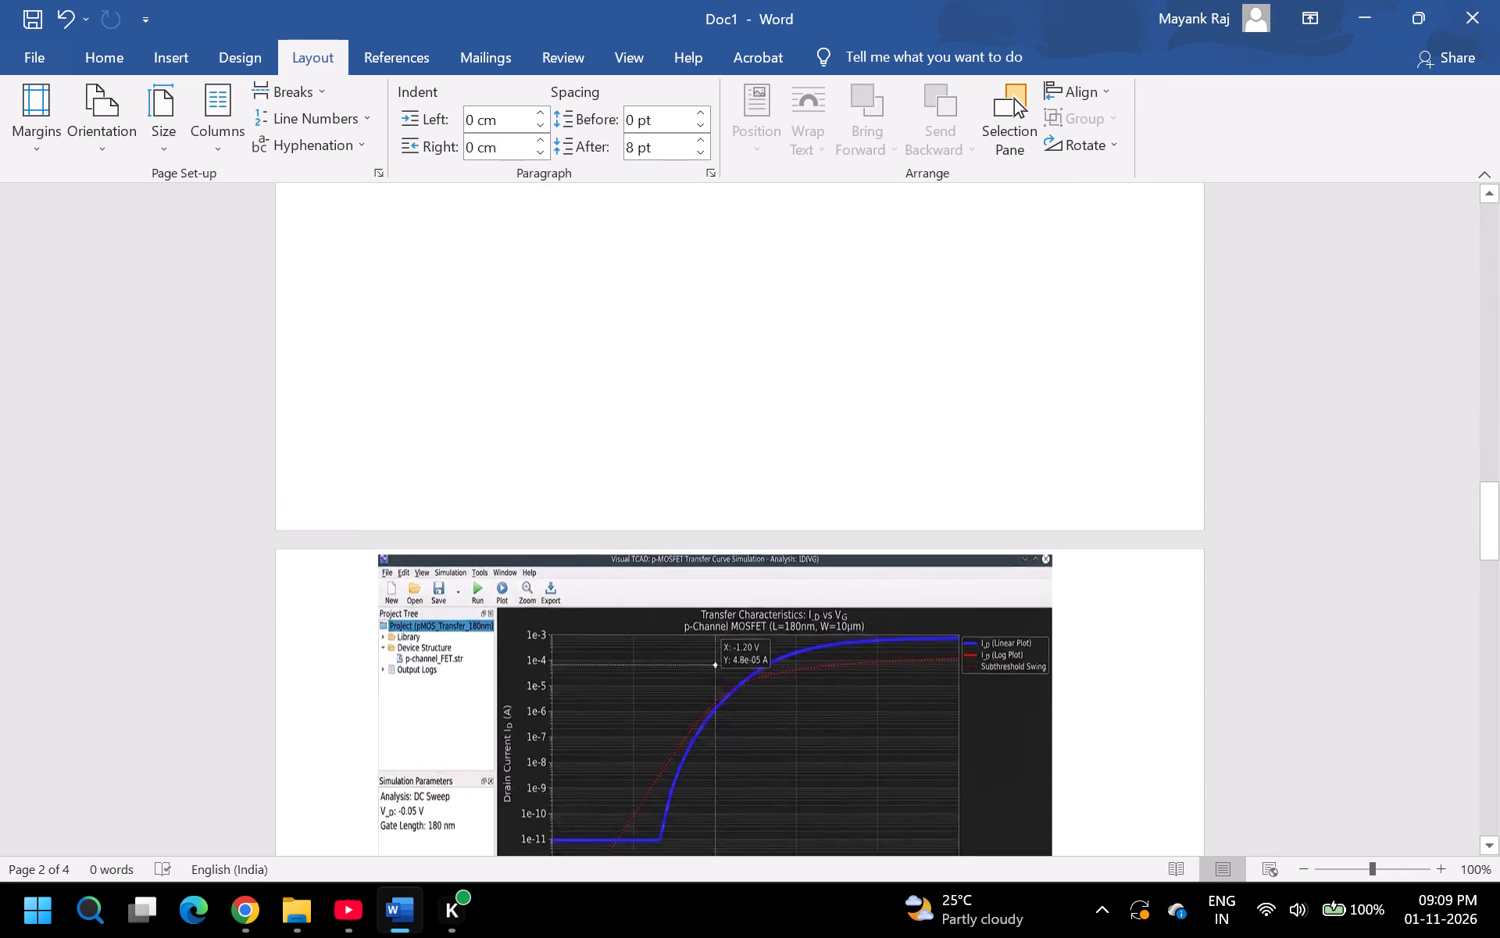
scroll(1054, 564, "up", 3)
scroll(1054, 564, "down", 3)
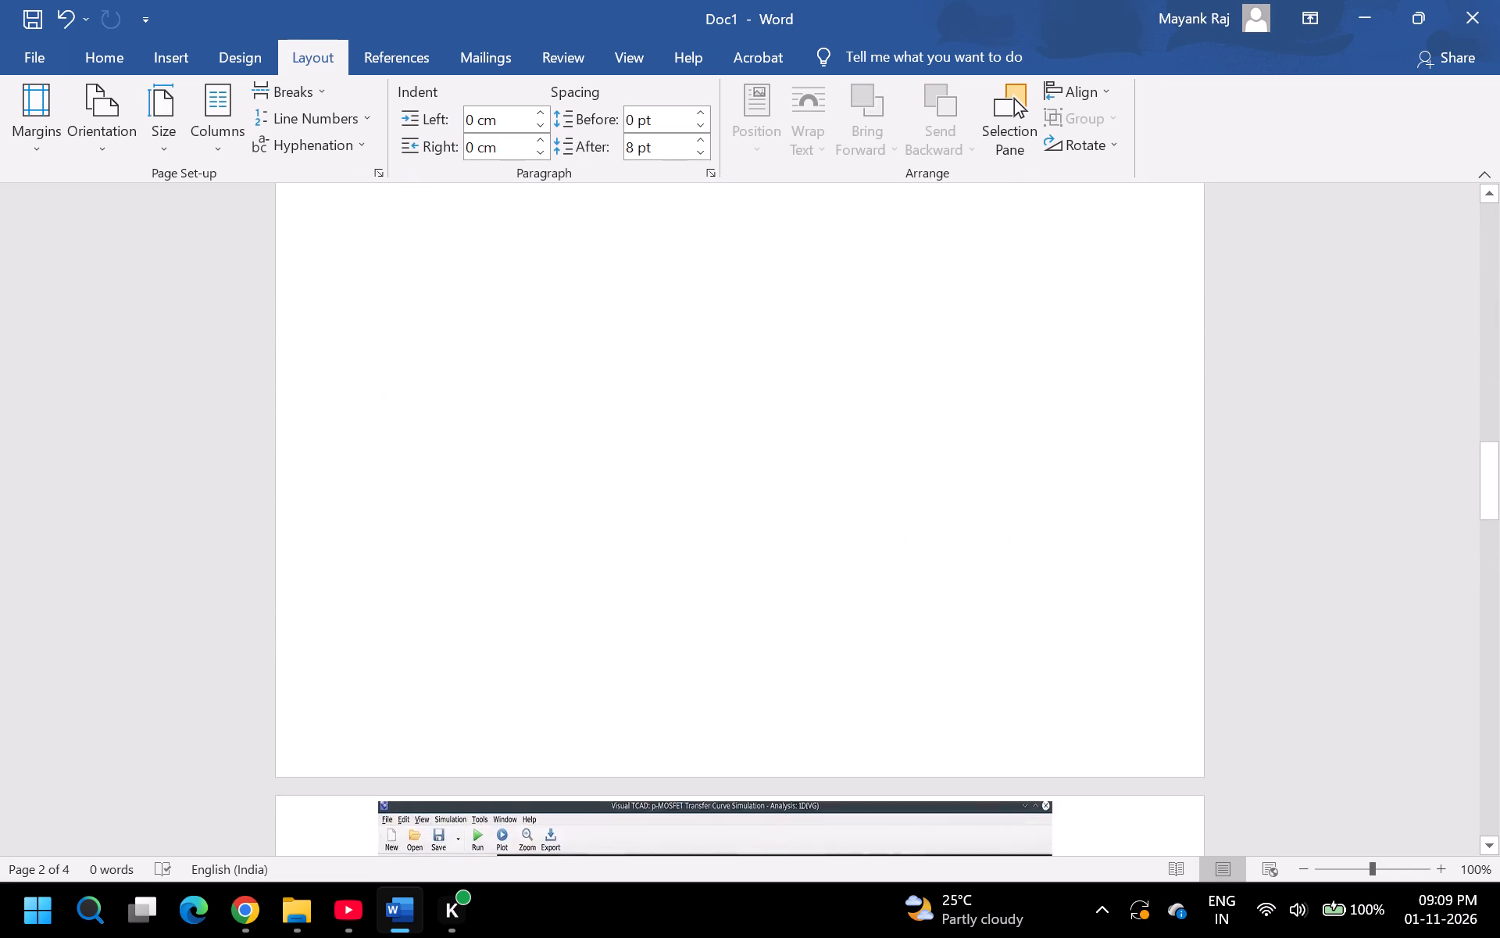
scroll(1054, 564, "down", 1)
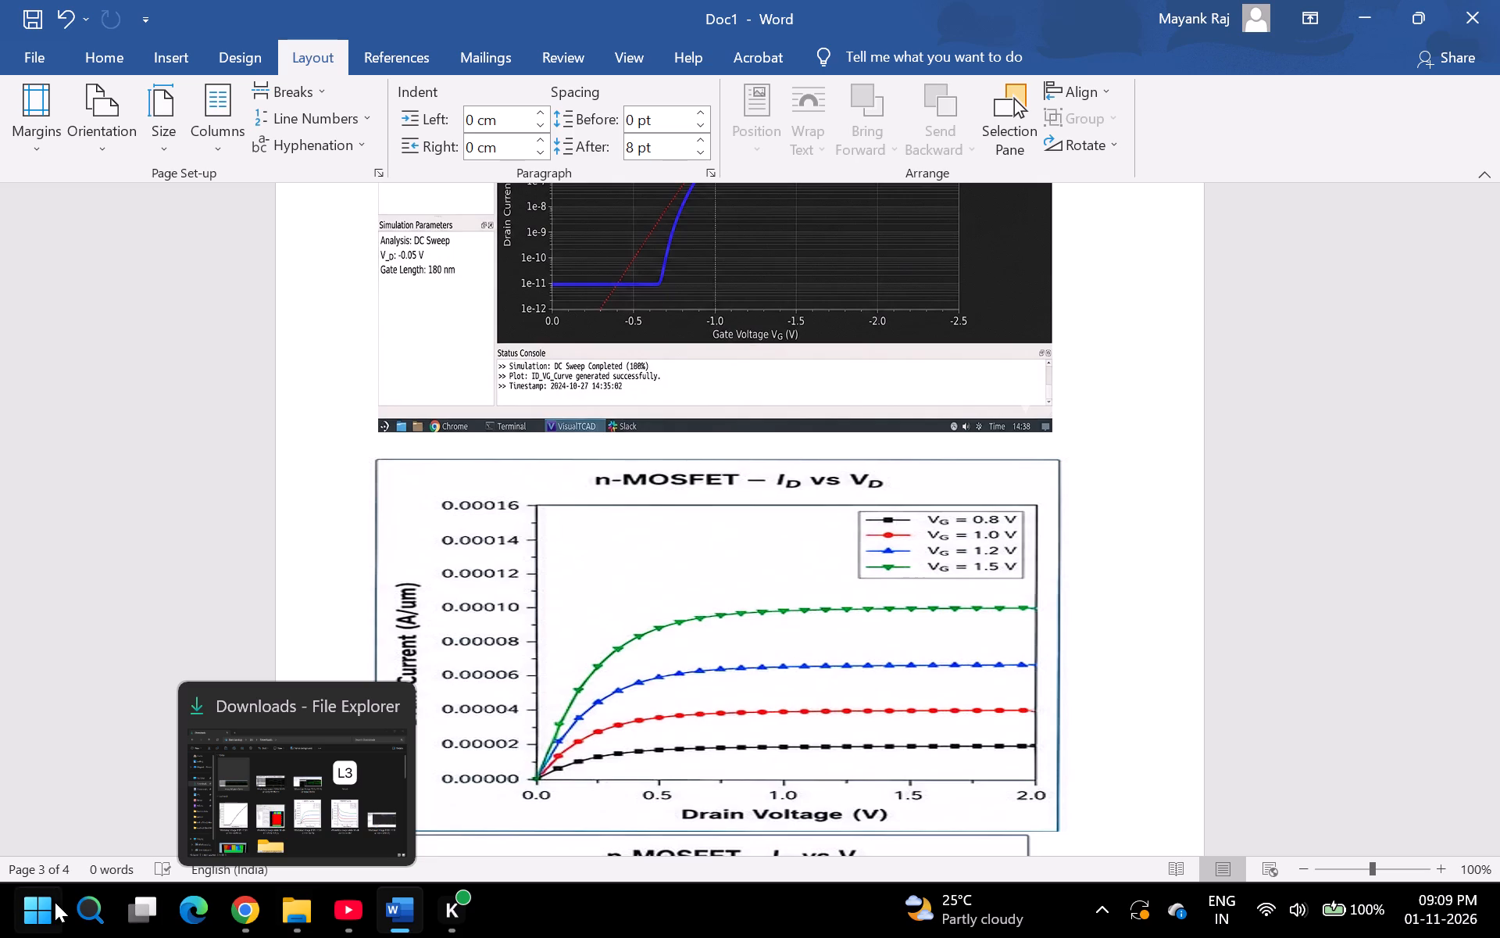
Switch to Chrome and run an image search in a new tab for "1 4 demux waveform".
left_click(235, 917)
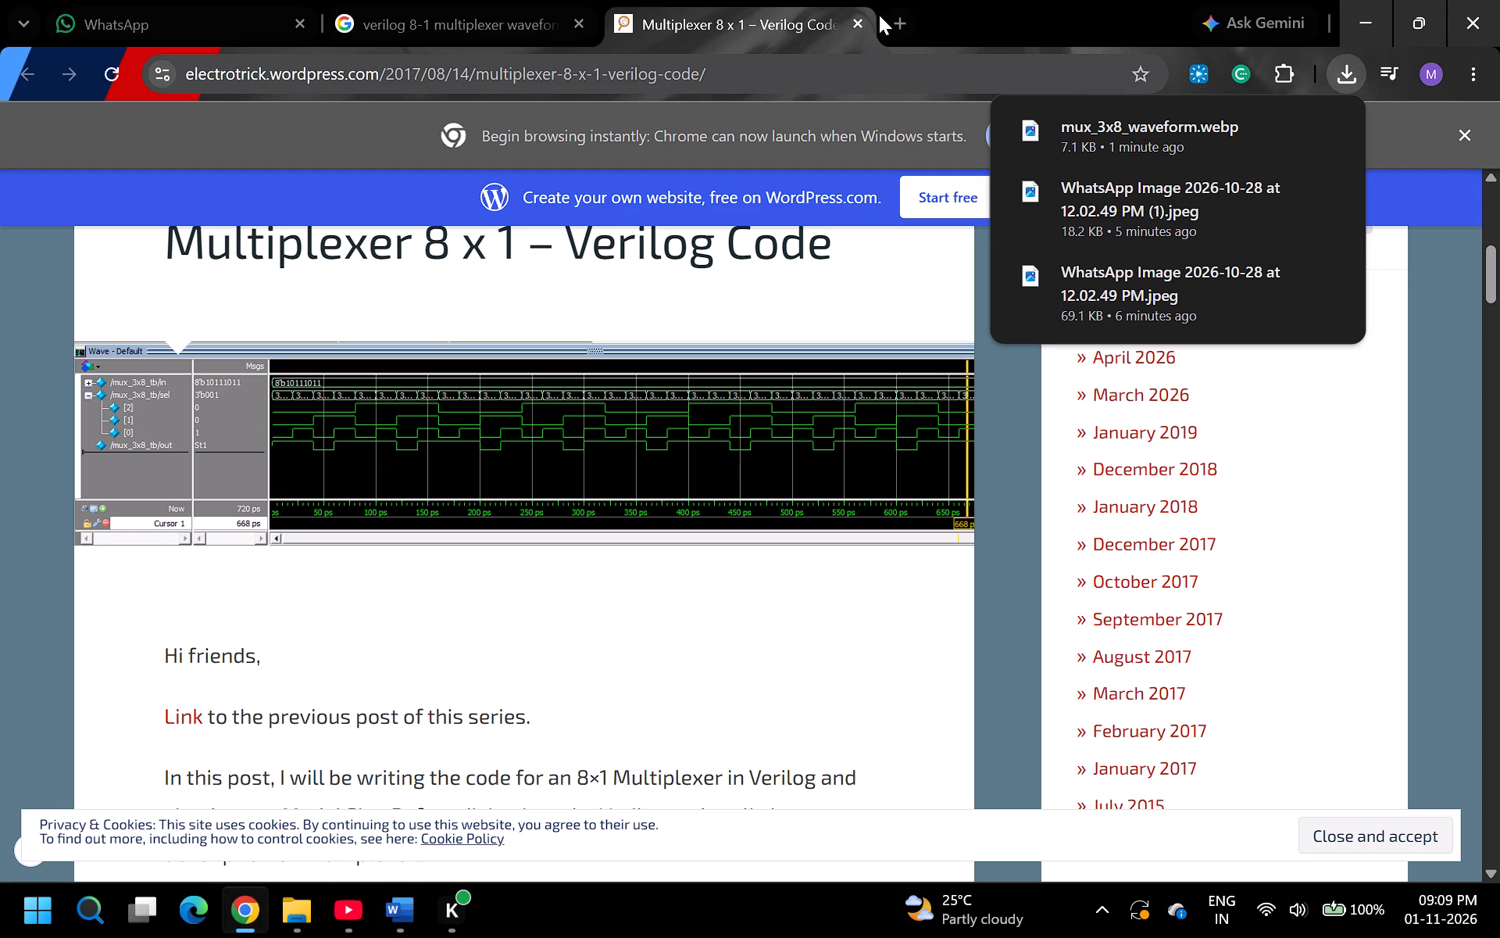
left_click(889, 13)
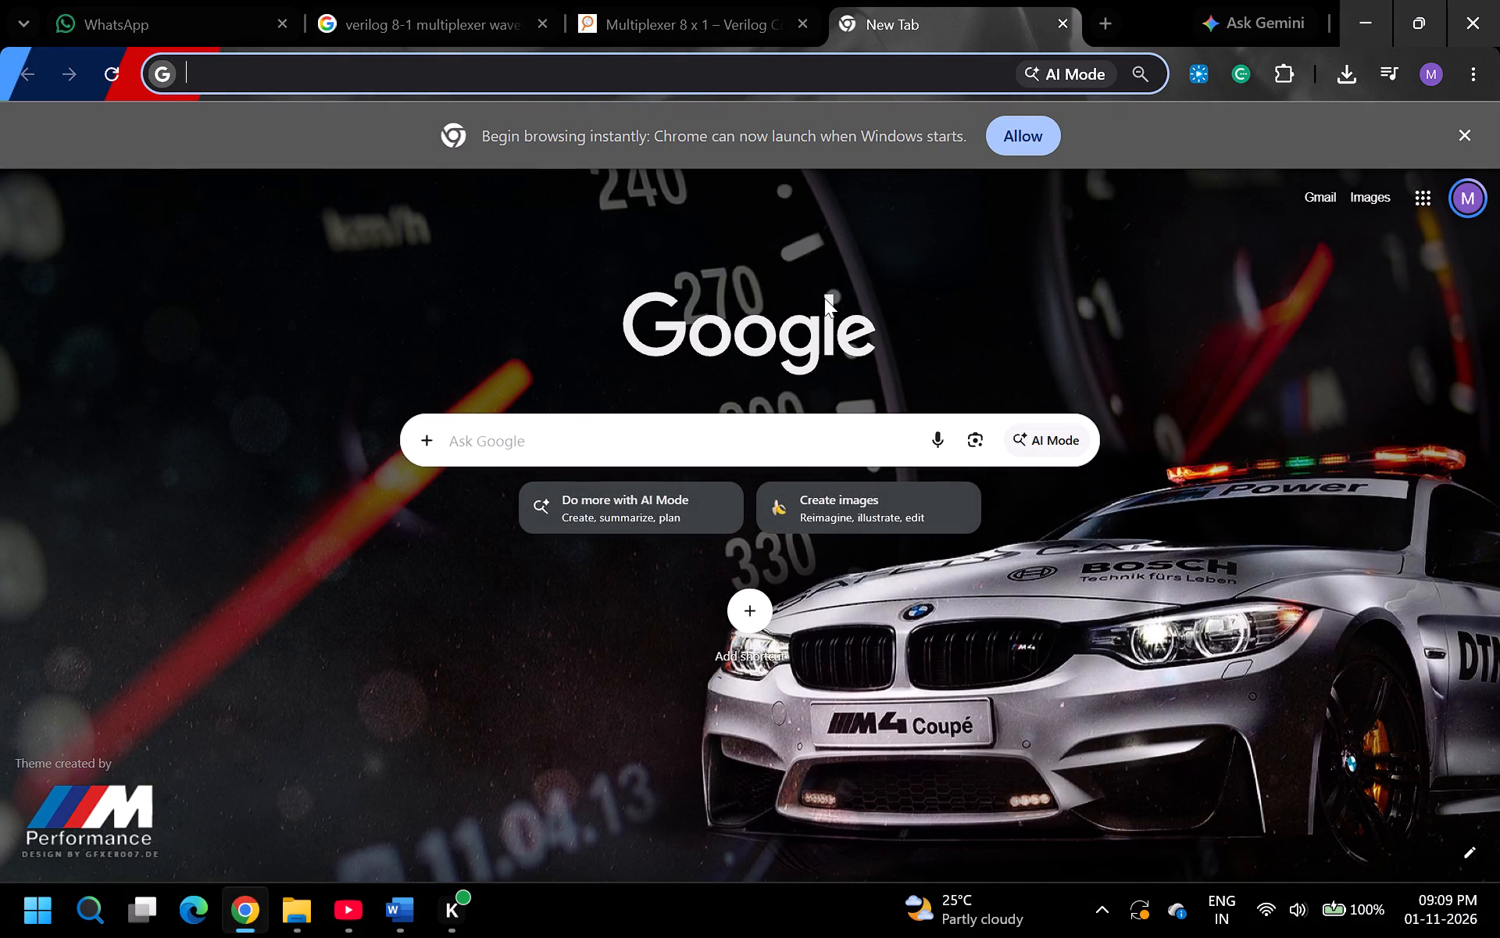
key("1")
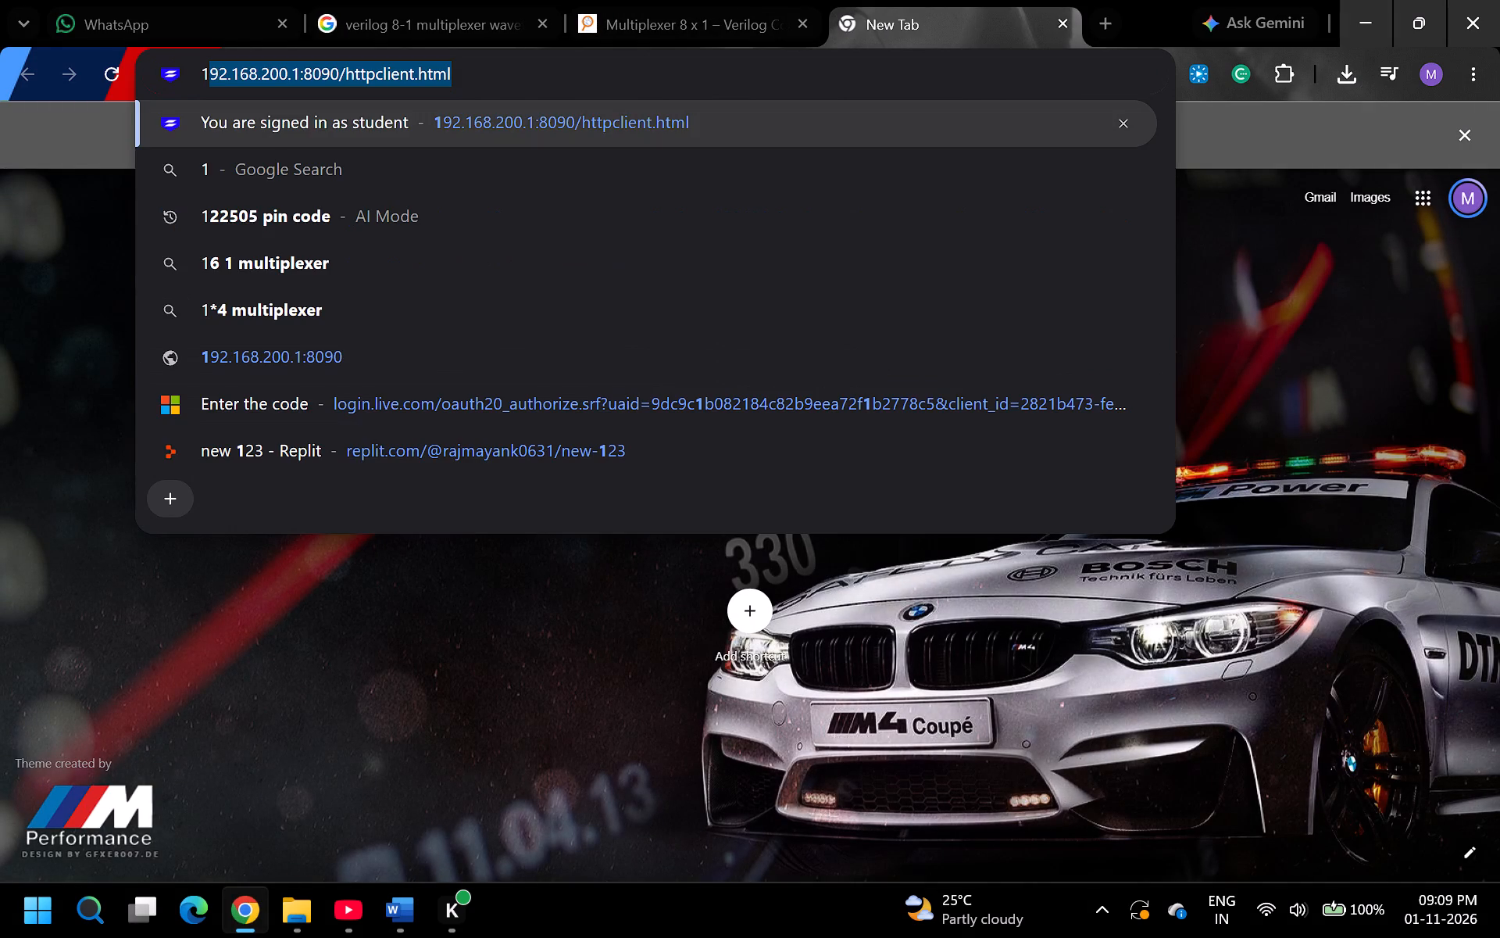
key("BackSpace")
key("BackSpace")
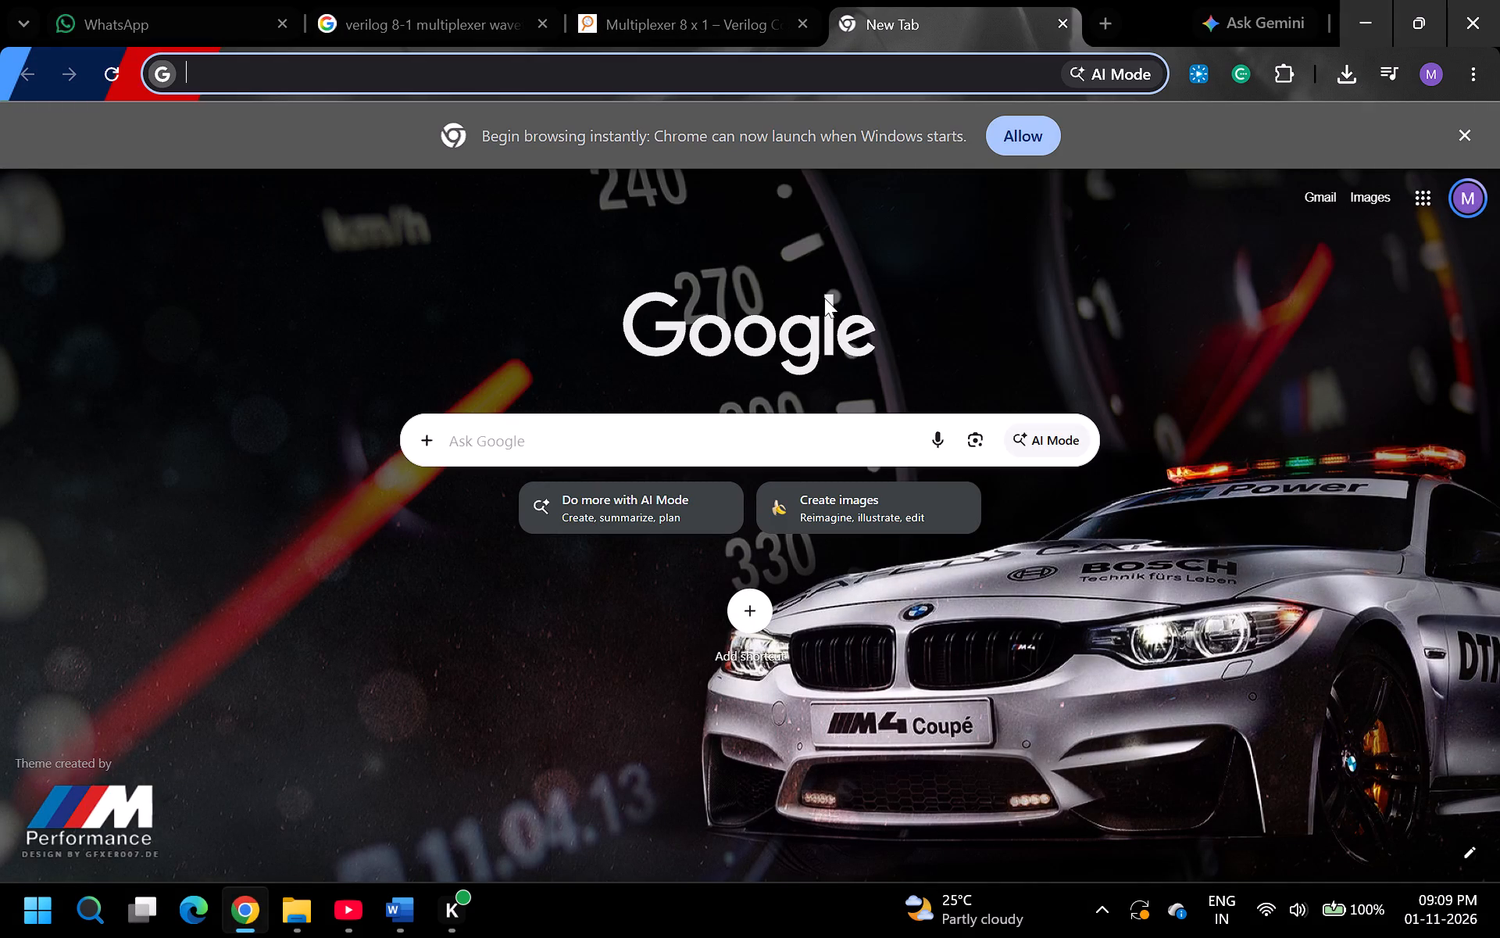
left_click(729, 442)
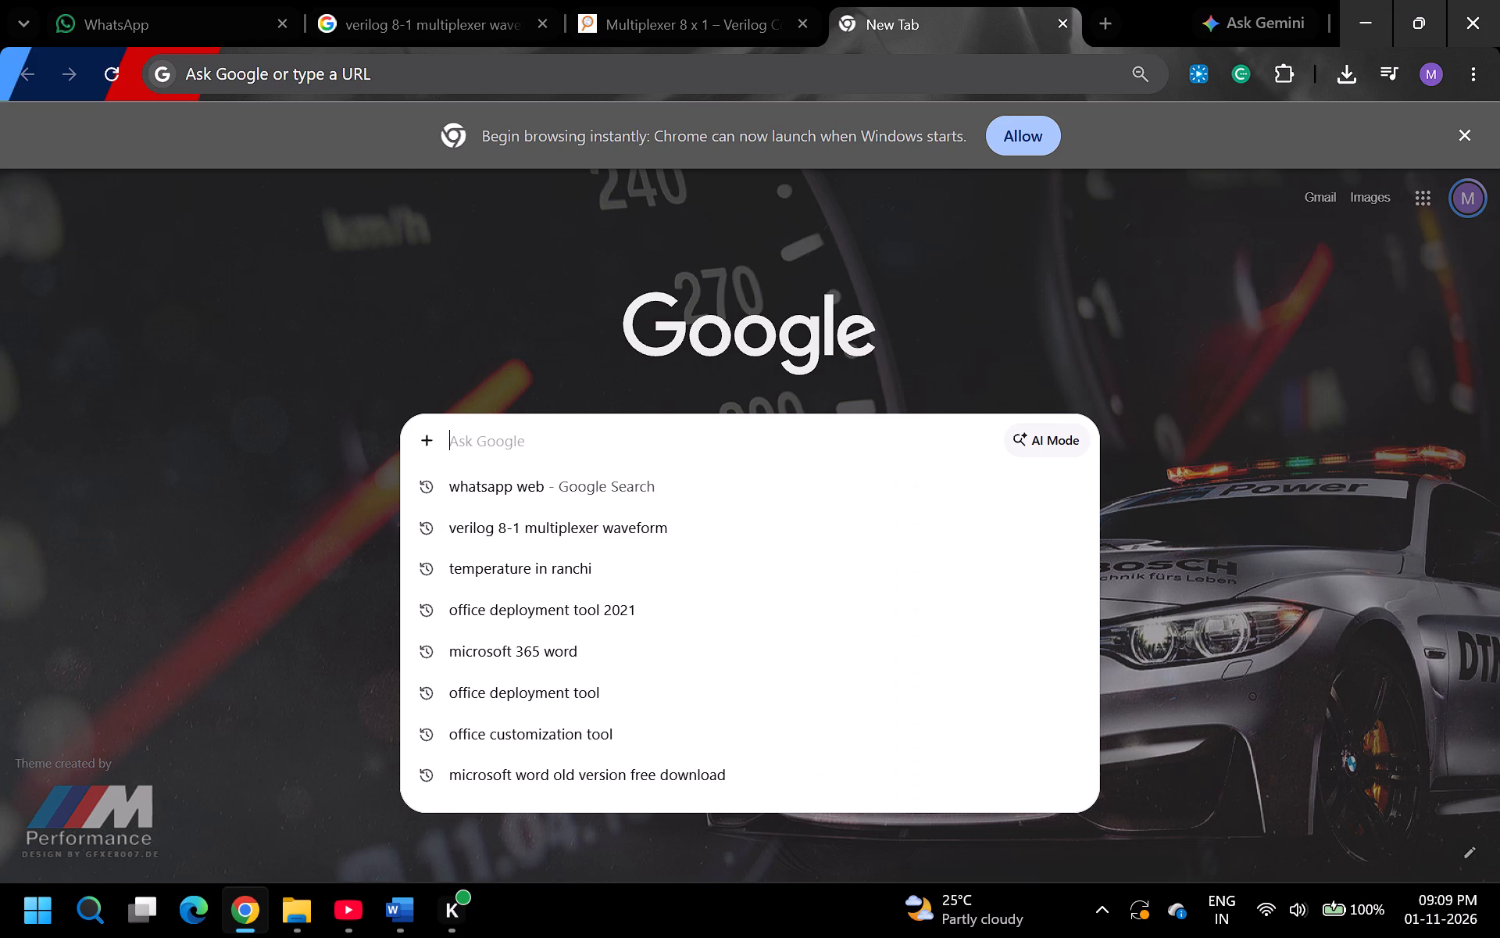
key("1")
key("minus")
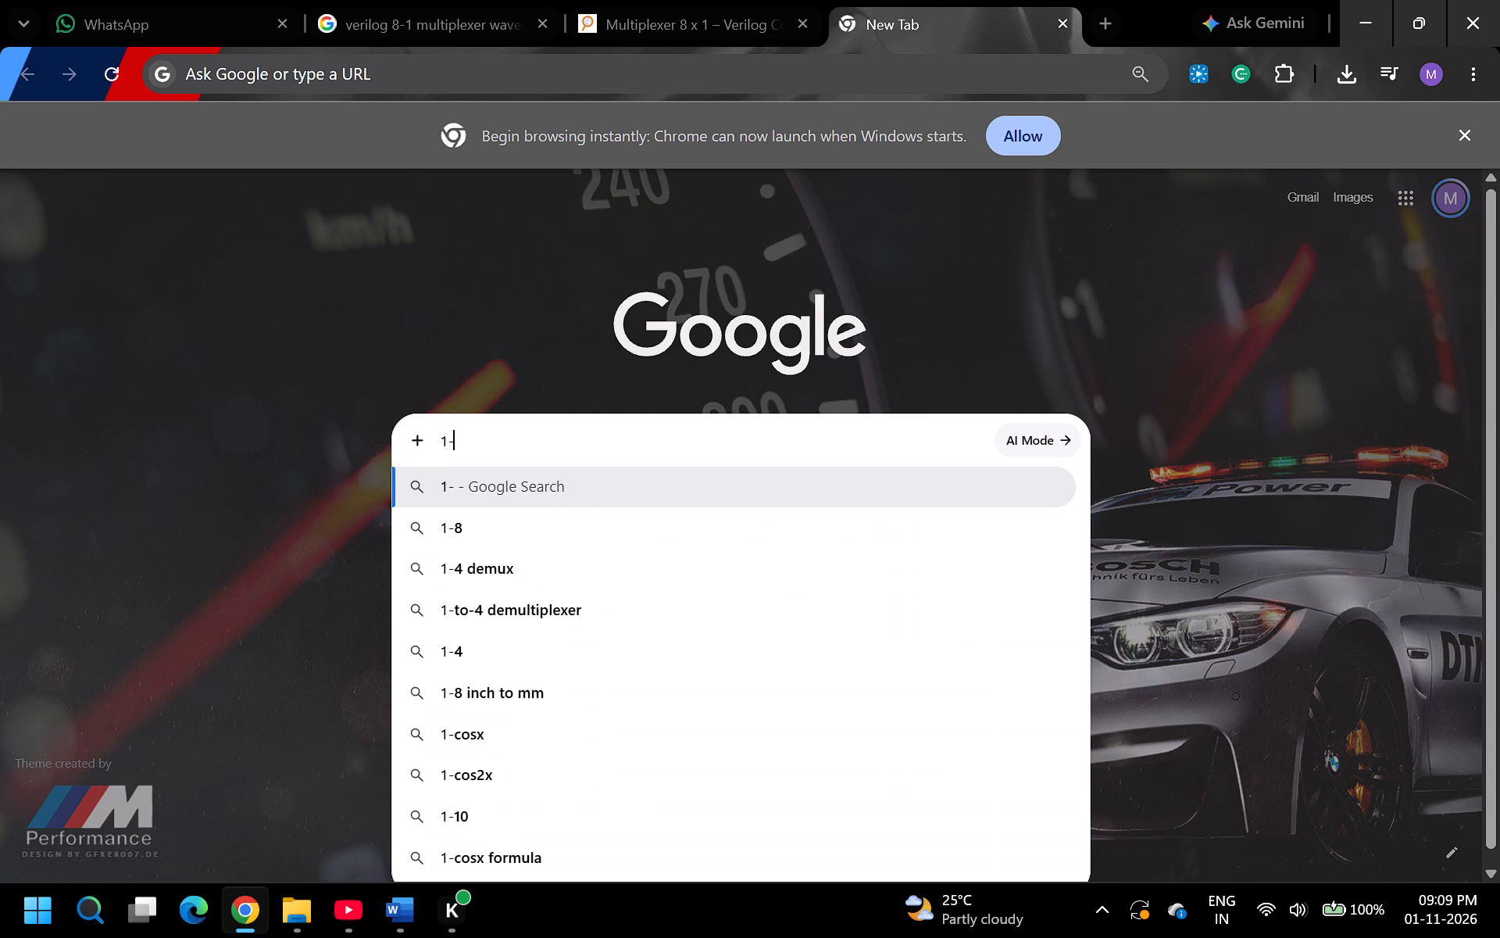
key("4")
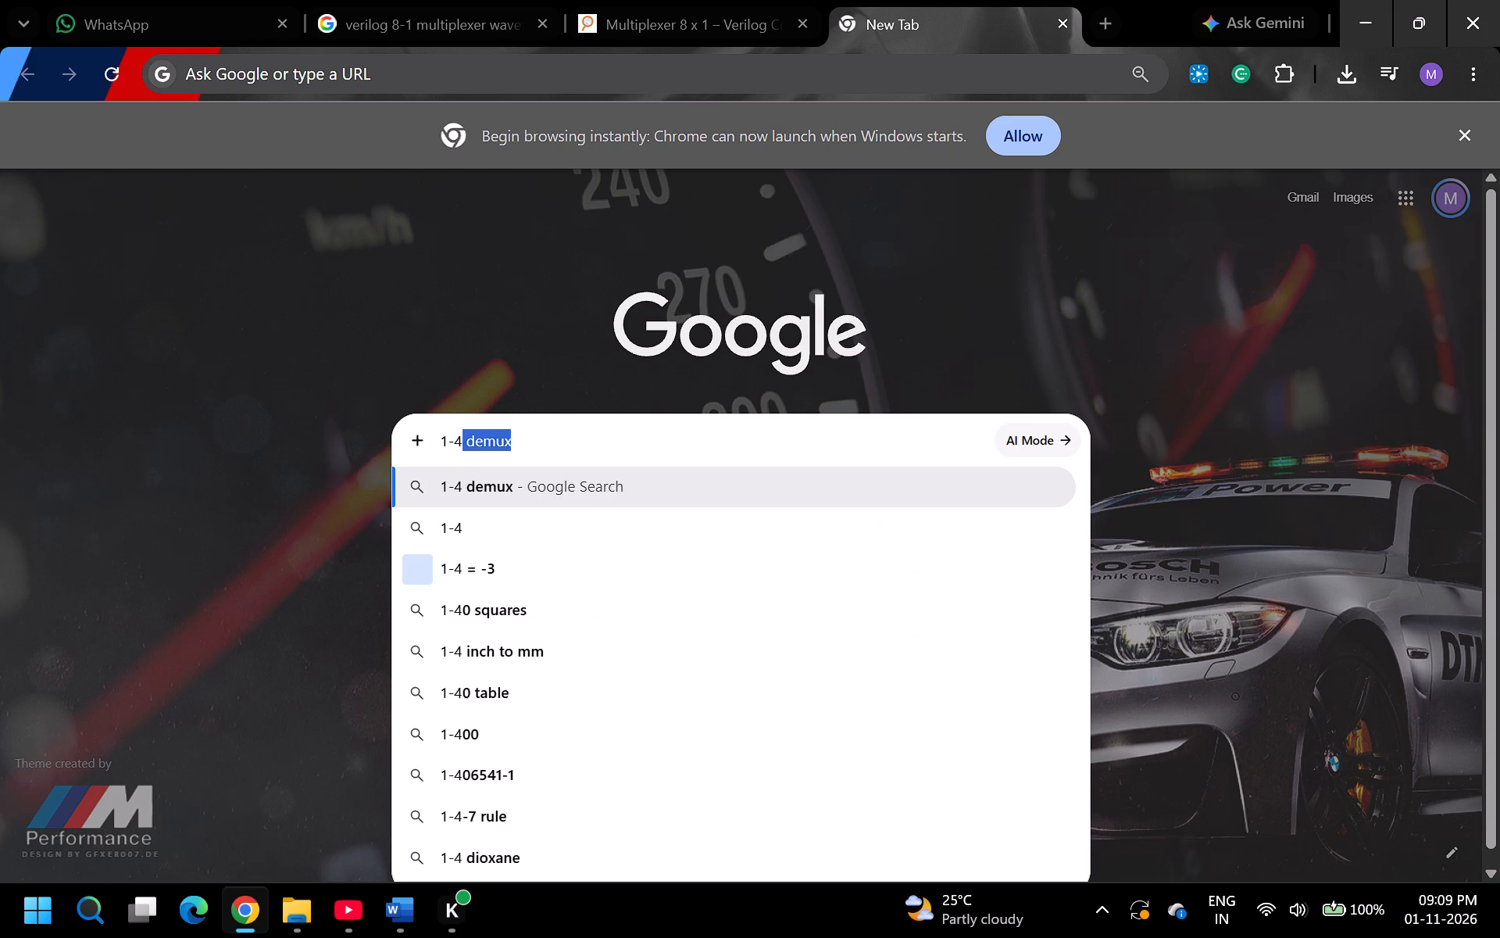
key("space")
type("demuly")
key("BackSpace")
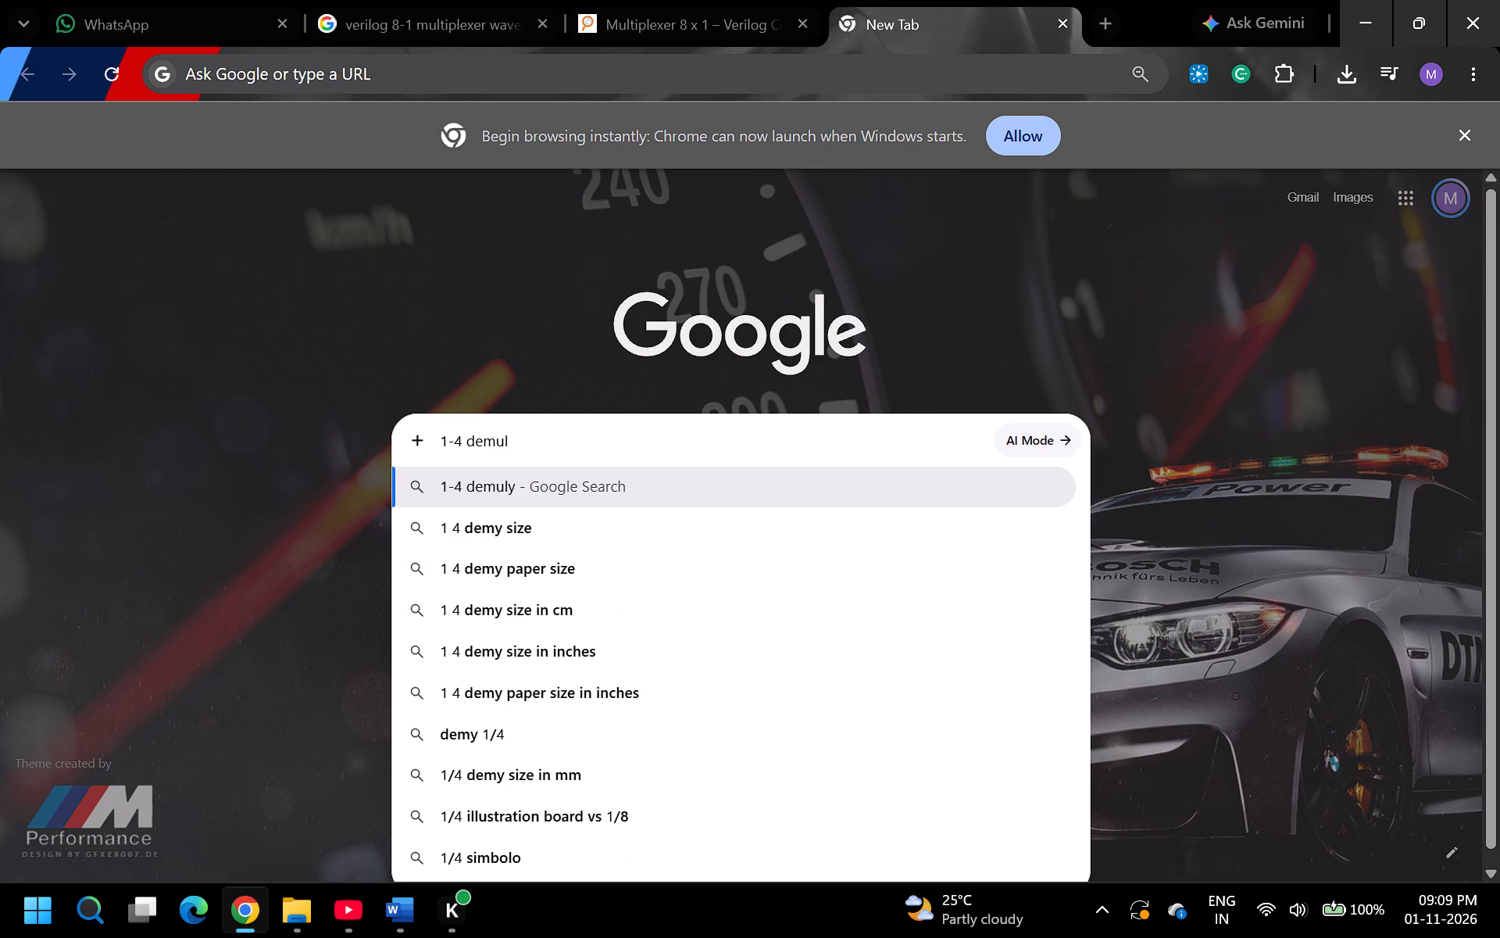
type("tiplexer")
key("space")
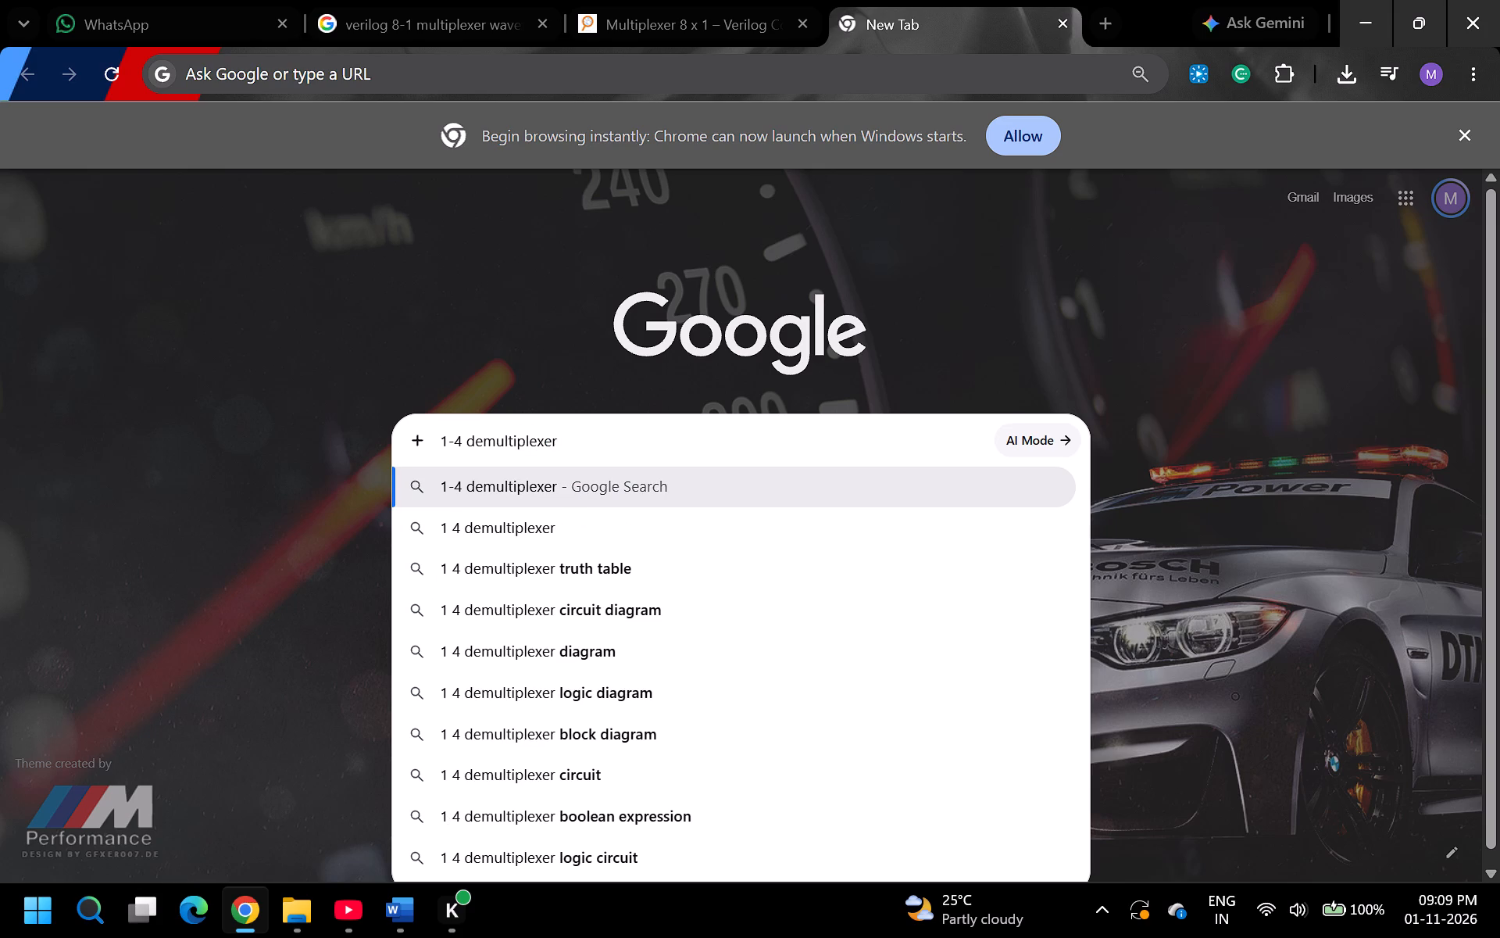
type("wav")
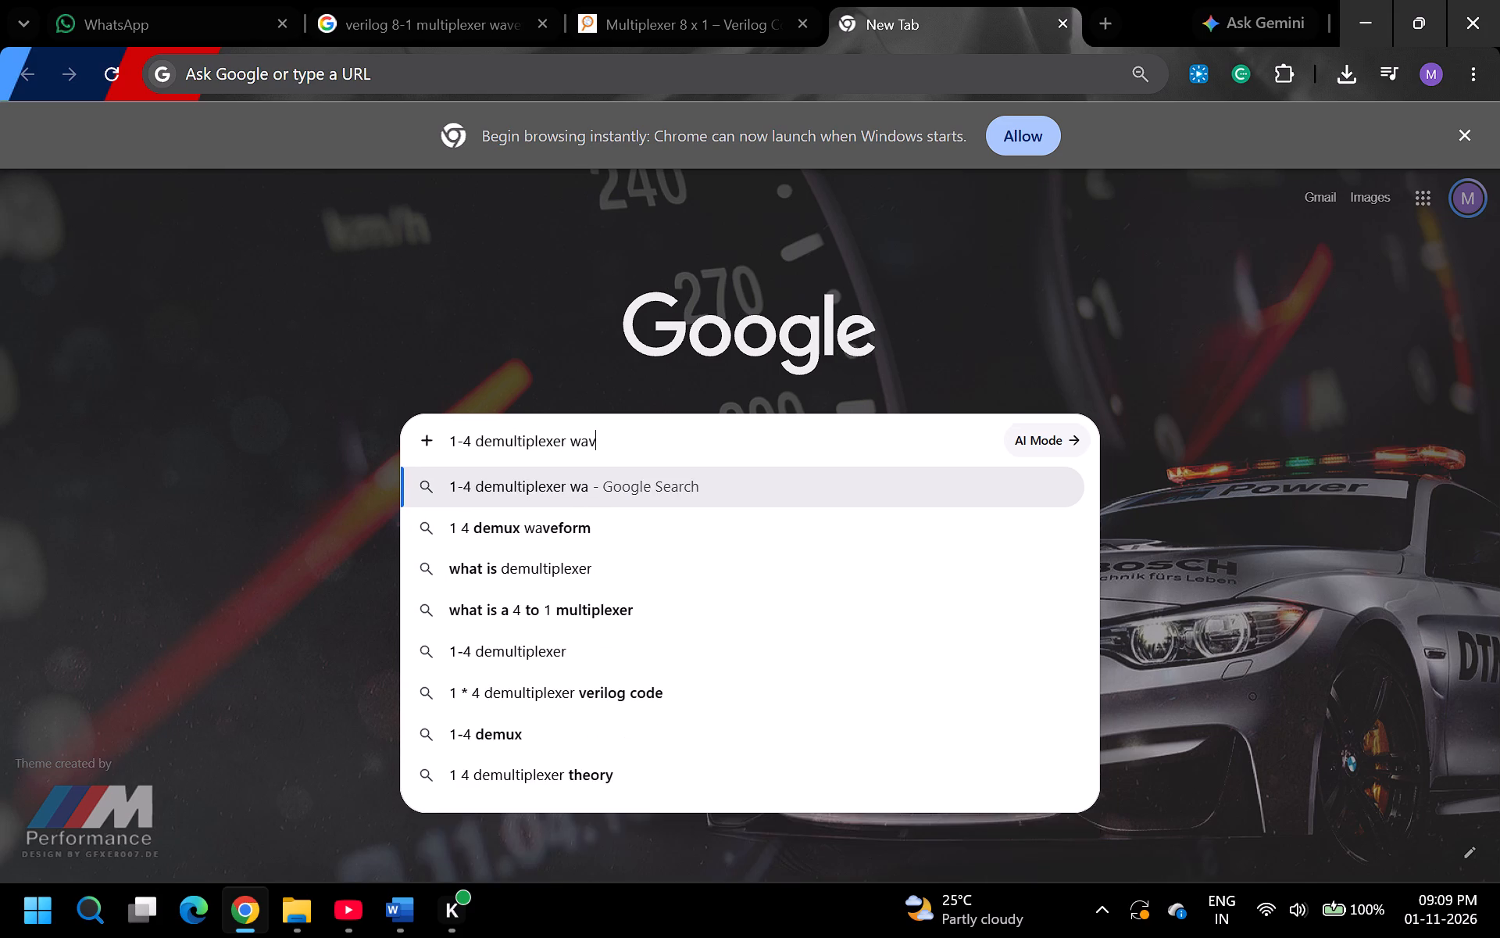
left_click(580, 518)
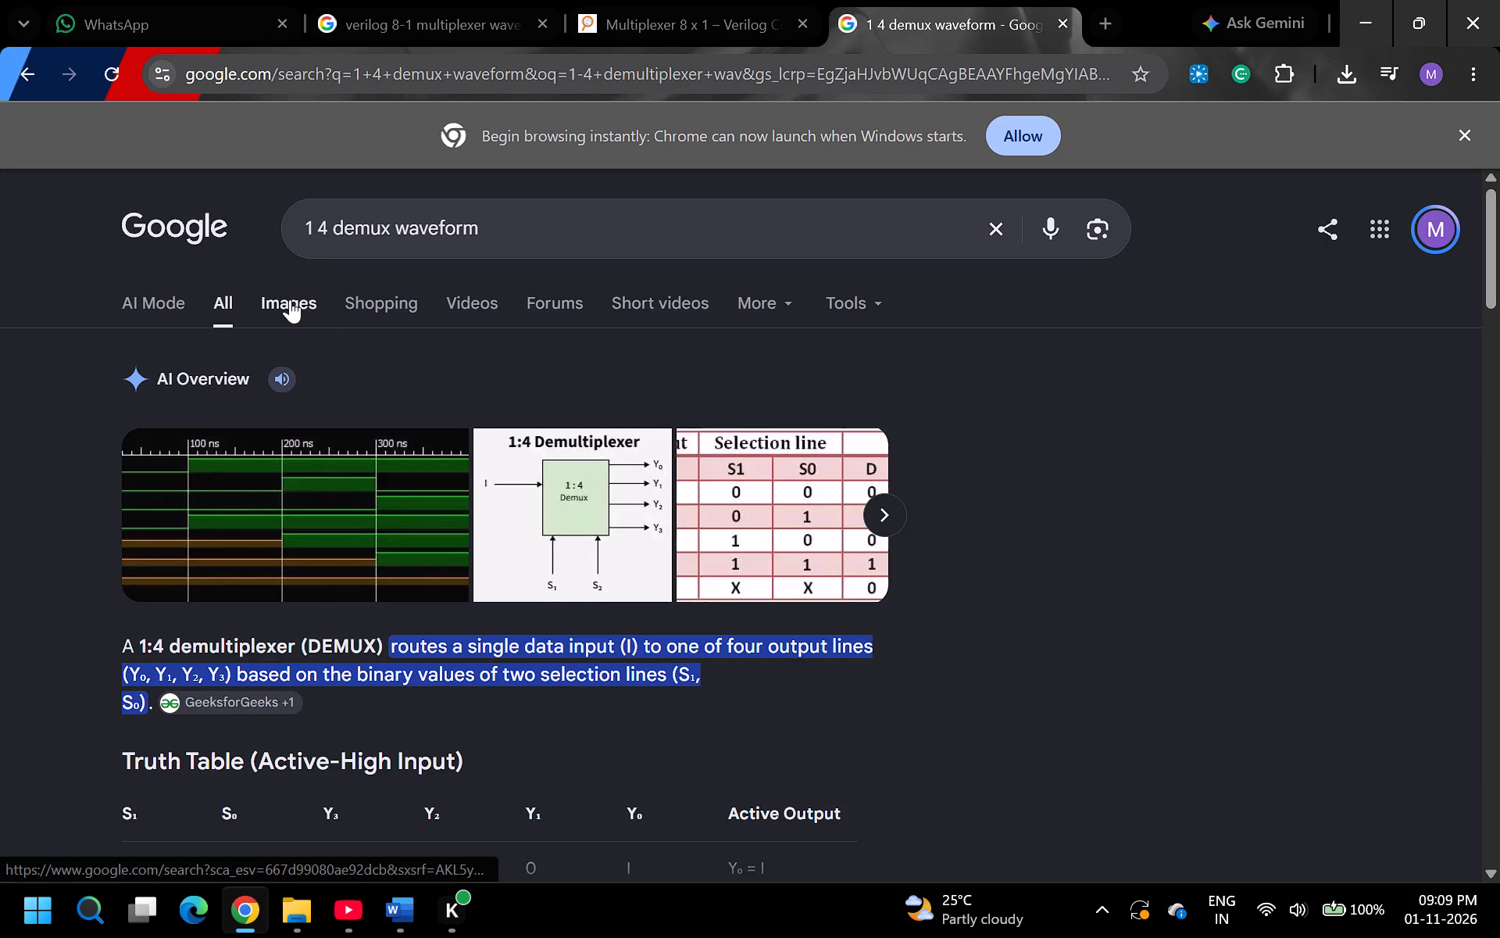
left_click(290, 299)
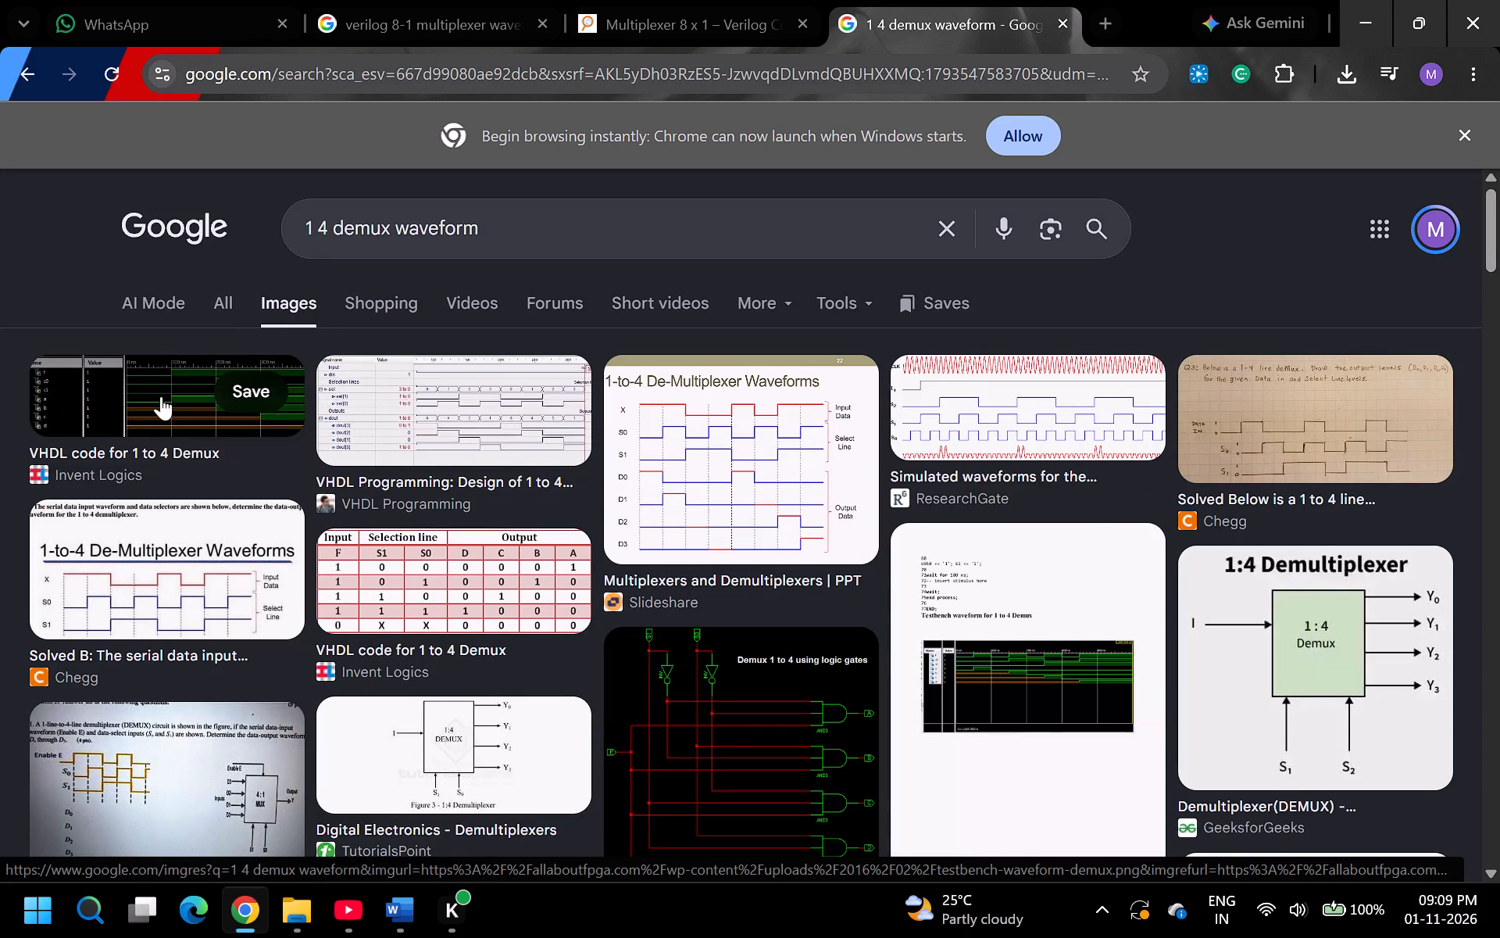
Browse the image results and open the preview of Invent Logics' "VHDL code for 1 to 4 Demux" waveform.
scroll(167, 522, "down", 12)
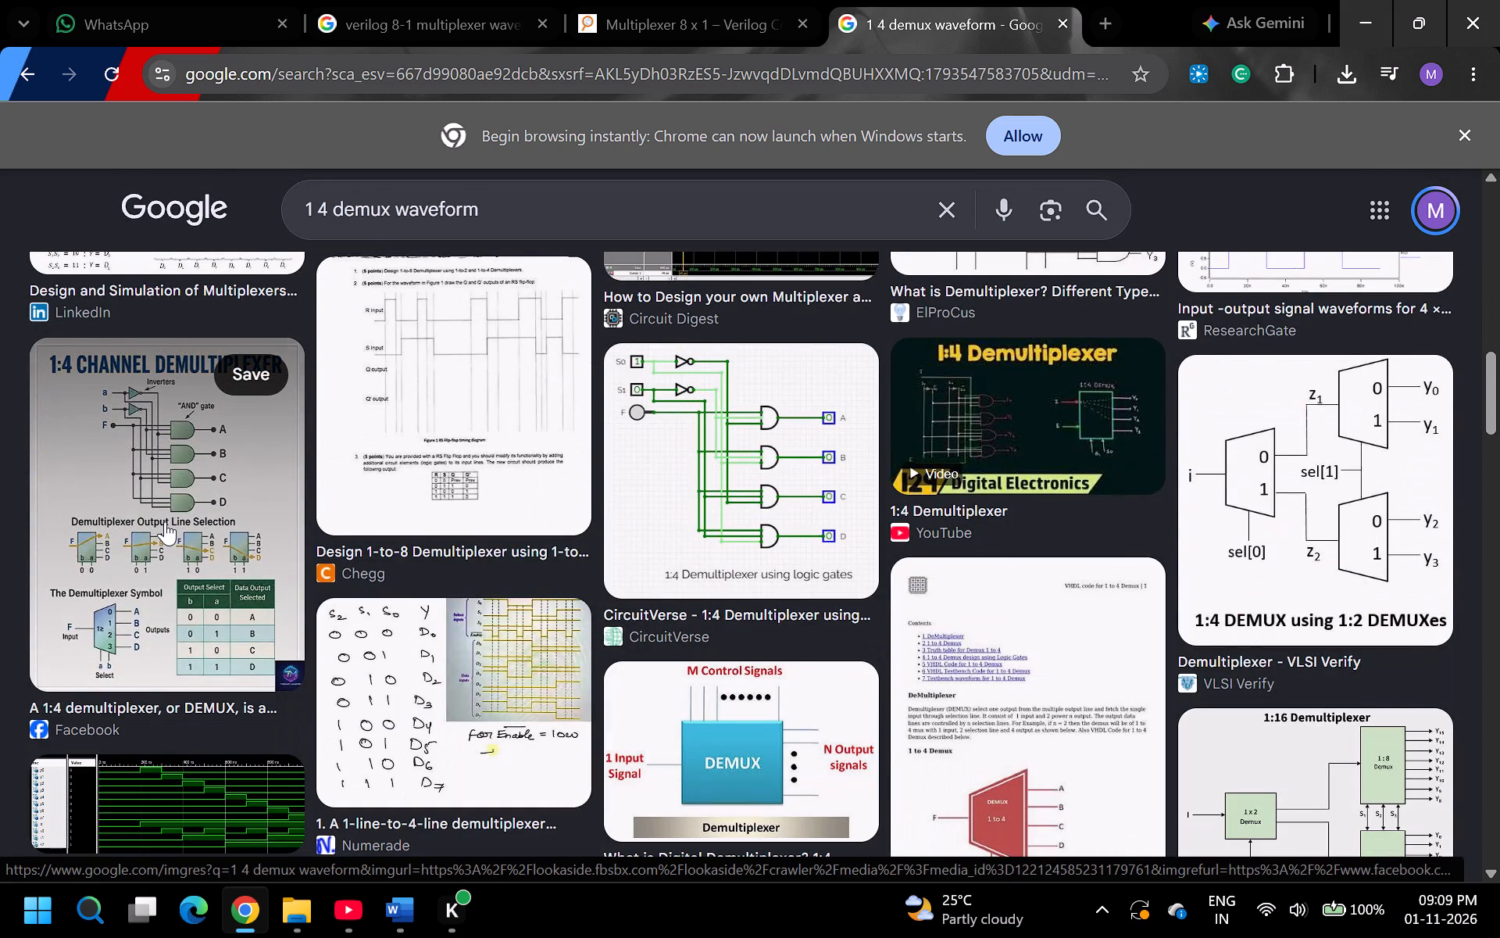
scroll(164, 521, "up", 15)
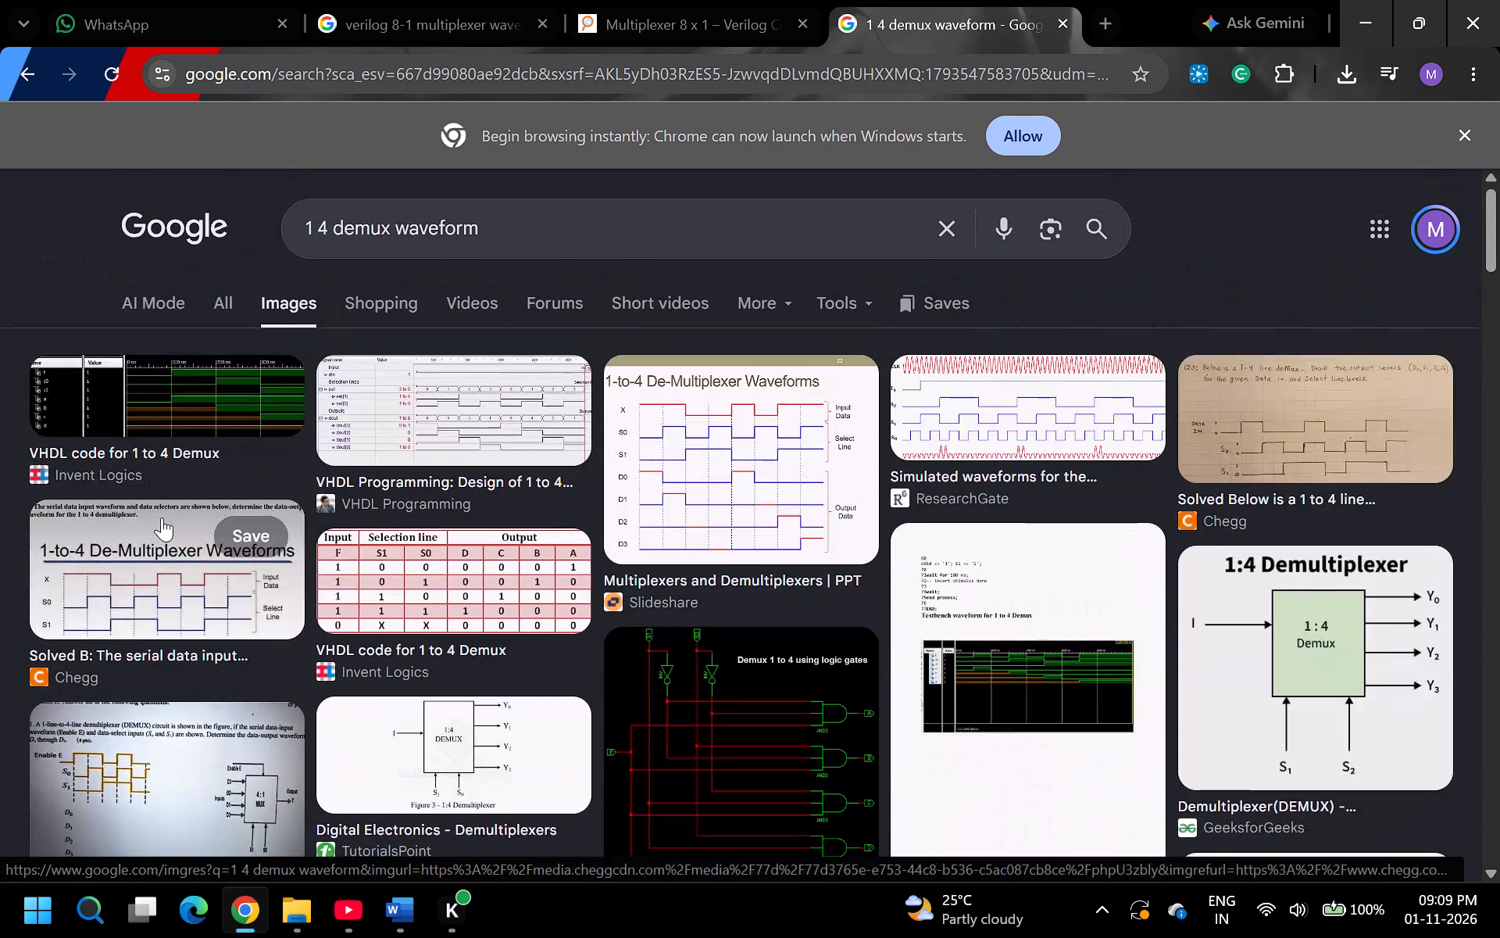
left_click(144, 406)
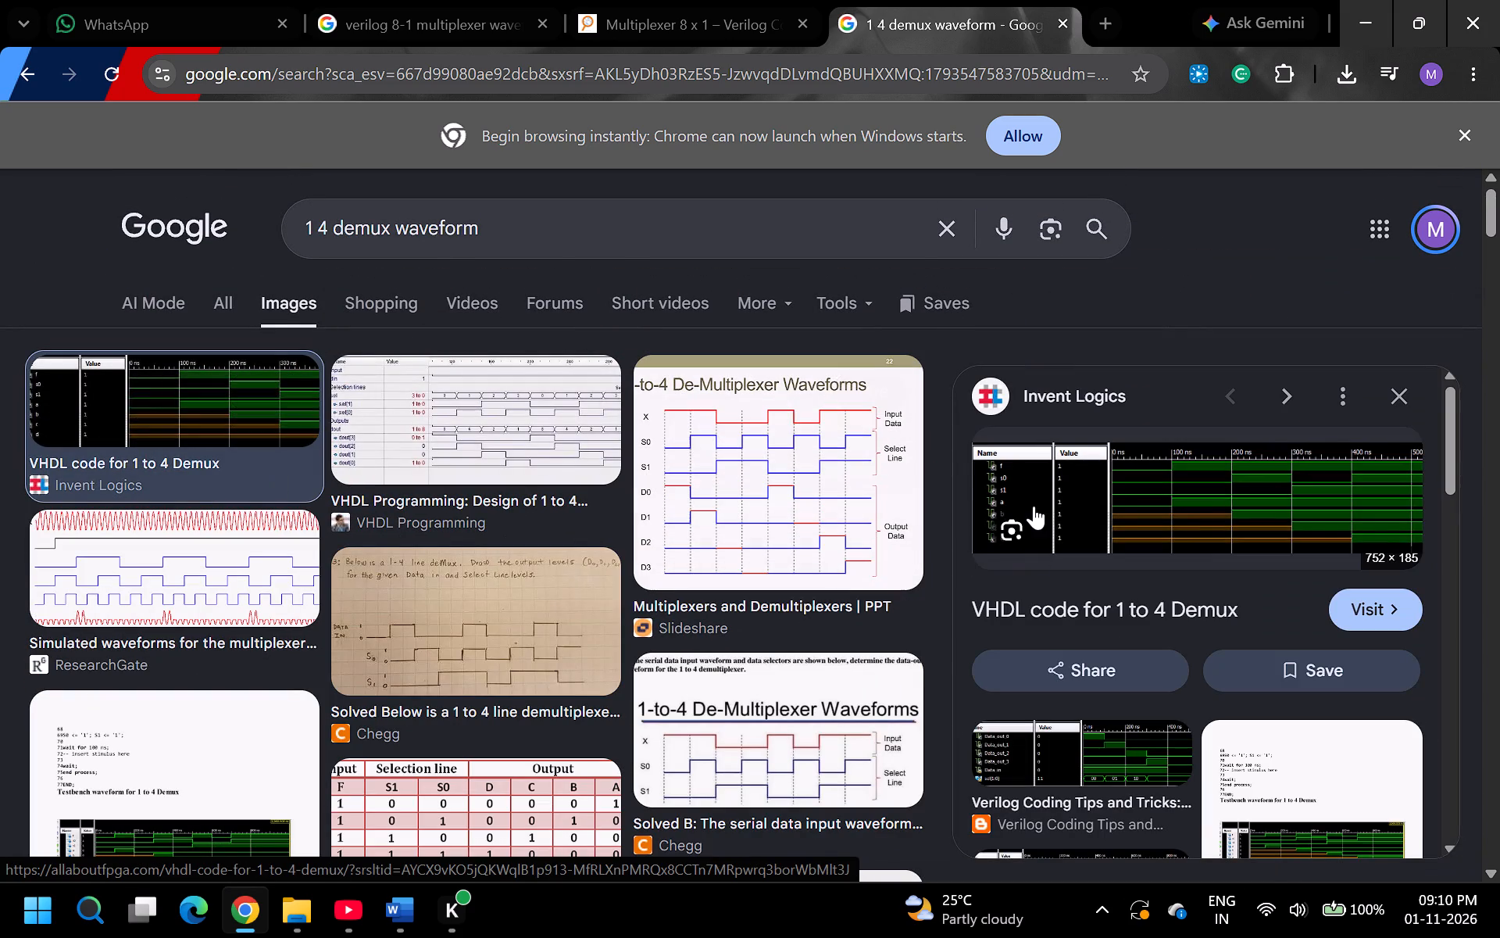
Visit the Invent Logics page for the 1 to 4 demux, look through its content, and return to the image results.
left_click(1384, 609)
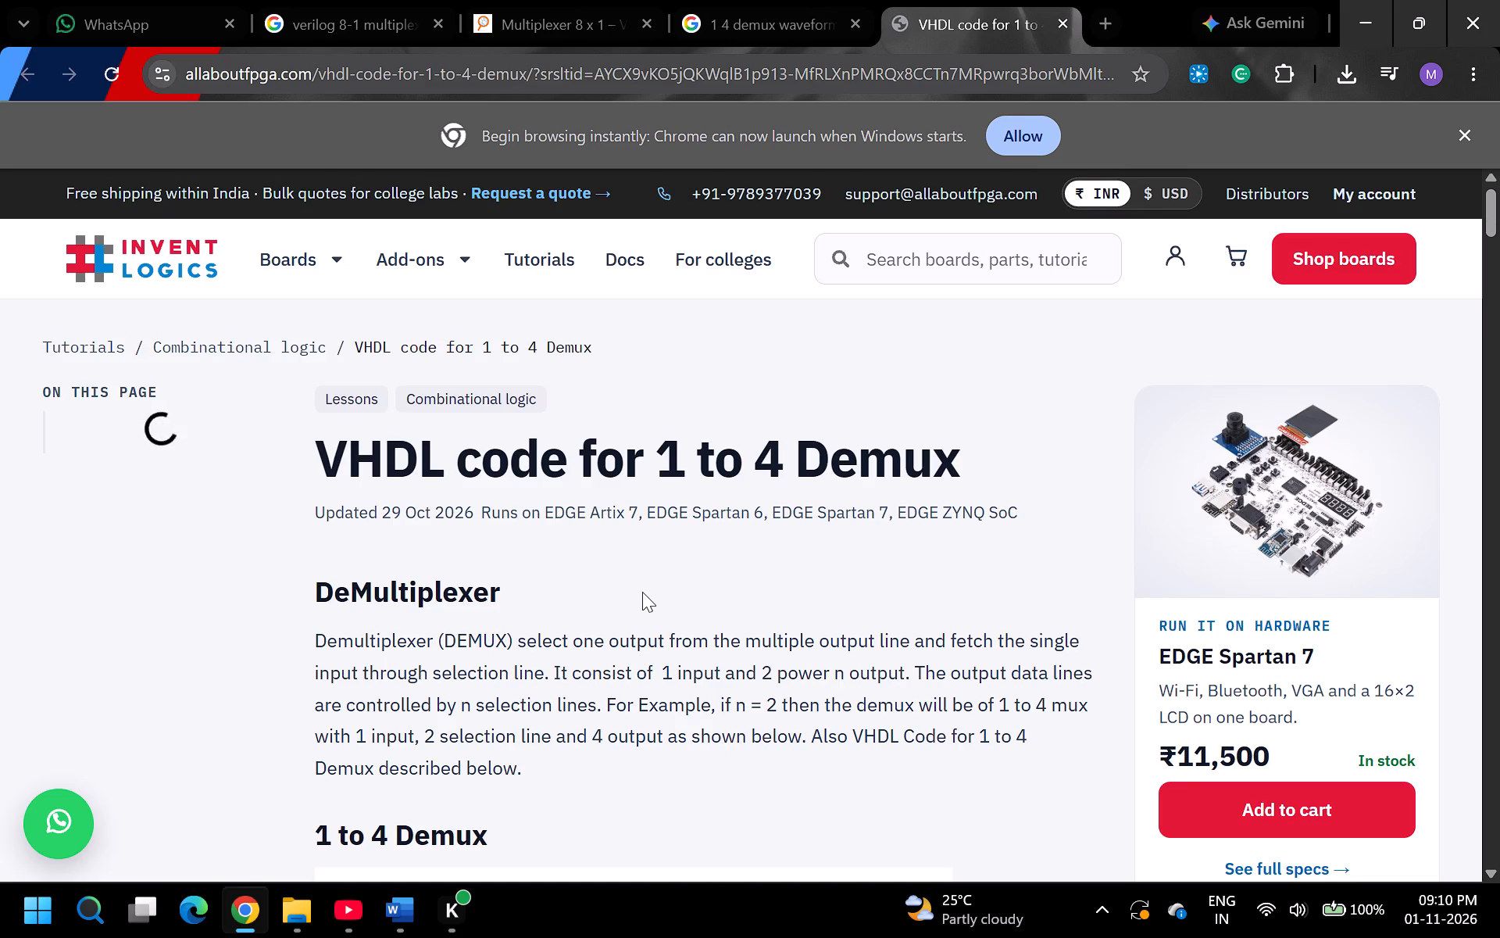
scroll(642, 592, "down", 12)
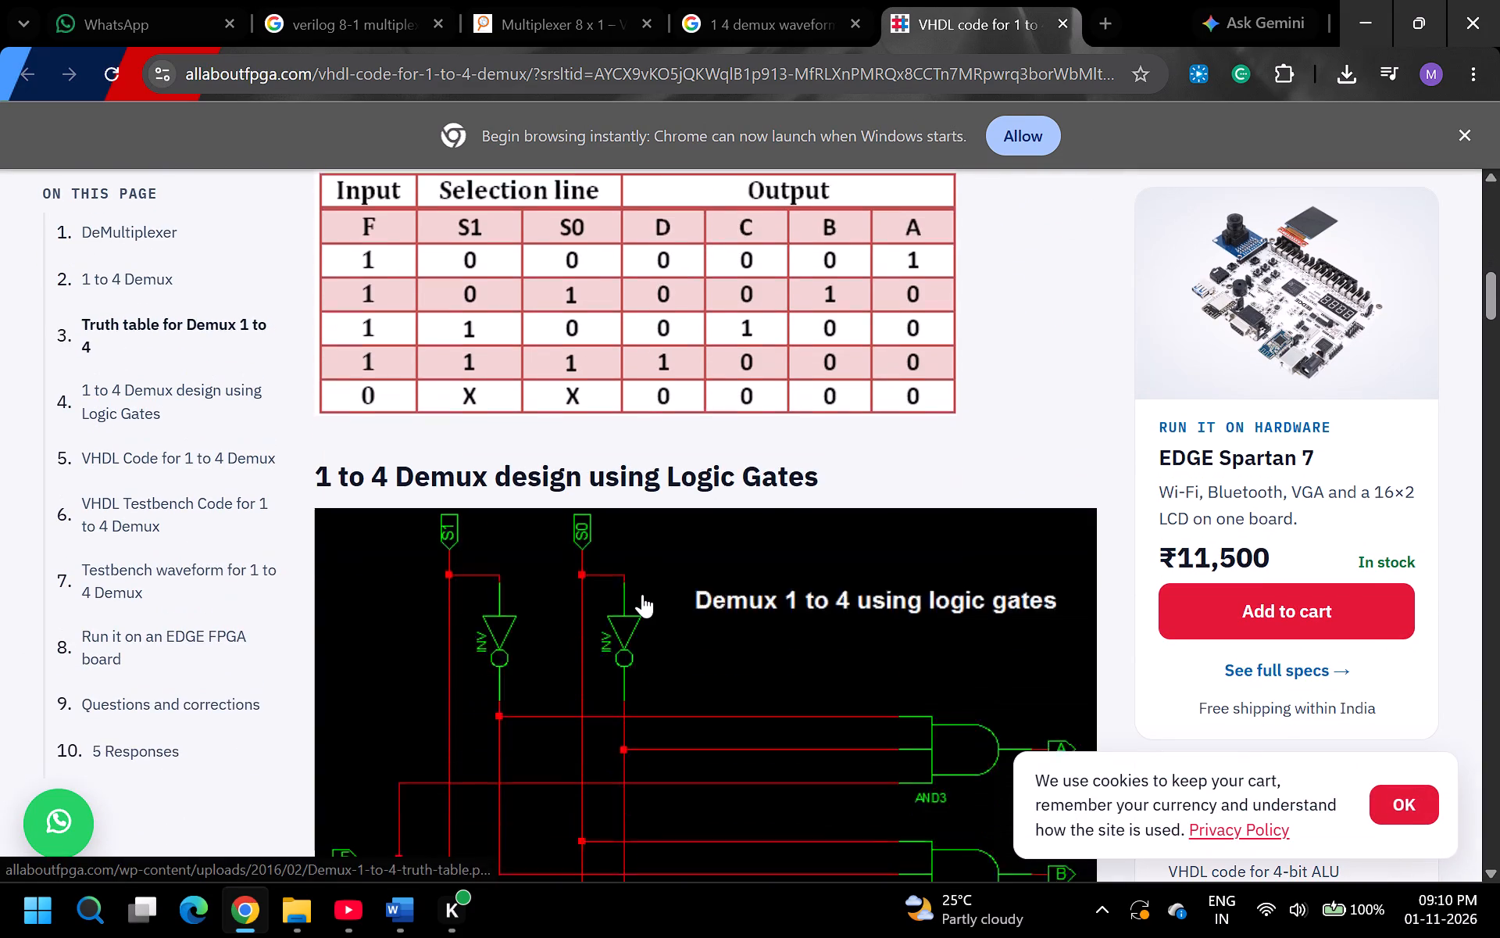
scroll(642, 594, "down", 18)
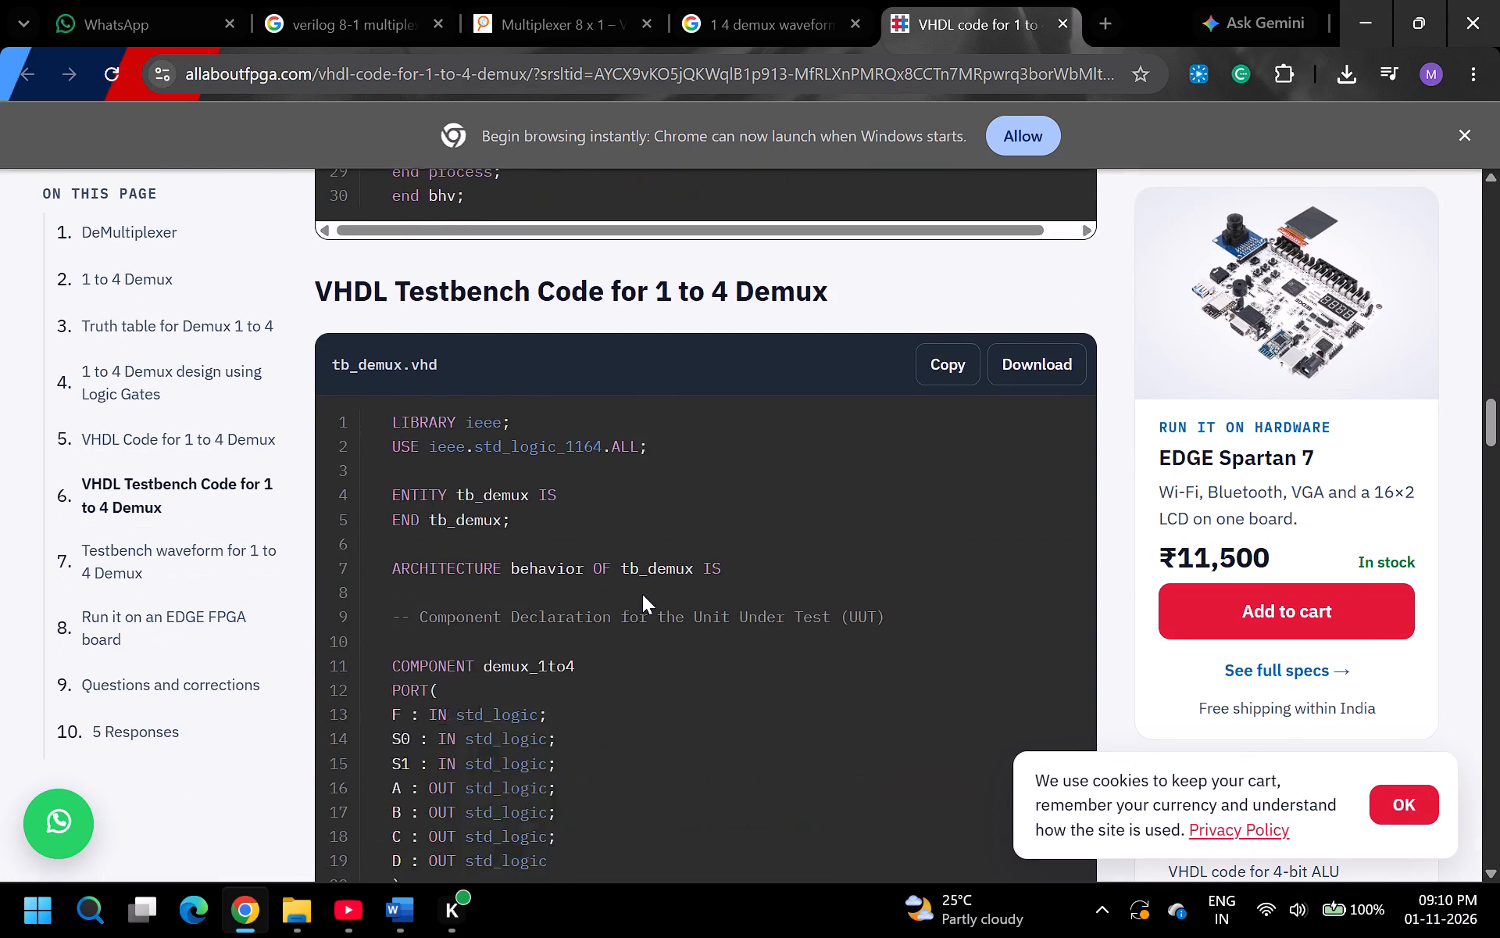
scroll(642, 594, "down", 16)
scroll(642, 594, "down", 6)
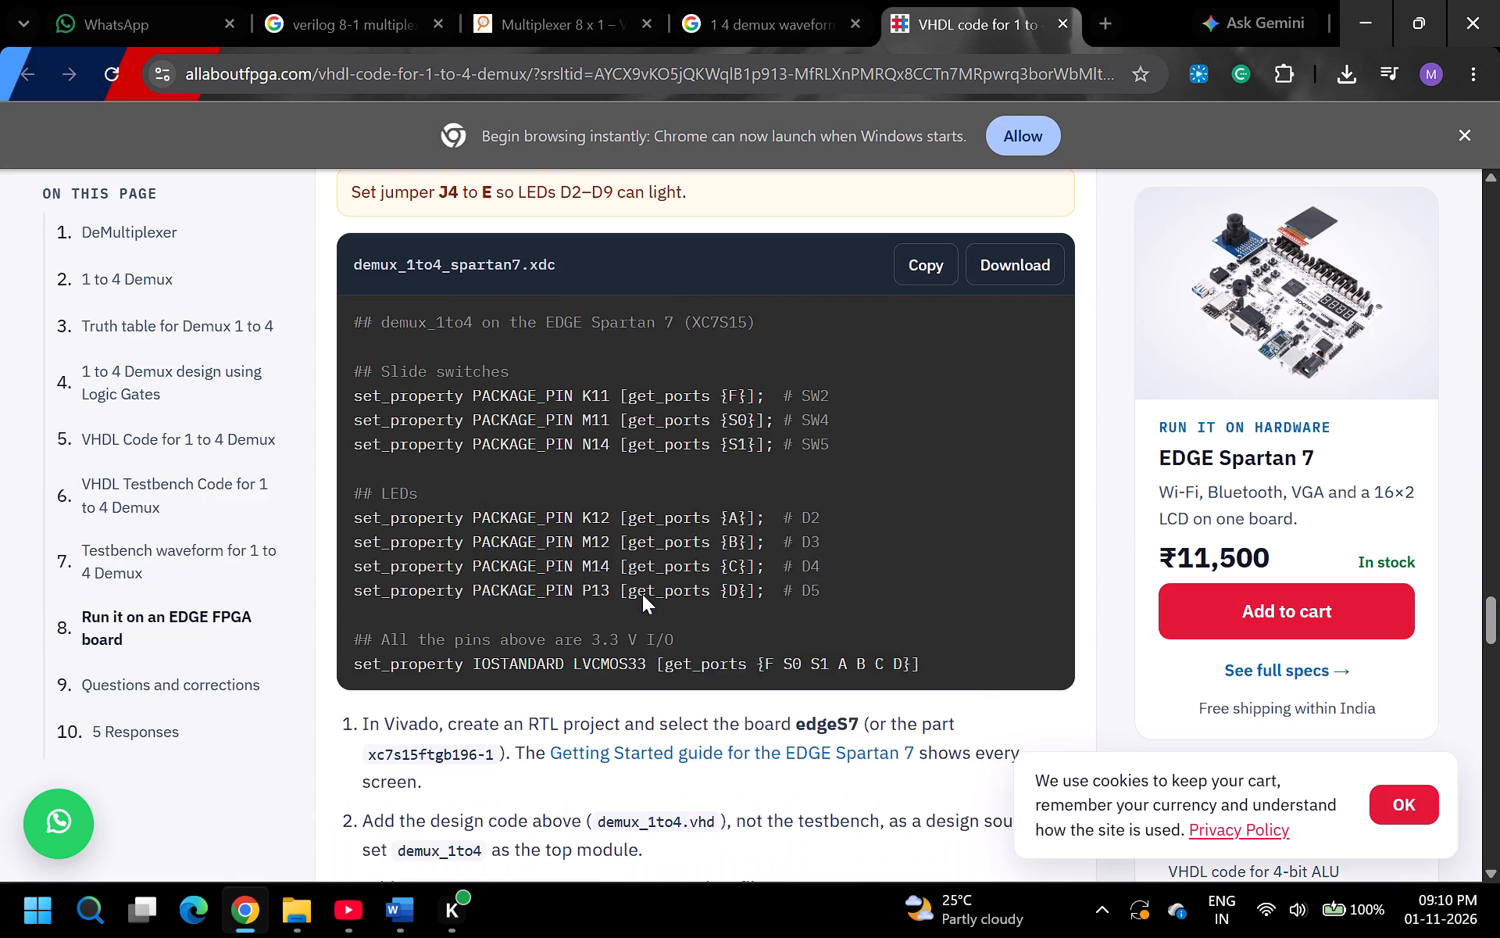
scroll(642, 594, "down", 15)
scroll(642, 594, "down", 12)
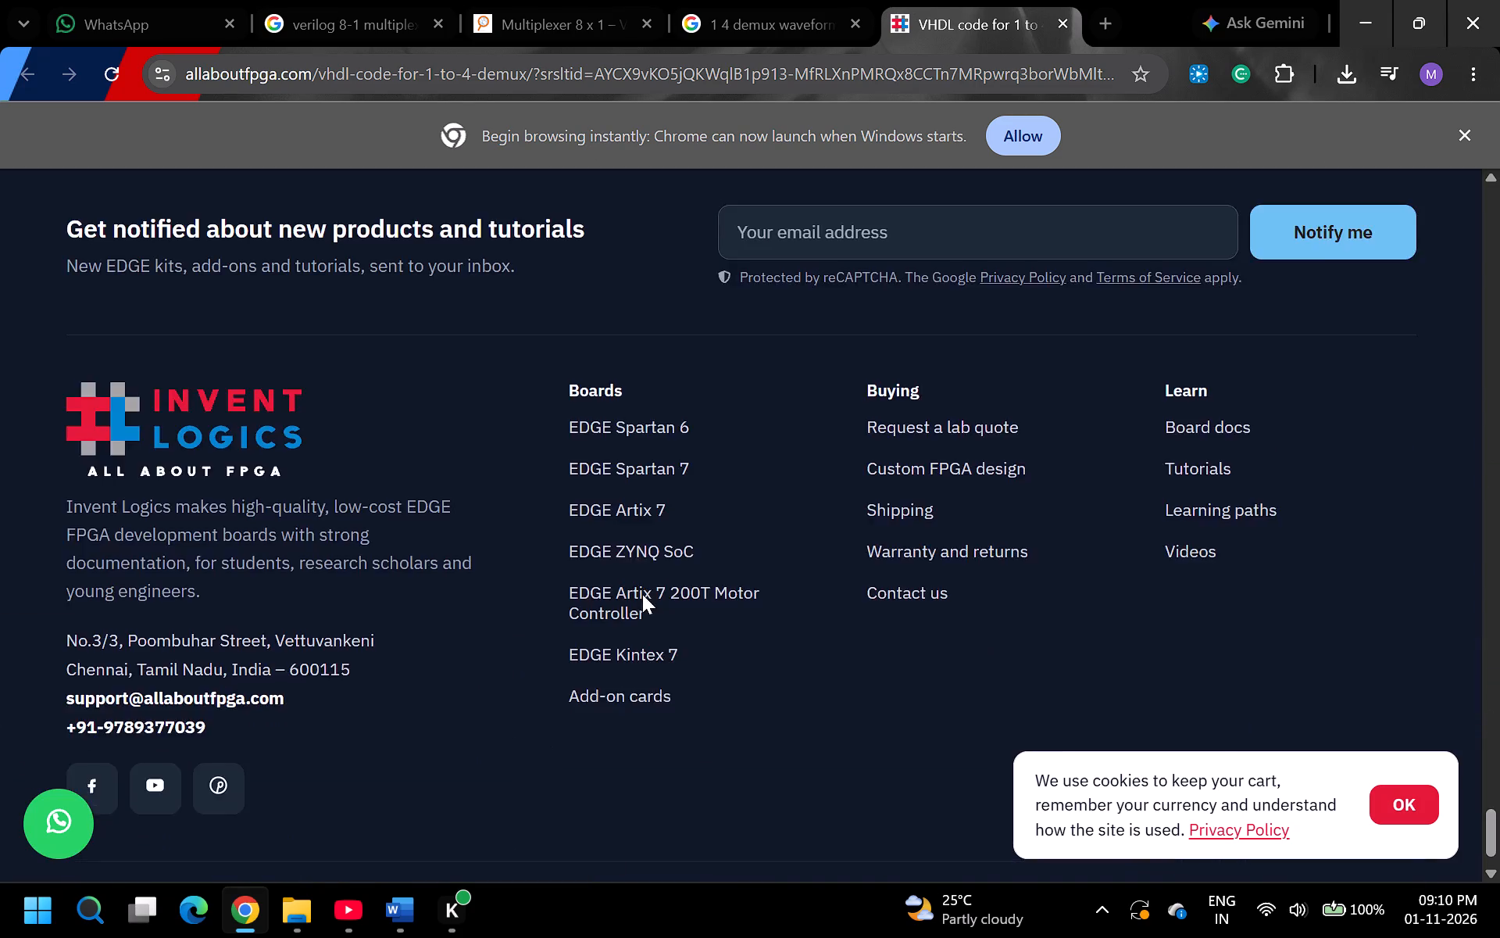
scroll(641, 594, "up", 20)
scroll(641, 594, "up", 3)
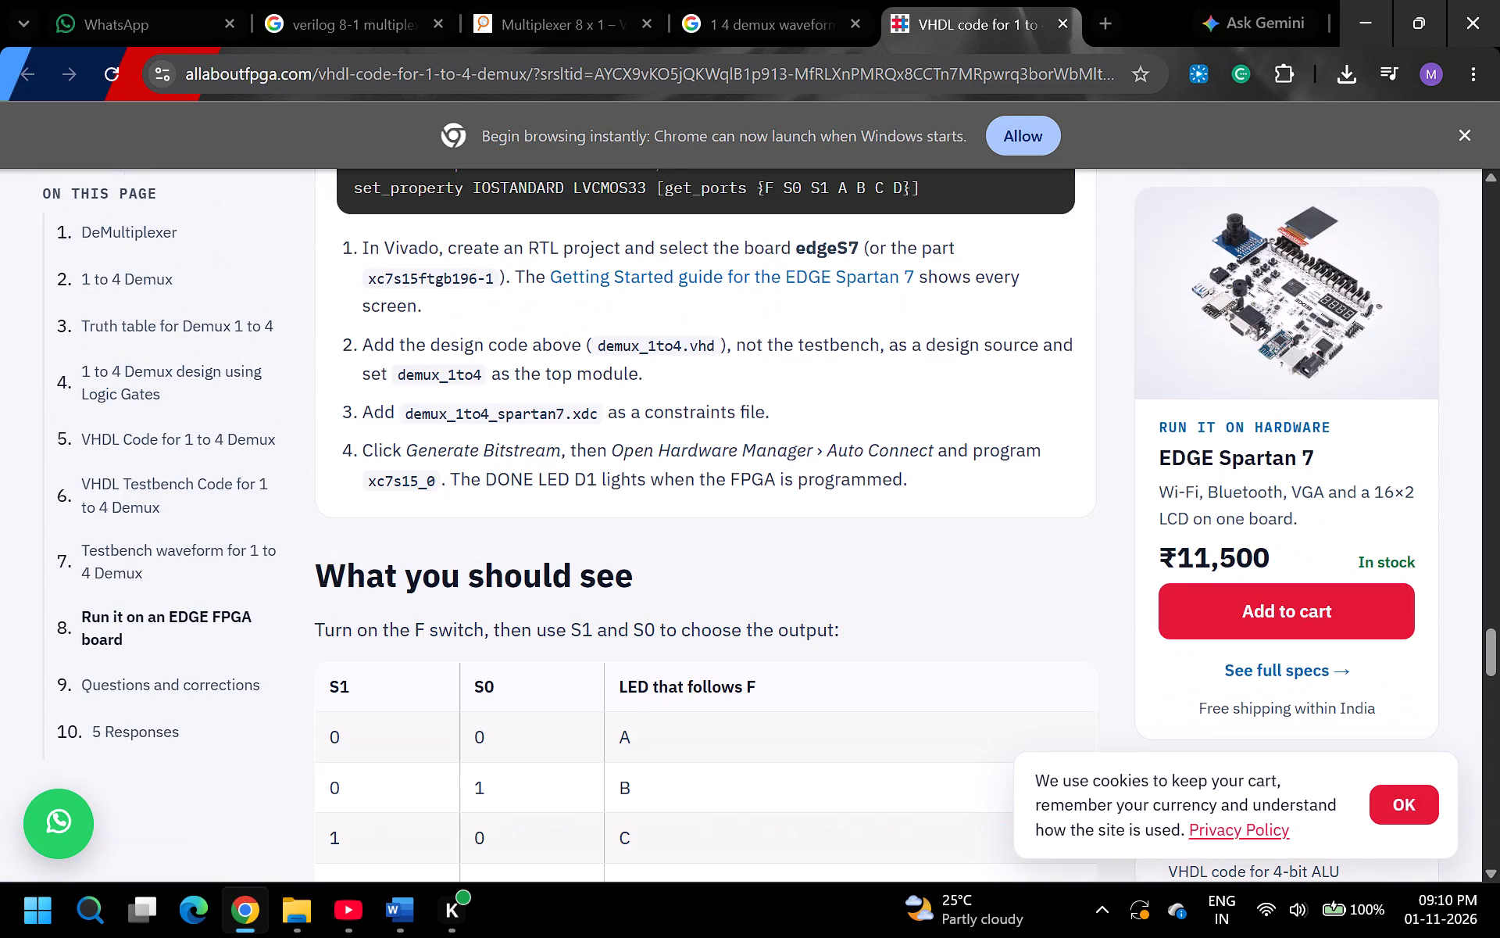
scroll(630, 585, "up", 20)
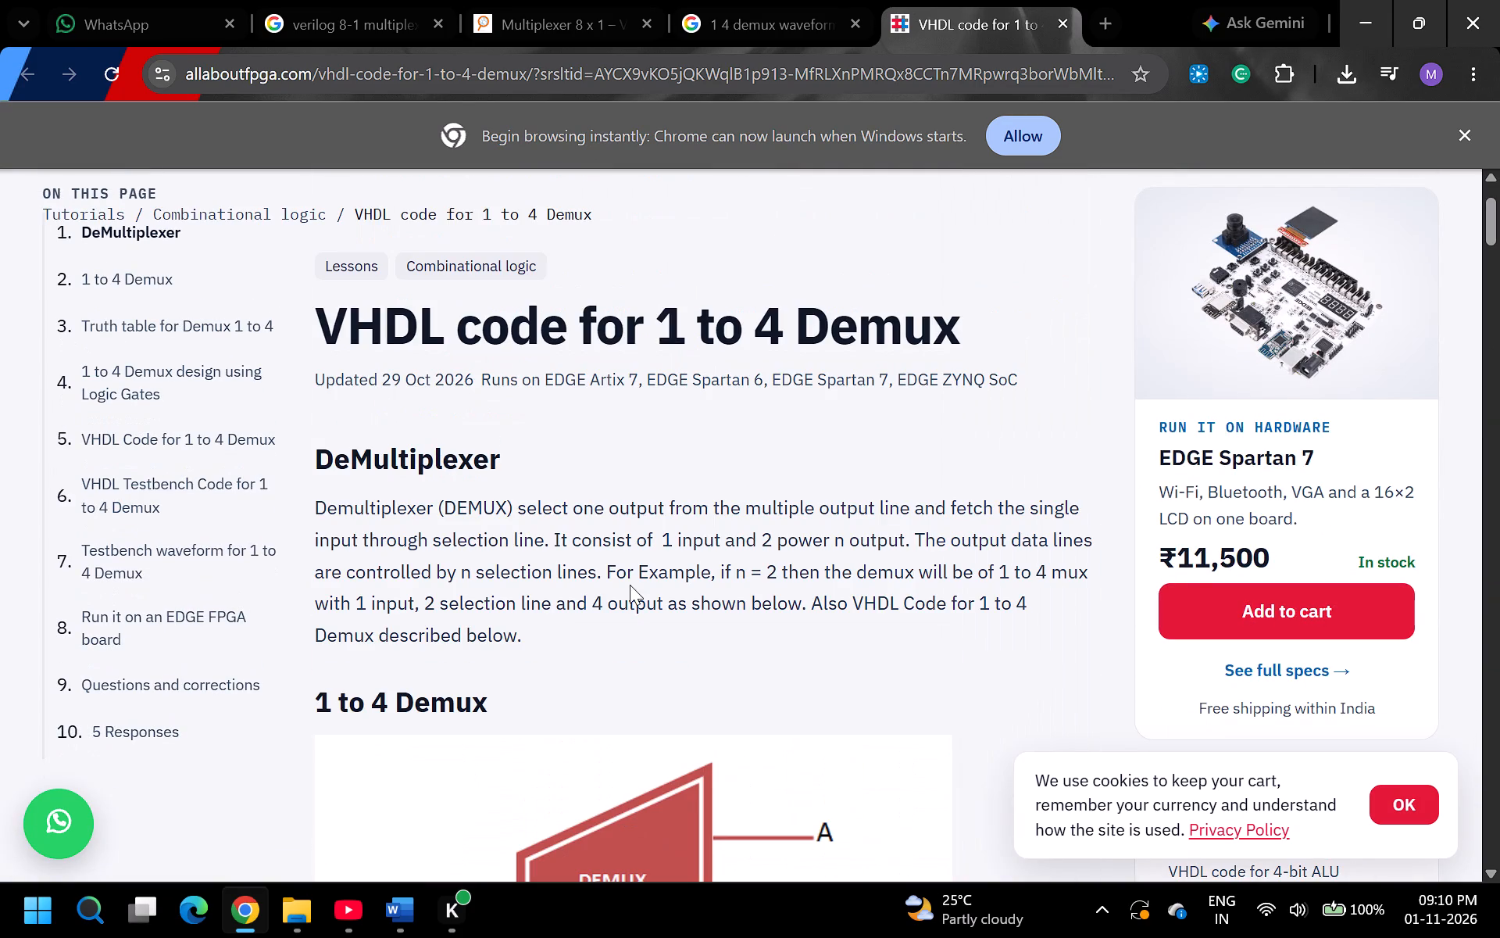
left_click(30, 71)
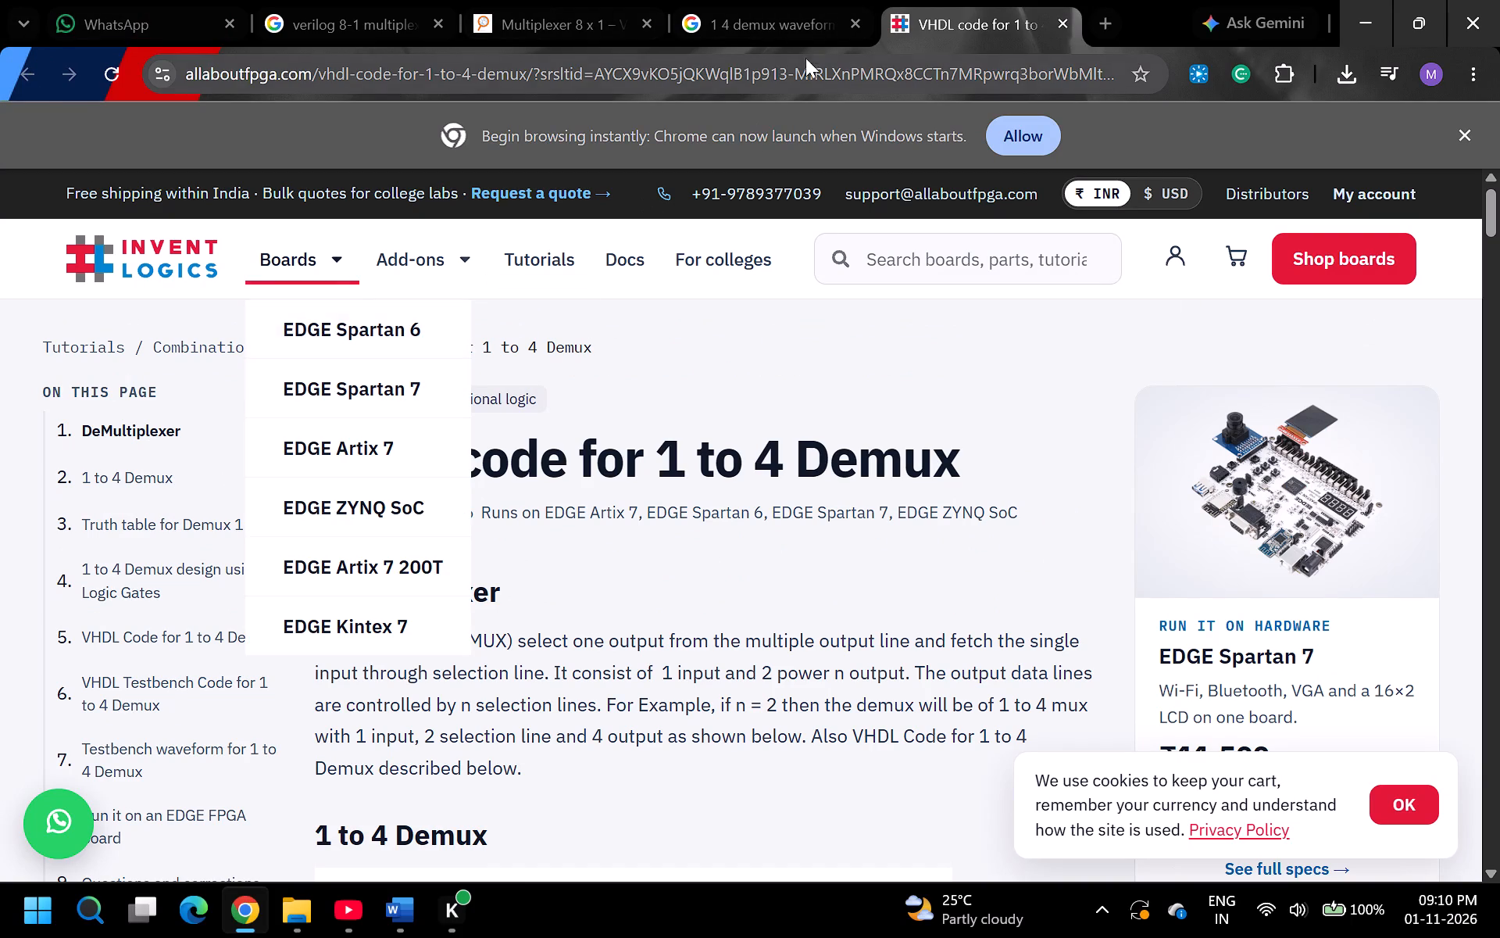
left_click(785, 28)
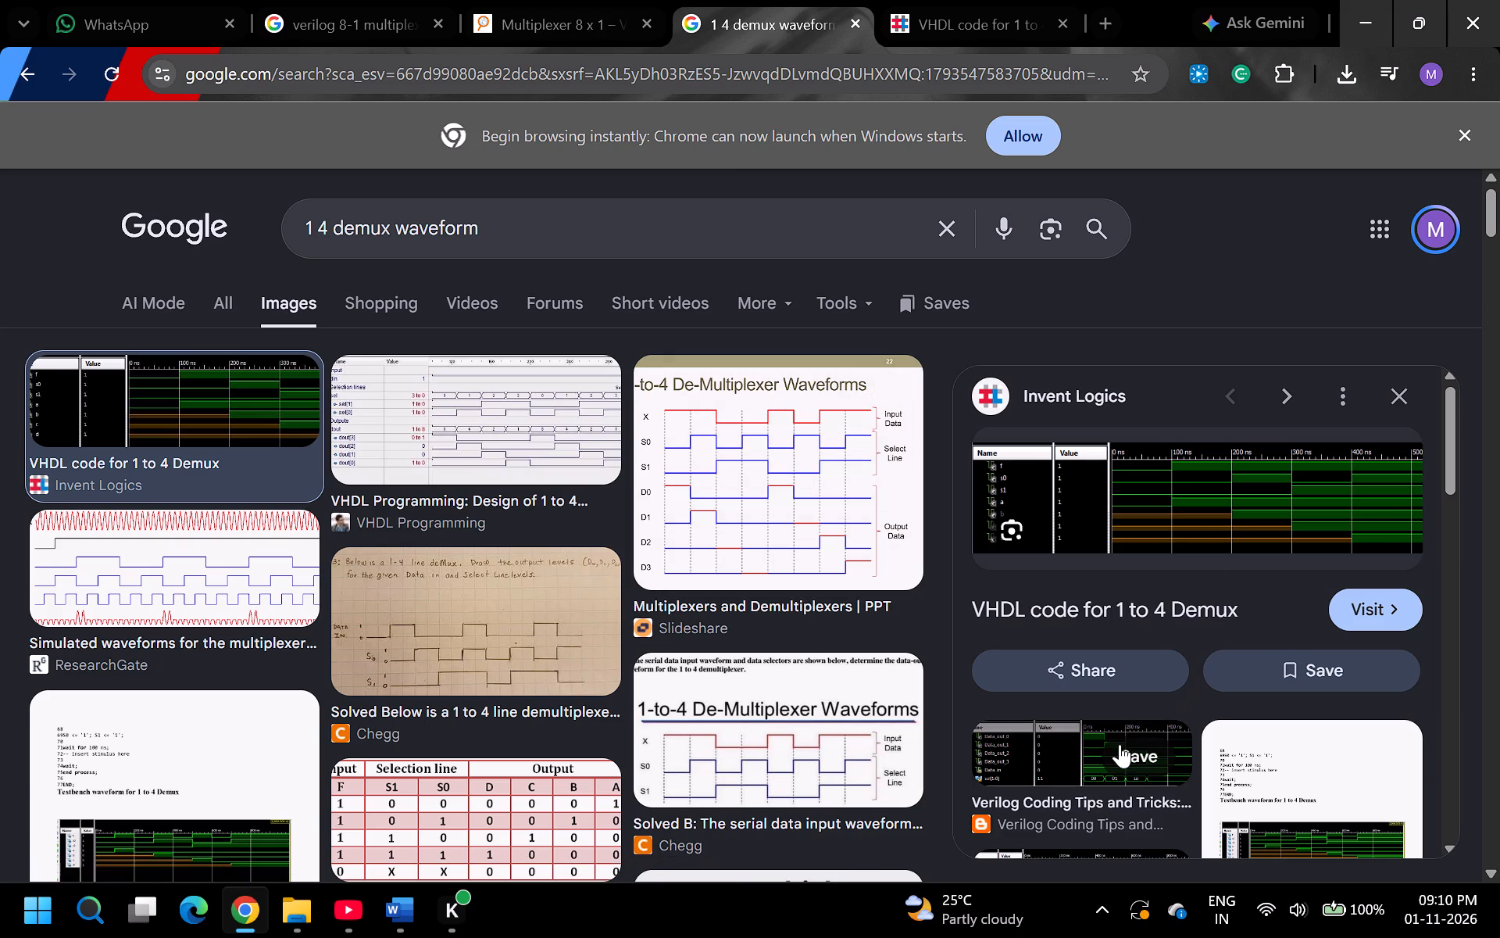
Save the previewed Invent Logics demux waveform image to the Downloads folder as testbench-waveform-demux in PNG format.
scroll(316, 729, "down", 1)
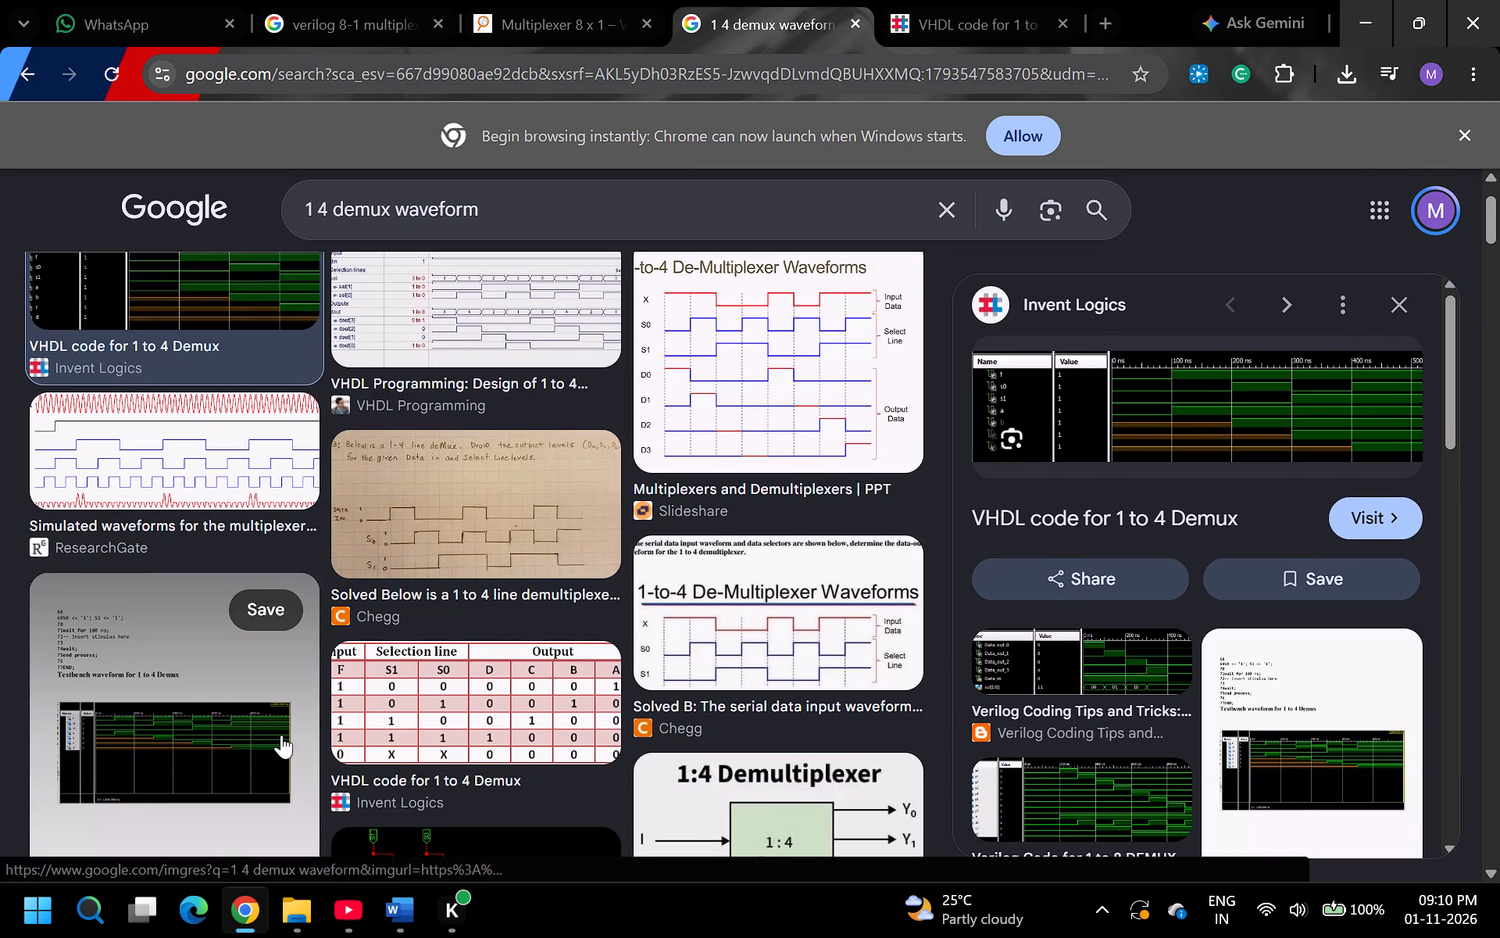
scroll(282, 735, "down", 2)
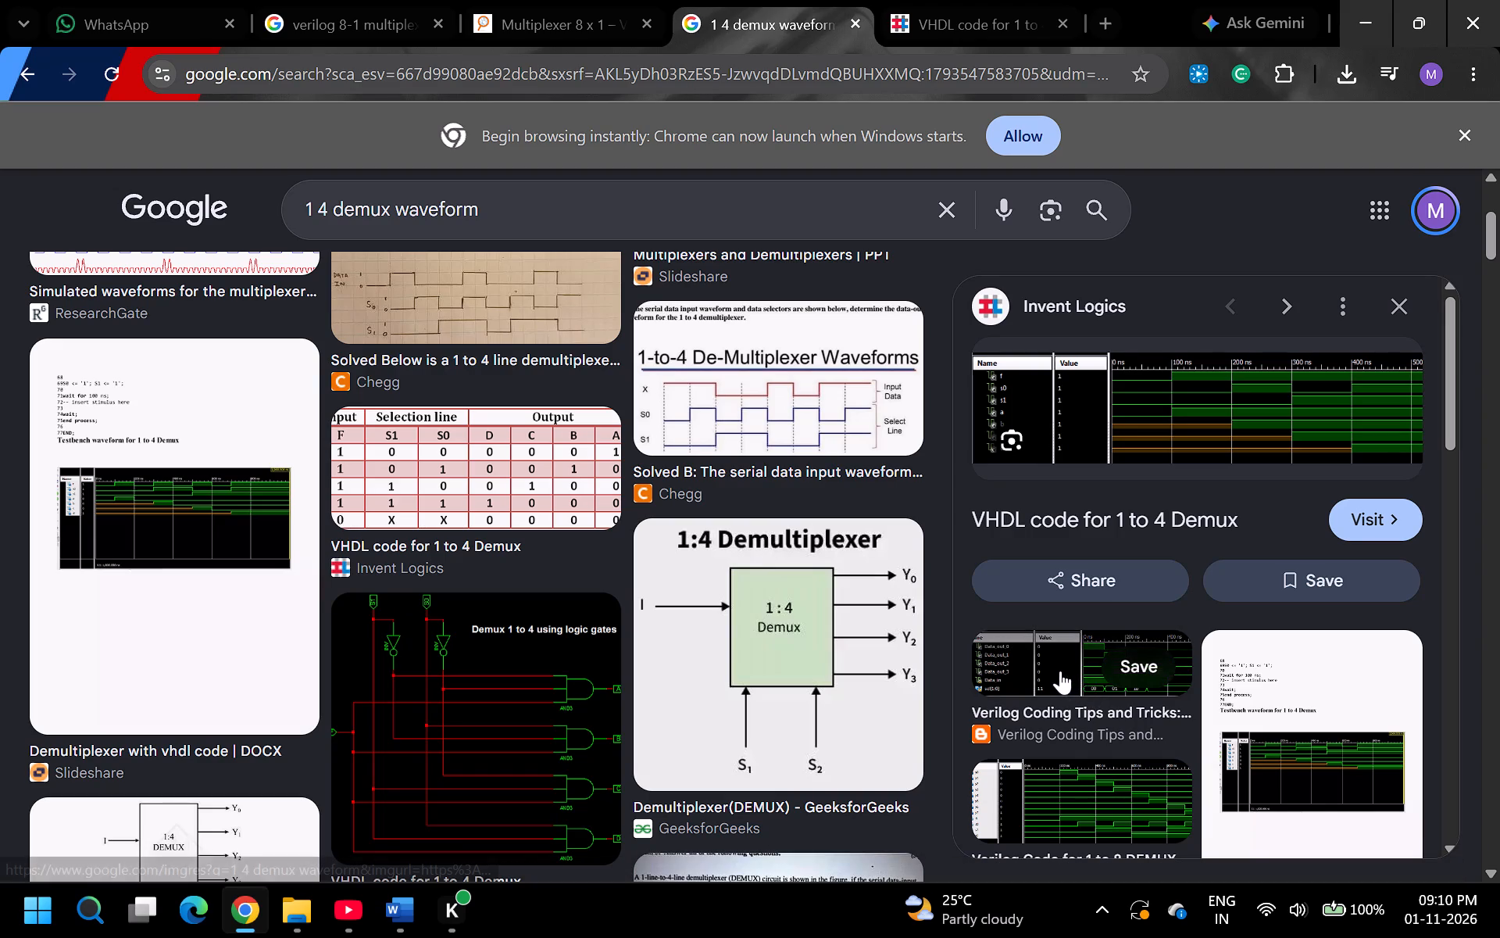
right_click(1144, 387)
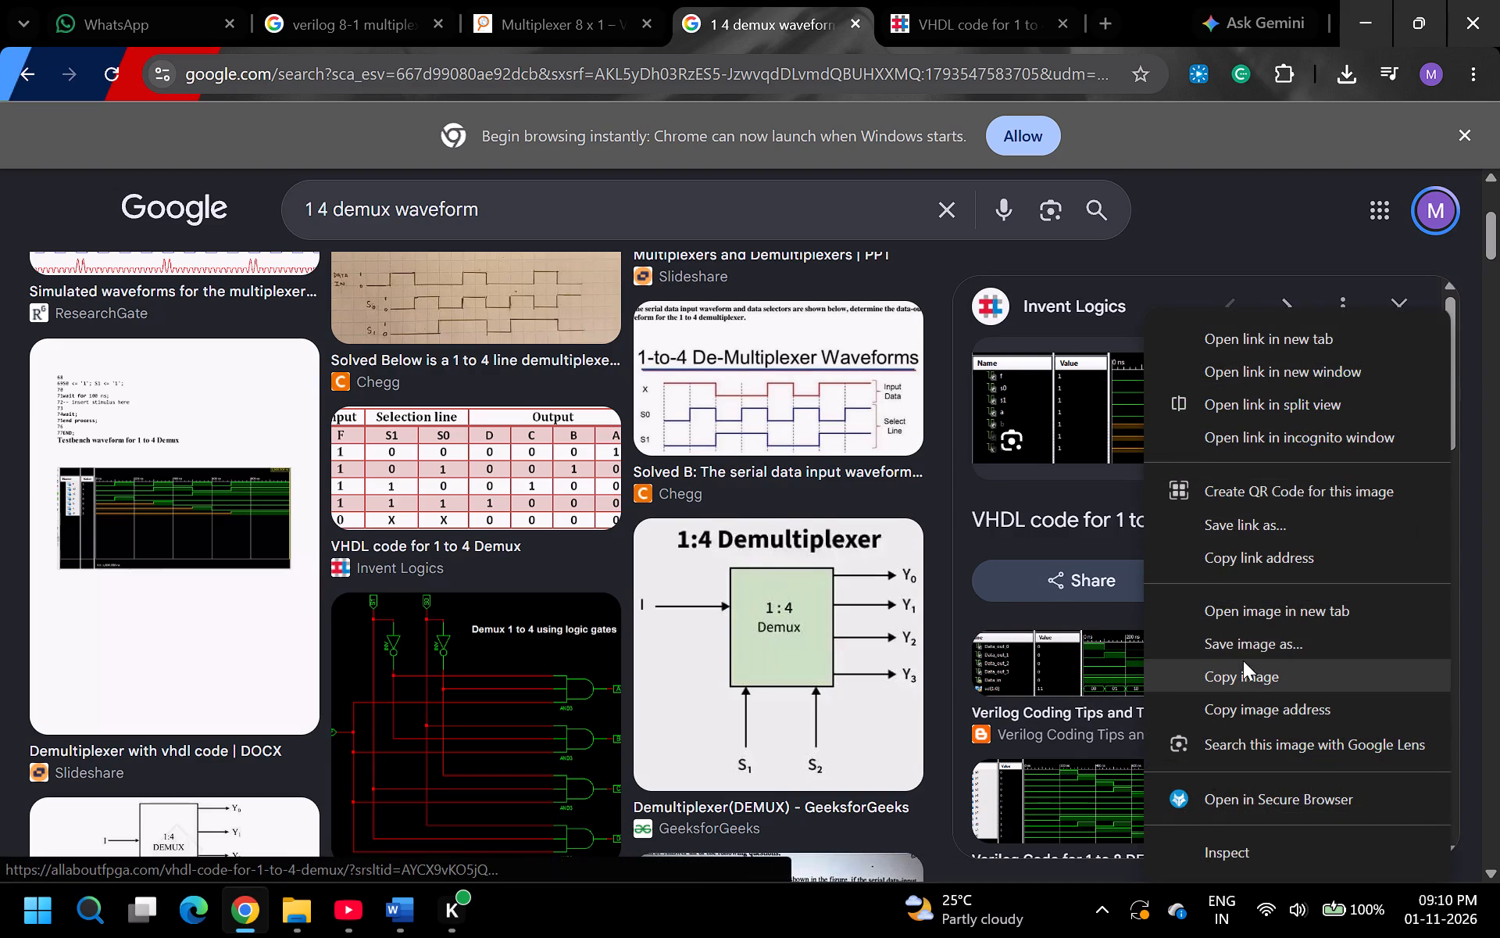
left_click(1245, 649)
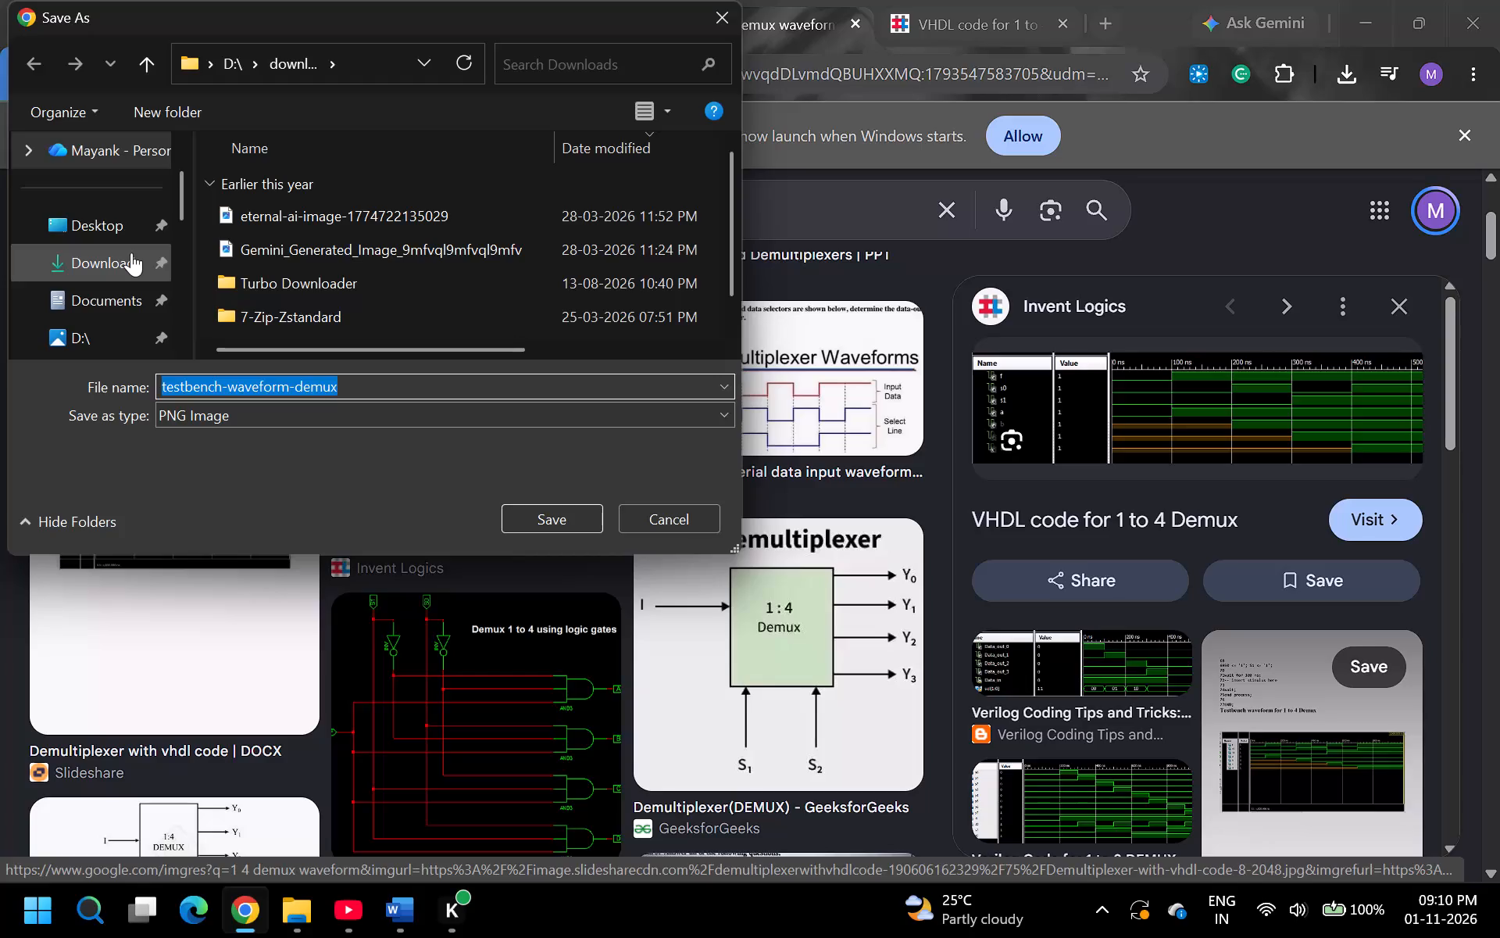
left_click(131, 252)
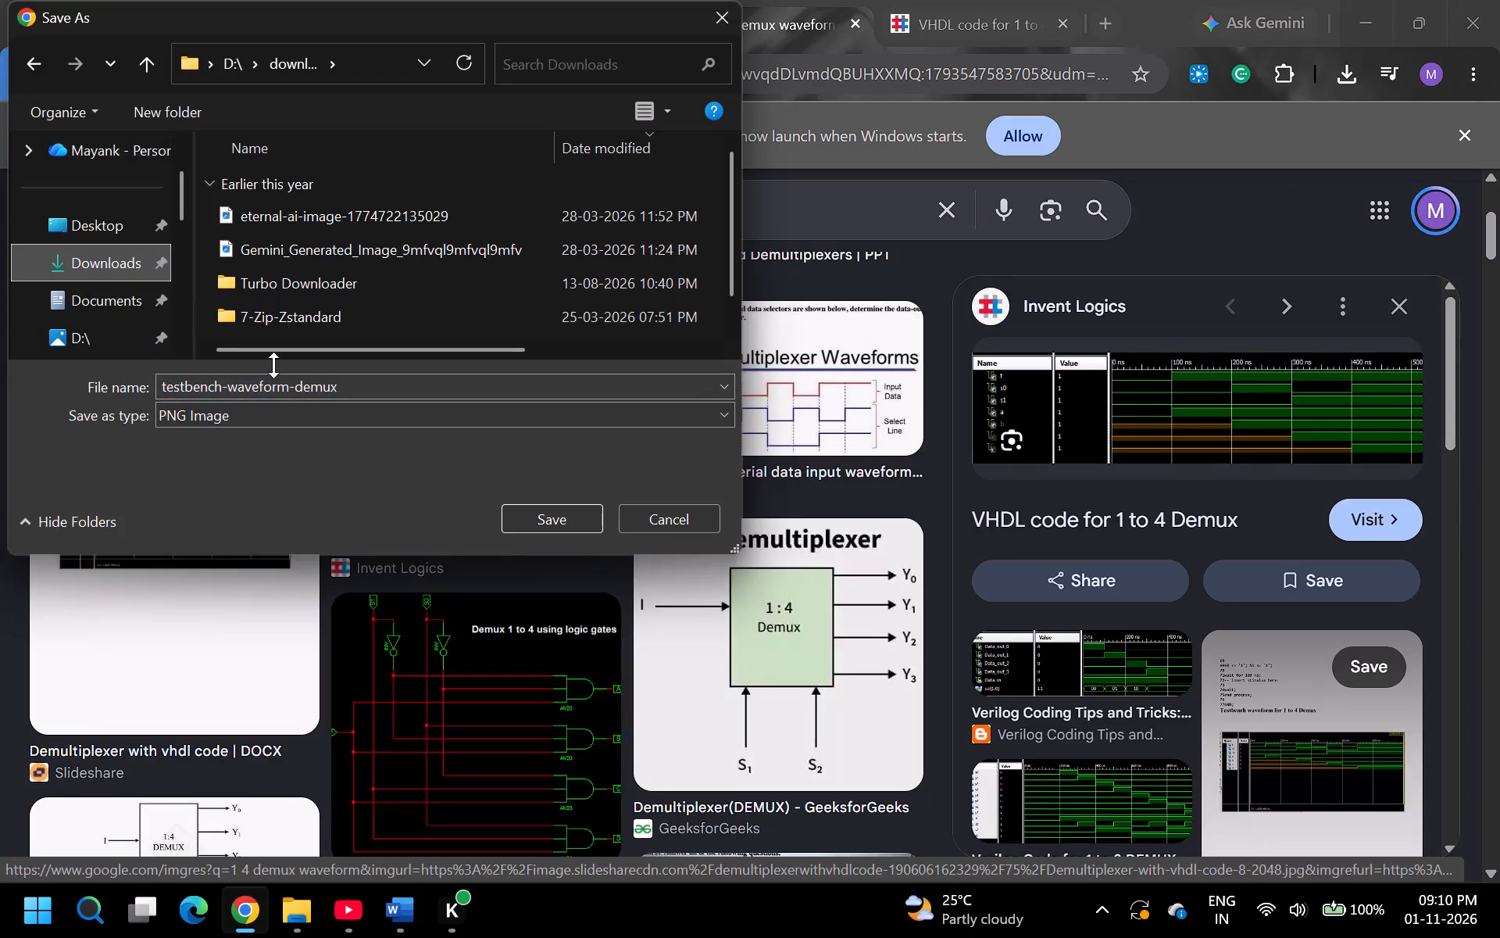
left_click(541, 533)
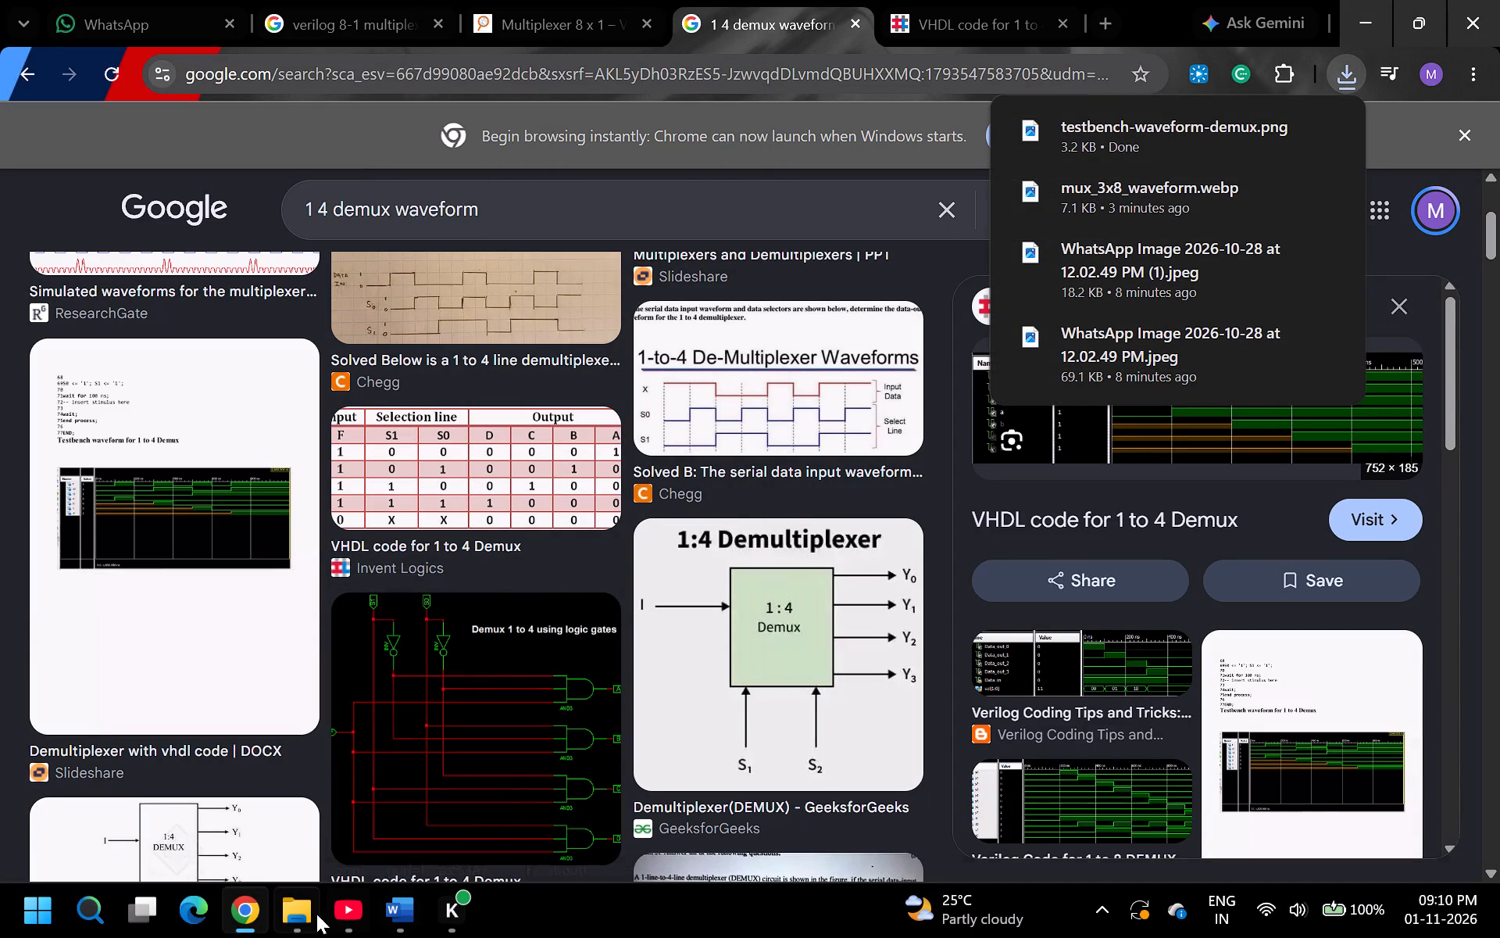
Open the Downloads folder in File Explorer and look through its files.
left_click(293, 810)
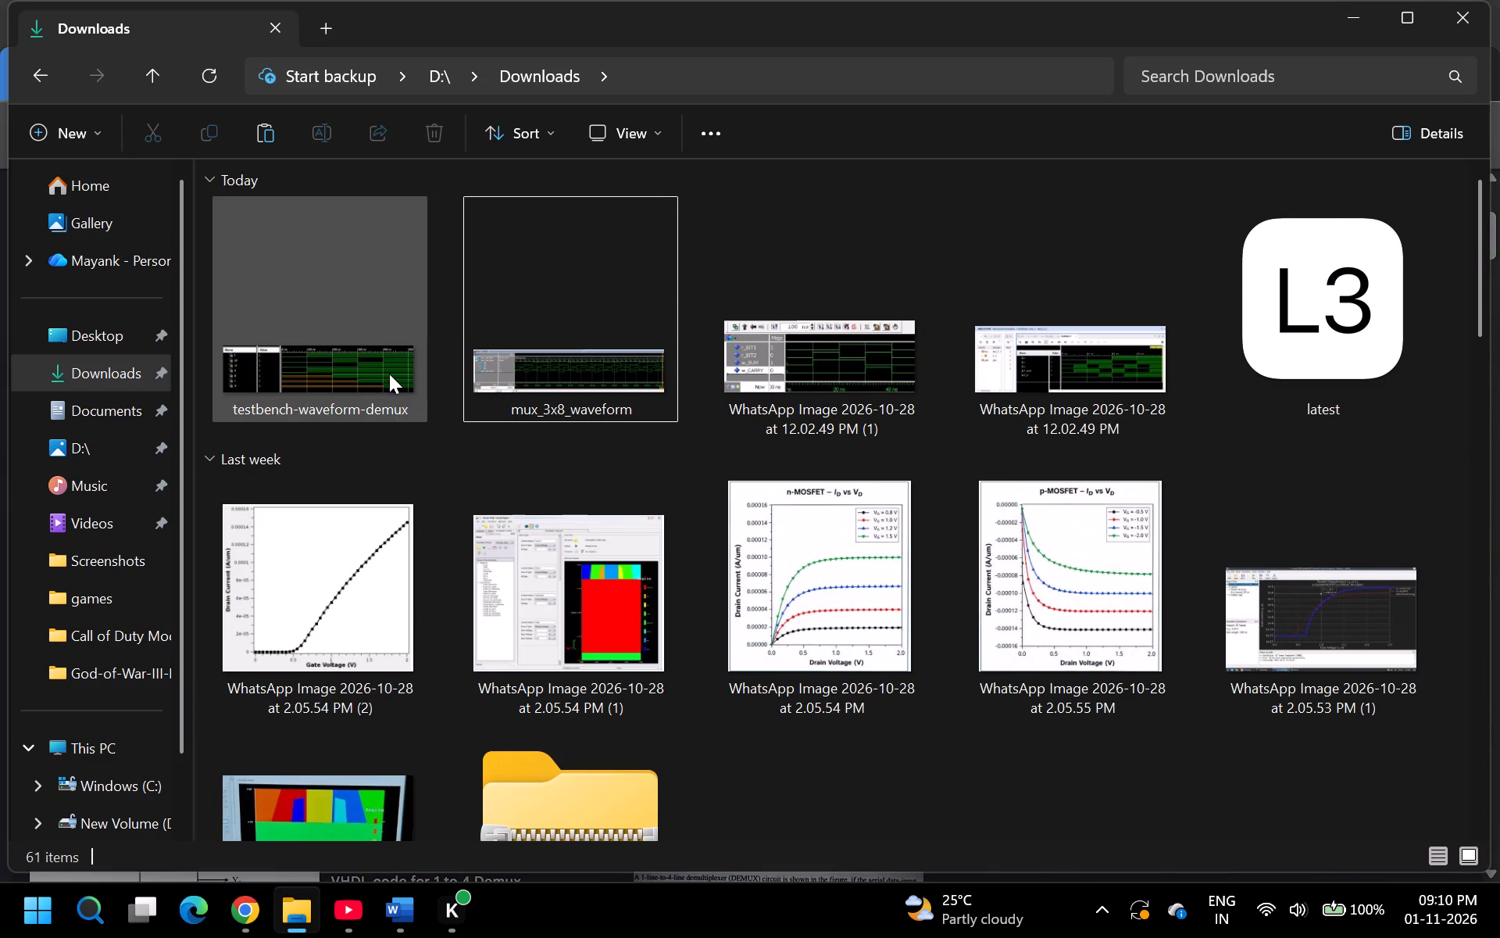
scroll(534, 693, "down", 15)
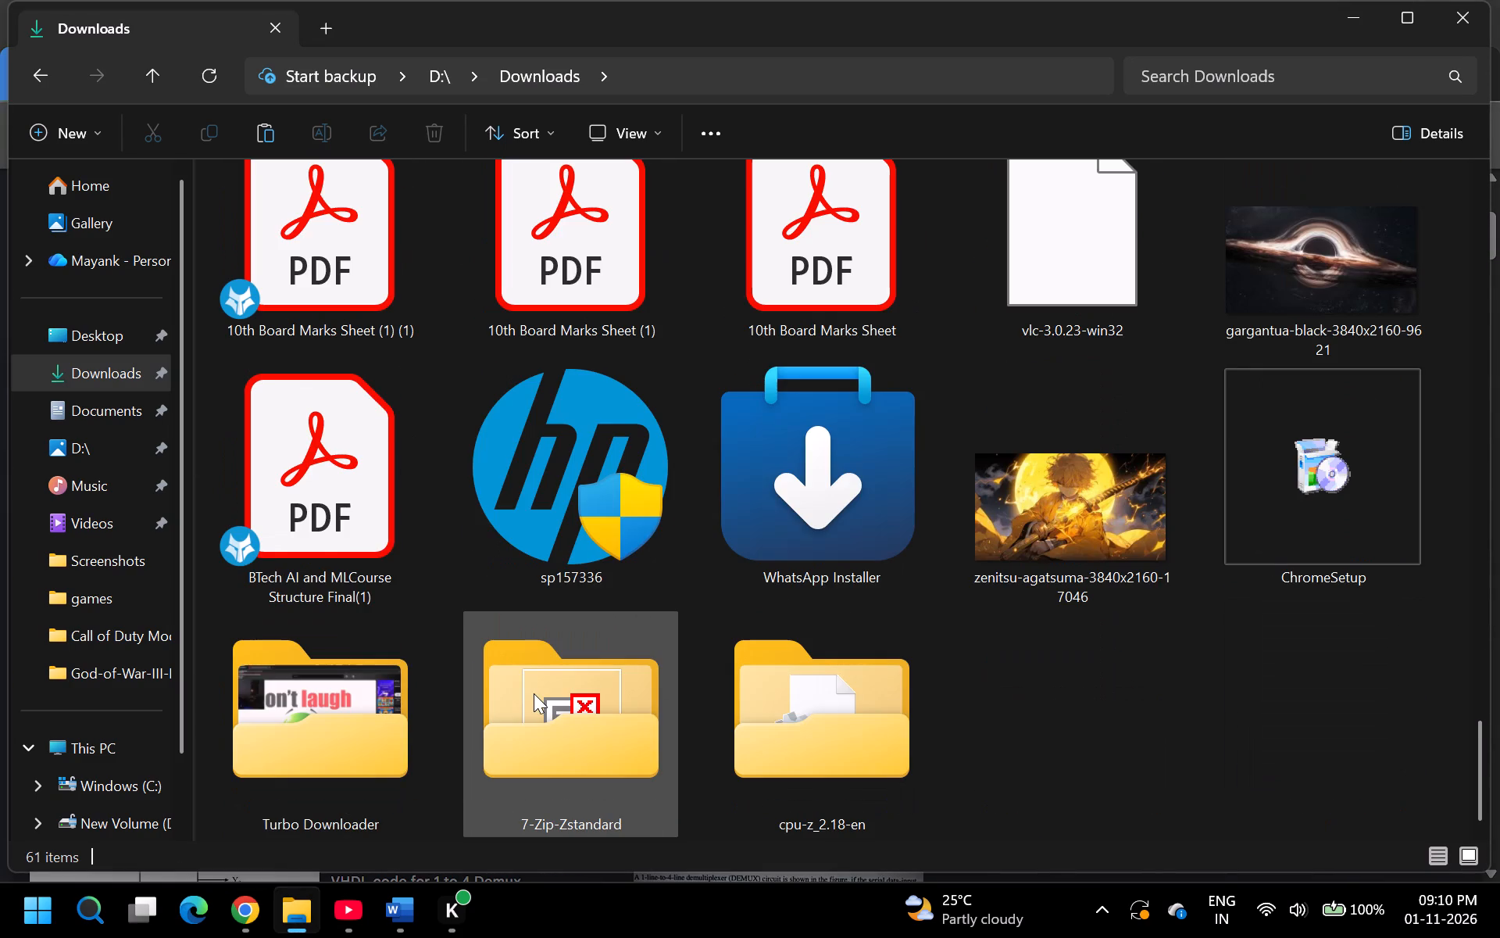
scroll(534, 693, "down", 3)
scroll(534, 693, "up", 4)
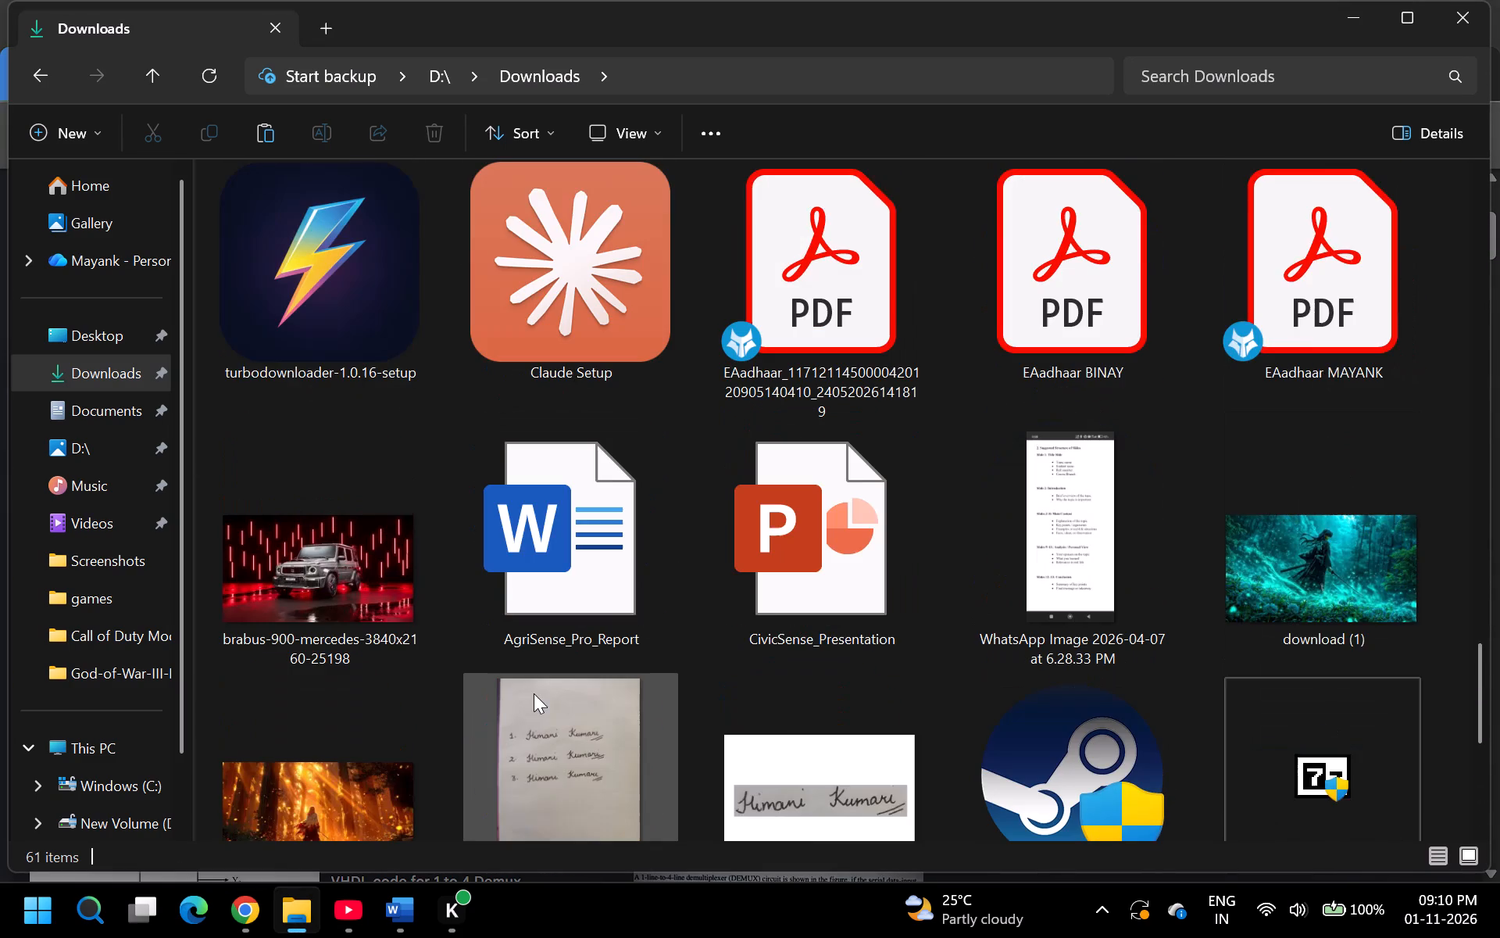
scroll(534, 693, "down", 3)
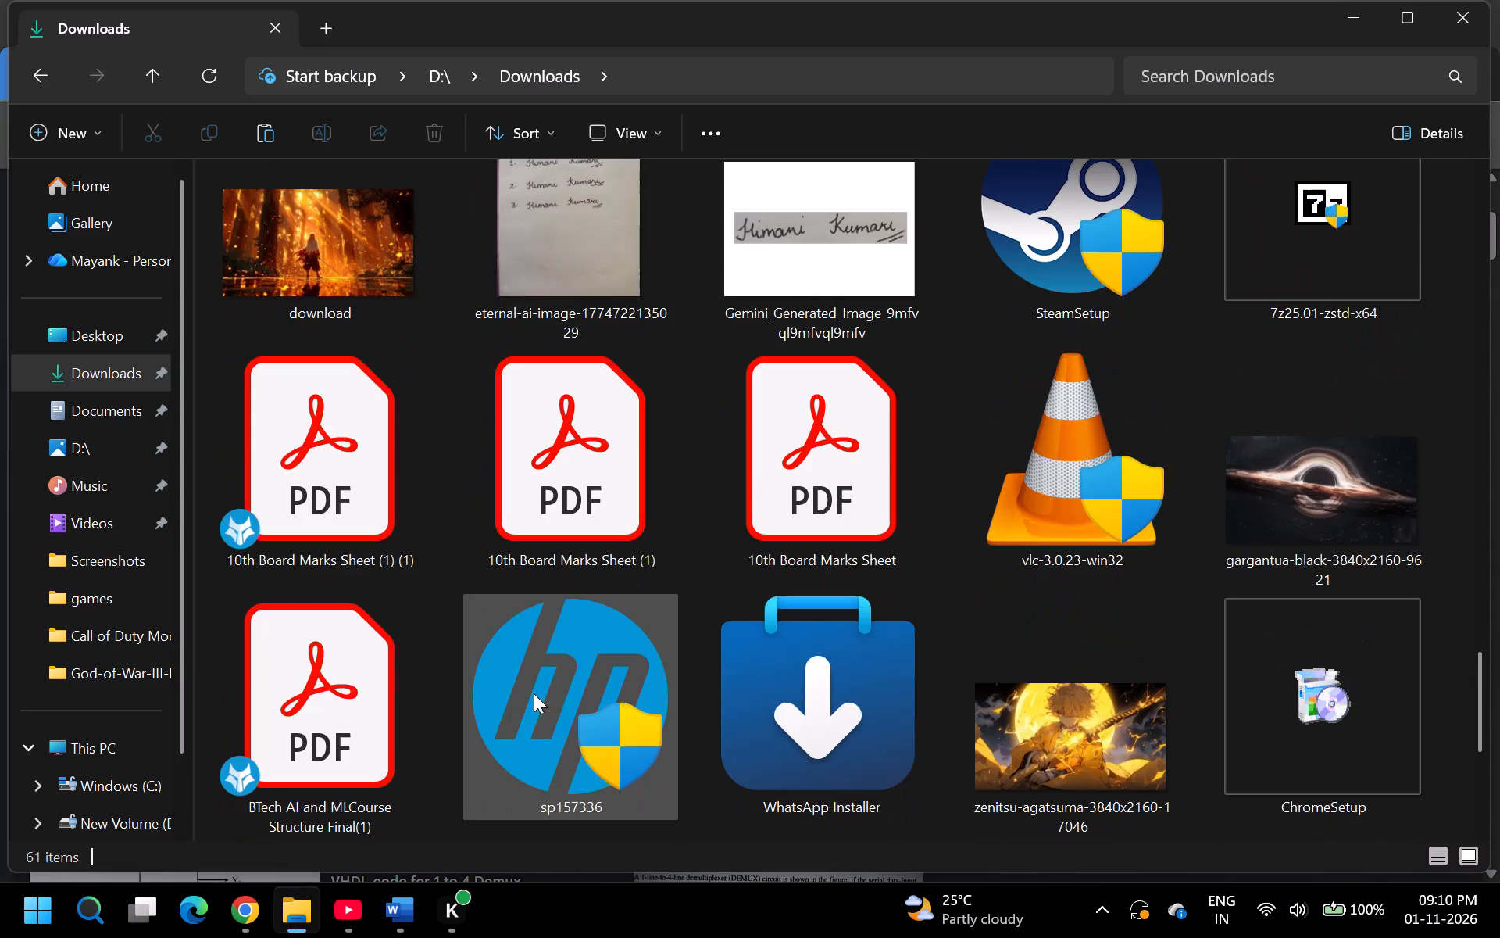
scroll(534, 693, "up", 5)
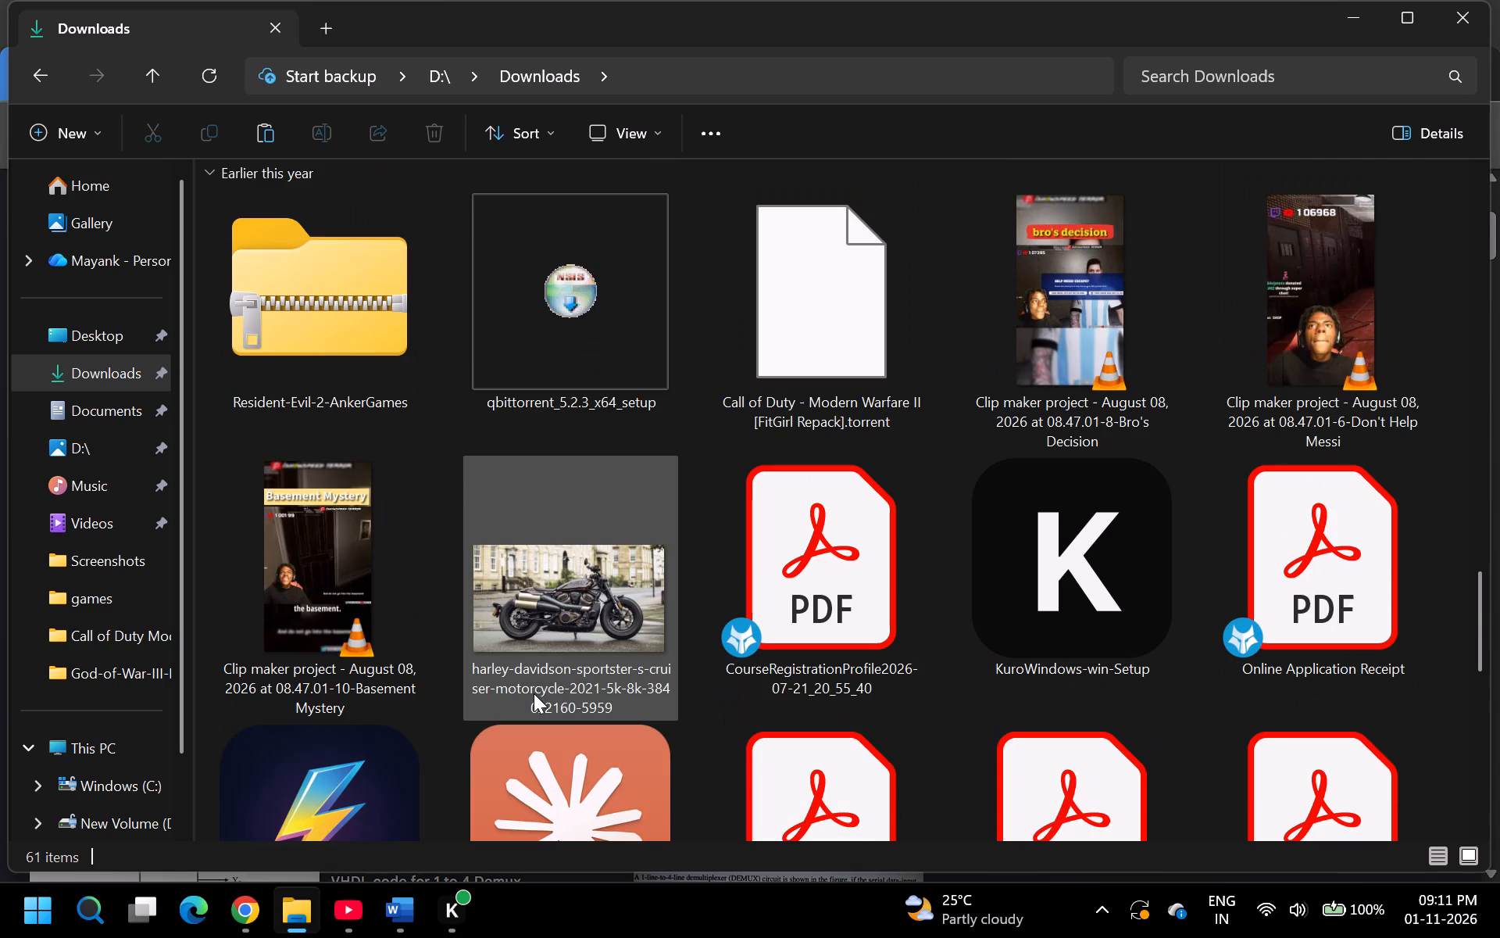
scroll(534, 693, "up", 3)
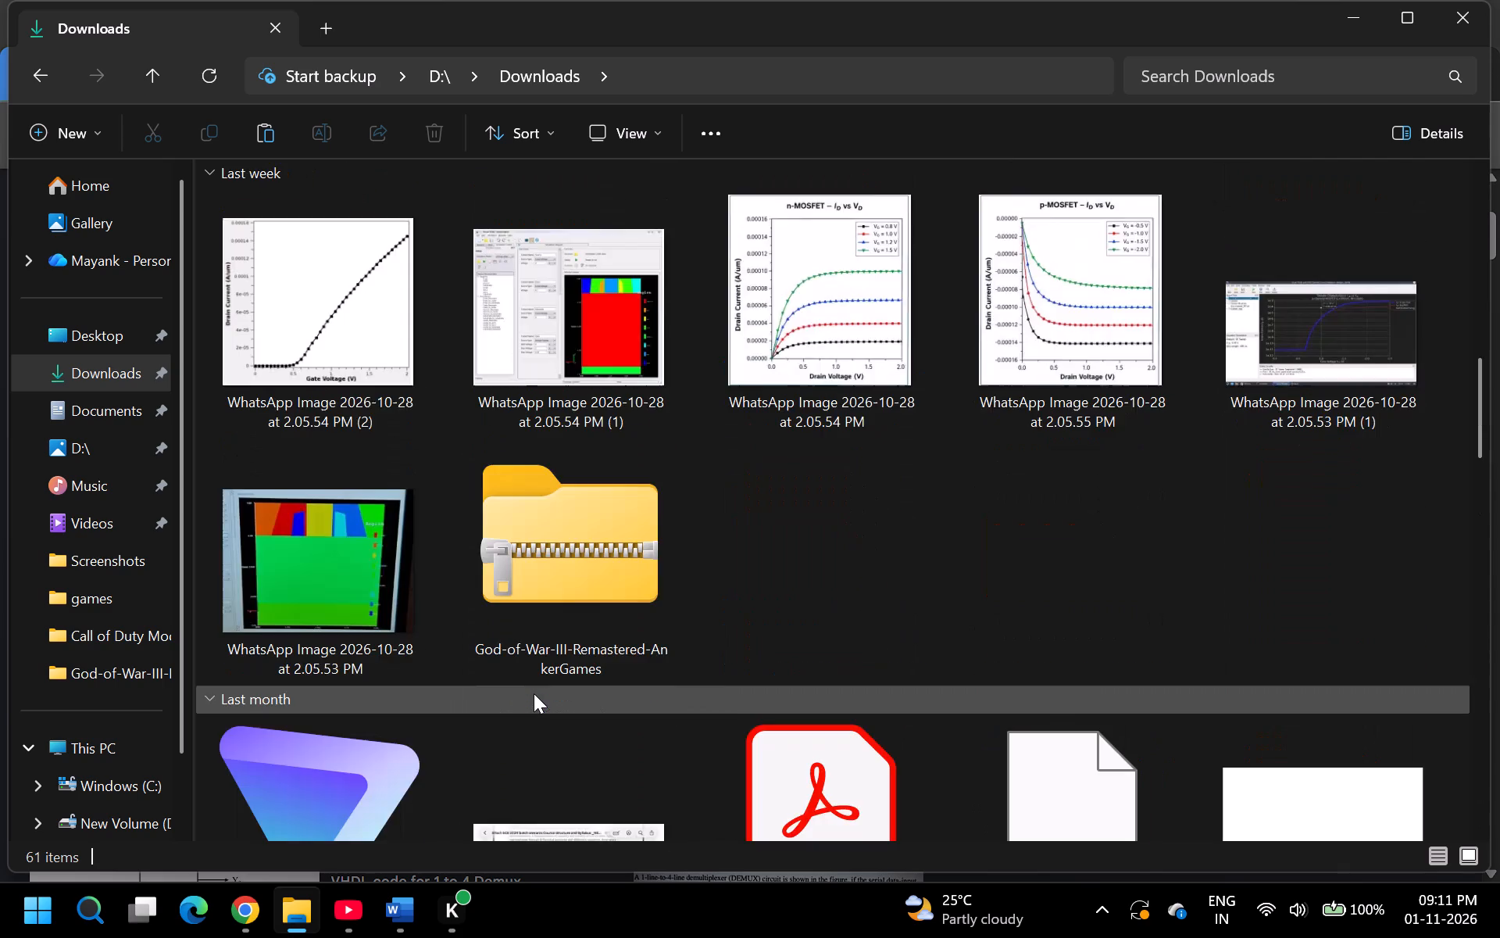
scroll(534, 693, "up", 2)
scroll(534, 693, "down", 3)
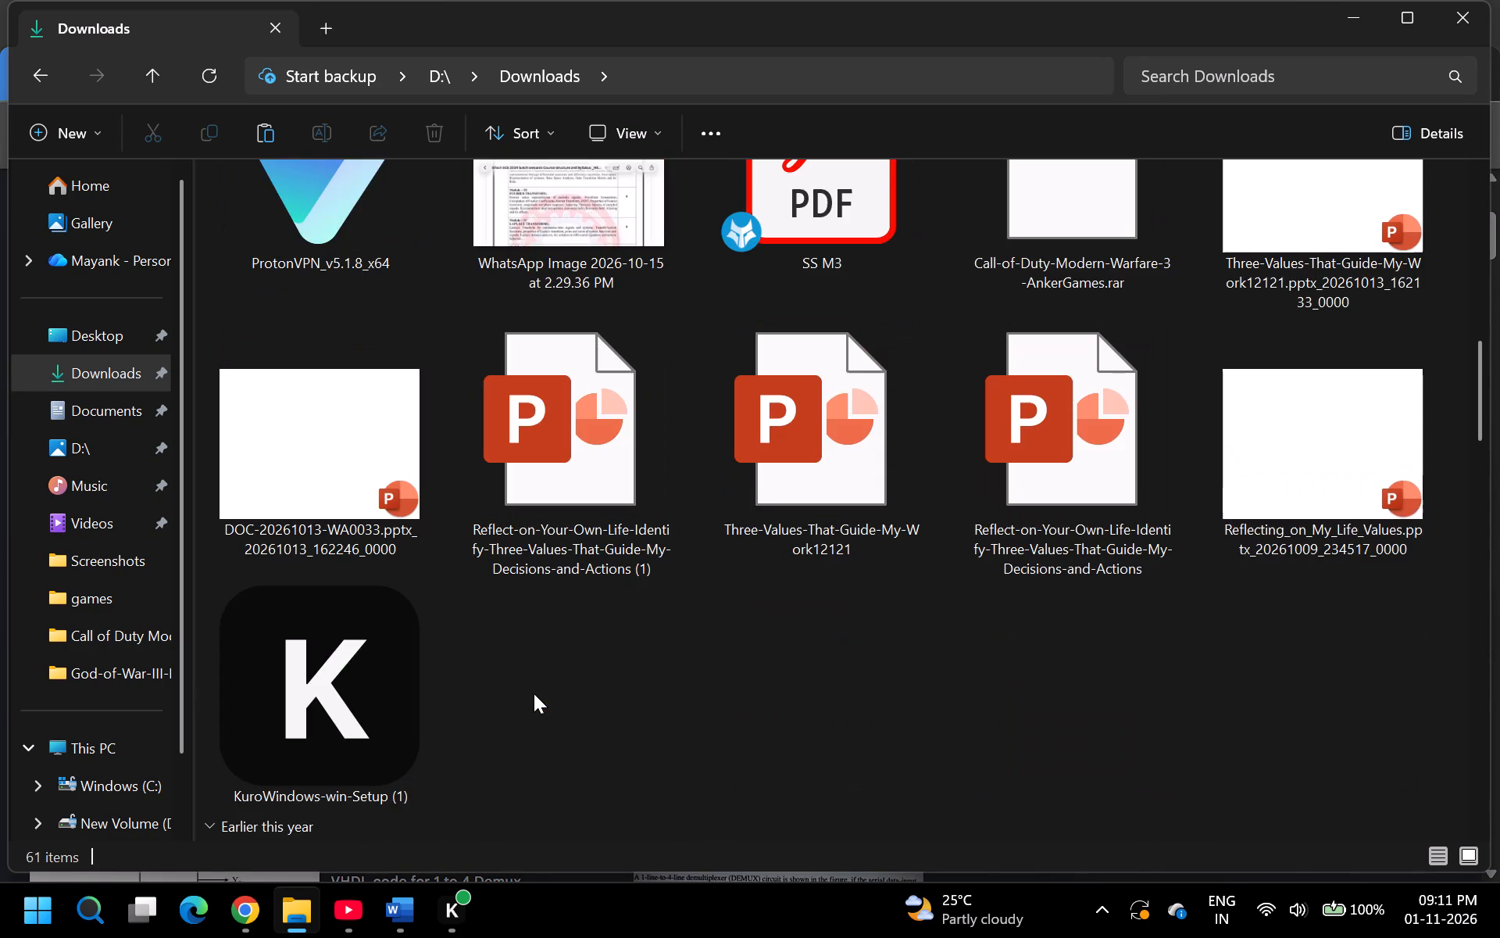
scroll(534, 693, "down", 4)
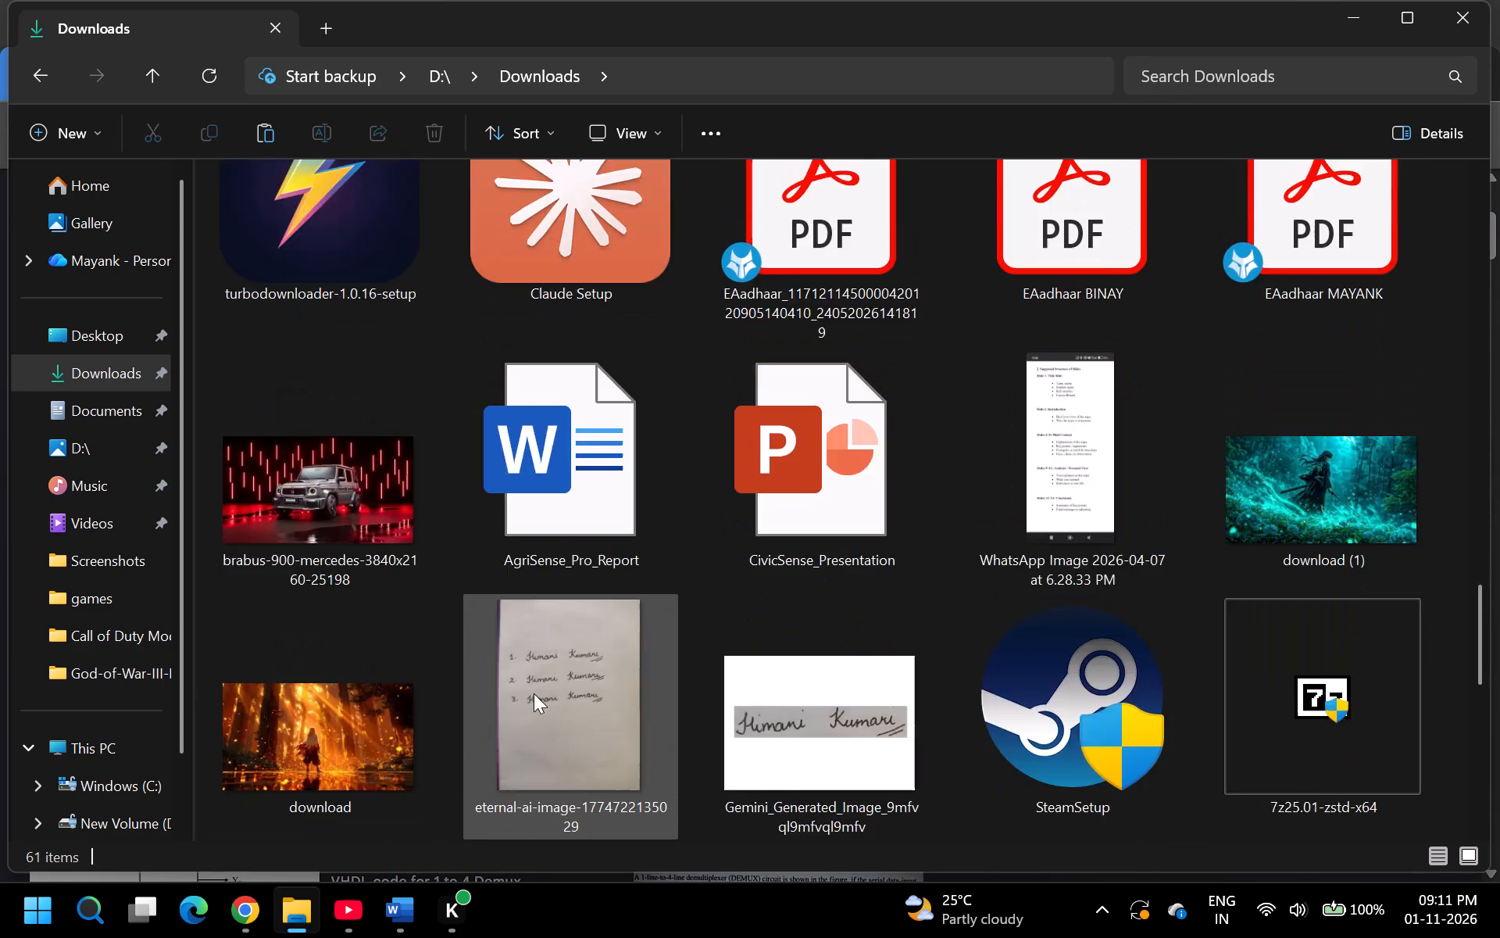
scroll(534, 693, "down", 4)
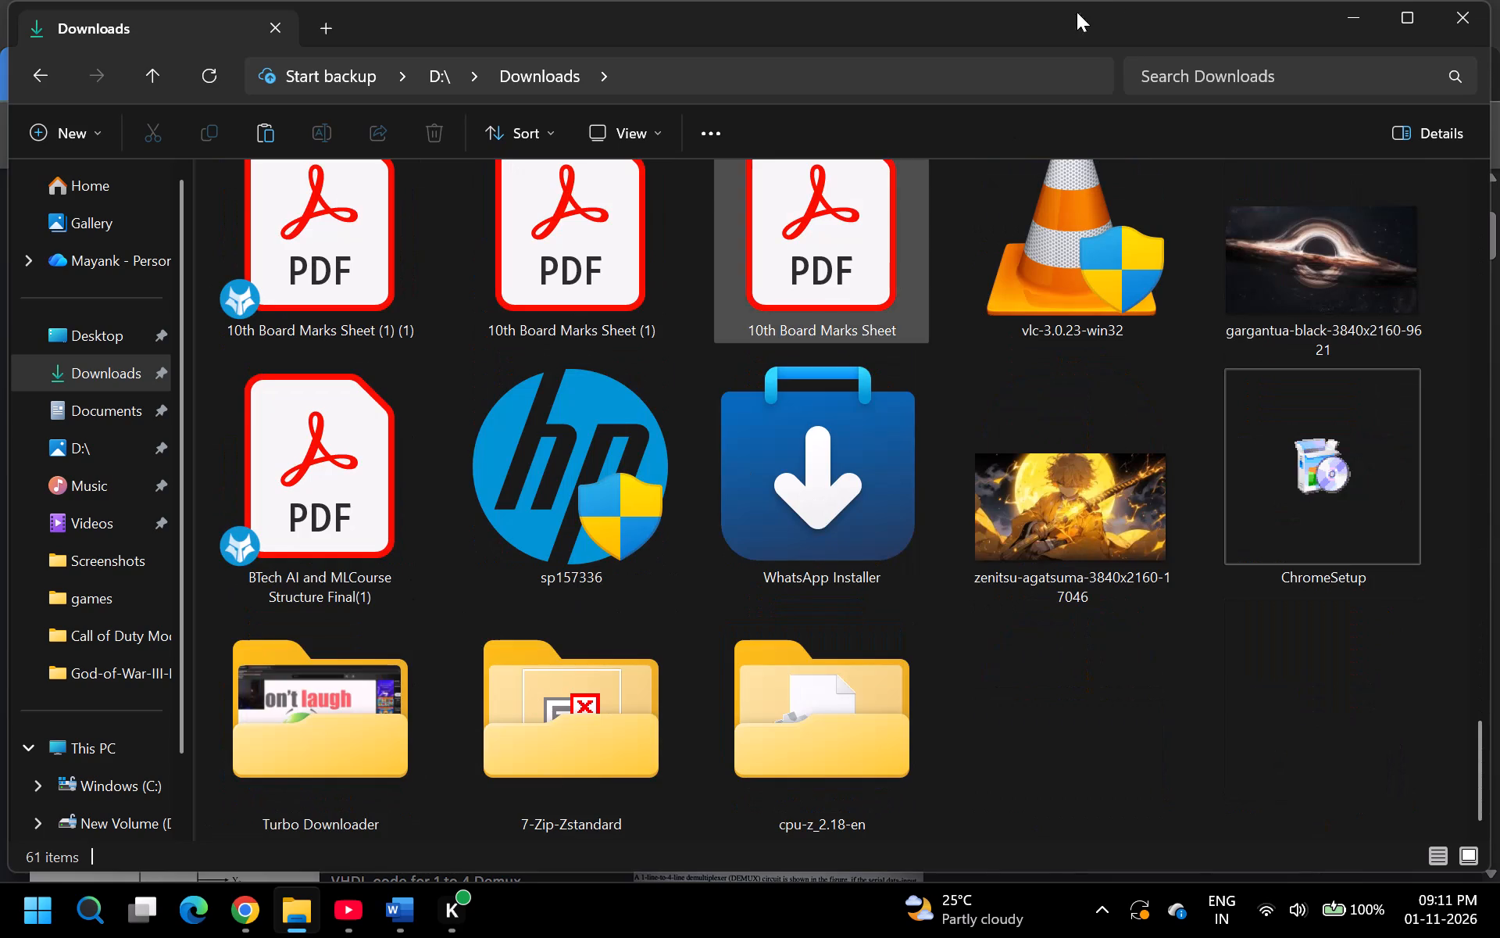
Search Downloads for "eternal", view the matching eternal-ai-image picture, close it and return to the full folder listing.
left_click(1204, 88)
type("etarnal")
key("space")
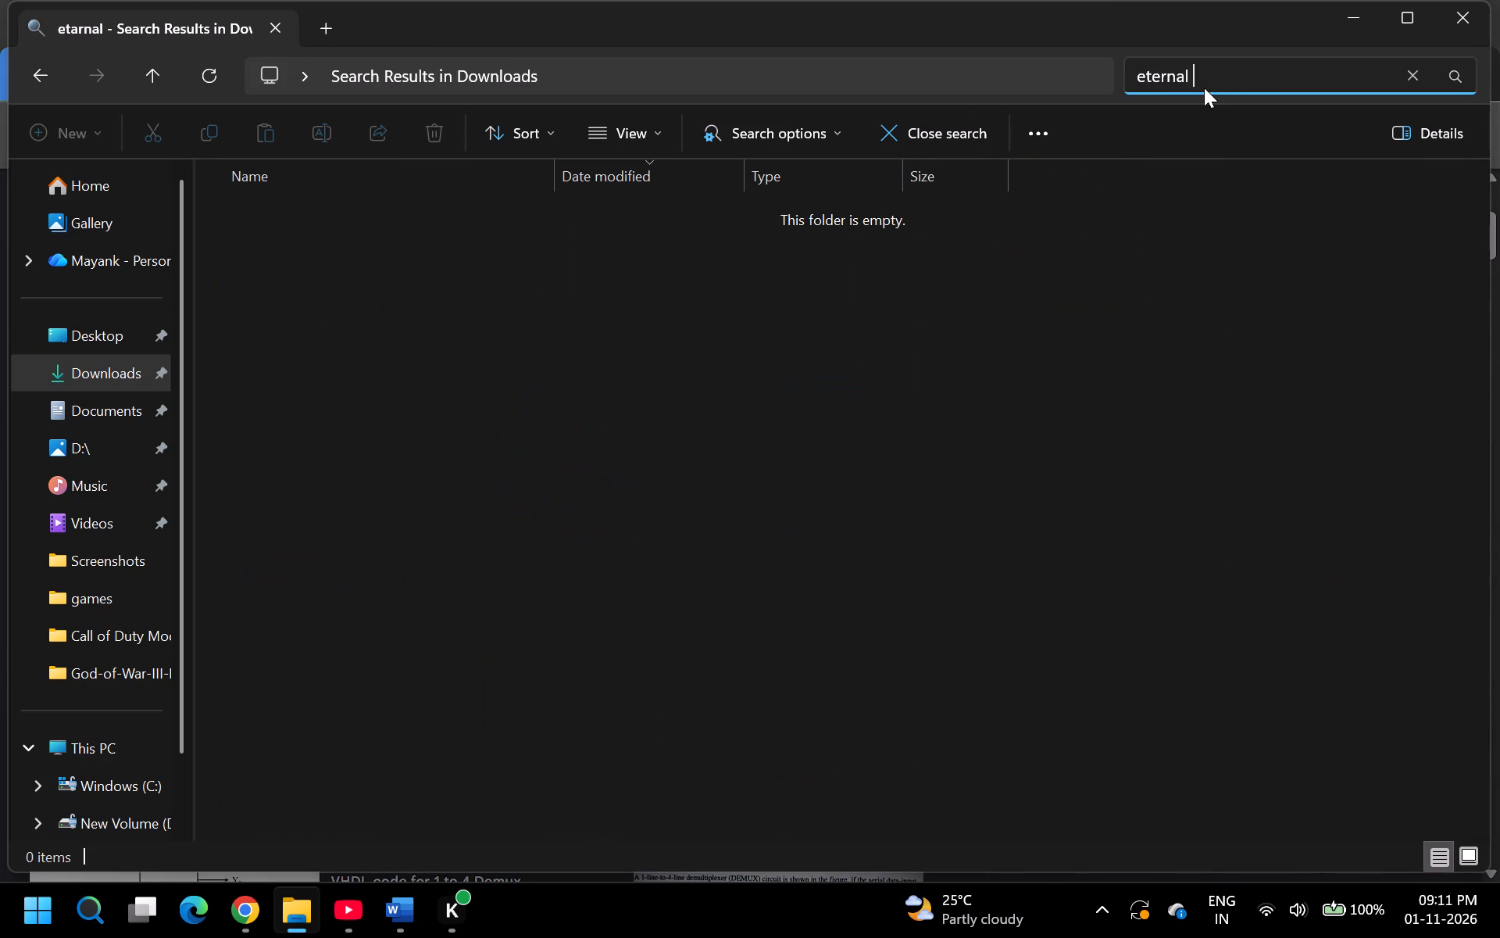
double_click(527, 237)
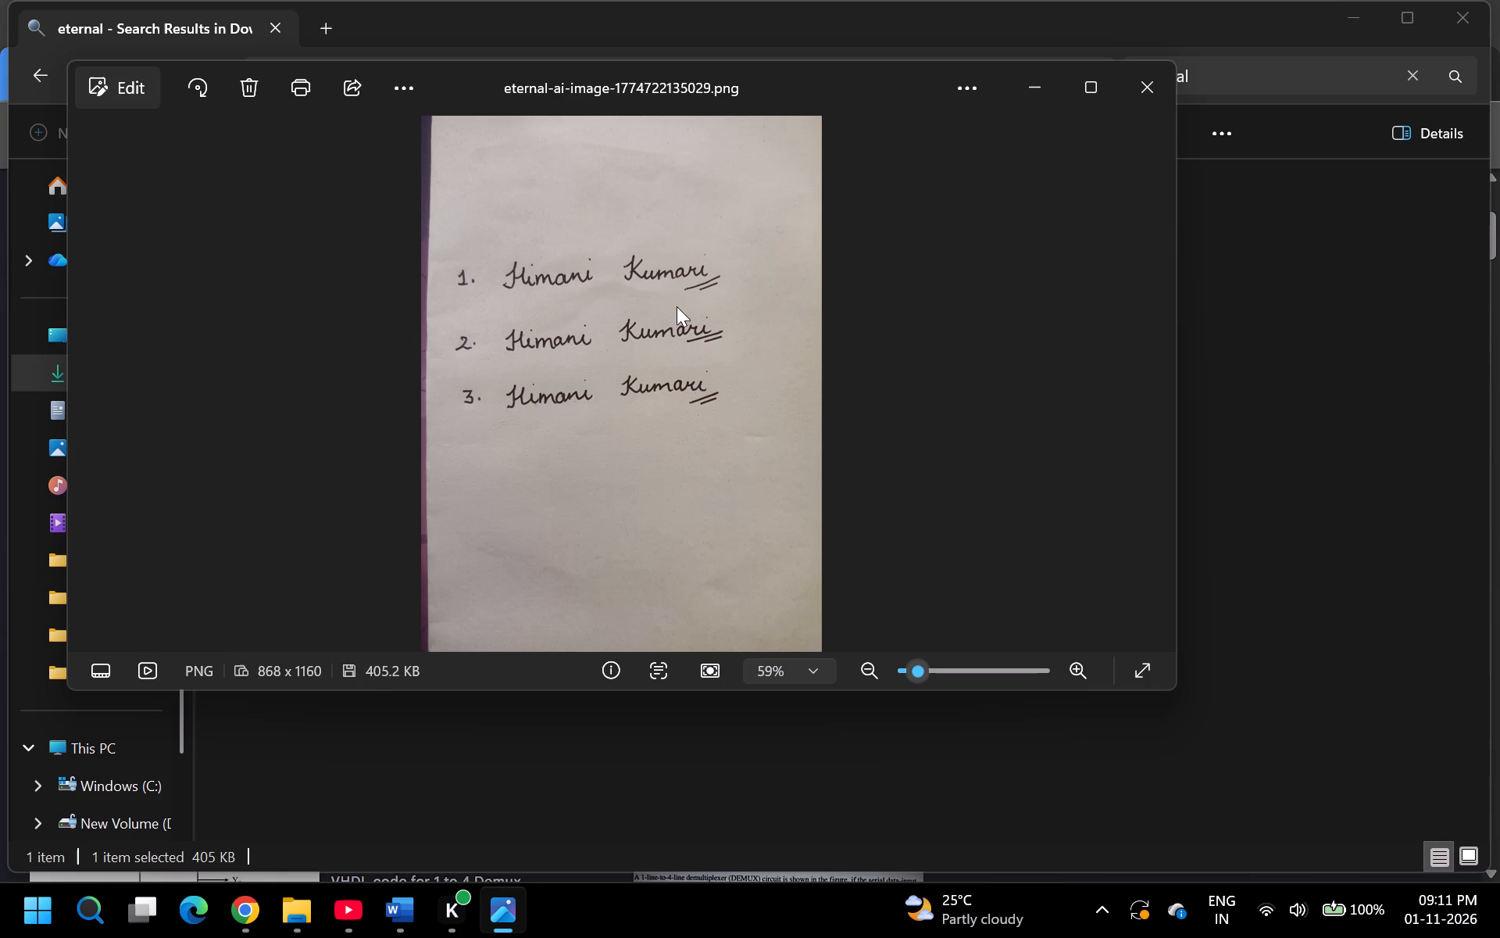
left_click(1142, 84)
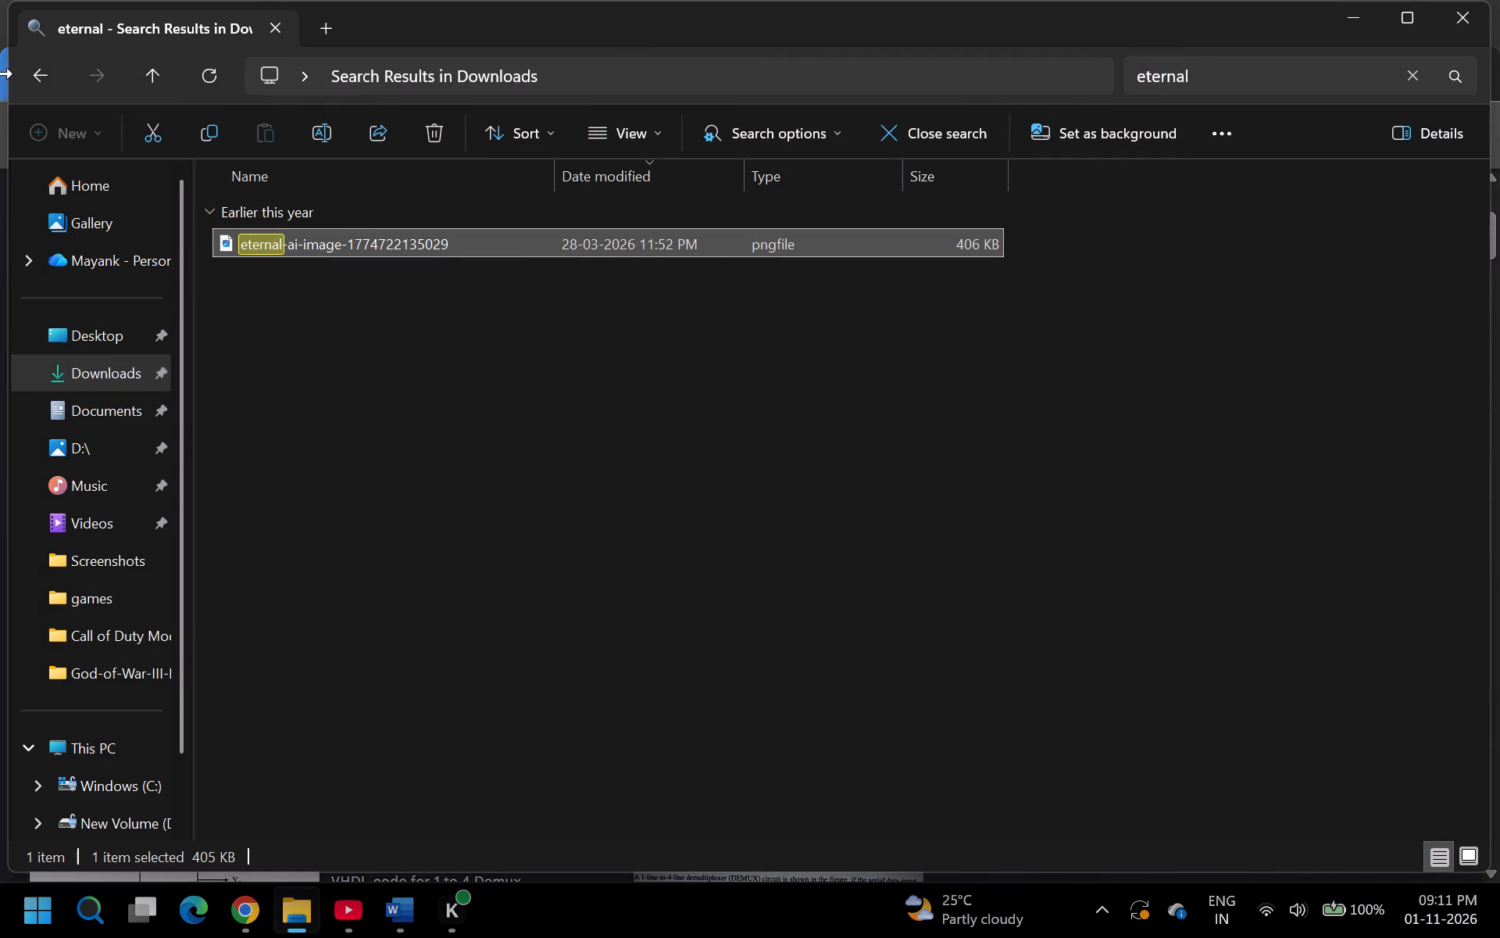
left_click(33, 73)
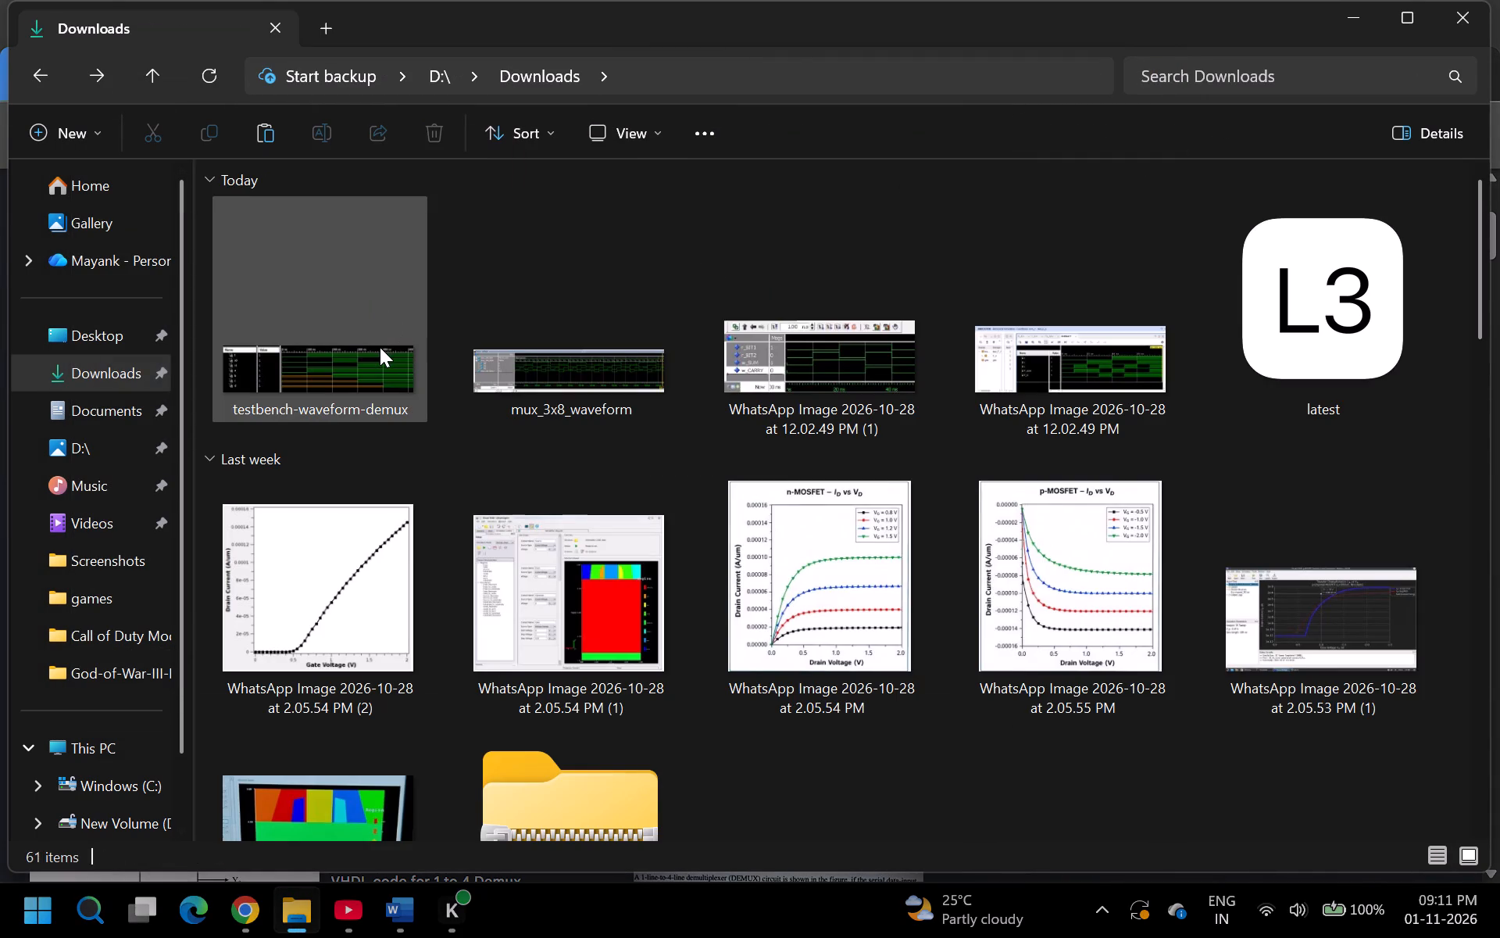
Copy the testbench-waveform-demux image file and switch to the Word document.
right_click(371, 355)
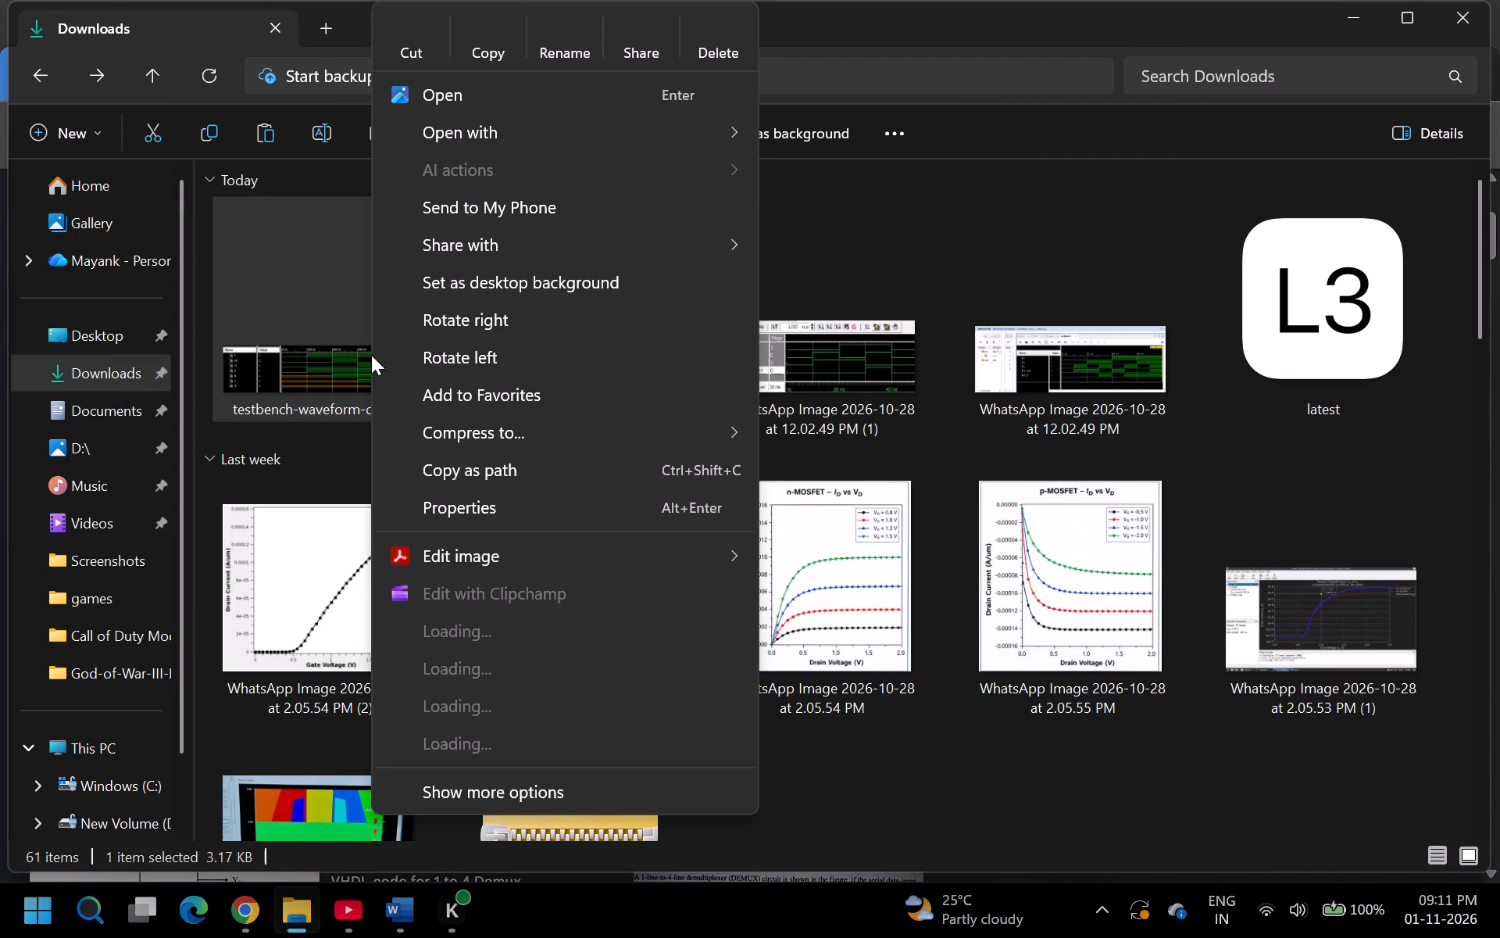
left_click(488, 52)
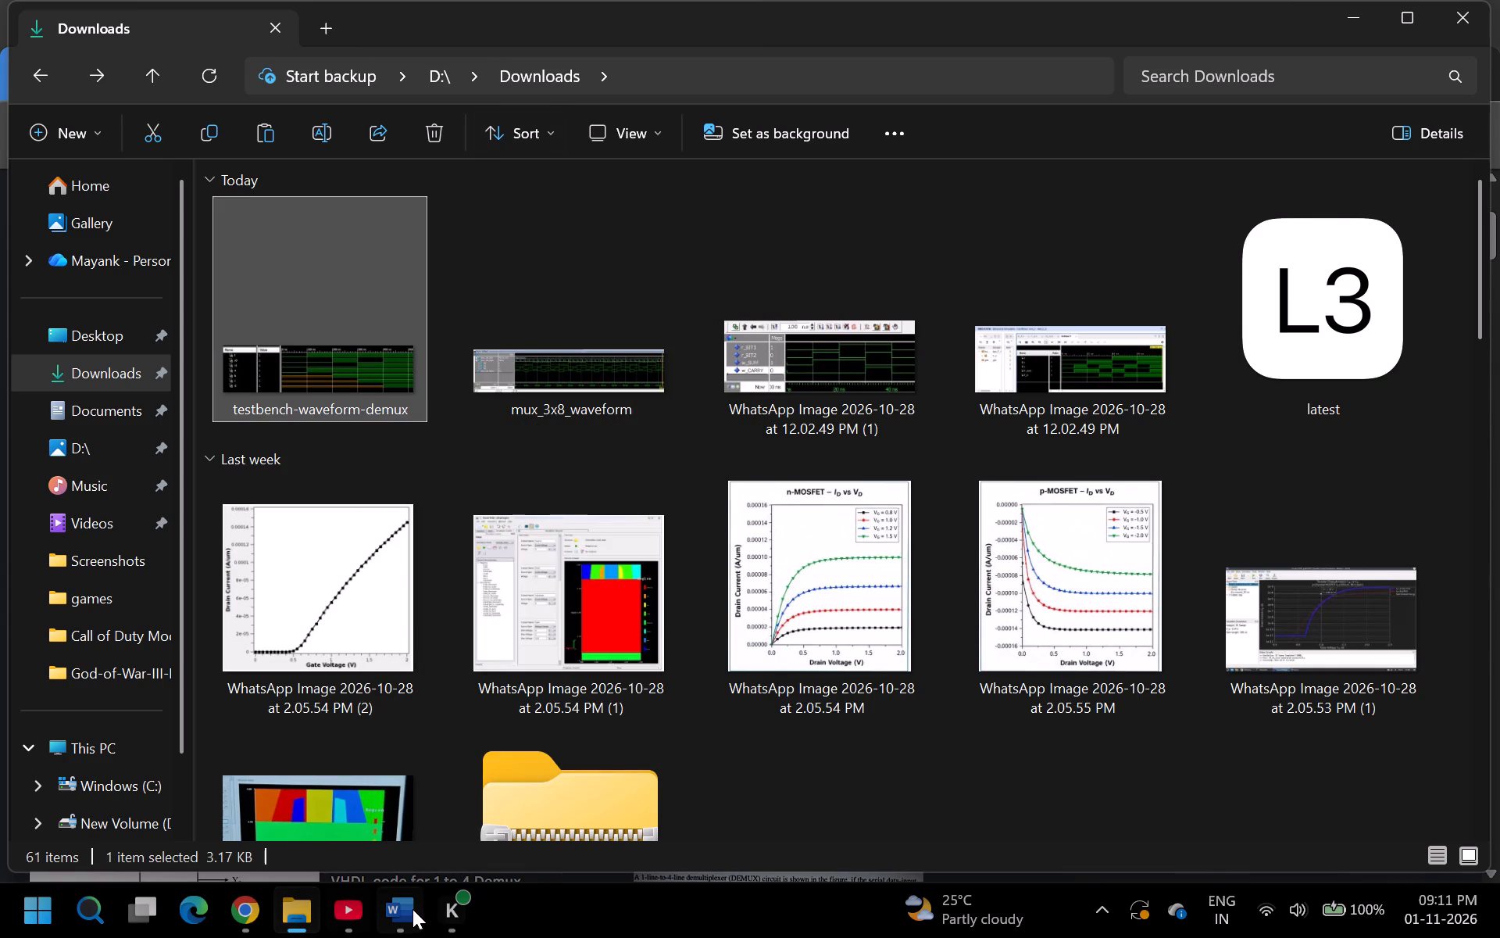
left_click(409, 820)
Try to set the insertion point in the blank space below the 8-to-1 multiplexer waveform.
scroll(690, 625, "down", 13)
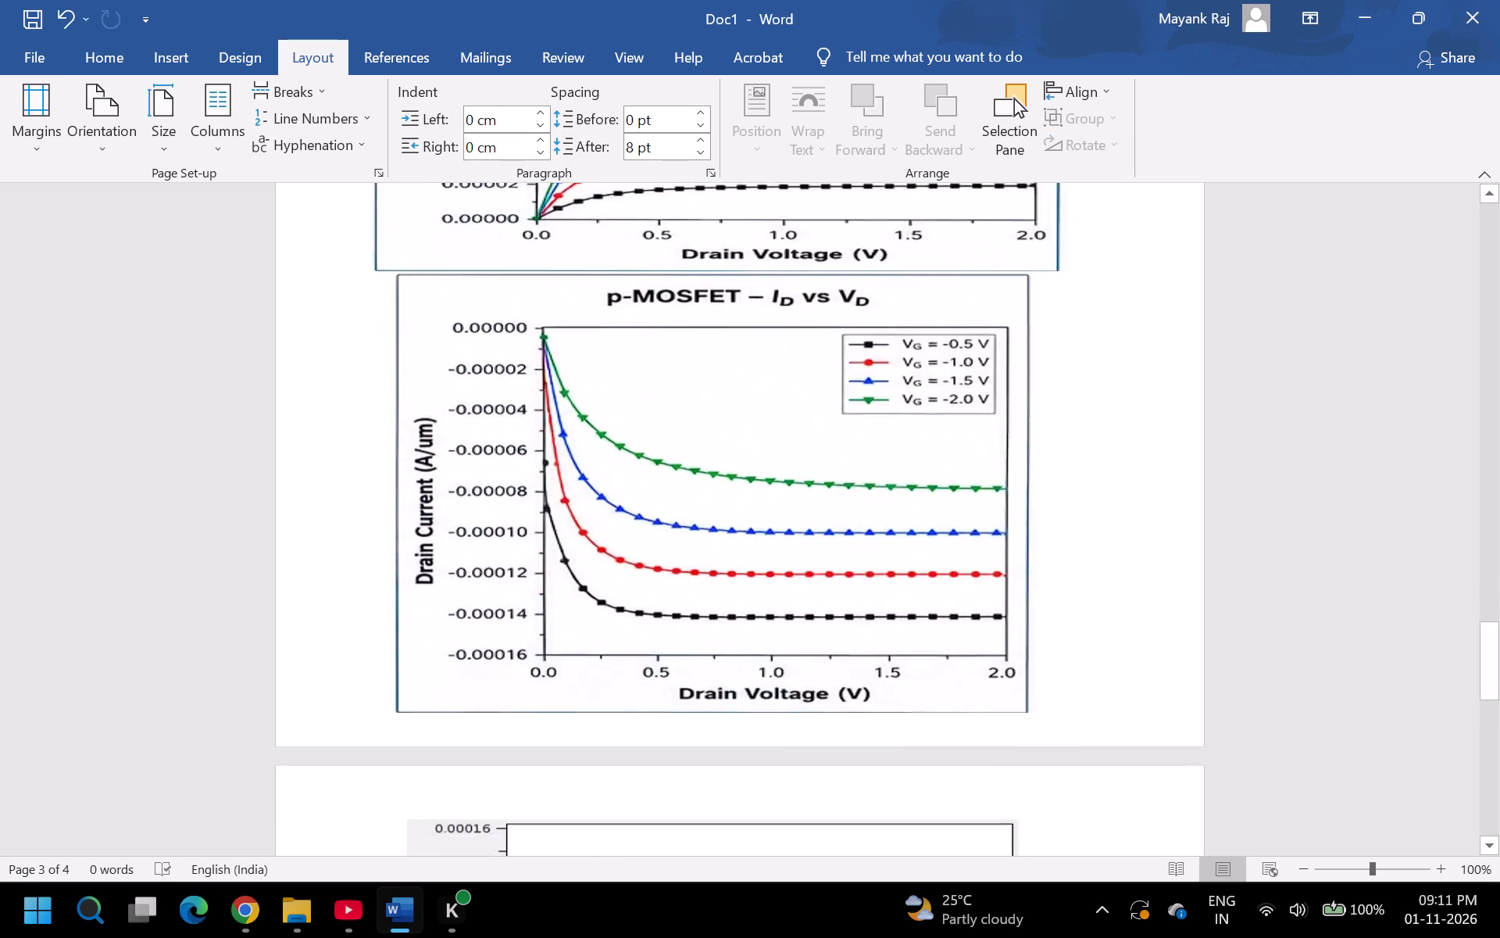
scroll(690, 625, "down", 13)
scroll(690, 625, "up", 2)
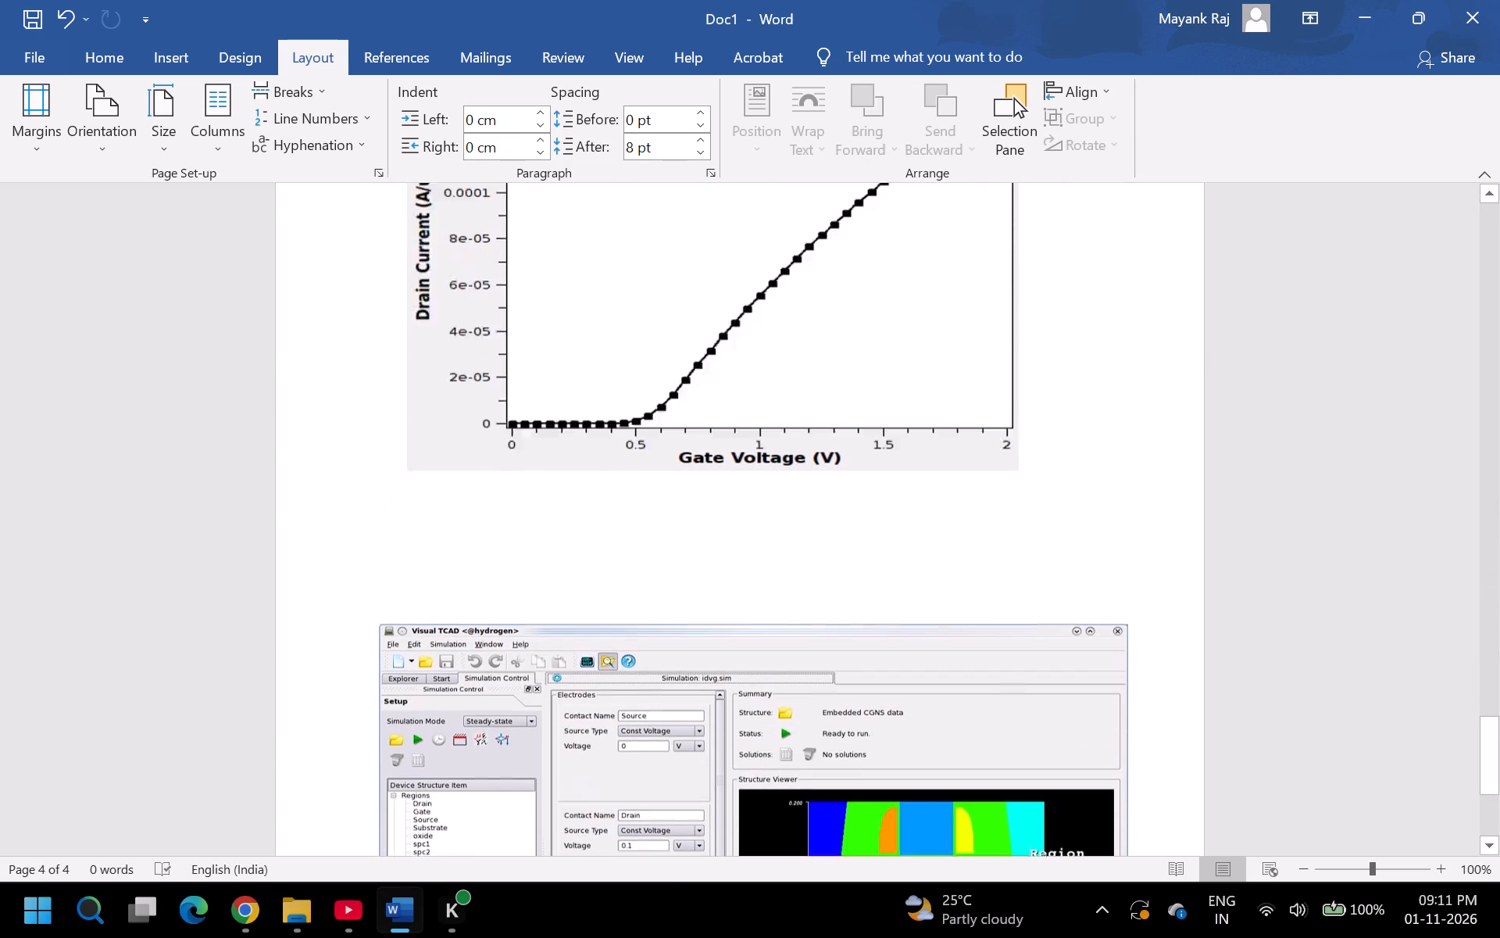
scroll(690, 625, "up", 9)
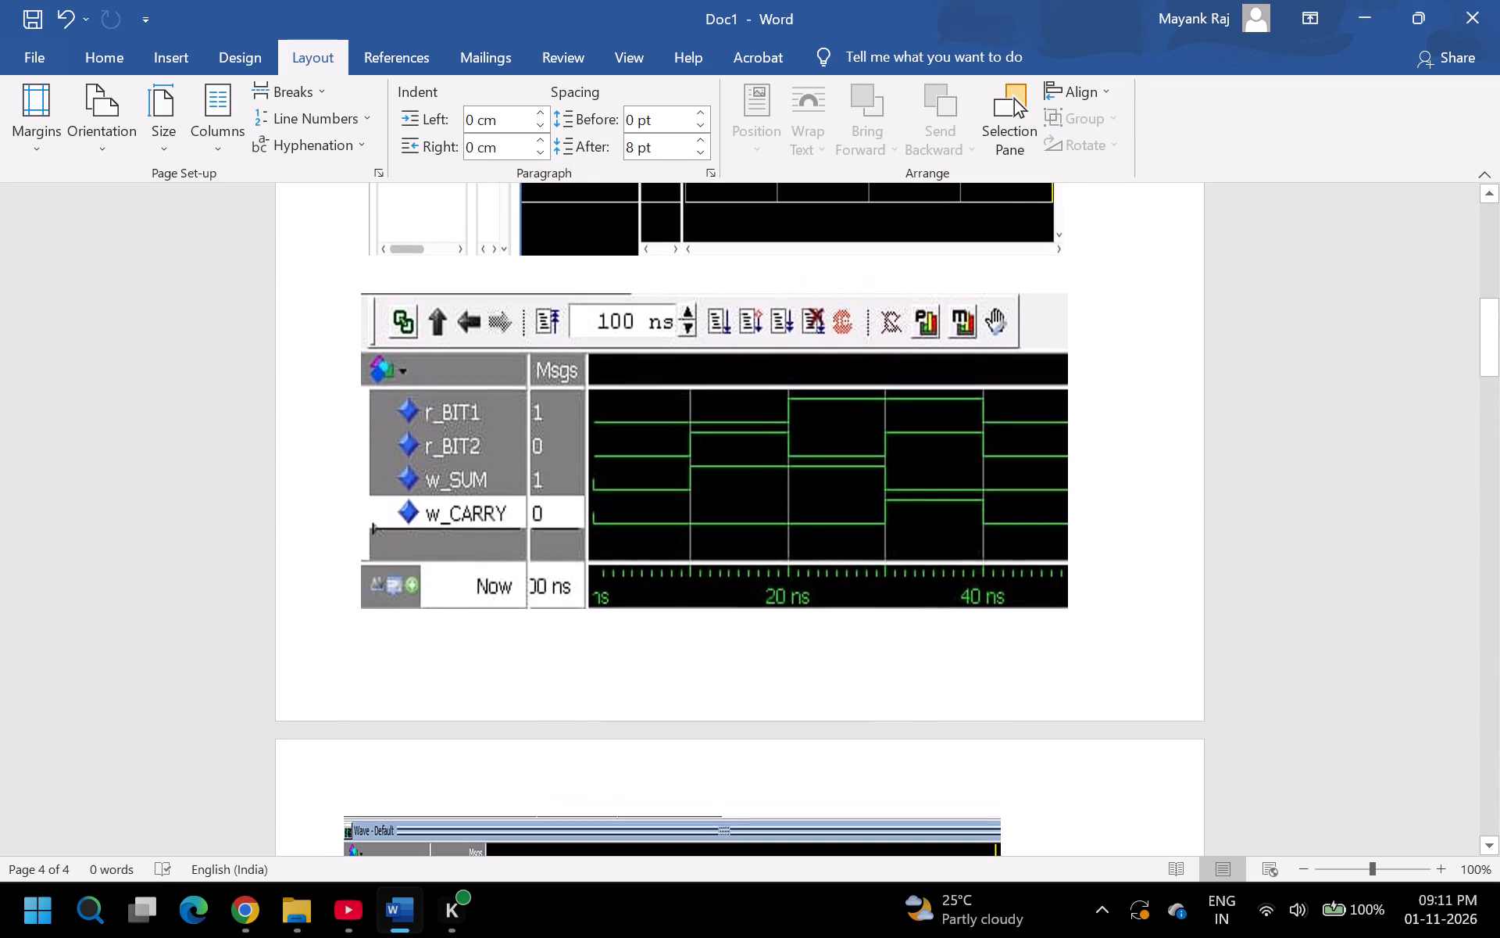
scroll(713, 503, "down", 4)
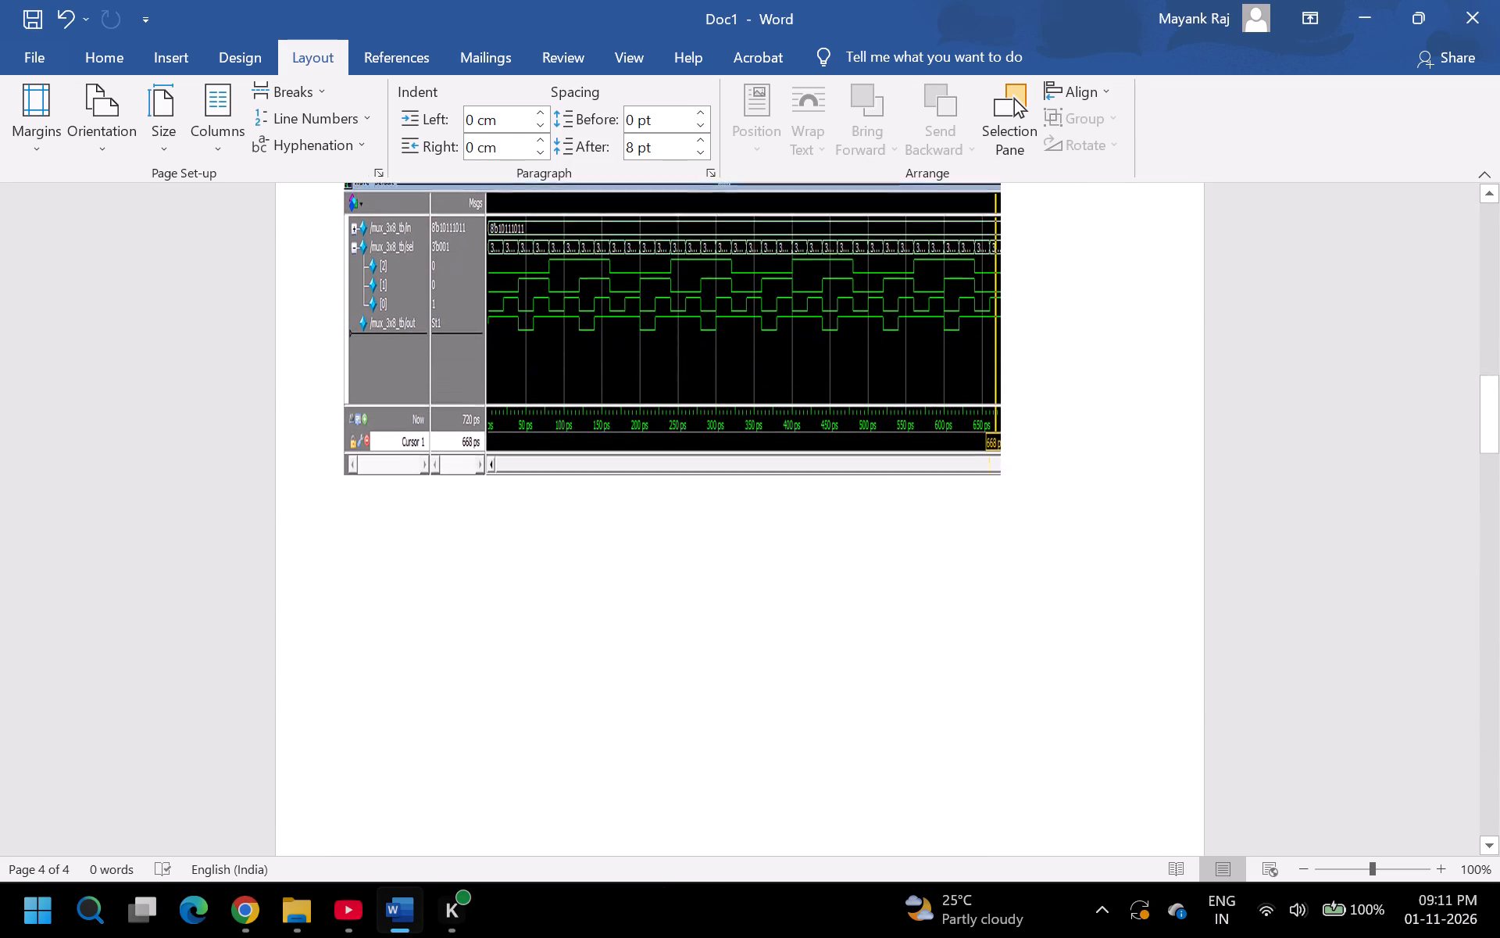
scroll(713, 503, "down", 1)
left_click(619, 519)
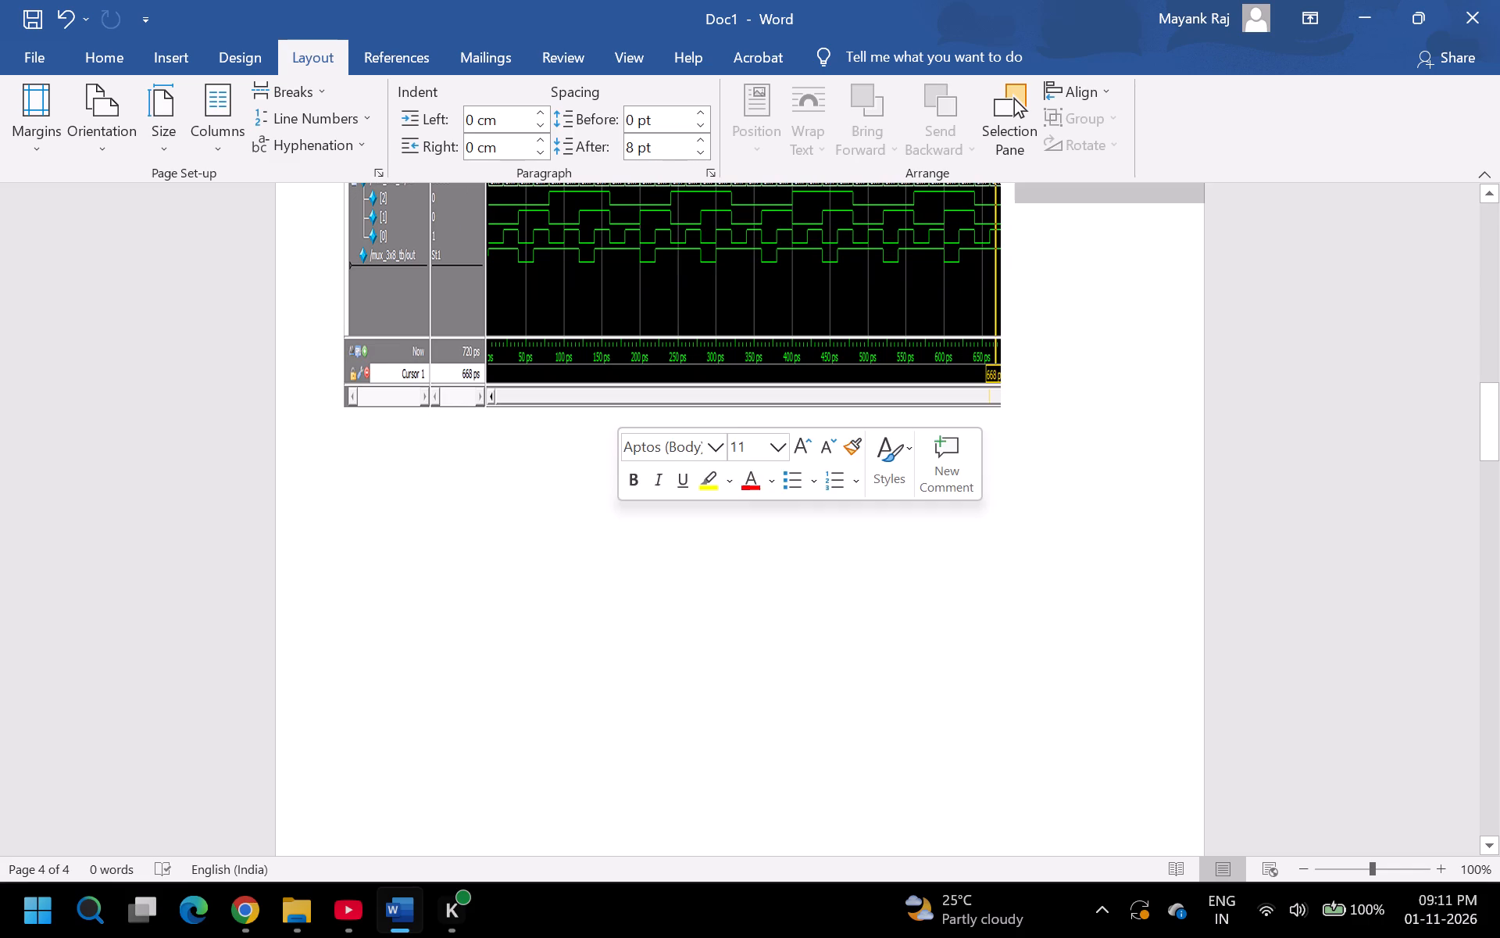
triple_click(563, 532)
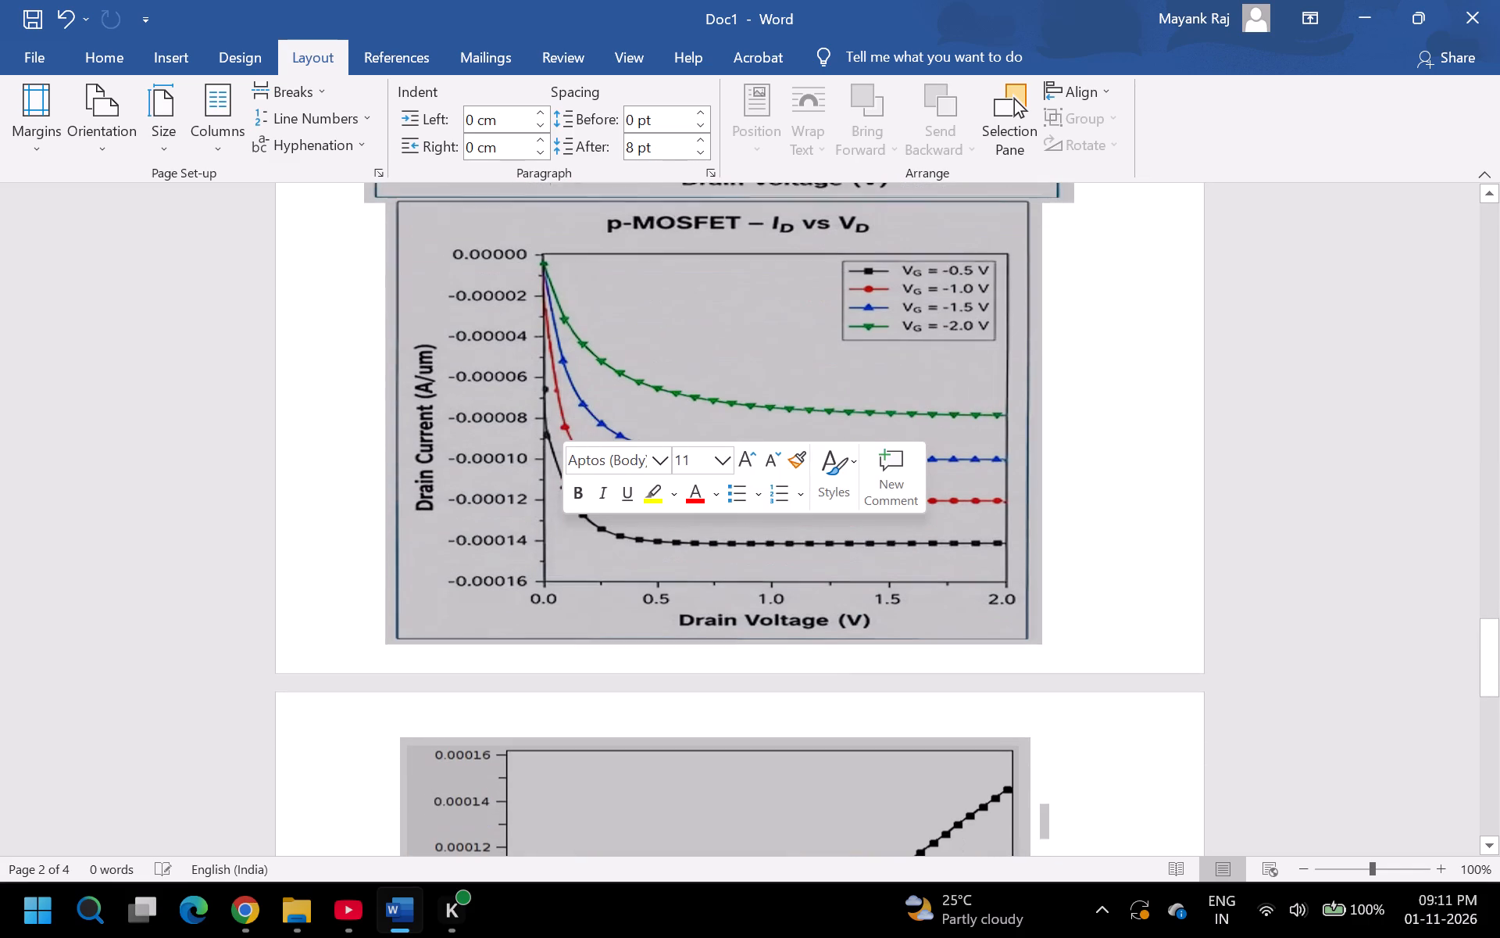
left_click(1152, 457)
Paste the copied demux waveform image at the empty line beside the 8-to-1 multiplexer waveform.
scroll(1148, 460, "up", 10)
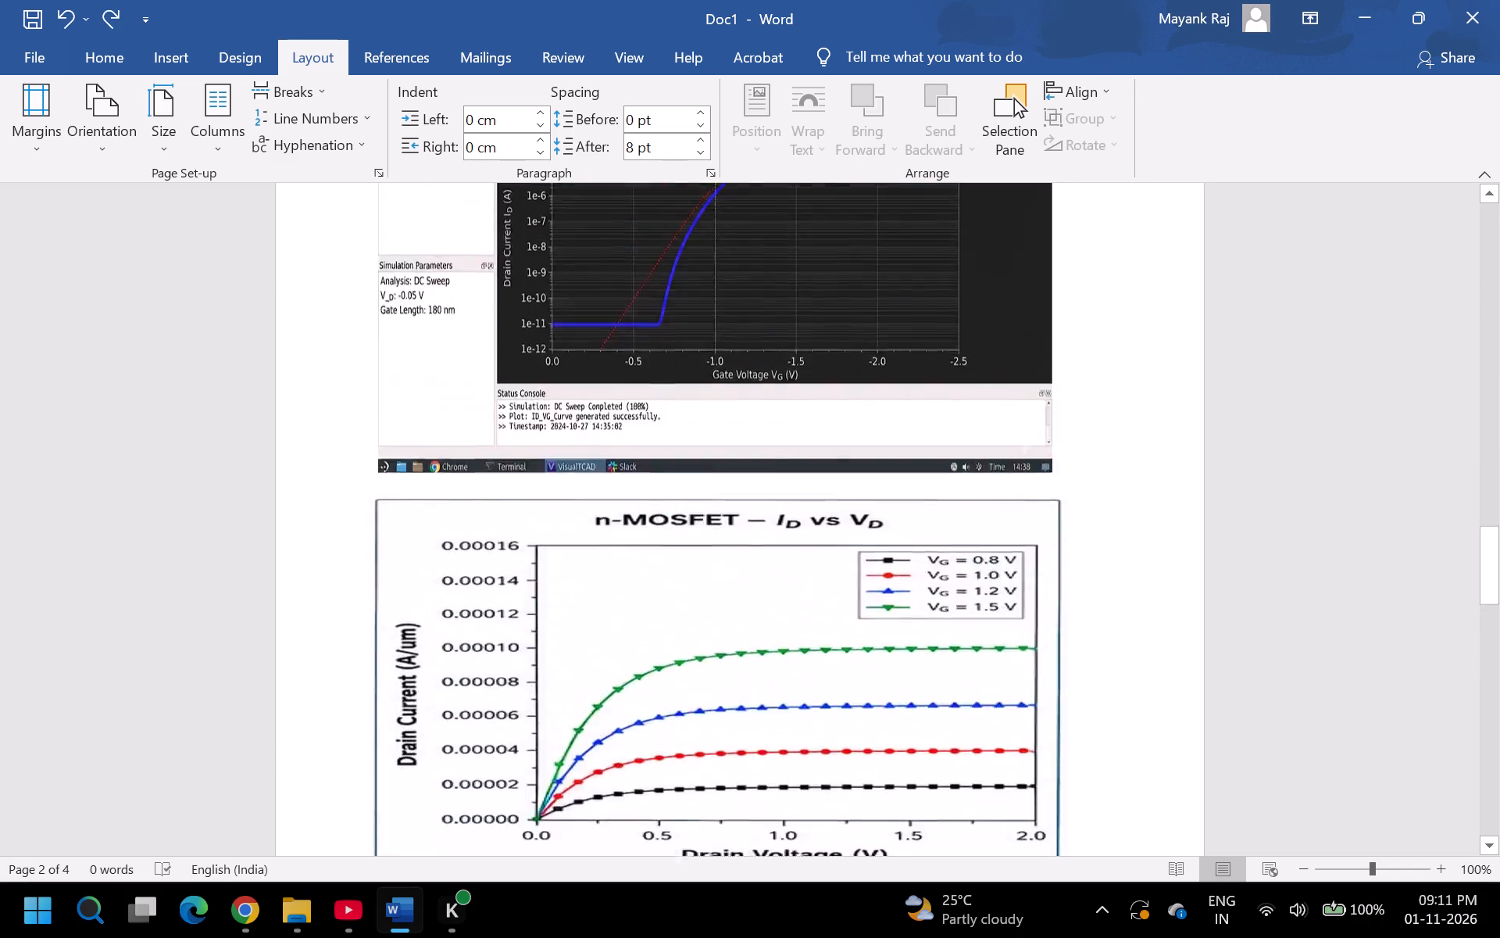
scroll(1131, 460, "up", 19)
scroll(1131, 460, "up", 7)
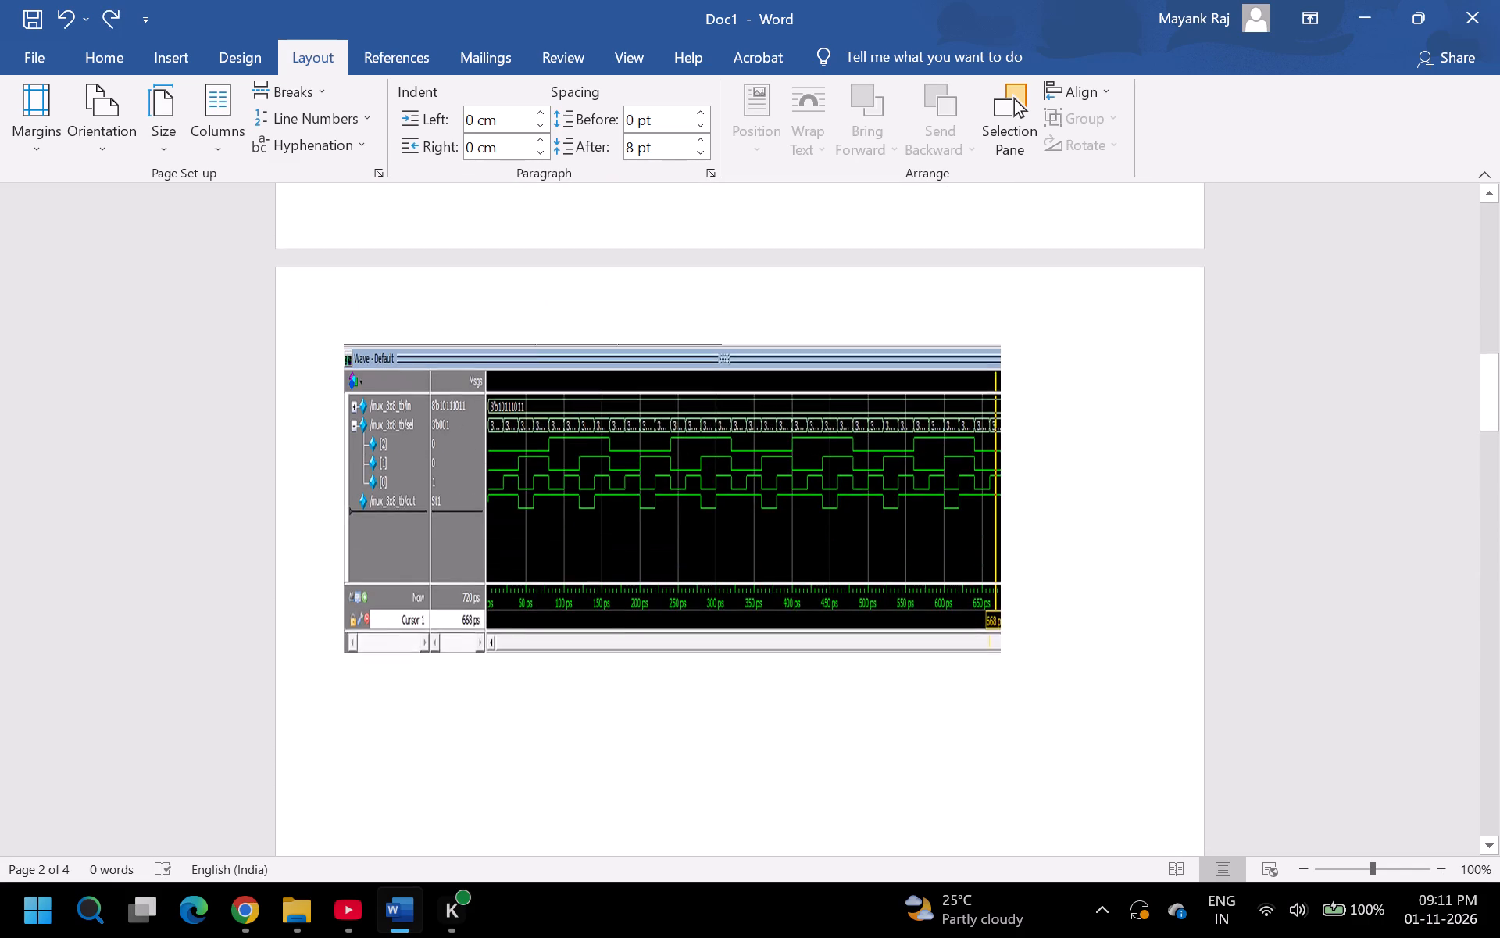
scroll(583, 656, "down", 4)
left_click(523, 586)
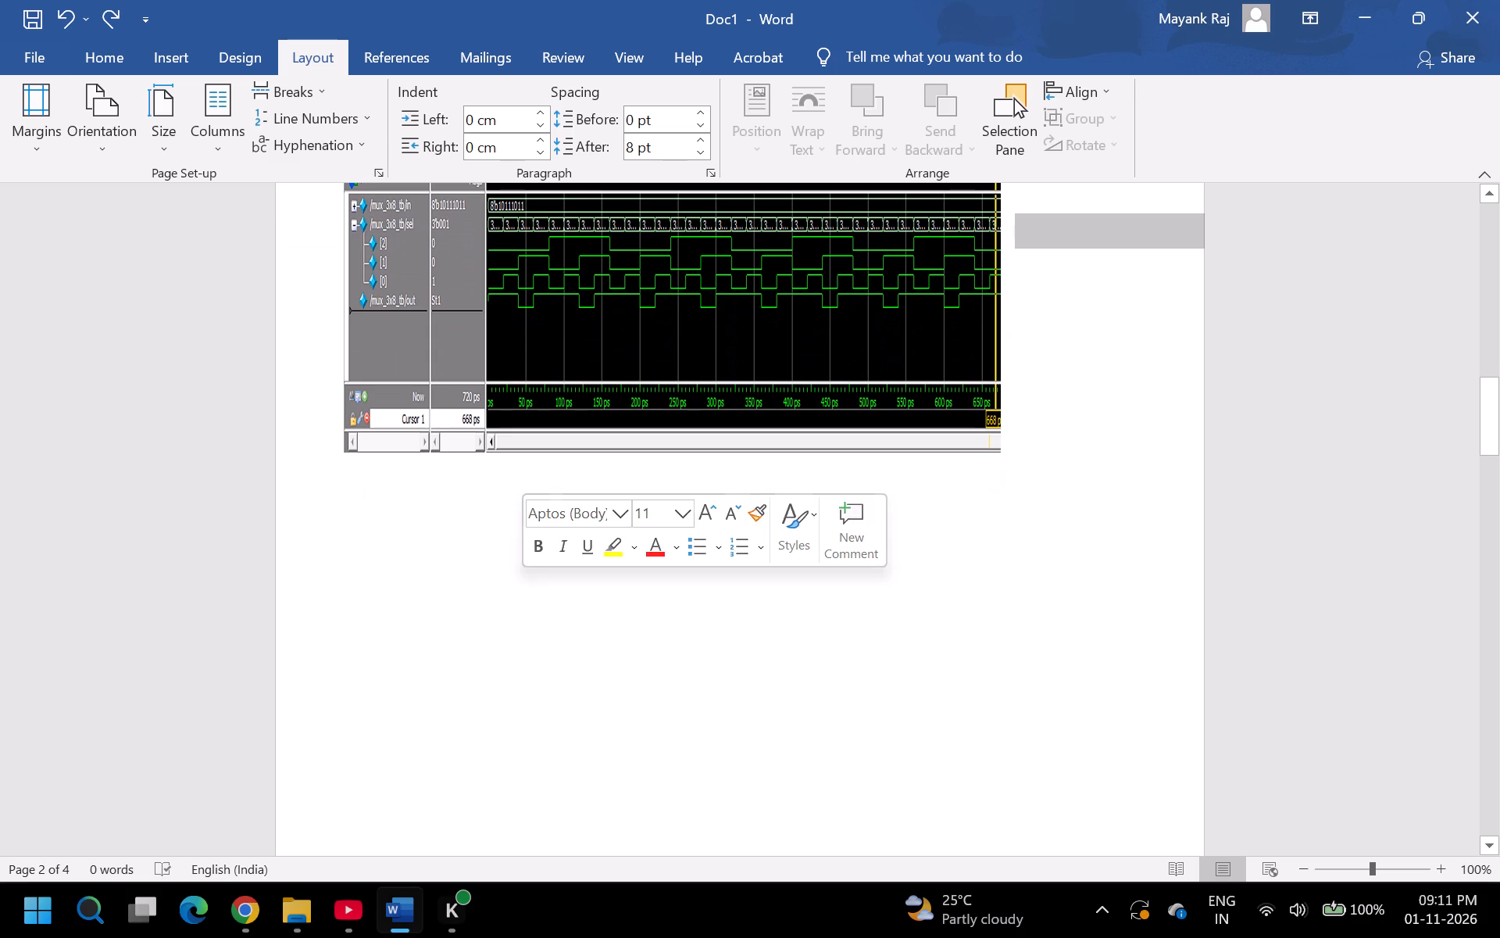
left_click(775, 630)
left_click(510, 609)
left_click(504, 569)
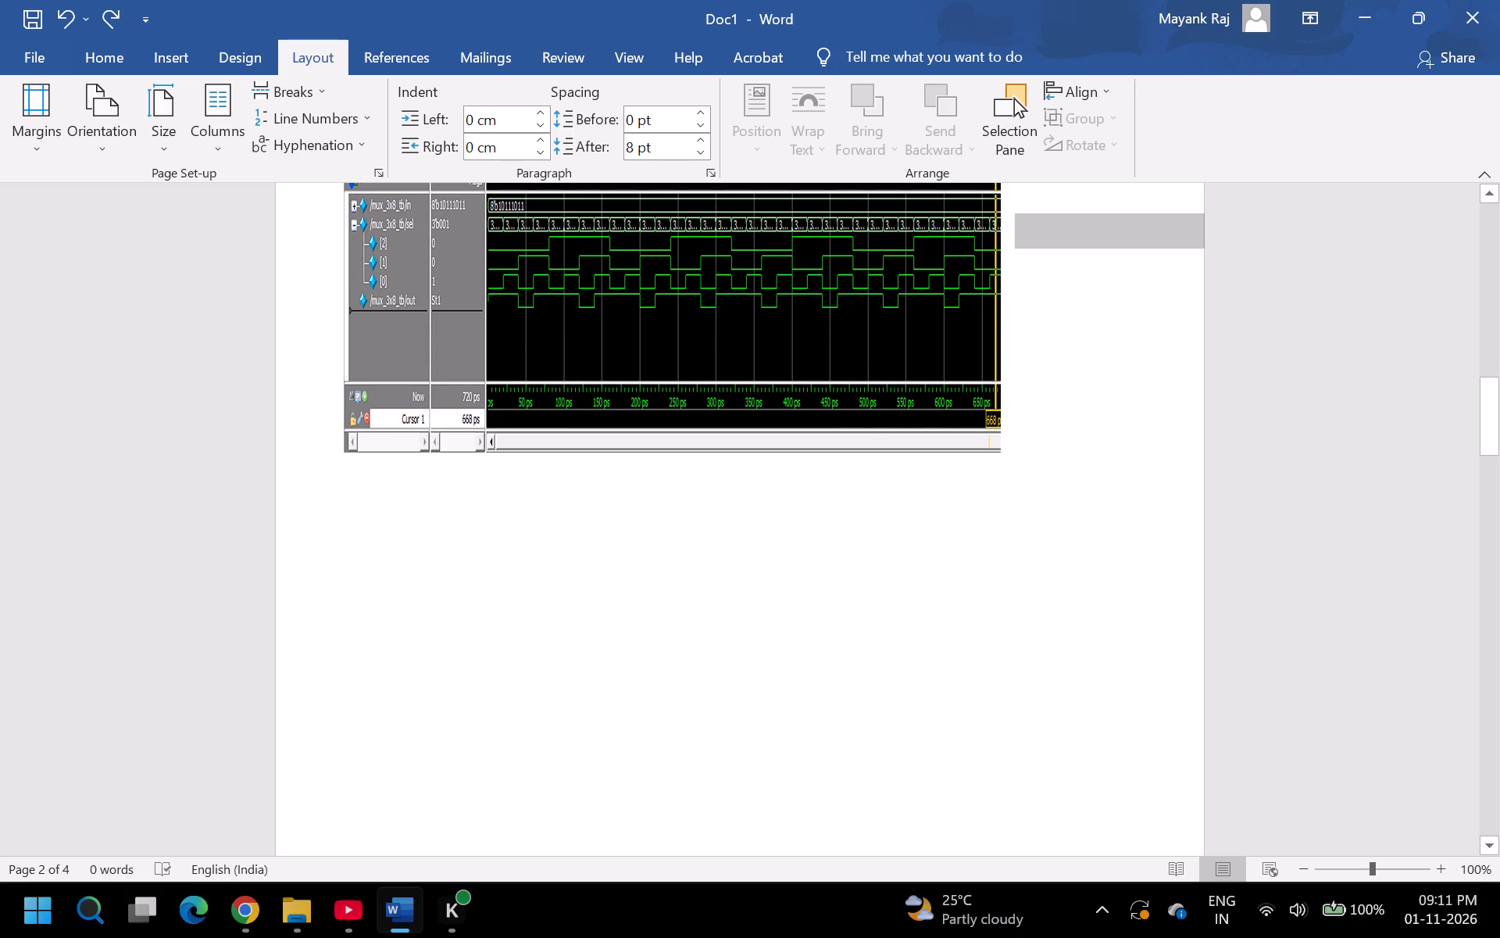
left_click_drag(712, 574, 848, 582)
left_click(1049, 372)
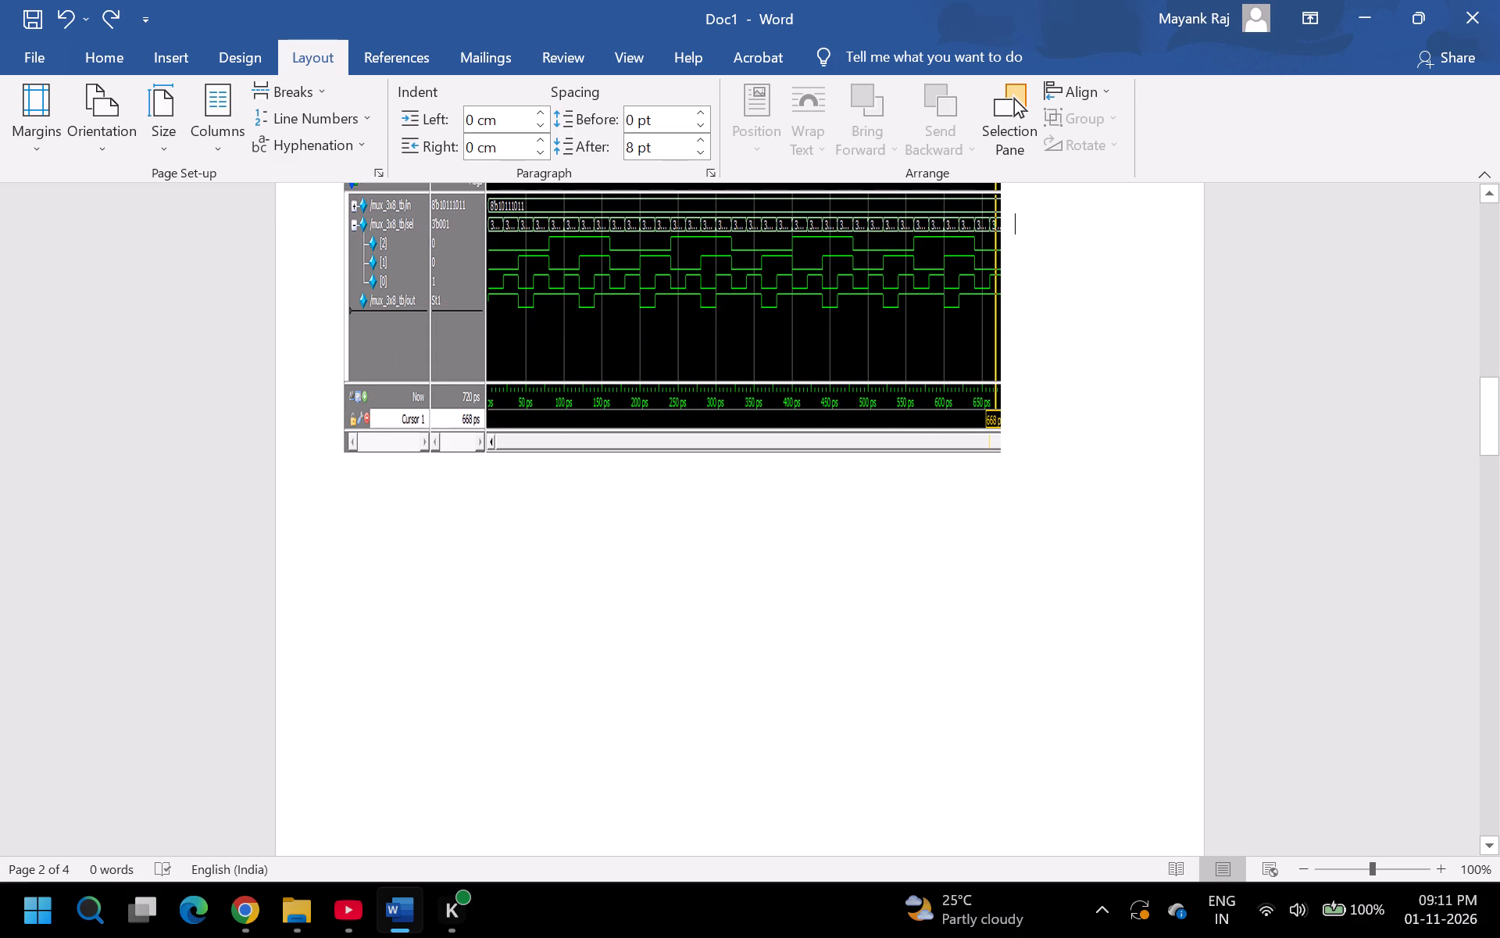
left_click(508, 565)
left_click(566, 593)
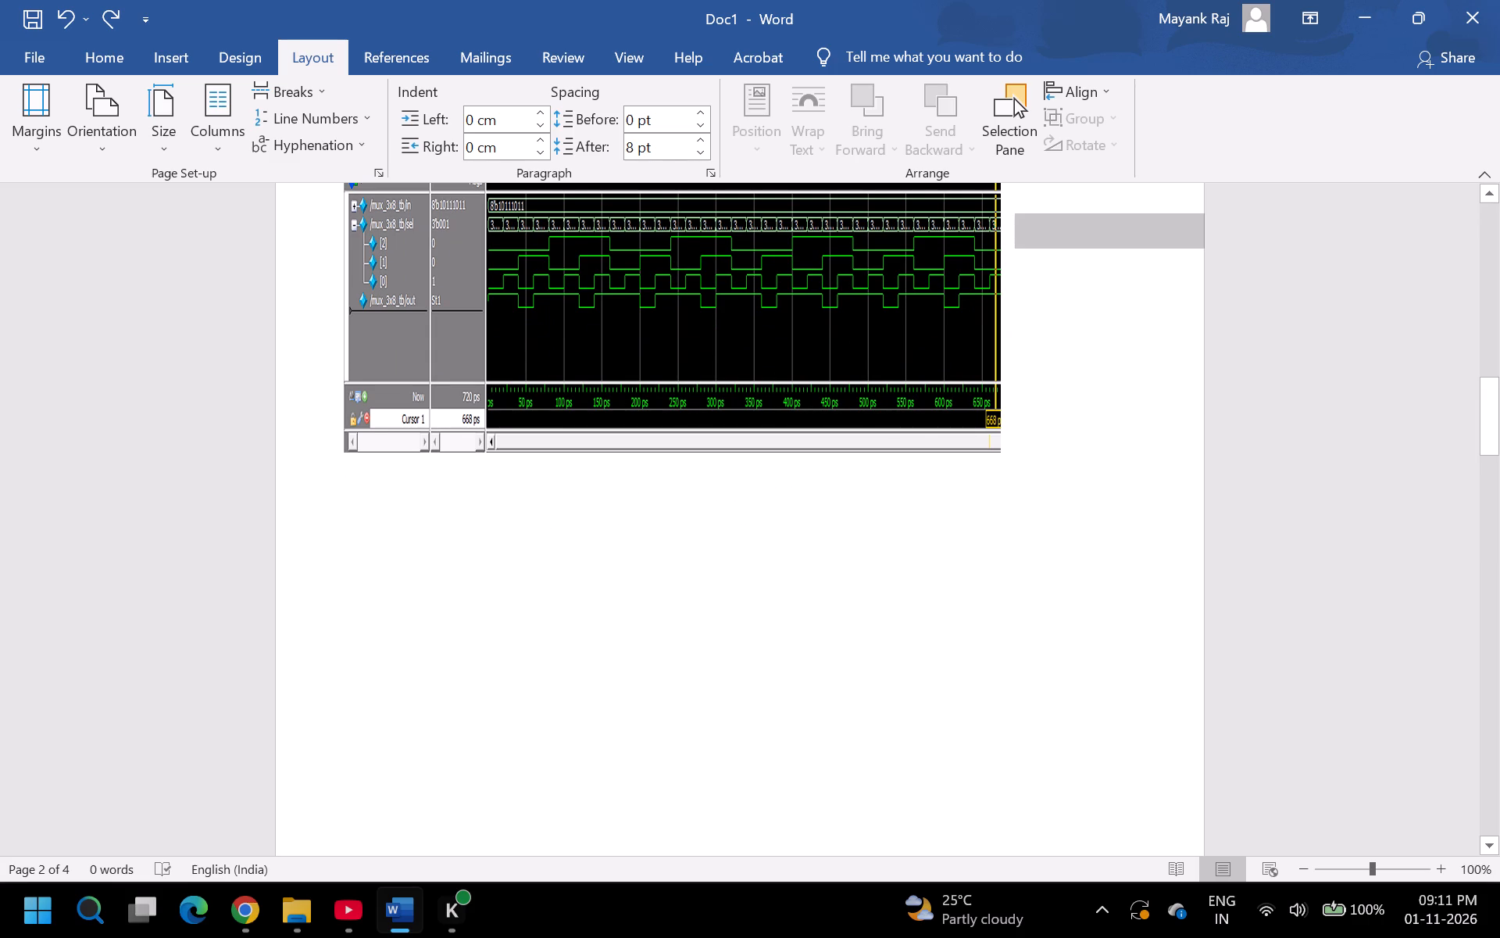
left_click(595, 718)
scroll(597, 753, "down", 4)
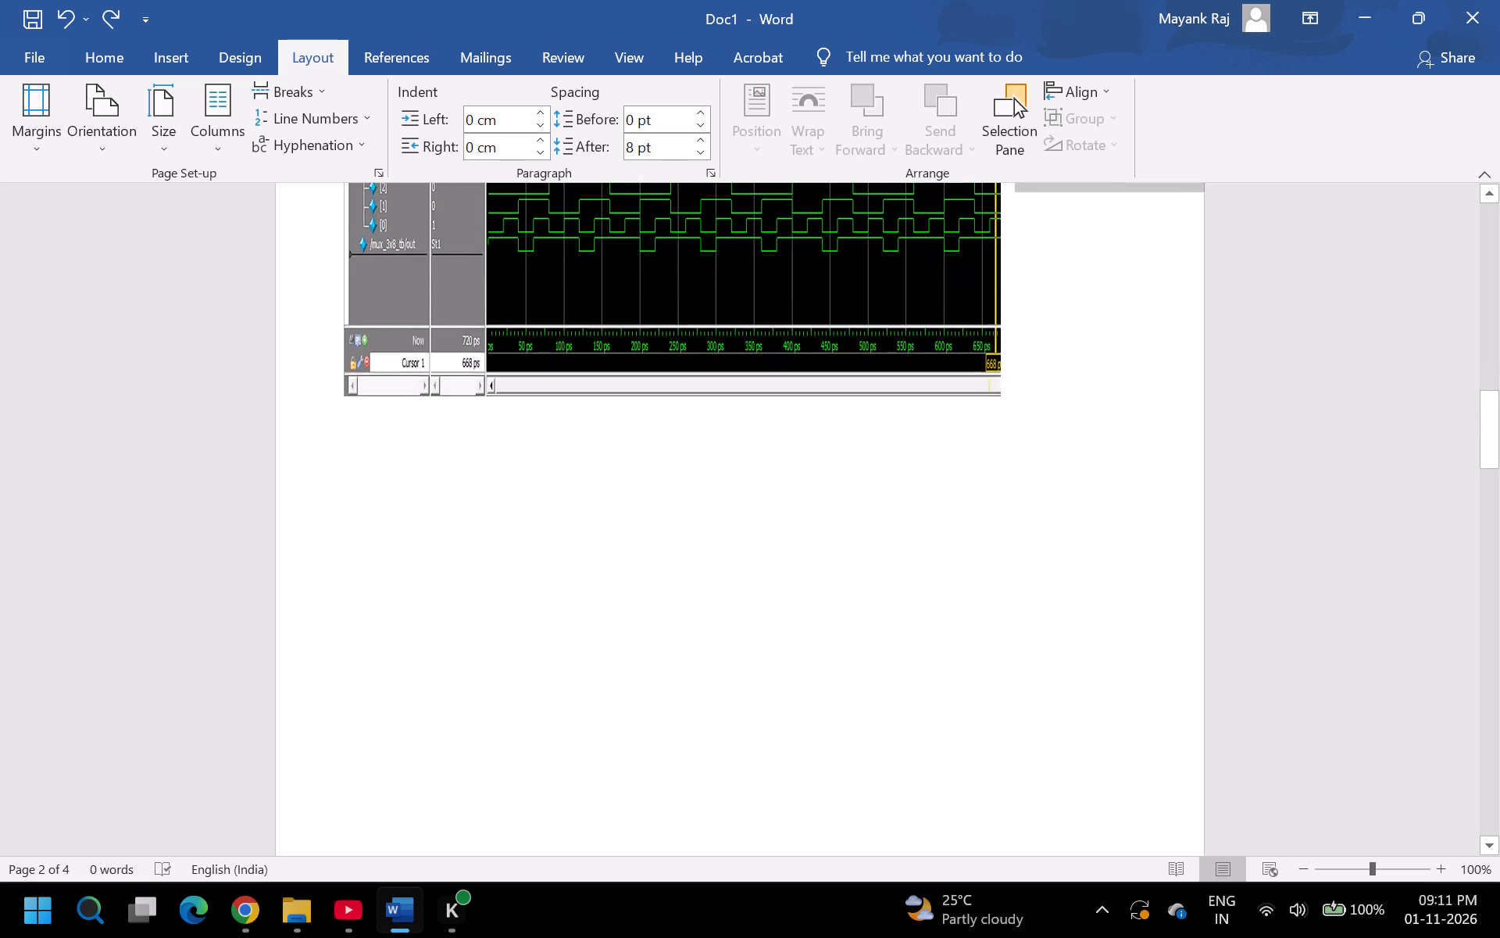
scroll(516, 704, "down", 2)
left_click(504, 675)
scroll(660, 553, "up", 10)
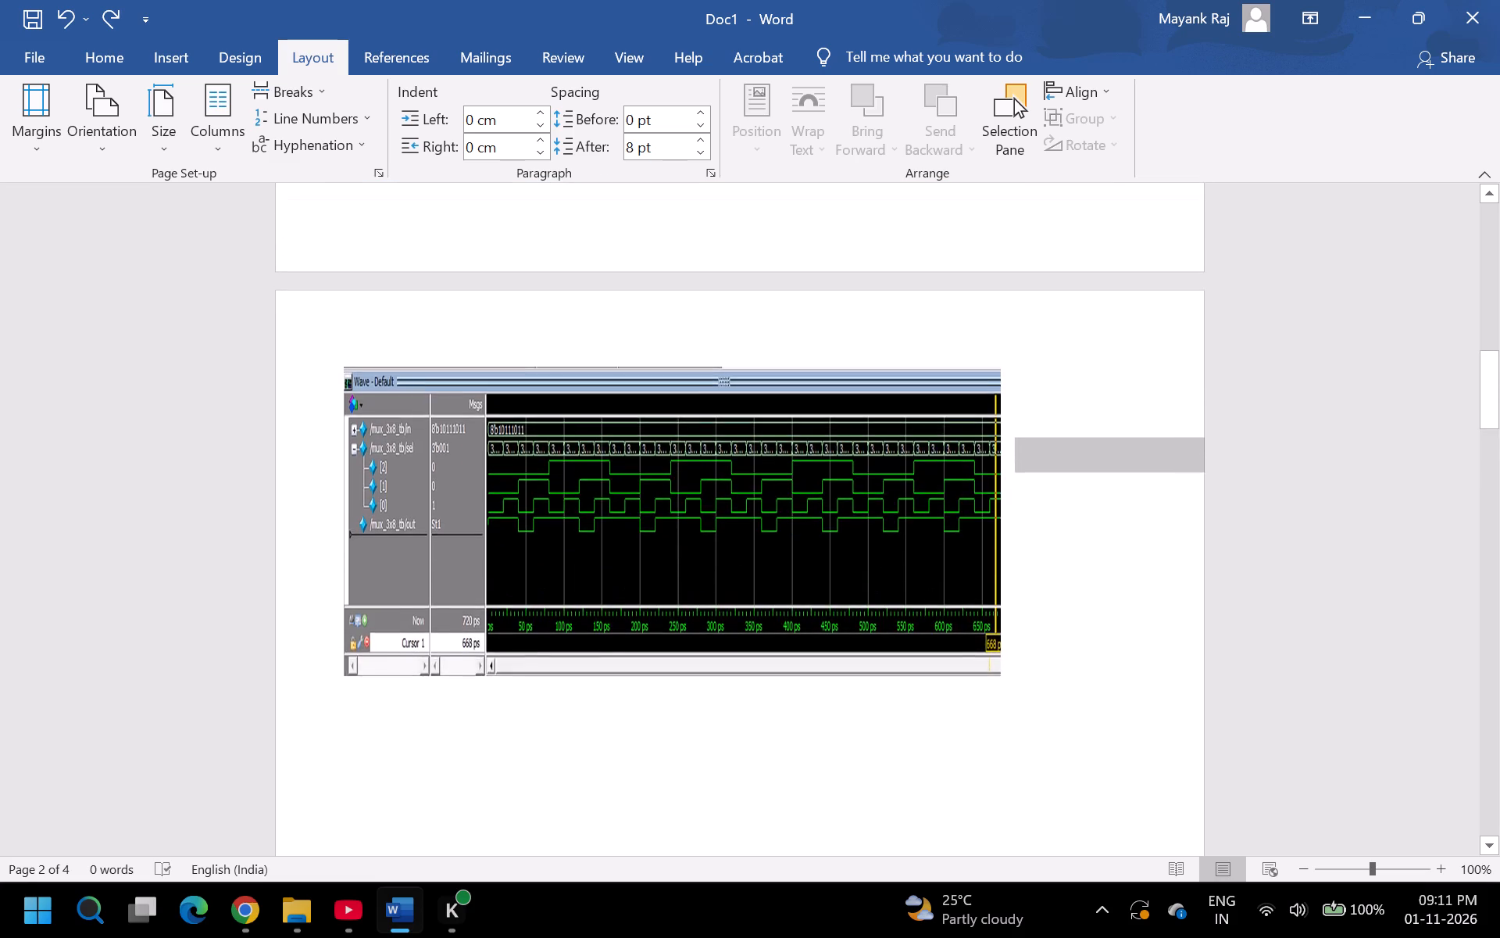
scroll(774, 667, "down", 4)
right_click(618, 581)
left_click(663, 361)
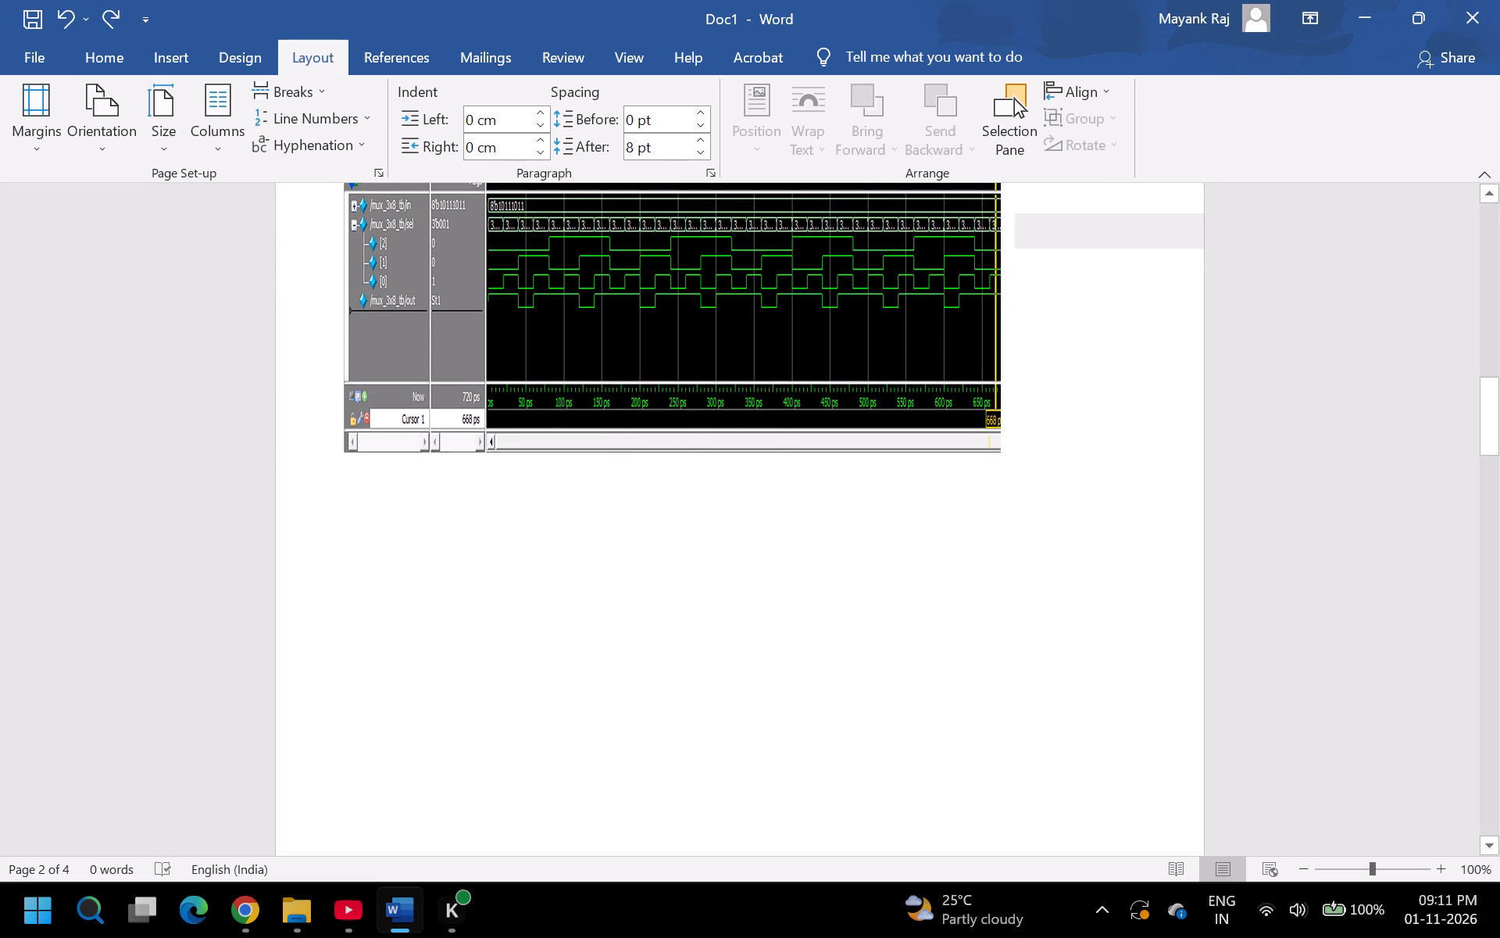
Nudge the pasted demux waveform beside the p-MOSFET graph and set its position to the page's top left with text wrapping.
left_click_drag(1100, 707, 1080, 672)
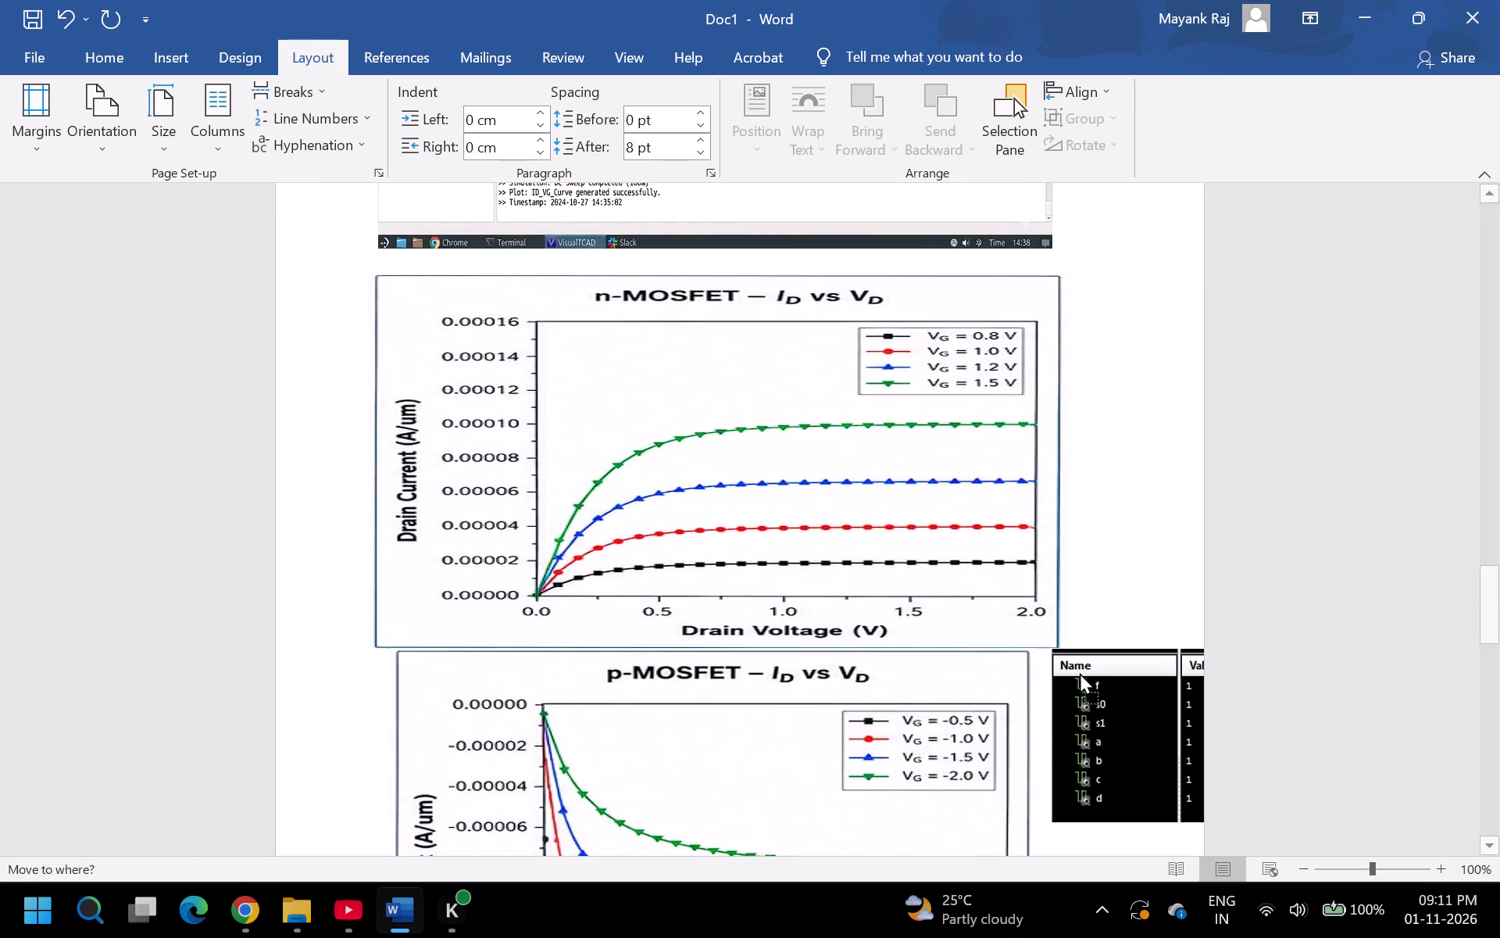
left_click_drag(1080, 672, 1078, 666)
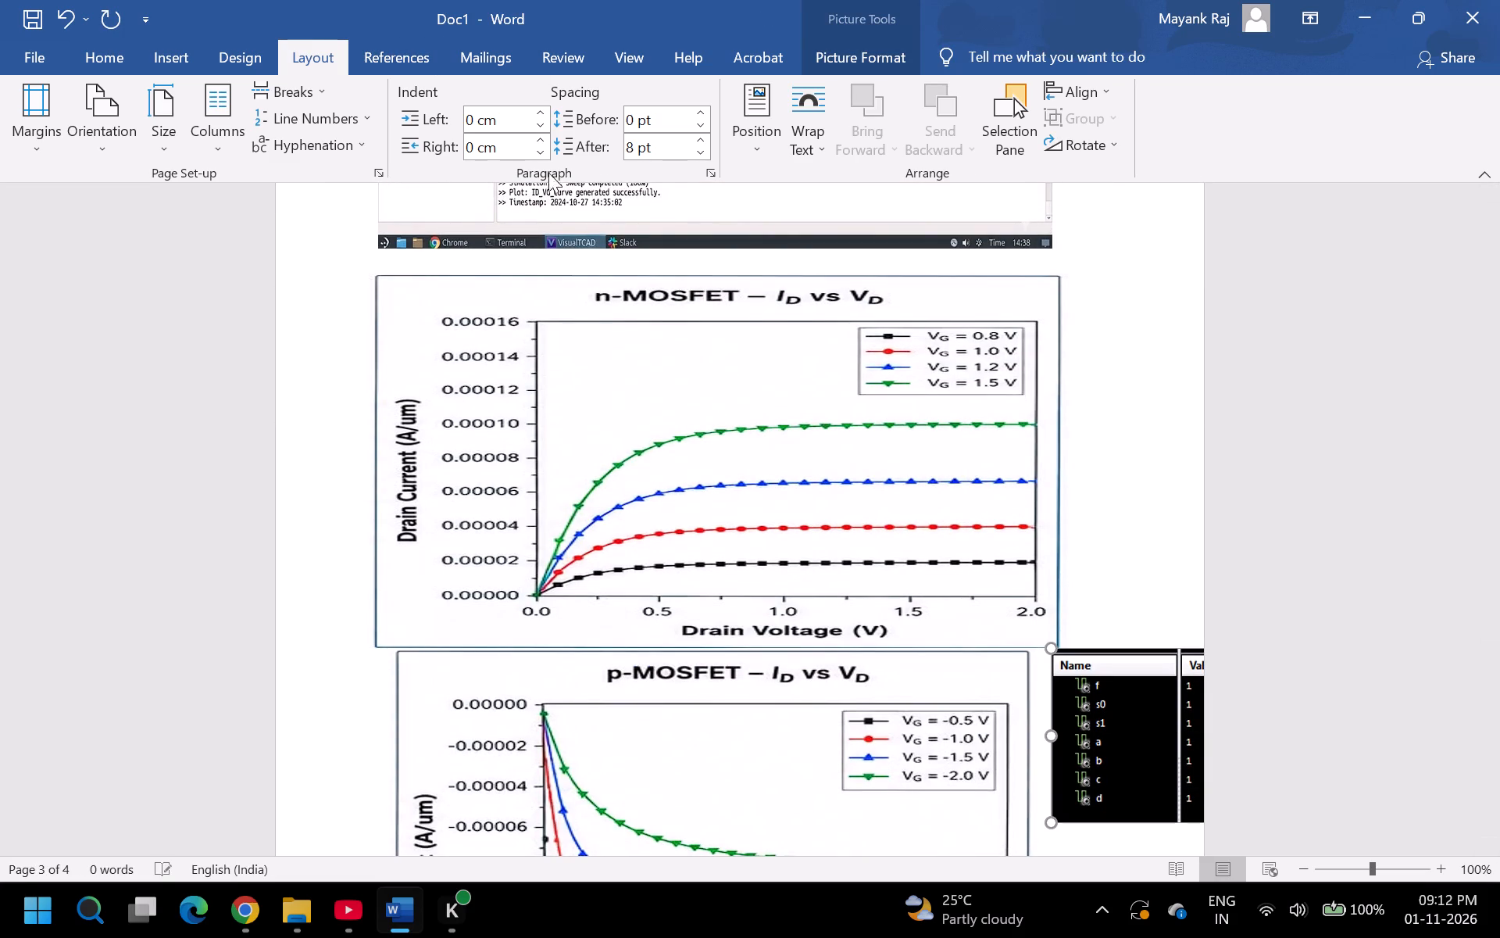
left_click(740, 116)
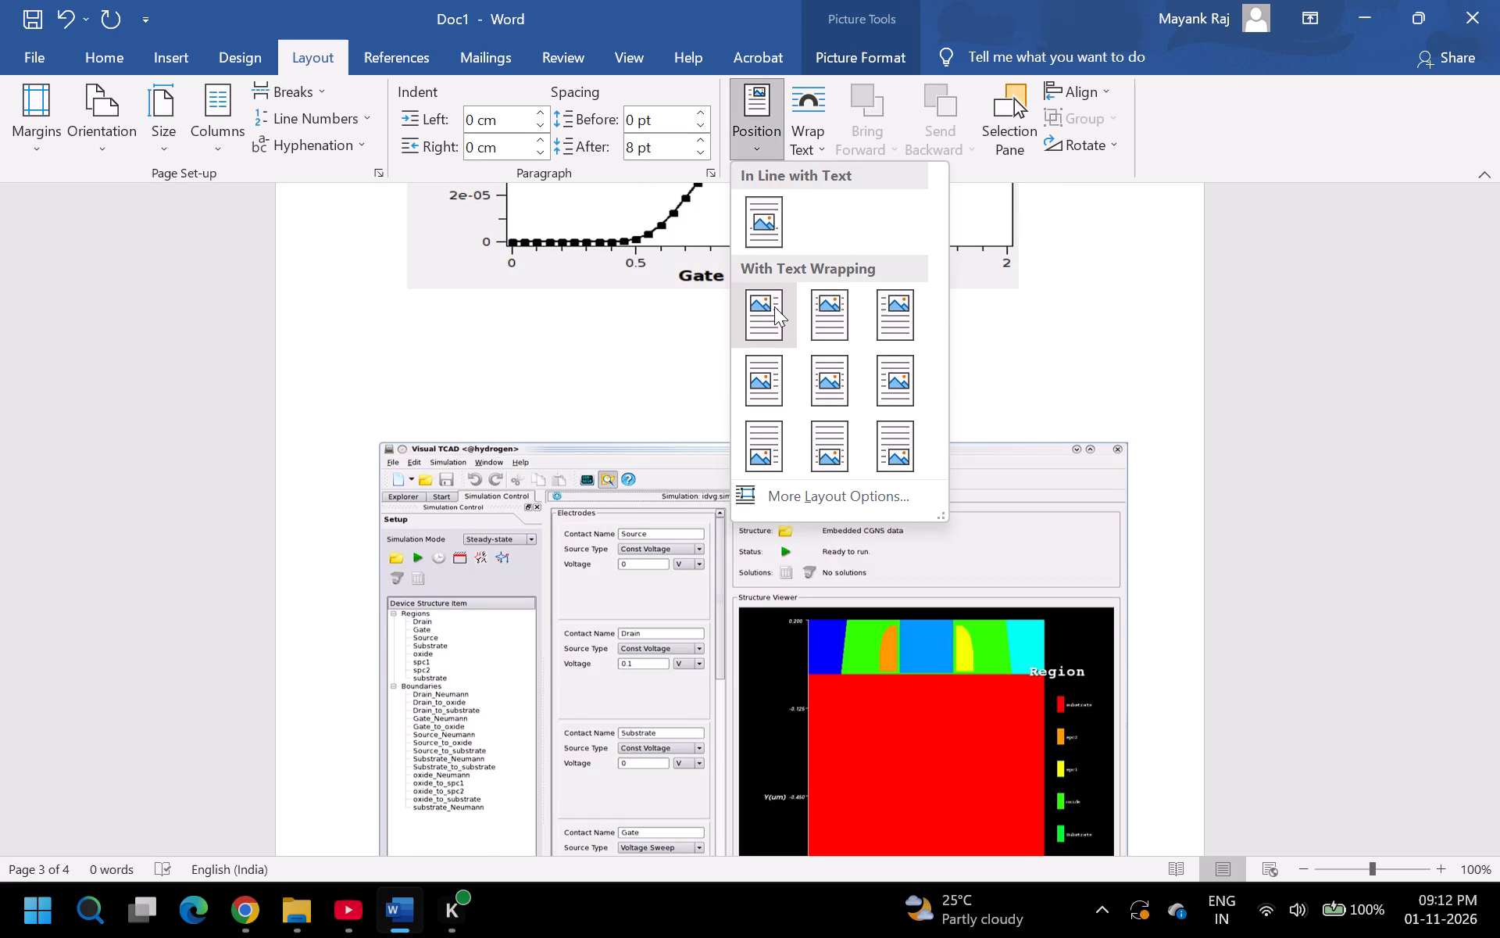
left_click(774, 306)
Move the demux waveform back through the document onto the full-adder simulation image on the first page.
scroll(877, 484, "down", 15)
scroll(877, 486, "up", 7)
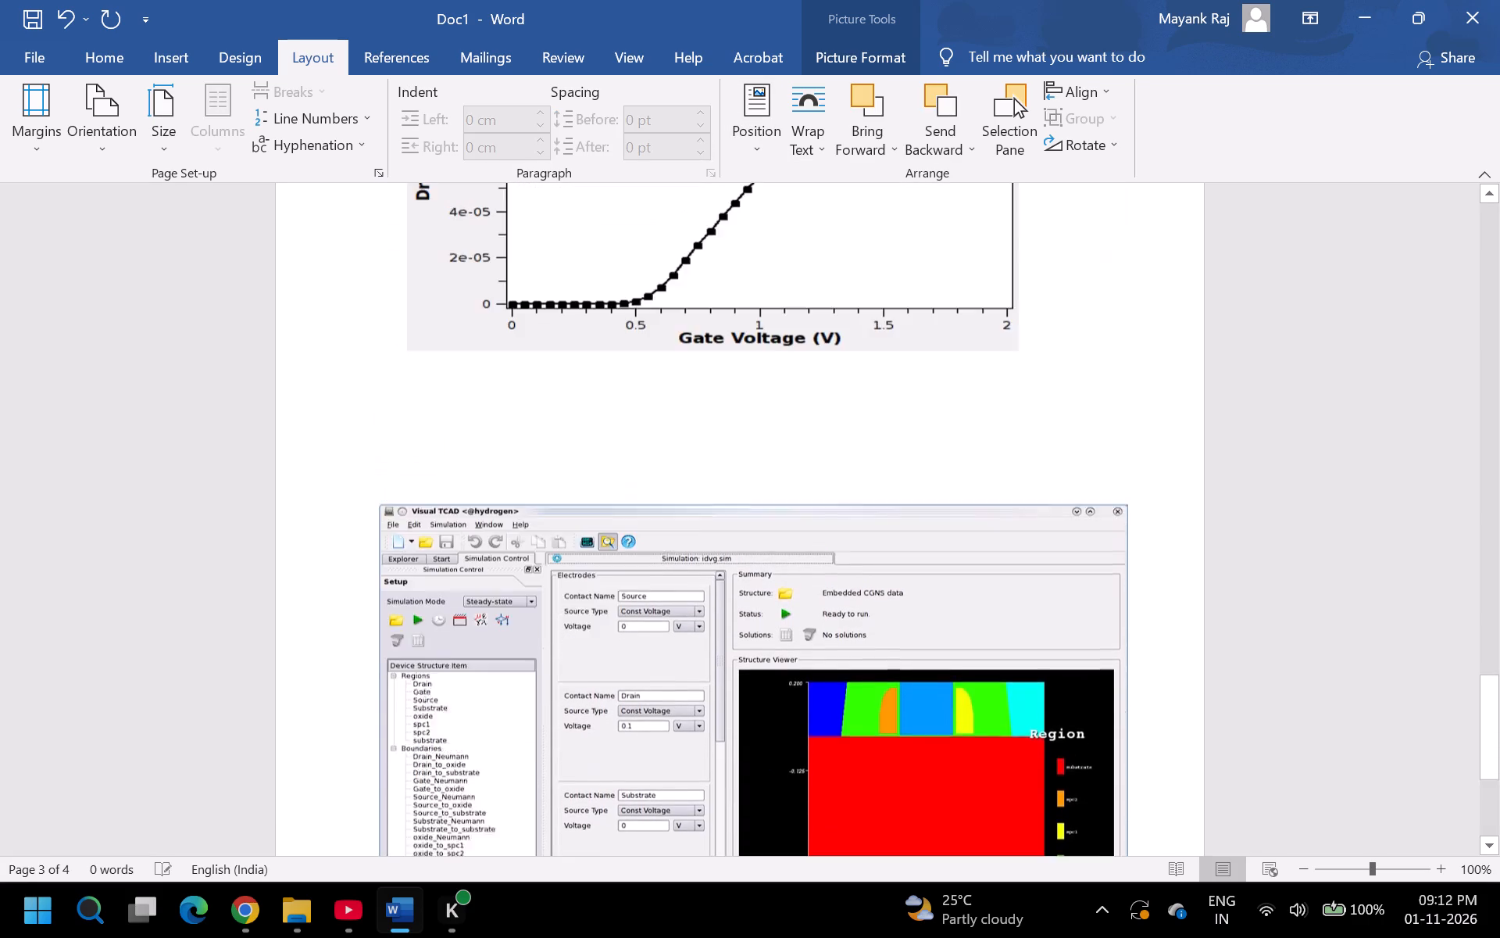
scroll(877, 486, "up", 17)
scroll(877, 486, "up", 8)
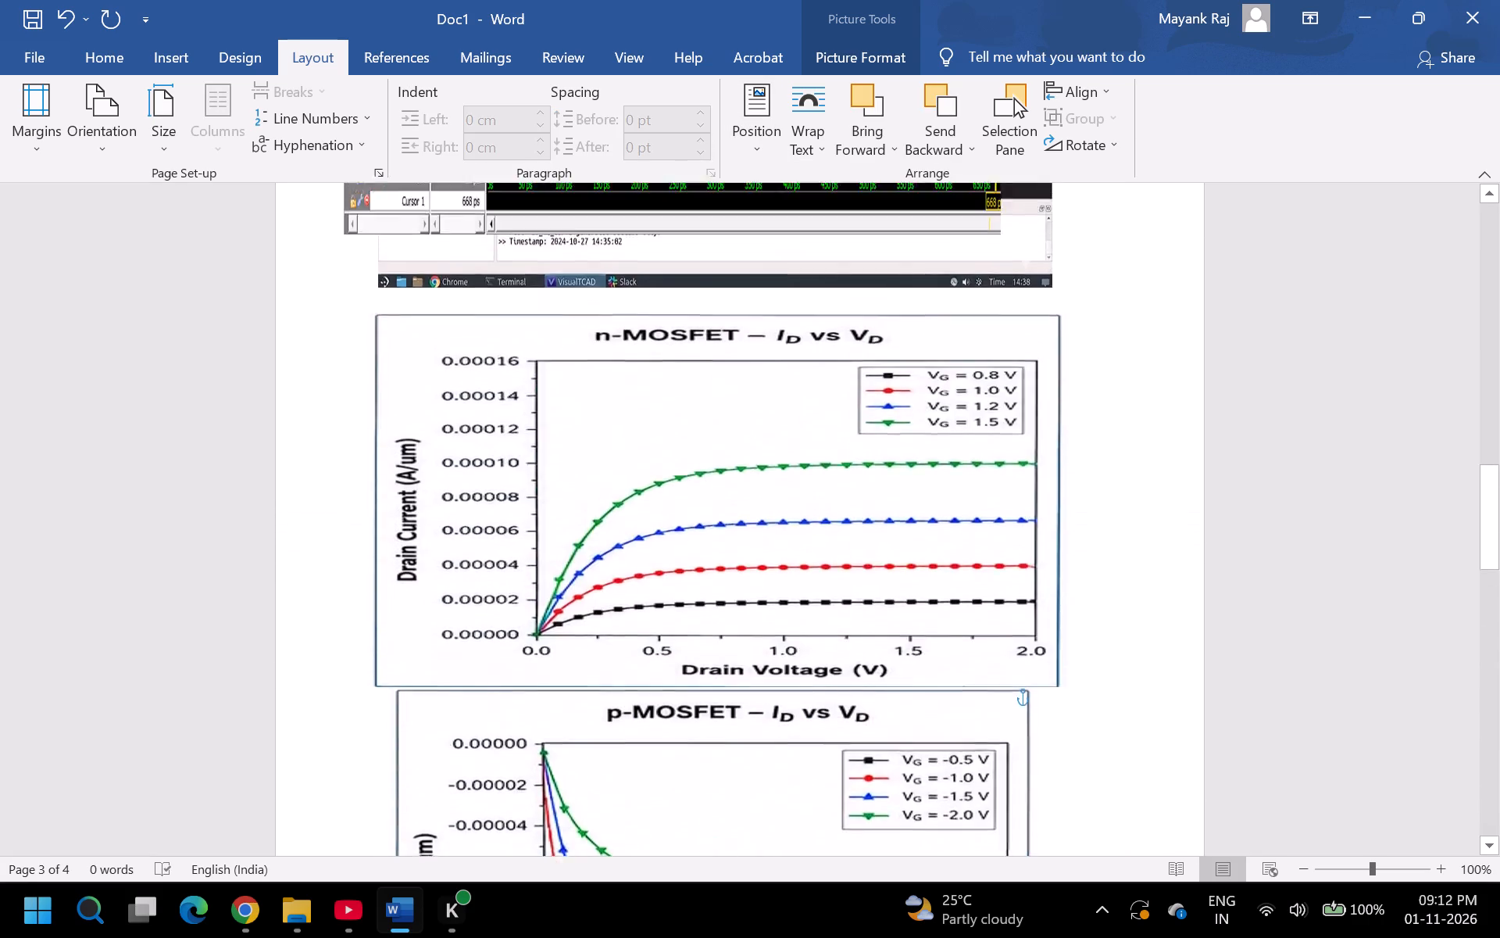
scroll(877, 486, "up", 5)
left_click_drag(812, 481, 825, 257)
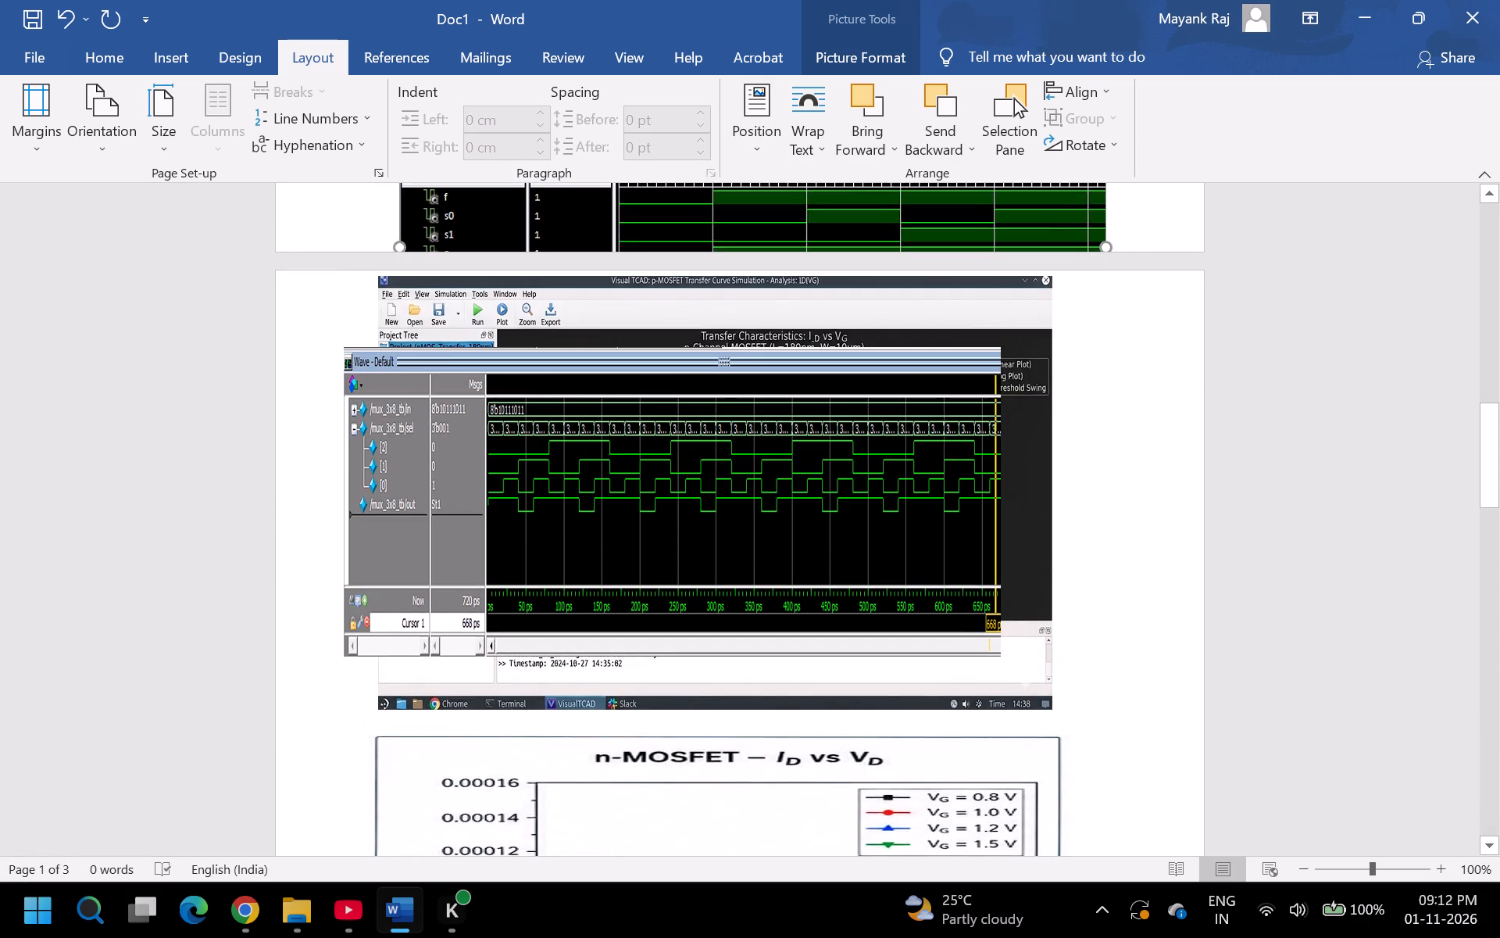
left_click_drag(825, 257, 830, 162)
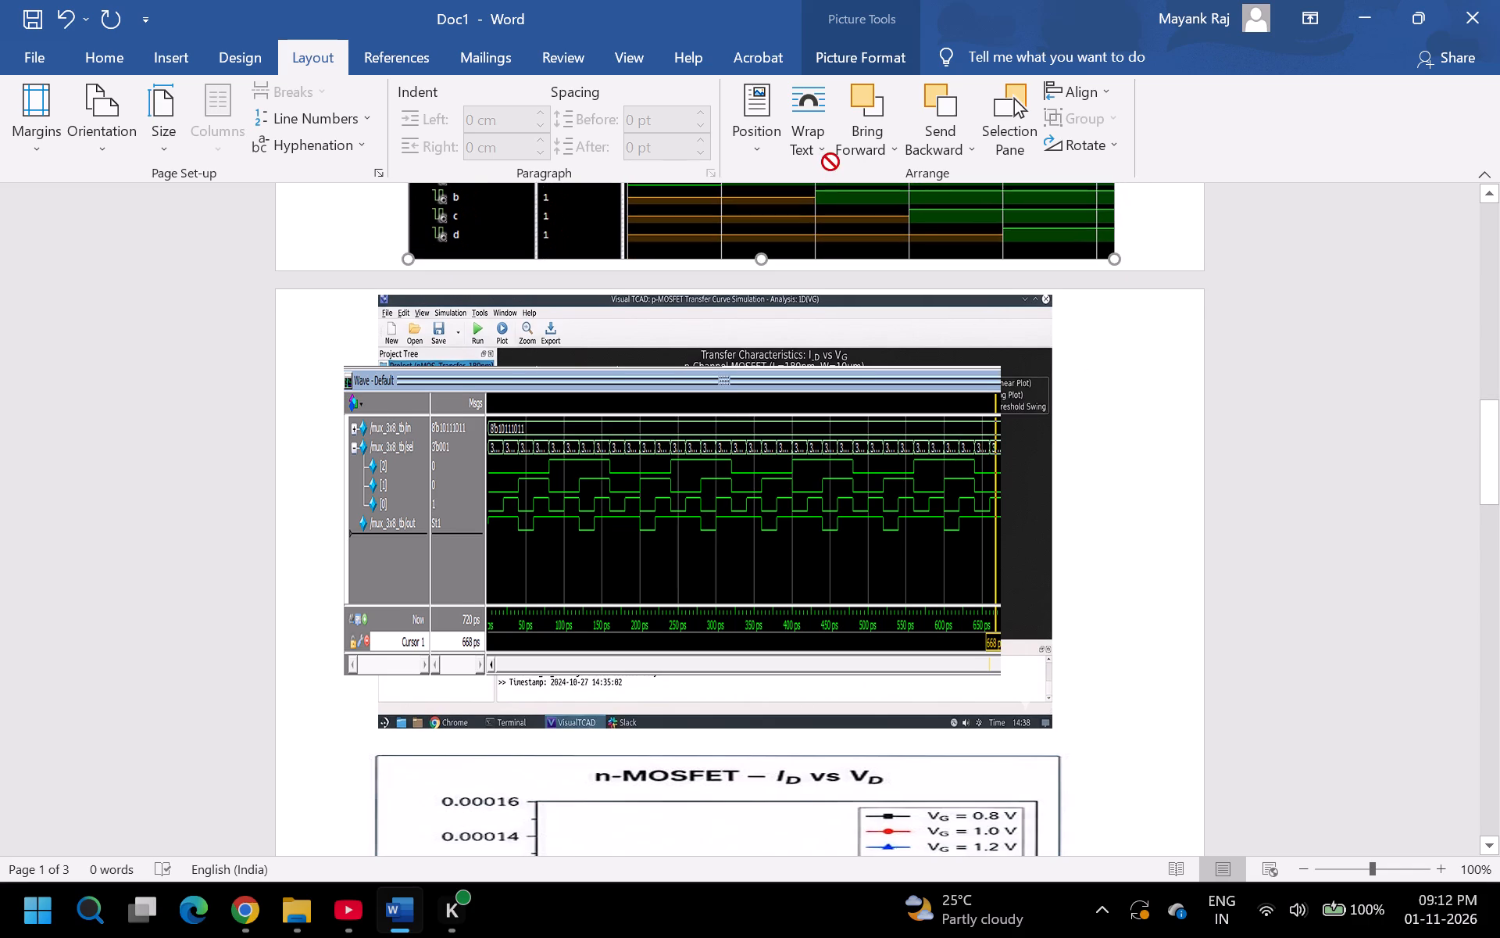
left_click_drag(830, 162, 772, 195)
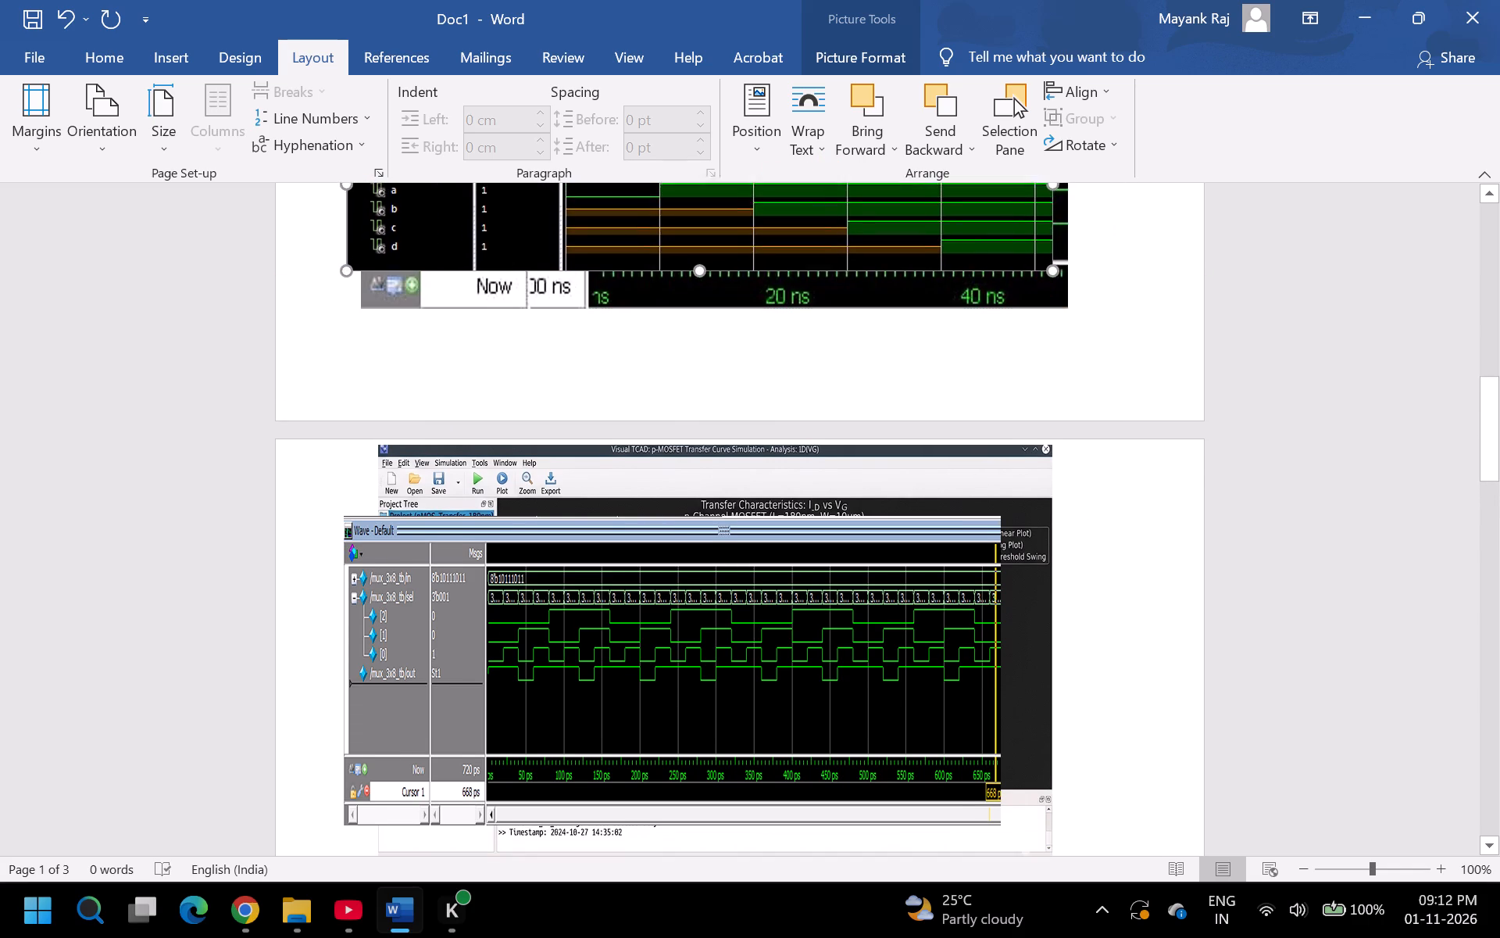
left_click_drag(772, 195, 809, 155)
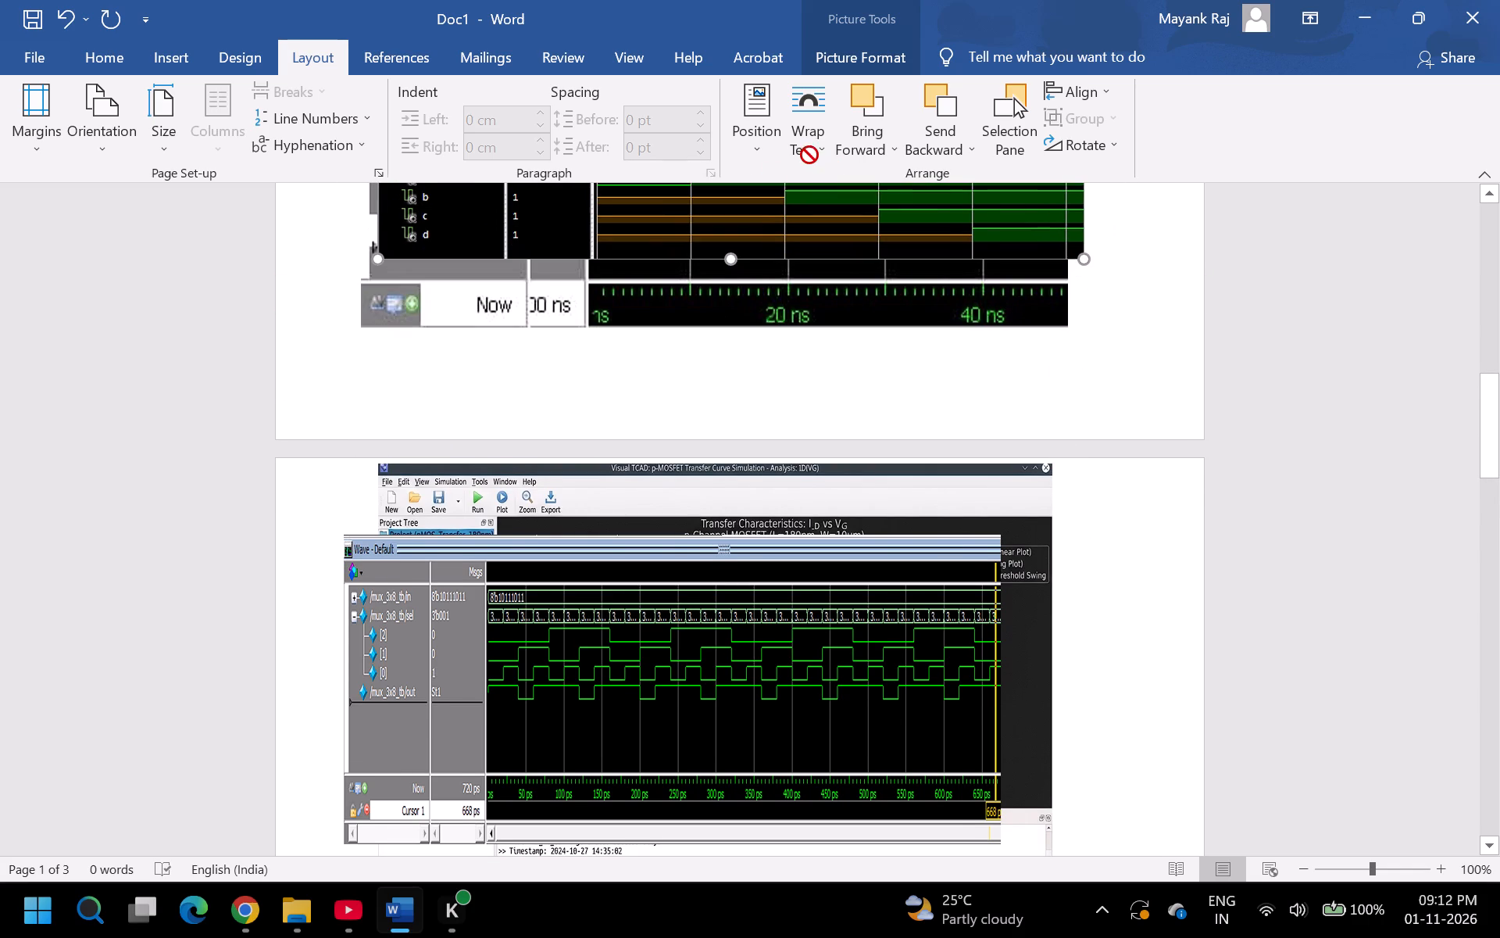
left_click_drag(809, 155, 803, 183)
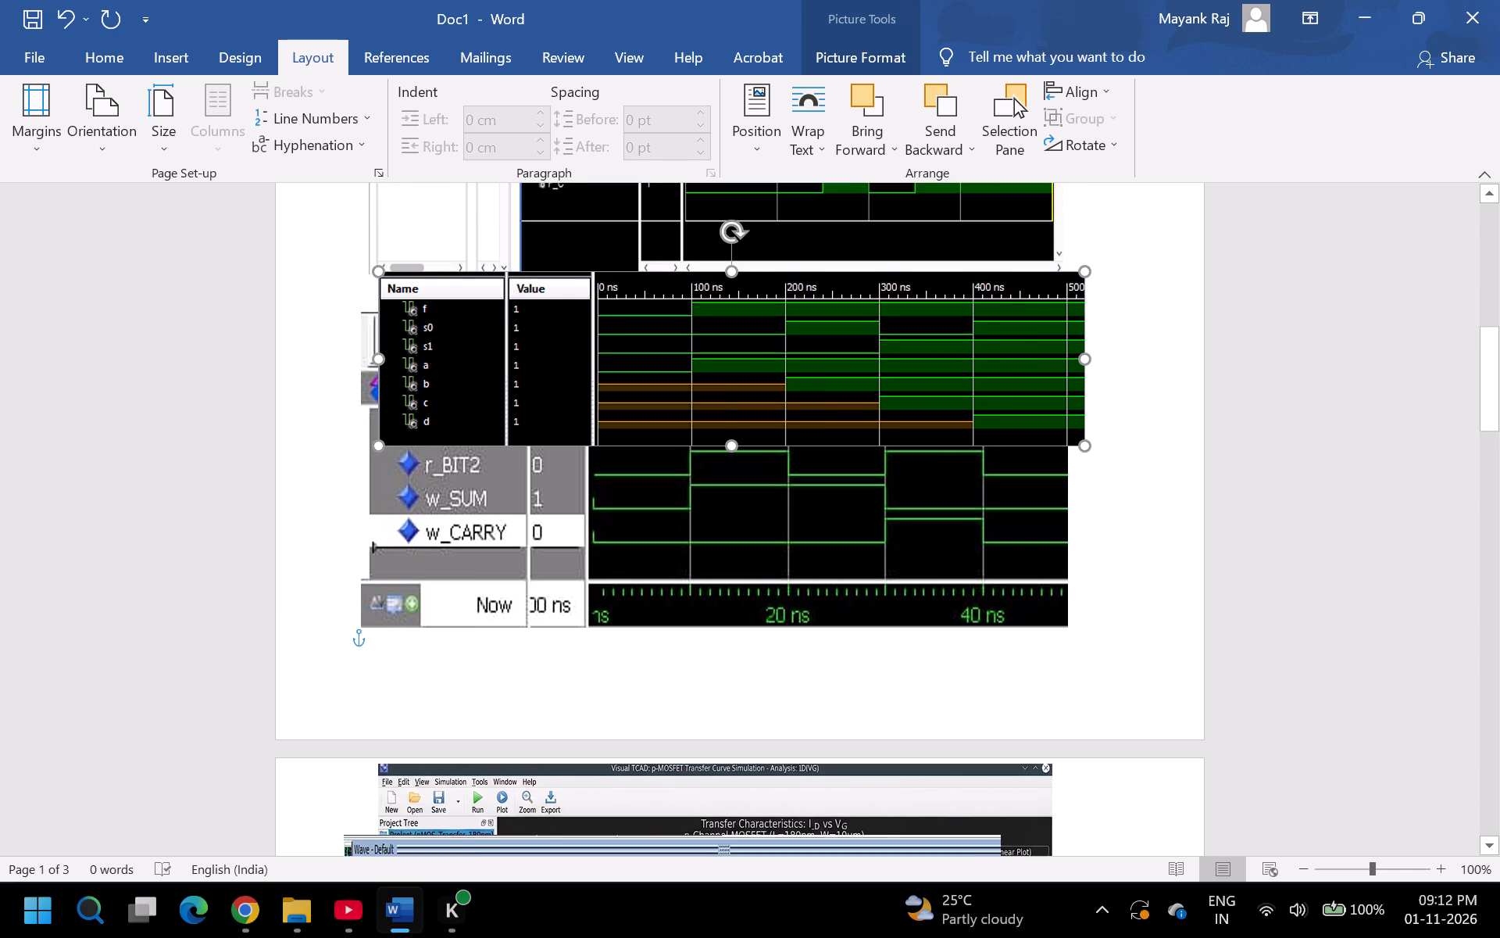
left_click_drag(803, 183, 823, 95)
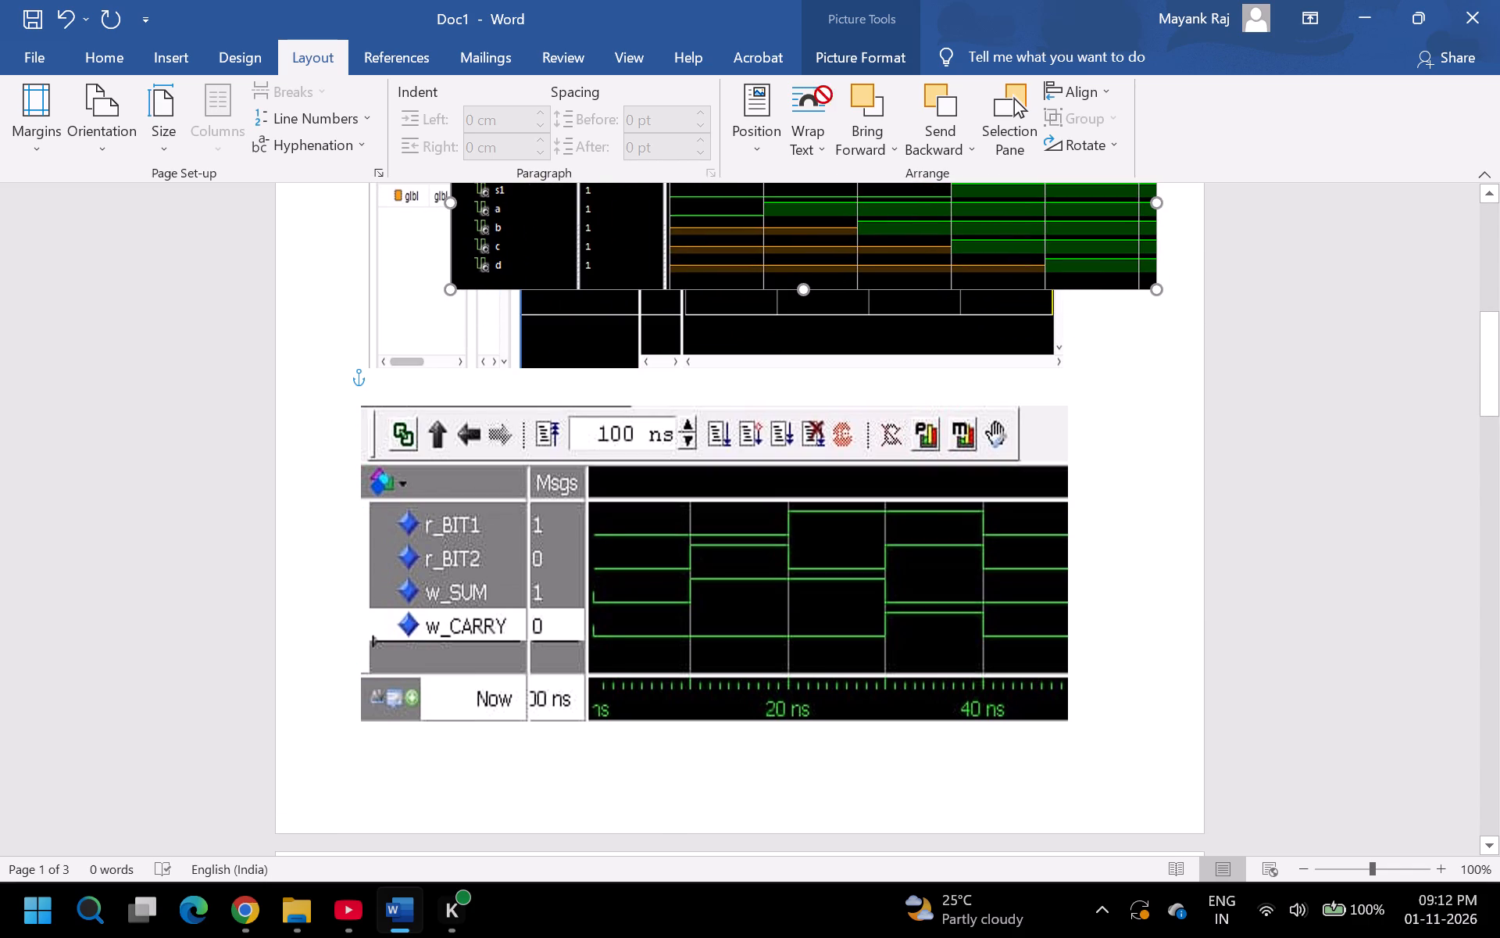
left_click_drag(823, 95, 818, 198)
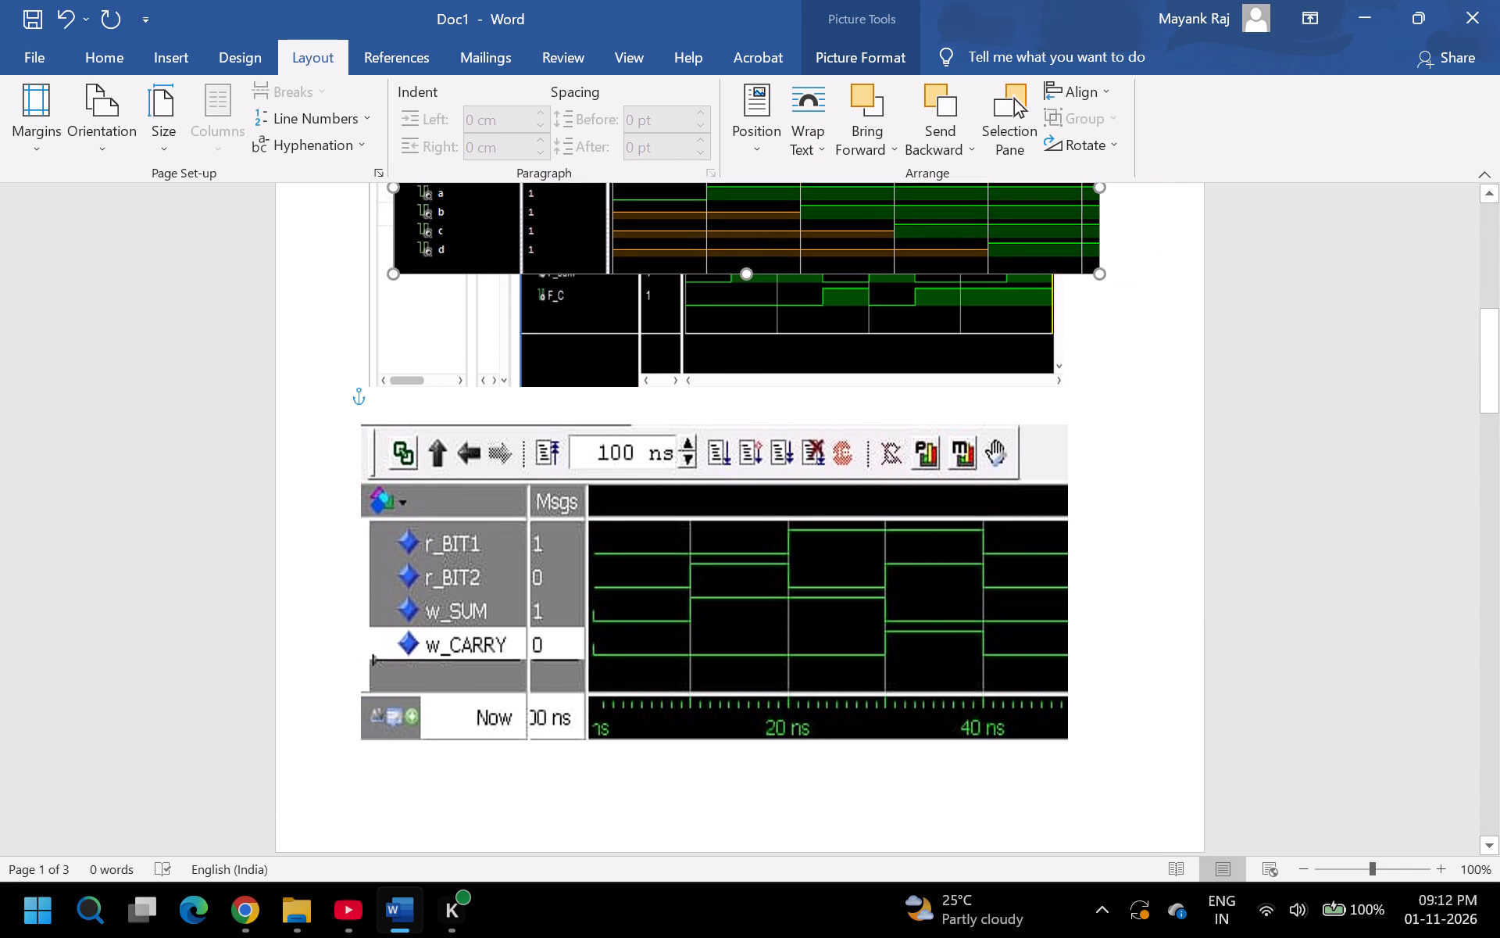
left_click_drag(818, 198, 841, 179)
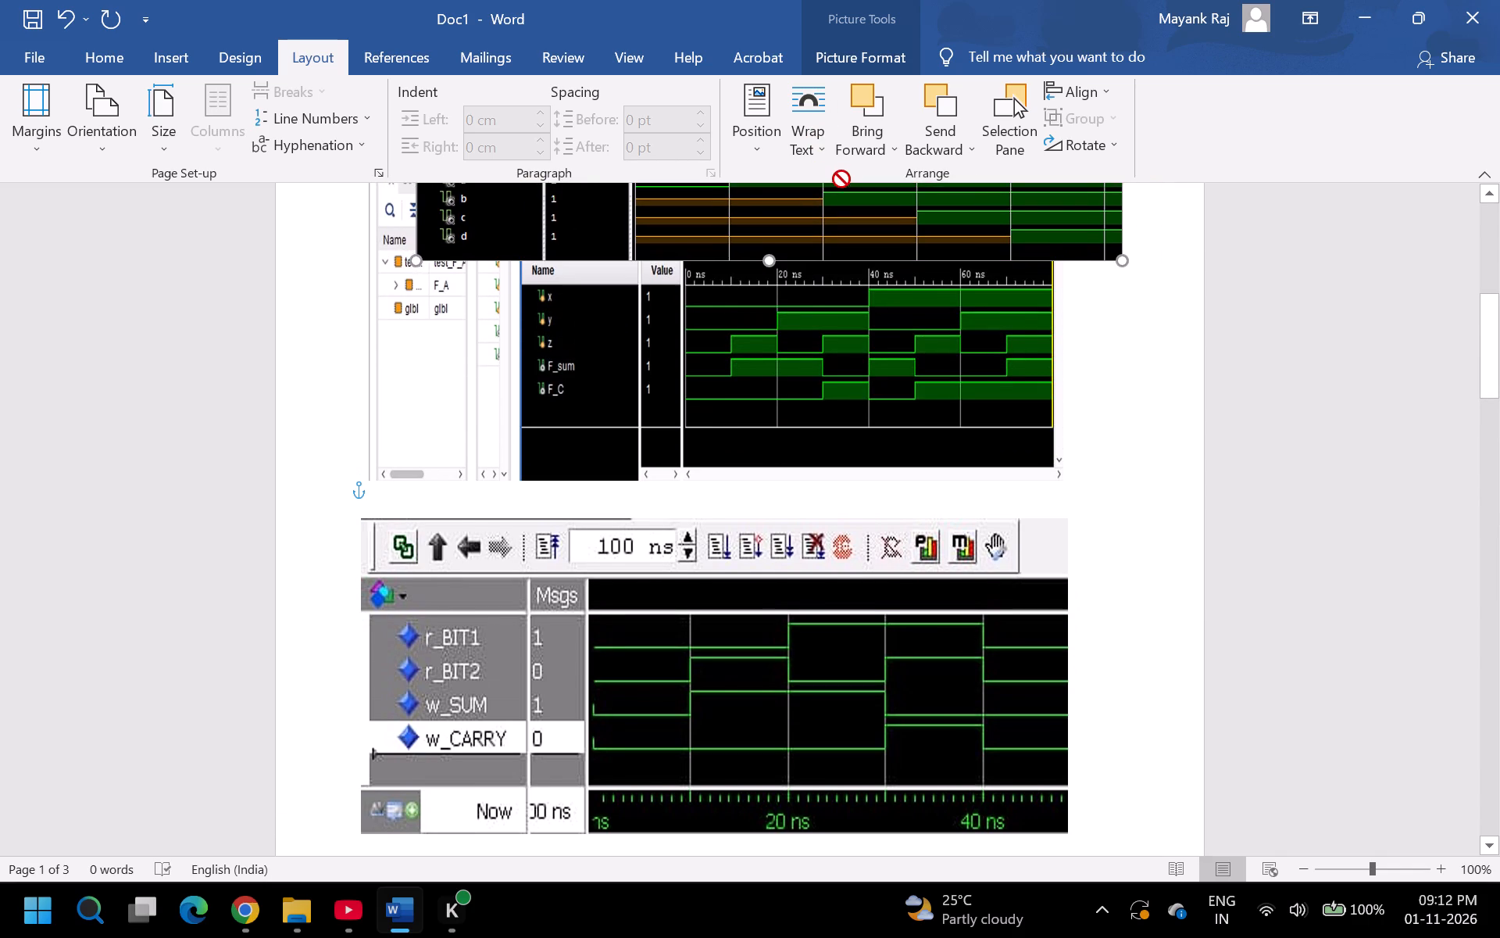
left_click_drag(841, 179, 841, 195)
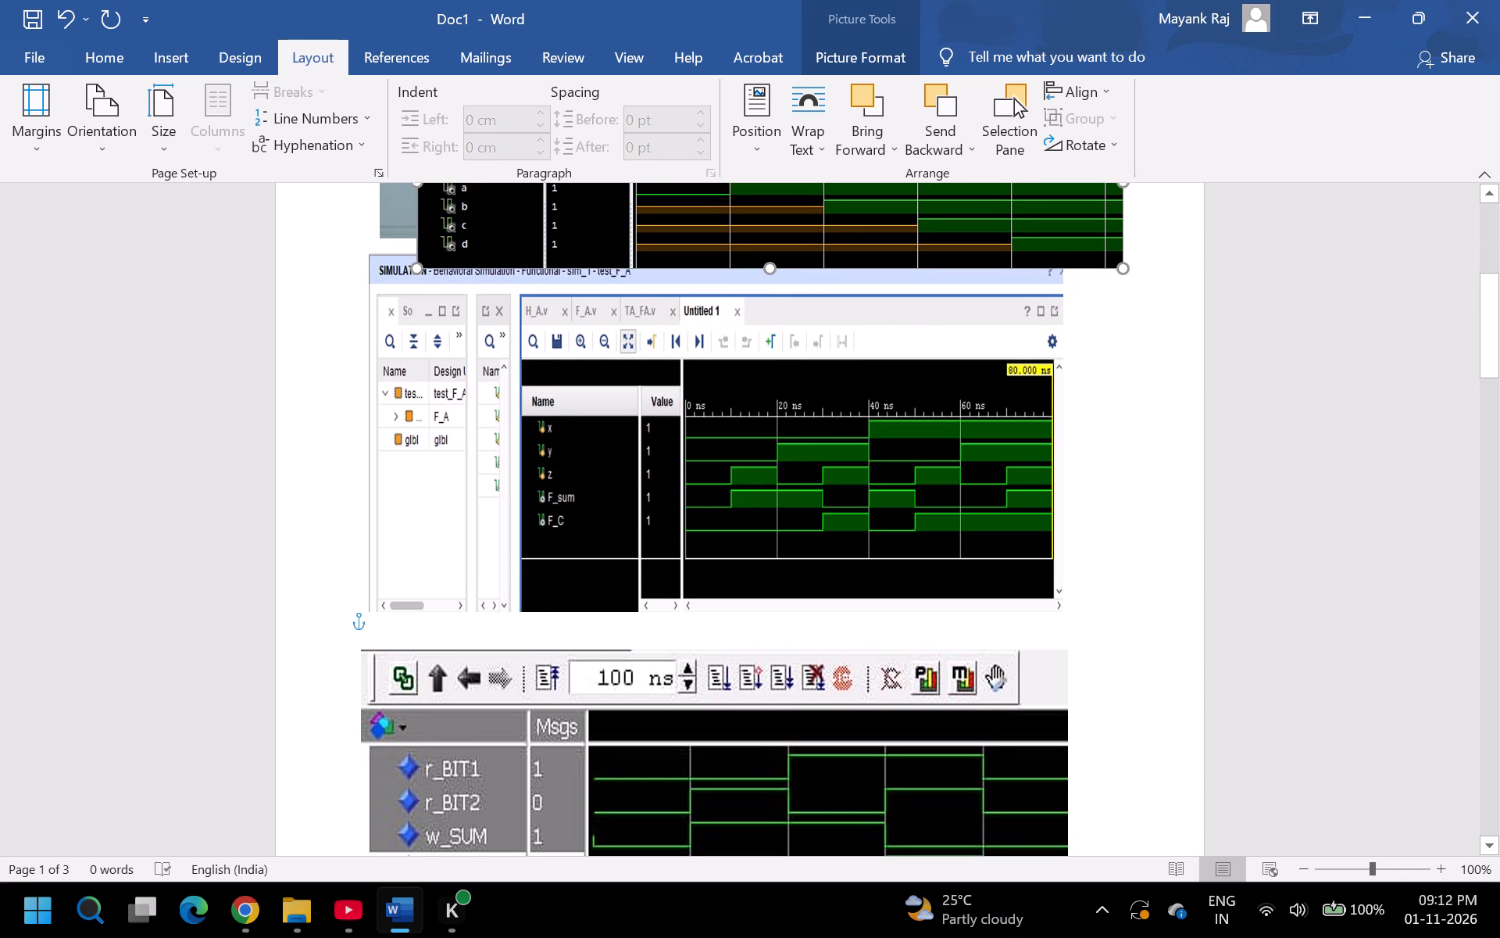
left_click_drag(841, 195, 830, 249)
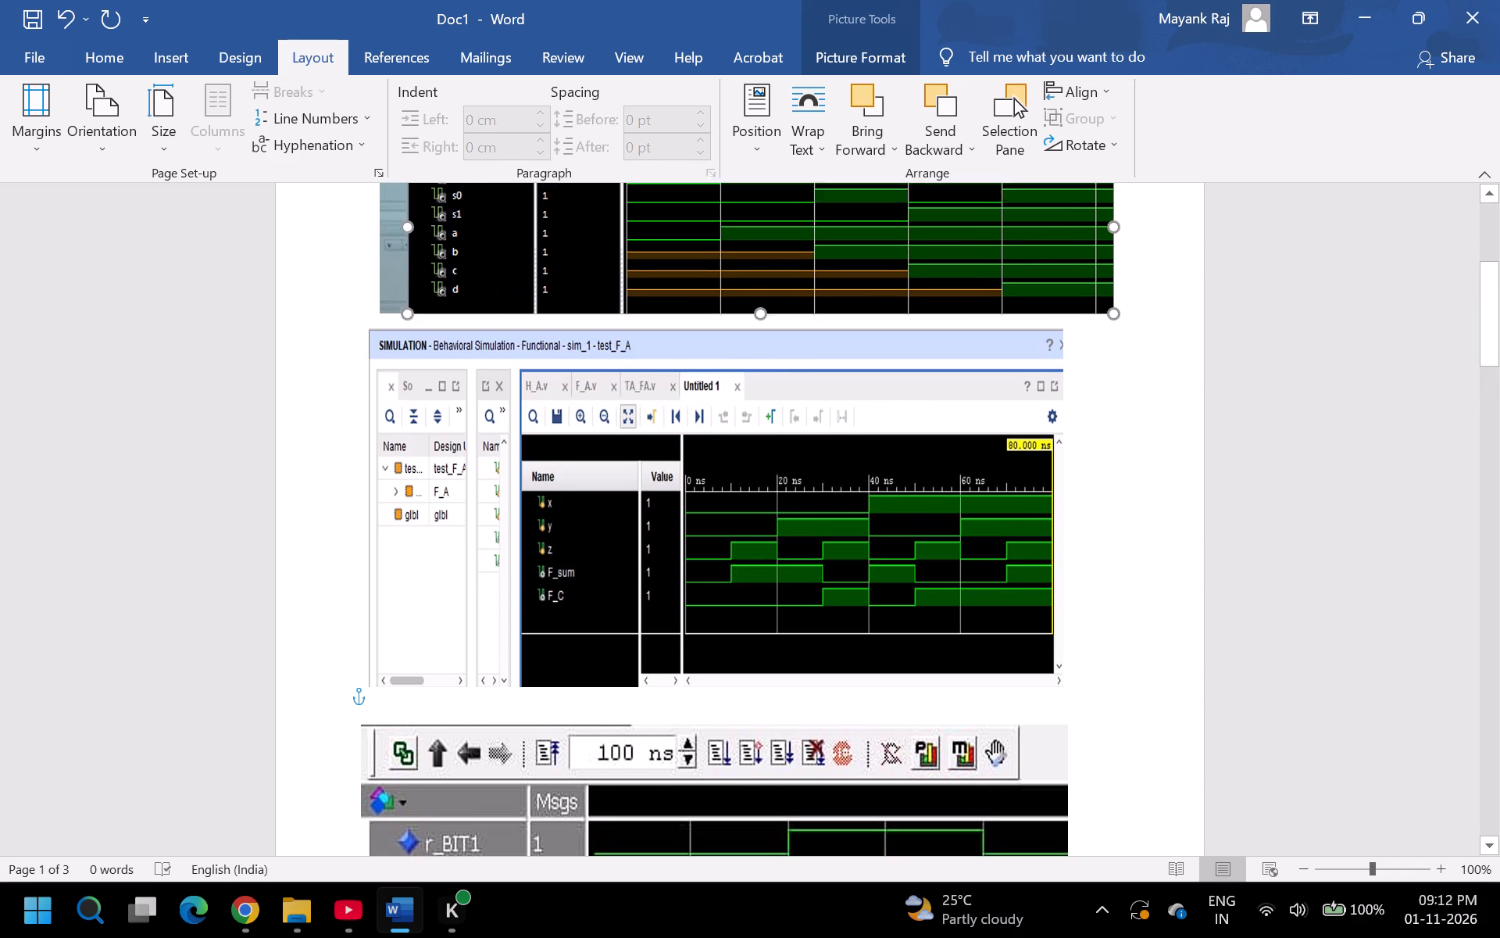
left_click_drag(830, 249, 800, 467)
Look through the document's pages to check how the waveforms, MOSFET graphs and simulator screenshots are laid out.
scroll(1095, 439, "up", 4)
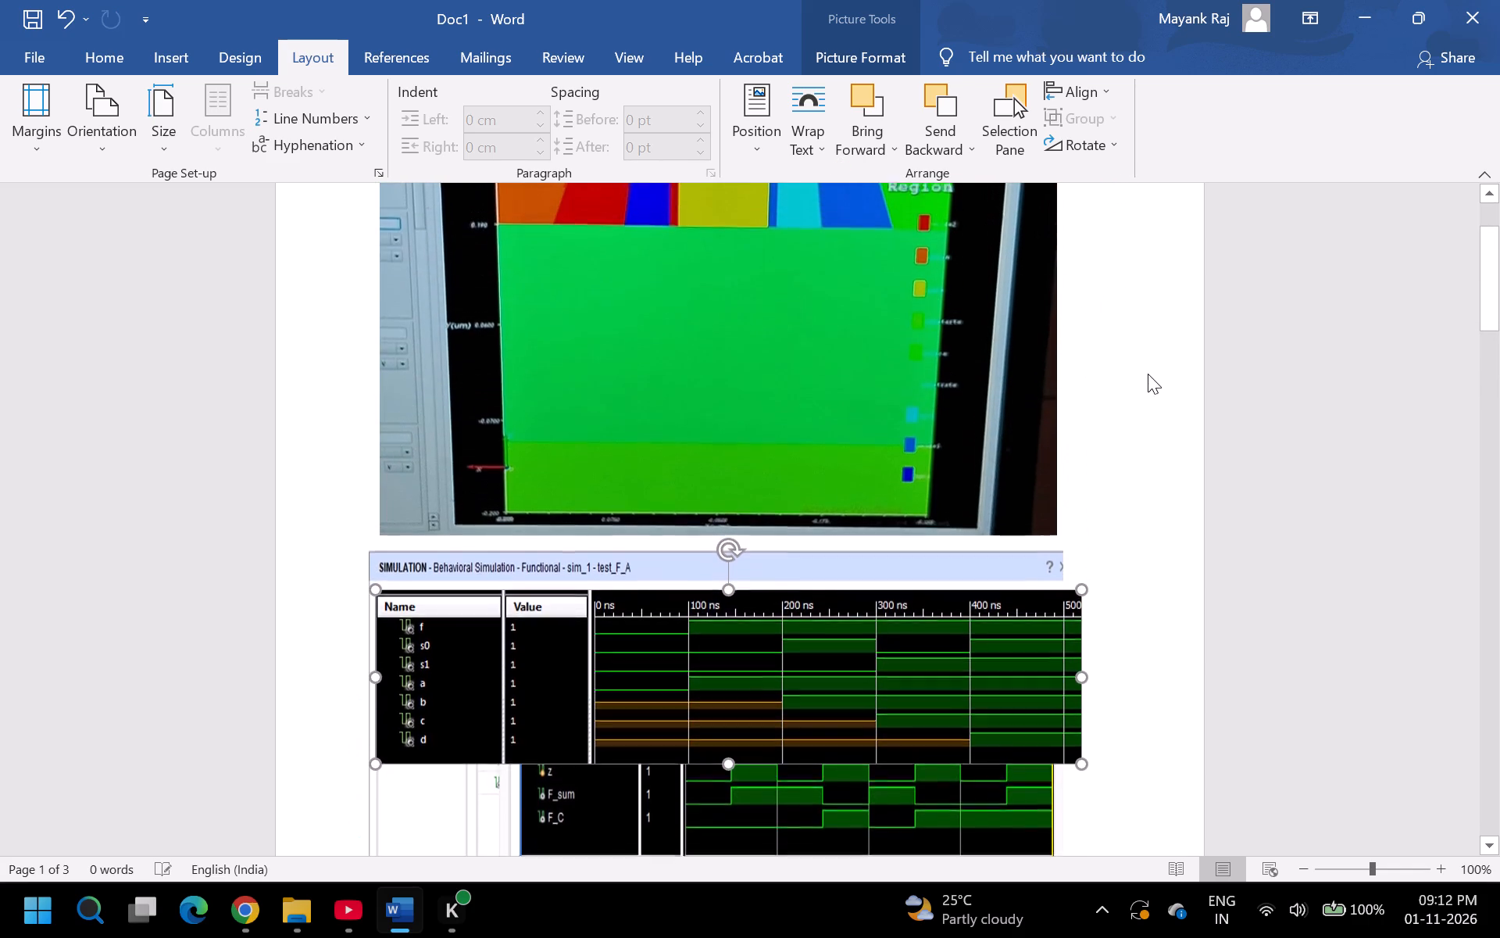
scroll(1146, 346, "up", 12)
scroll(1145, 344, "down", 20)
scroll(1145, 344, "down", 3)
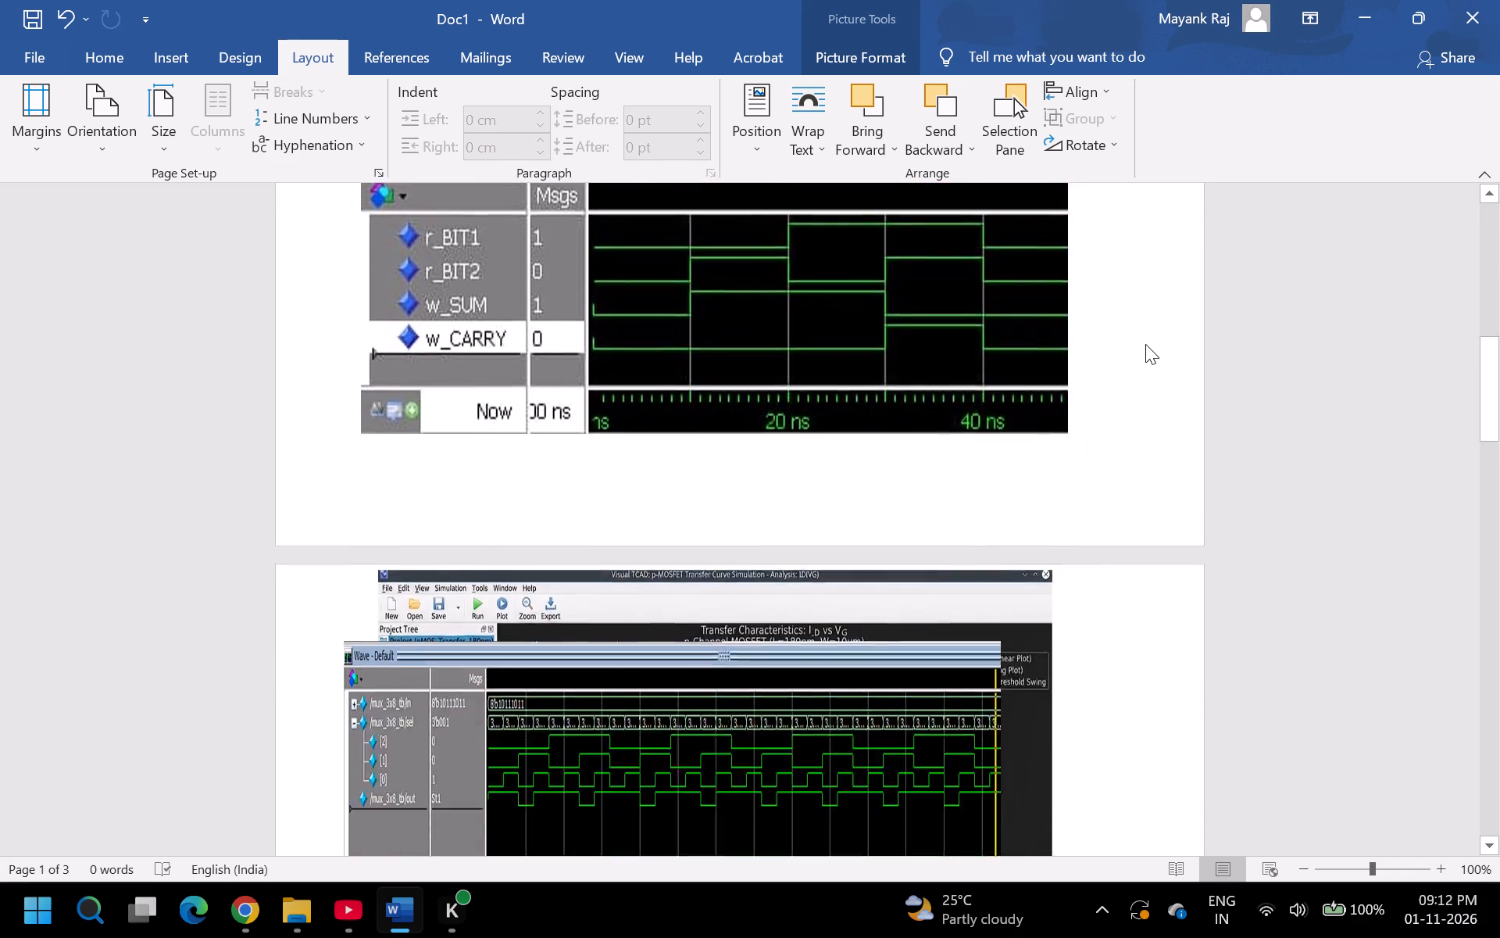
scroll(1145, 344, "down", 8)
scroll(1145, 344, "down", 16)
scroll(1145, 344, "down", 16)
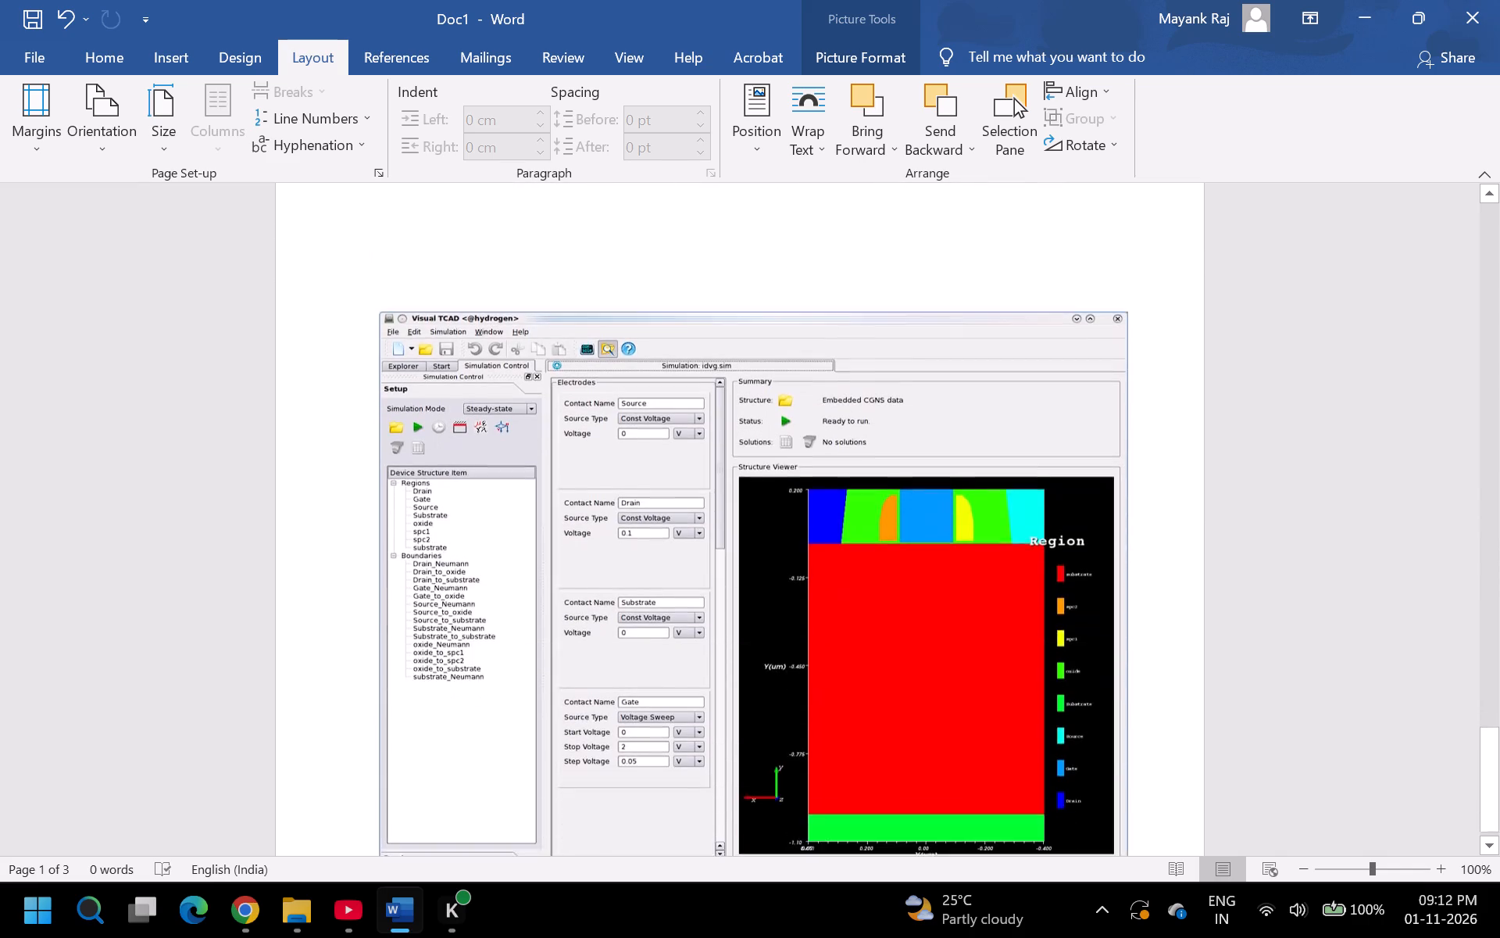
scroll(1145, 344, "down", 10)
scroll(1145, 344, "up", 14)
scroll(1059, 344, "up", 6)
scroll(737, 314, "up", 5)
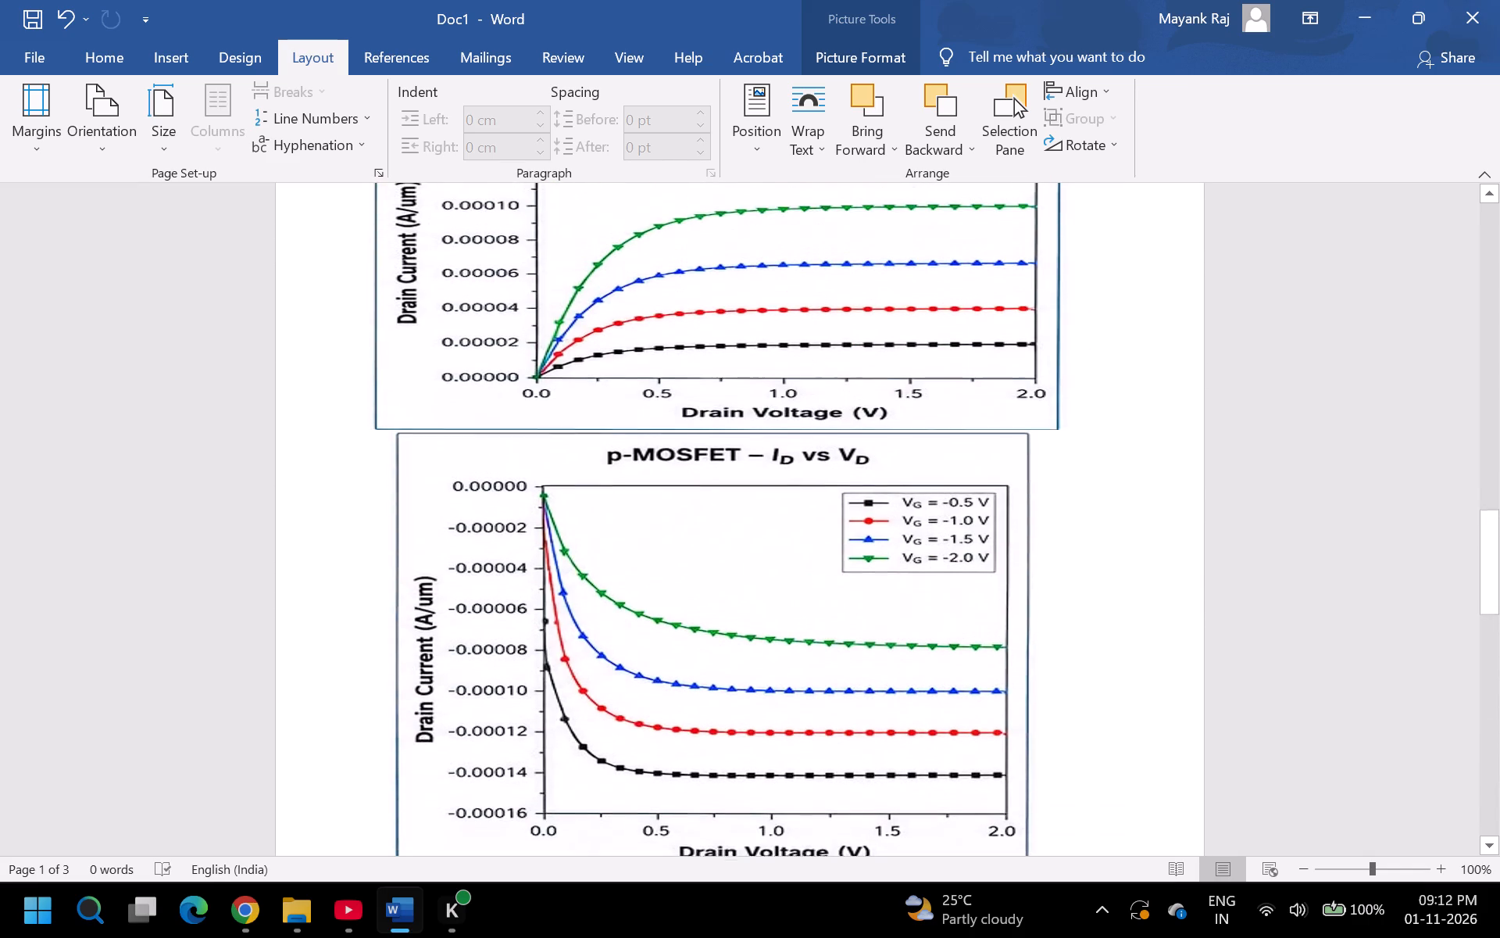
scroll(101, 98, "up", 2)
Insert a blank page ahead of the MOSFET graphs to make room for the multiplexer and demux waveforms.
left_click(43, 51)
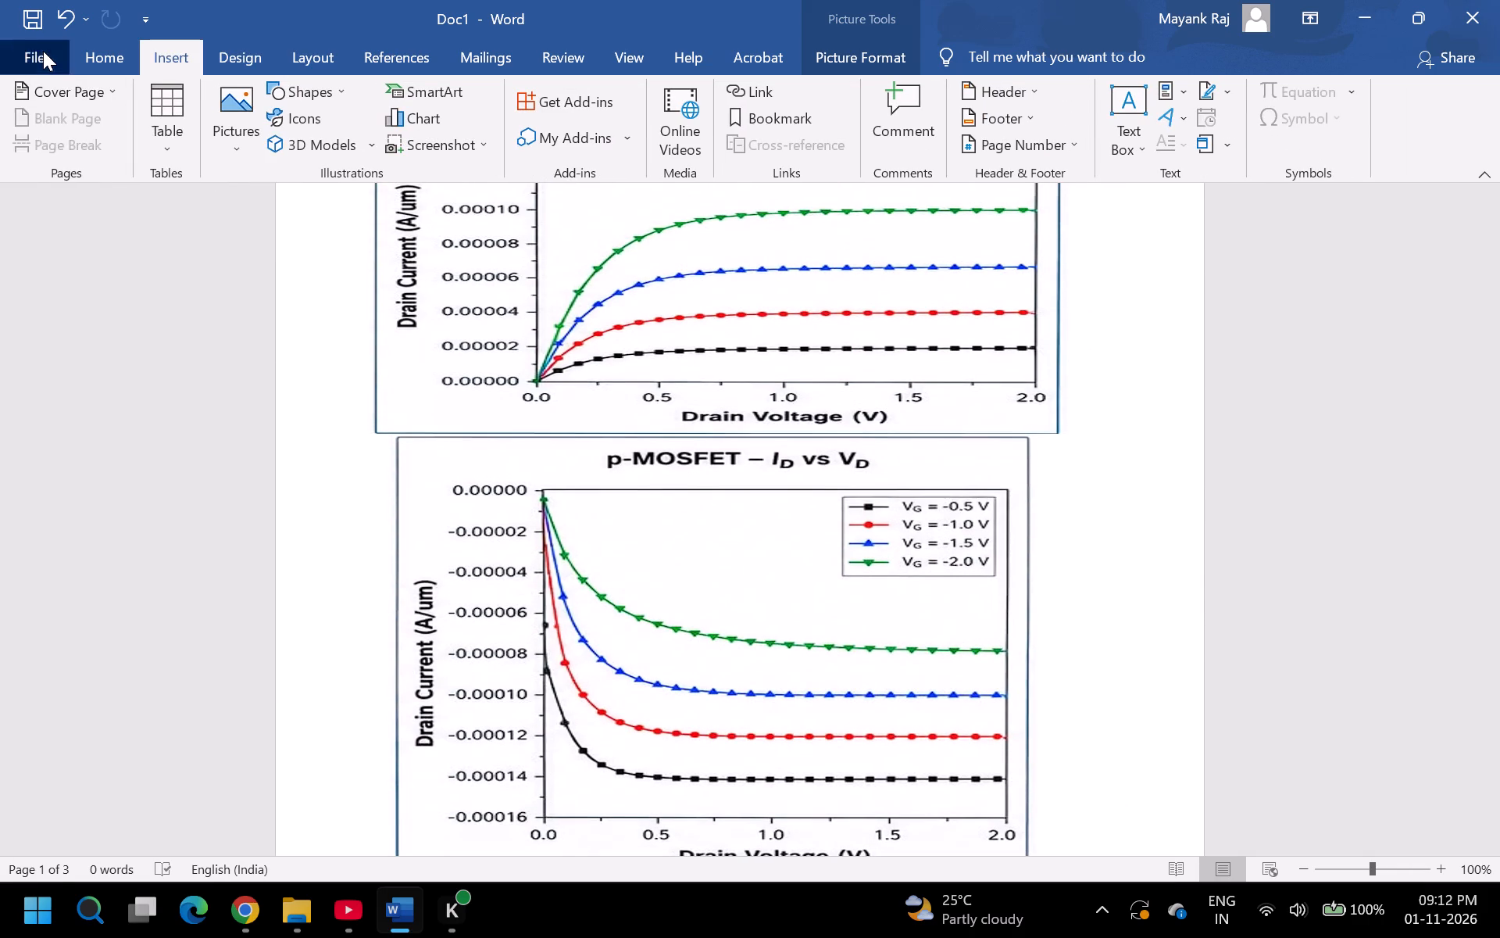
left_click(31, 65)
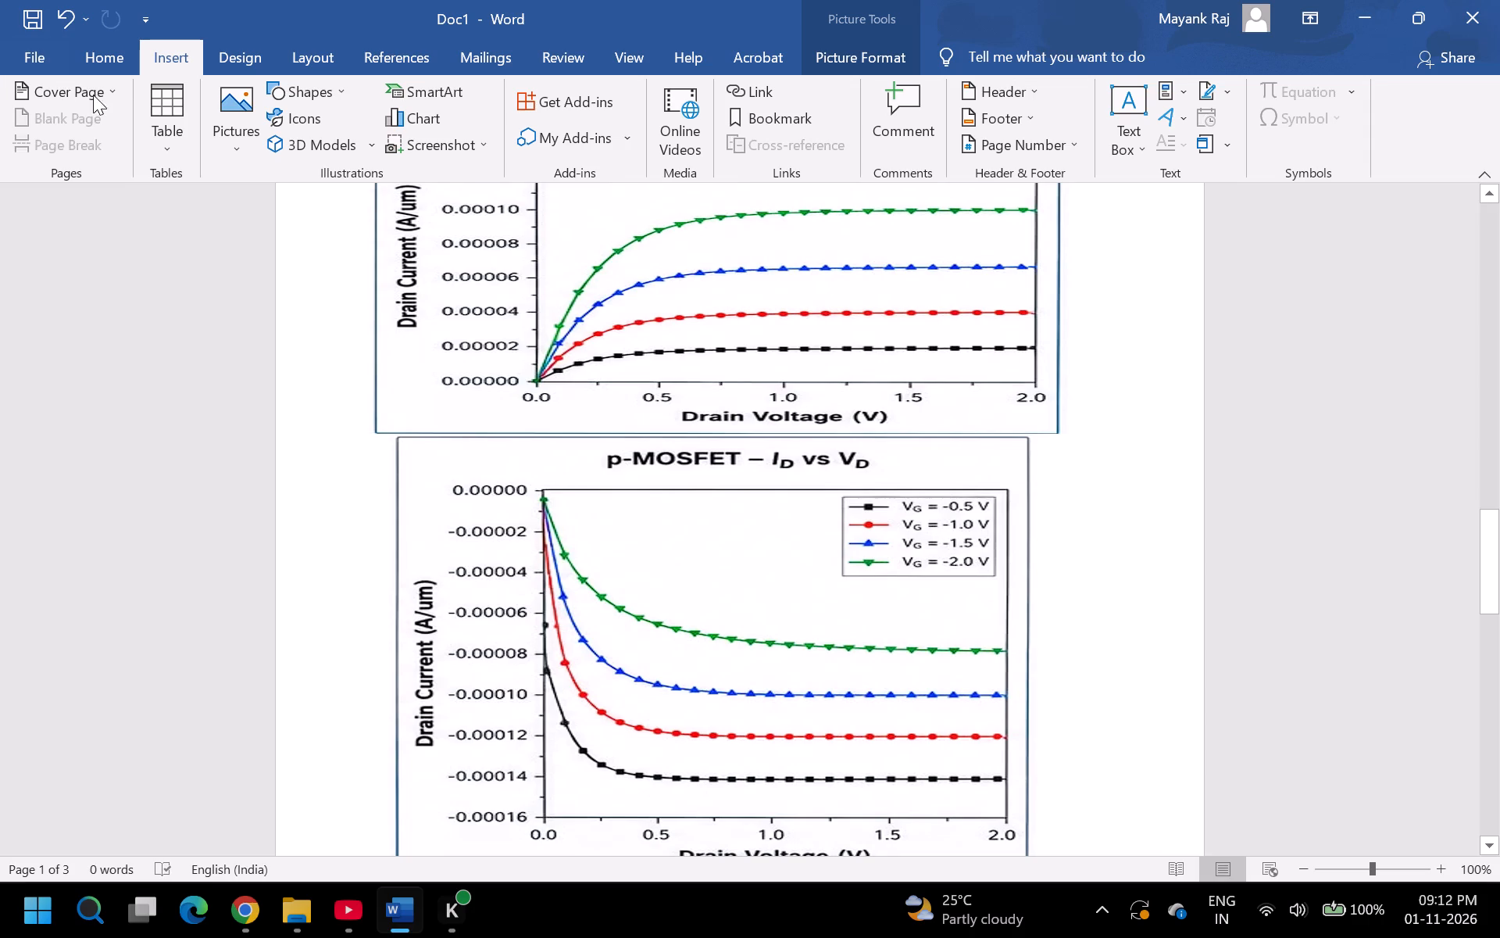
left_click(314, 438)
left_click(351, 529)
left_click(1098, 613)
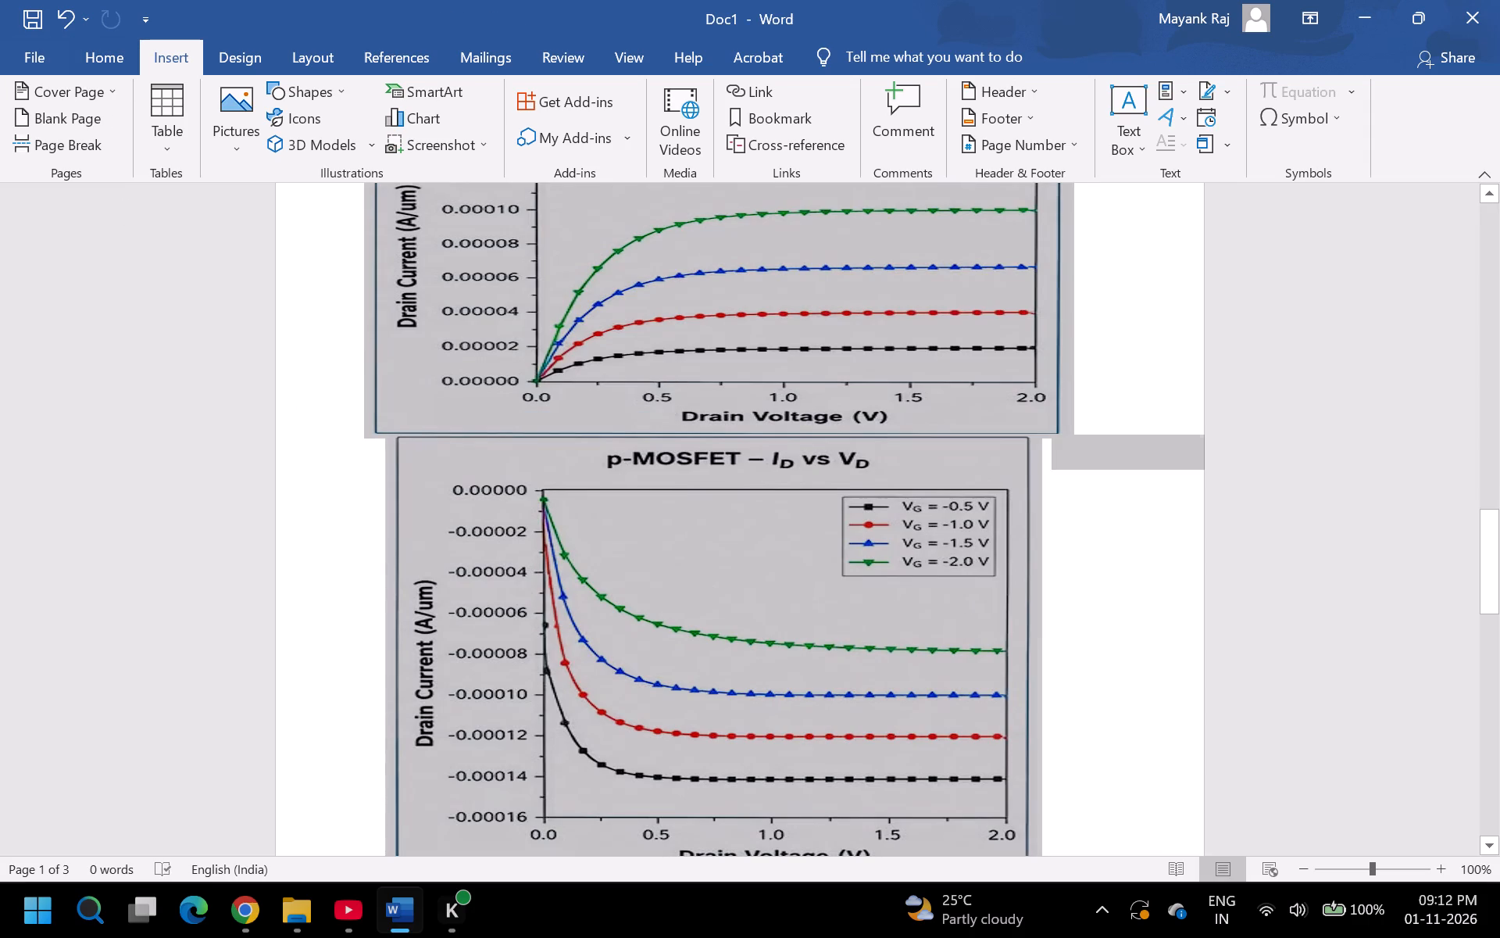
left_click(48, 113)
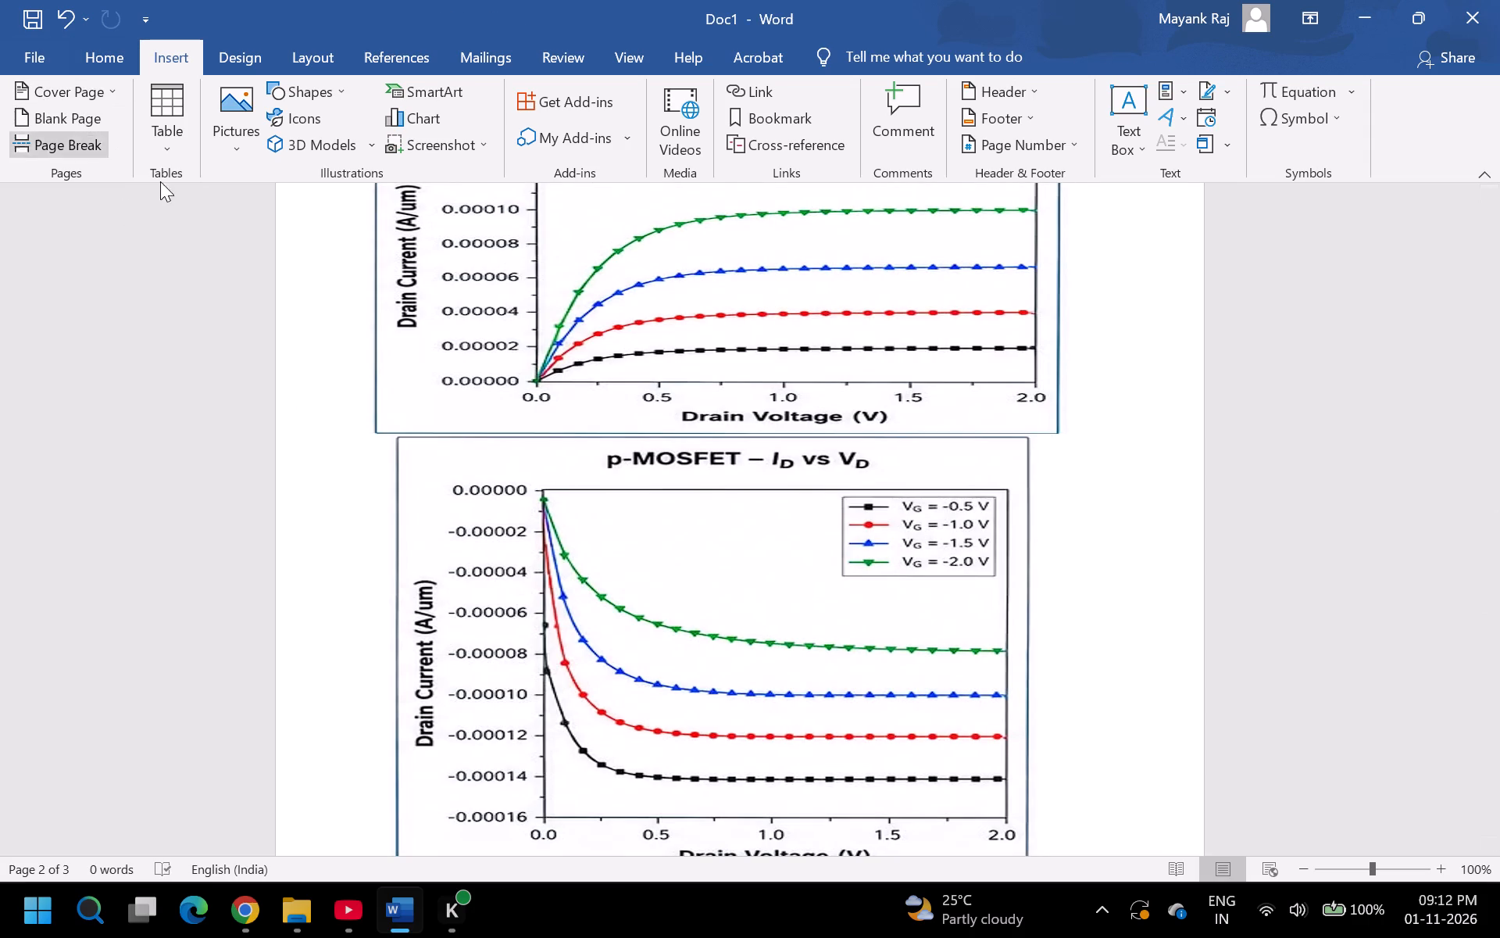
Move the demux waveform from the full-adder simulation to the second page, leaving a gap below the 8-to-1 multiplexer waveform.
scroll(784, 436, "up", 18)
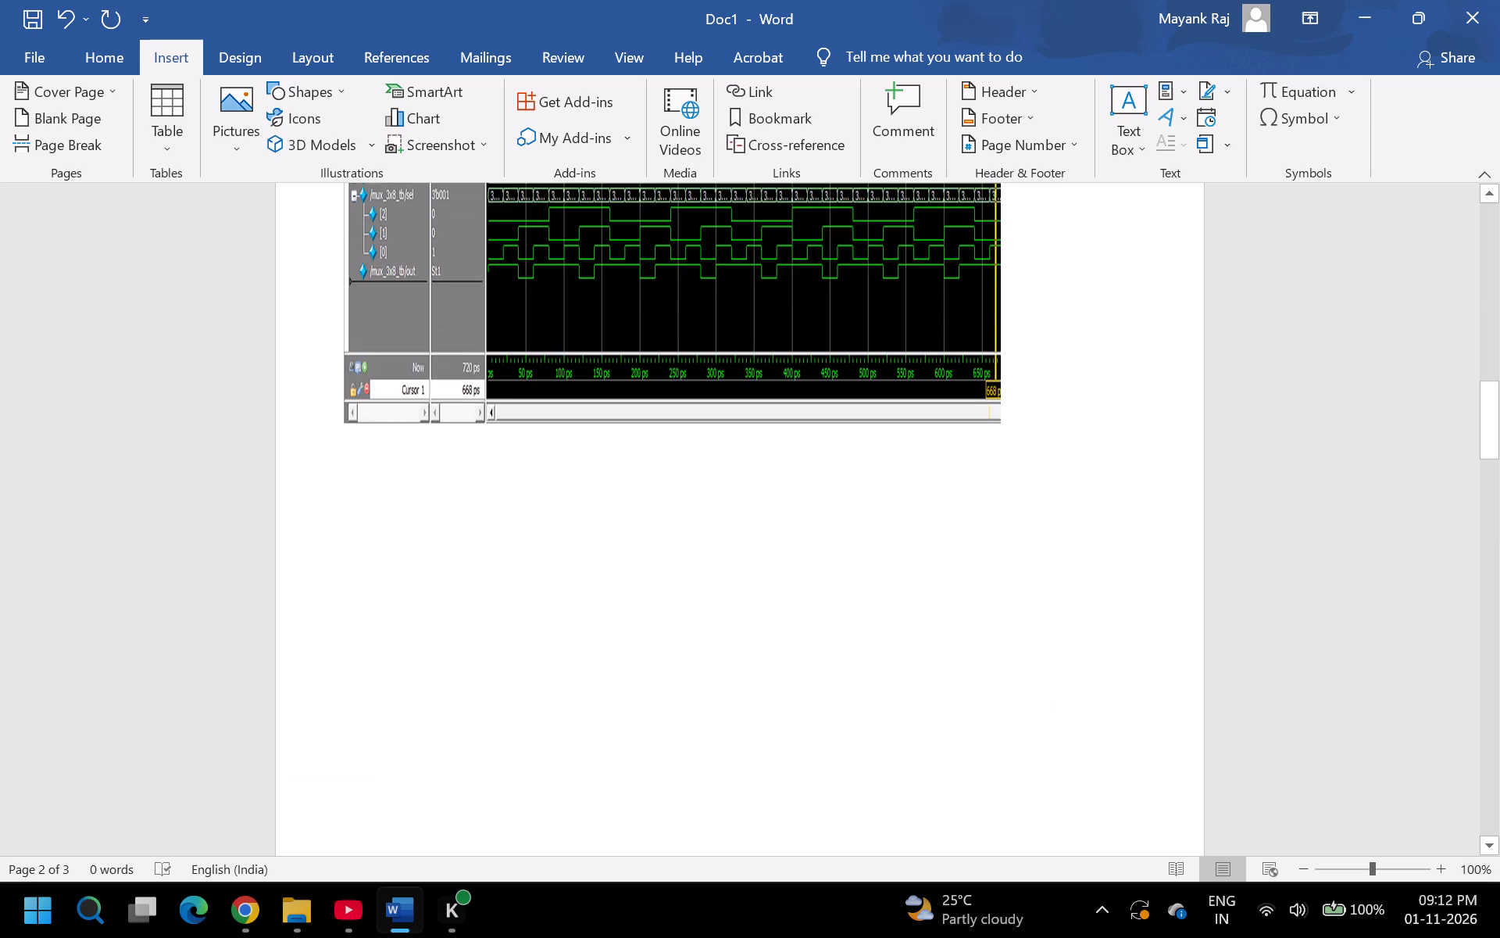
scroll(784, 432, "up", 18)
scroll(784, 432, "up", 3)
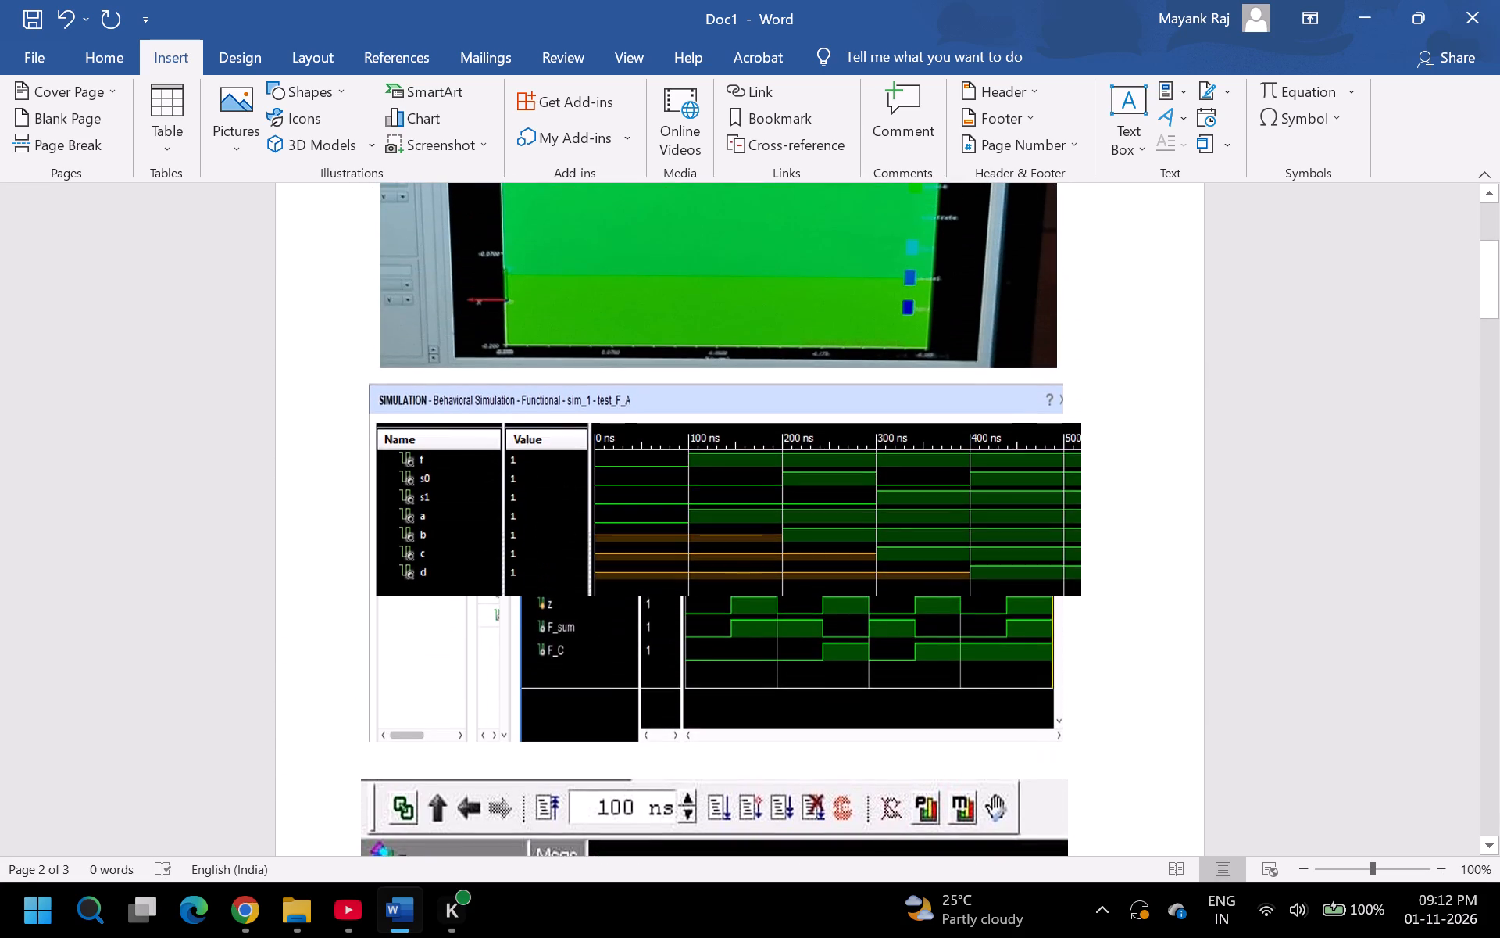
left_click_drag(776, 456, 762, 857)
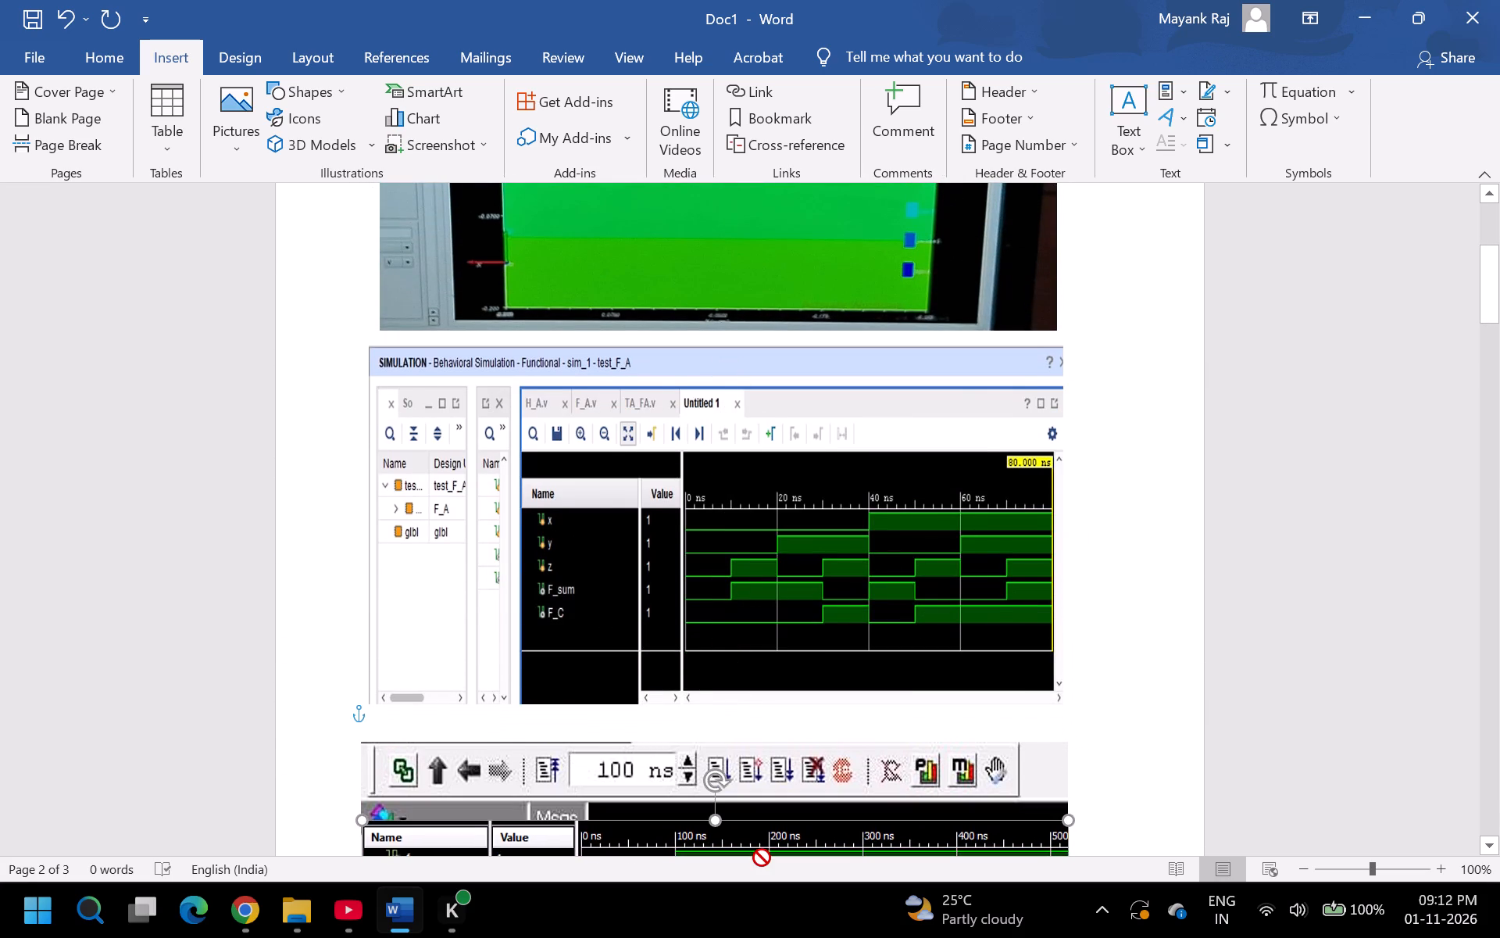
left_click_drag(762, 857, 759, 854)
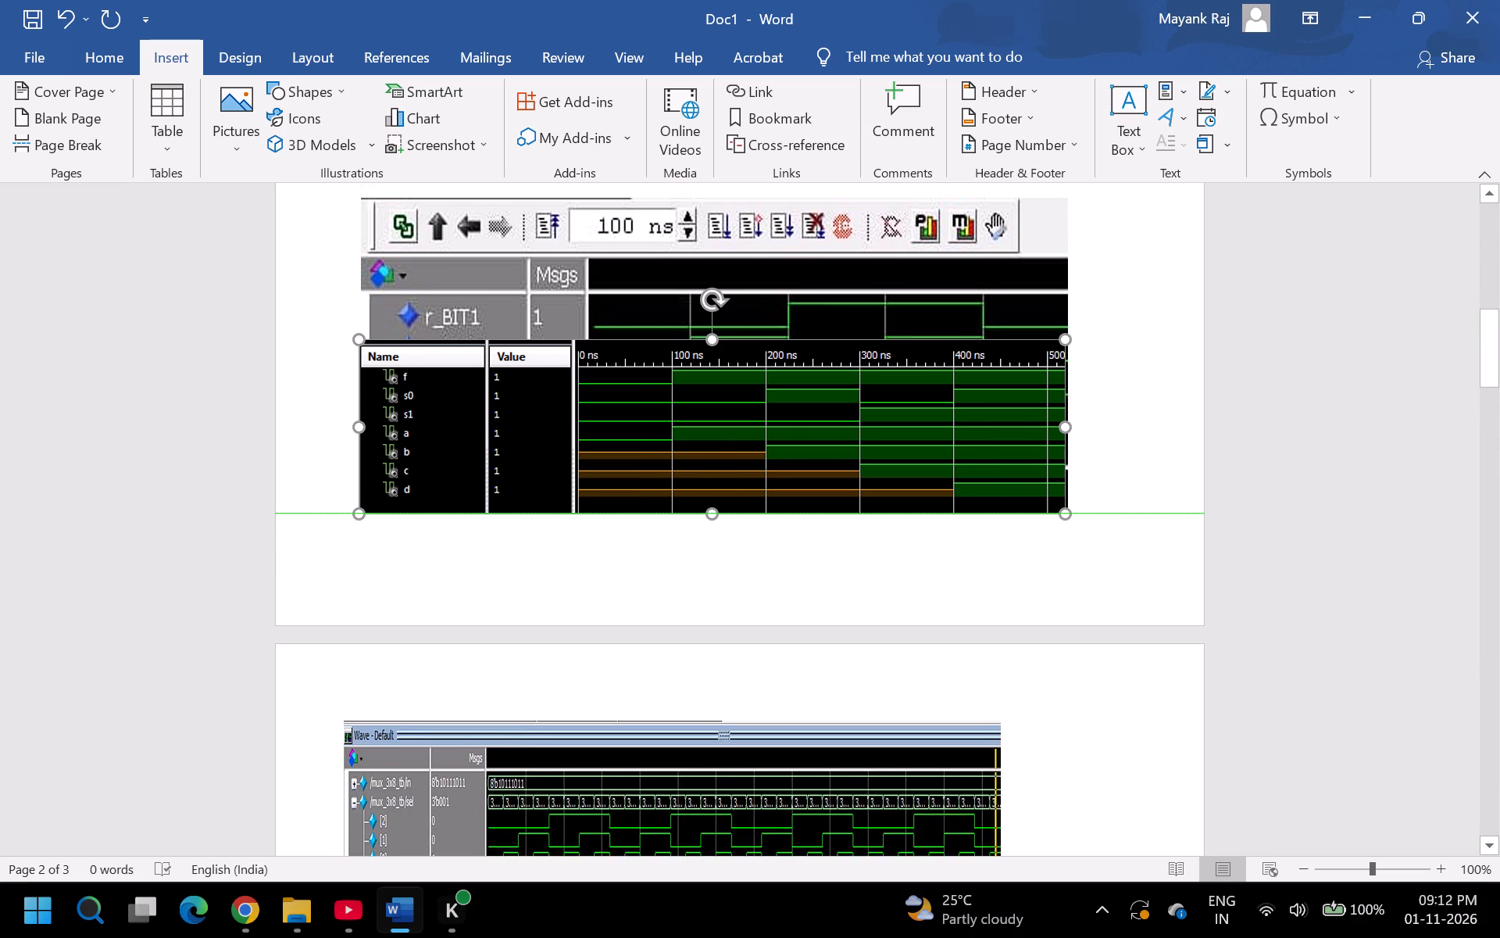
left_click_drag(759, 854, 791, 875)
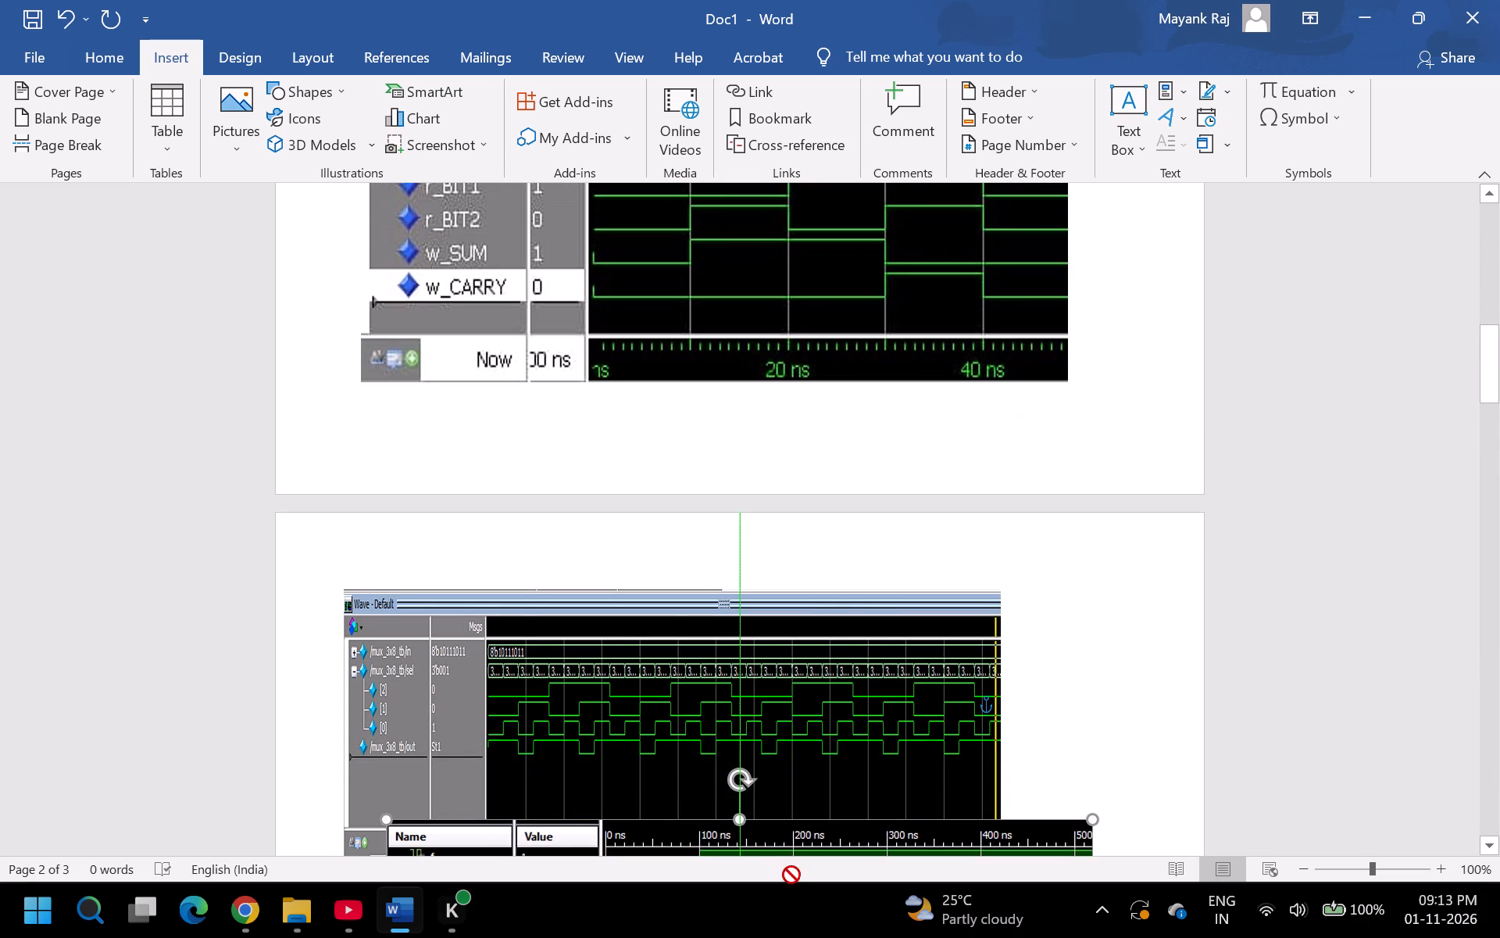
left_click_drag(791, 875, 773, 859)
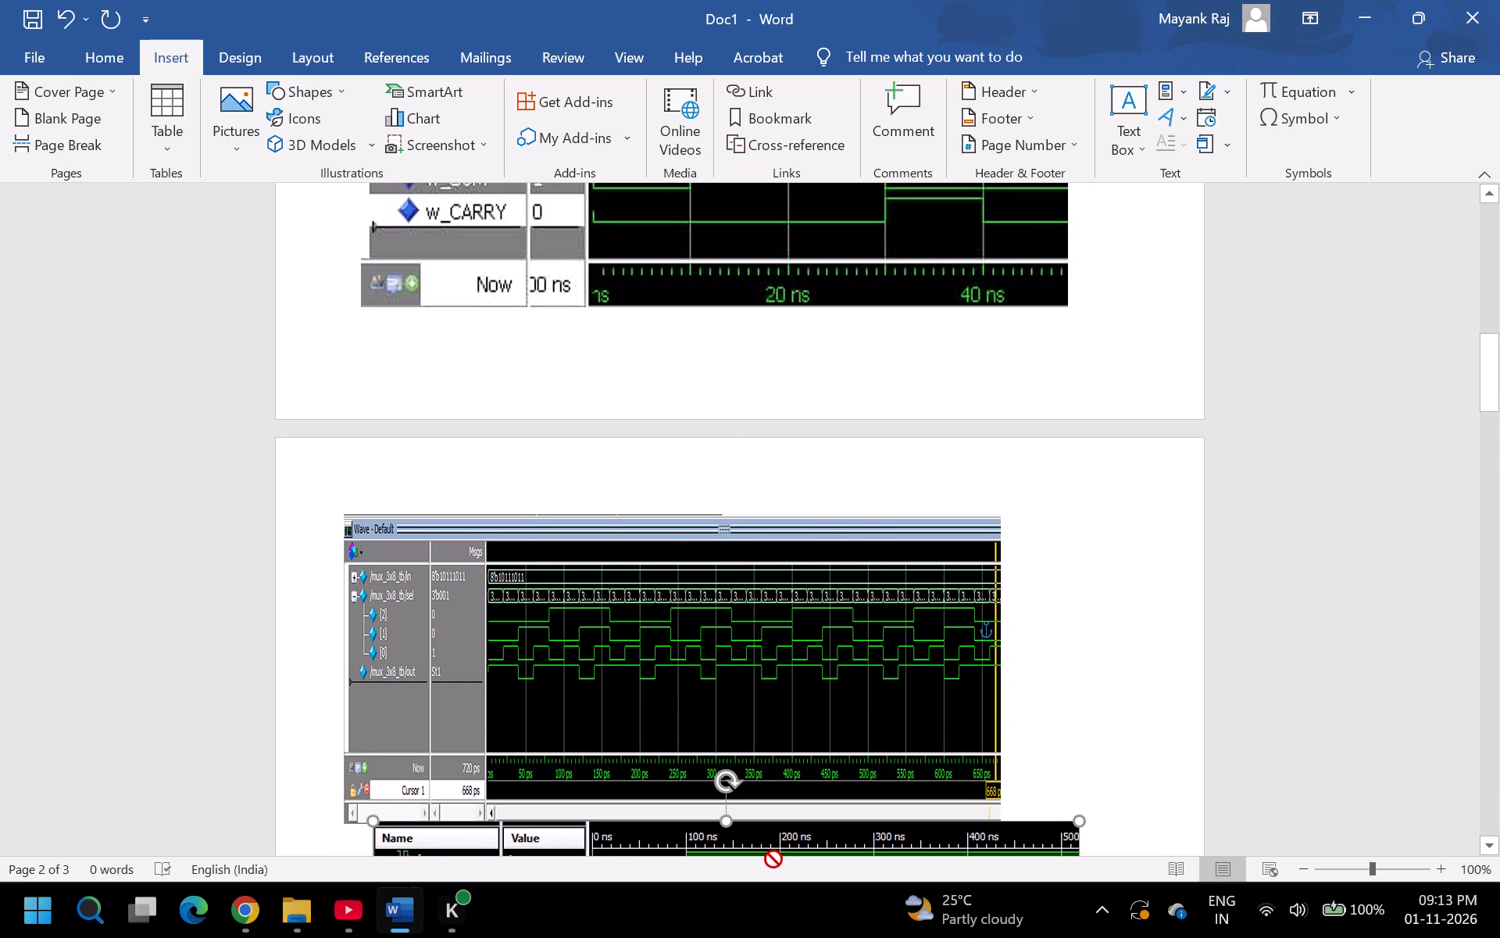
left_click_drag(773, 859, 741, 834)
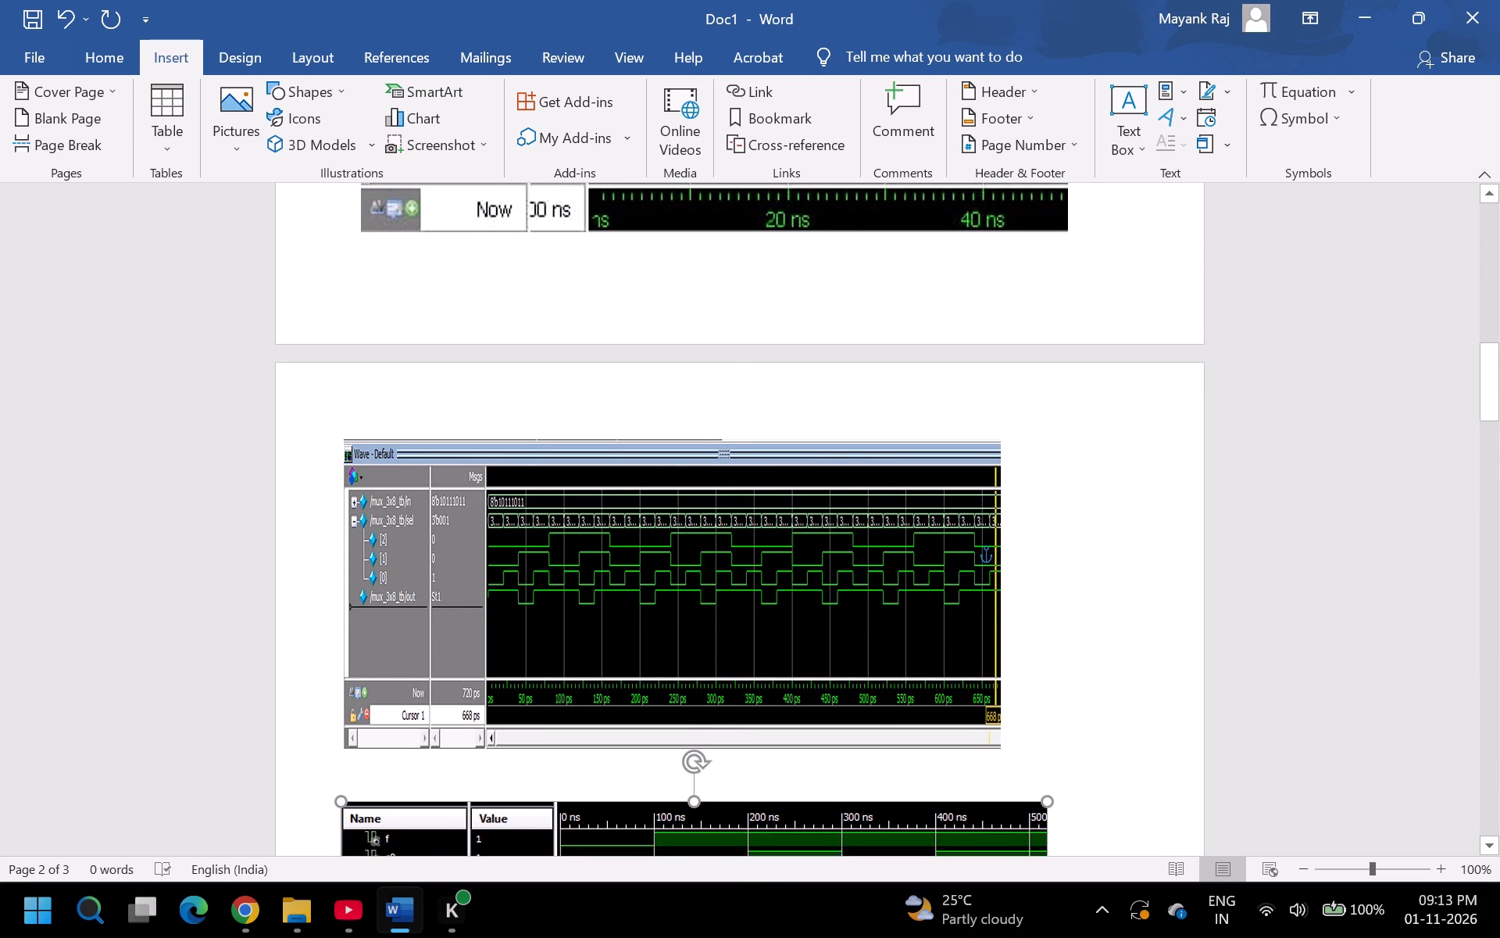
left_click_drag(741, 834, 743, 819)
scroll(745, 664, "down", 8)
scroll(744, 663, "up", 14)
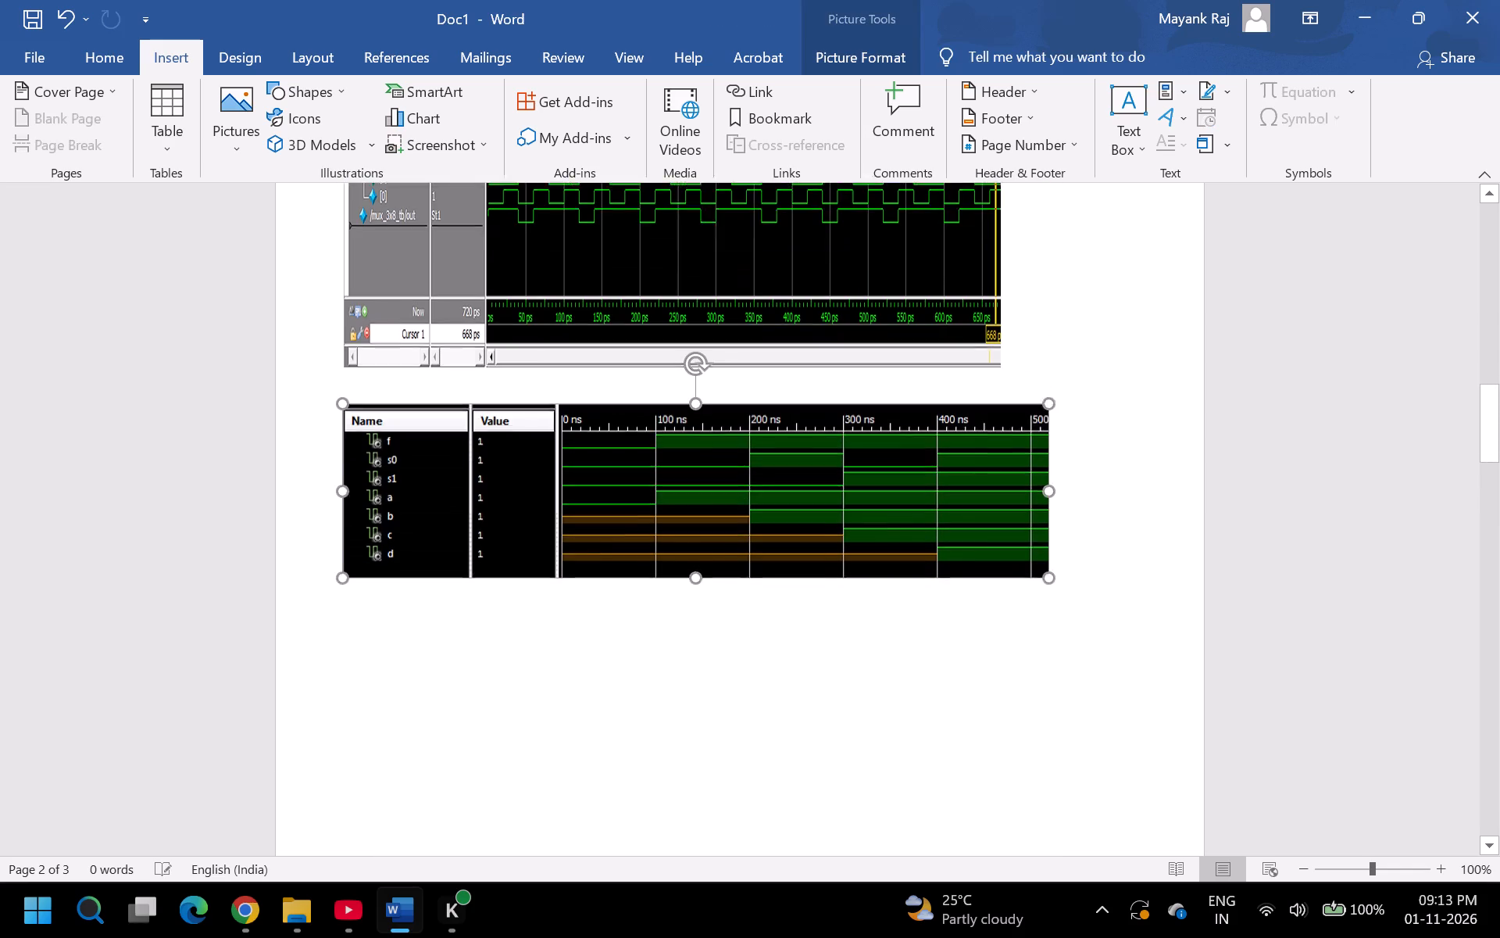
left_click_drag(723, 582, 722, 632)
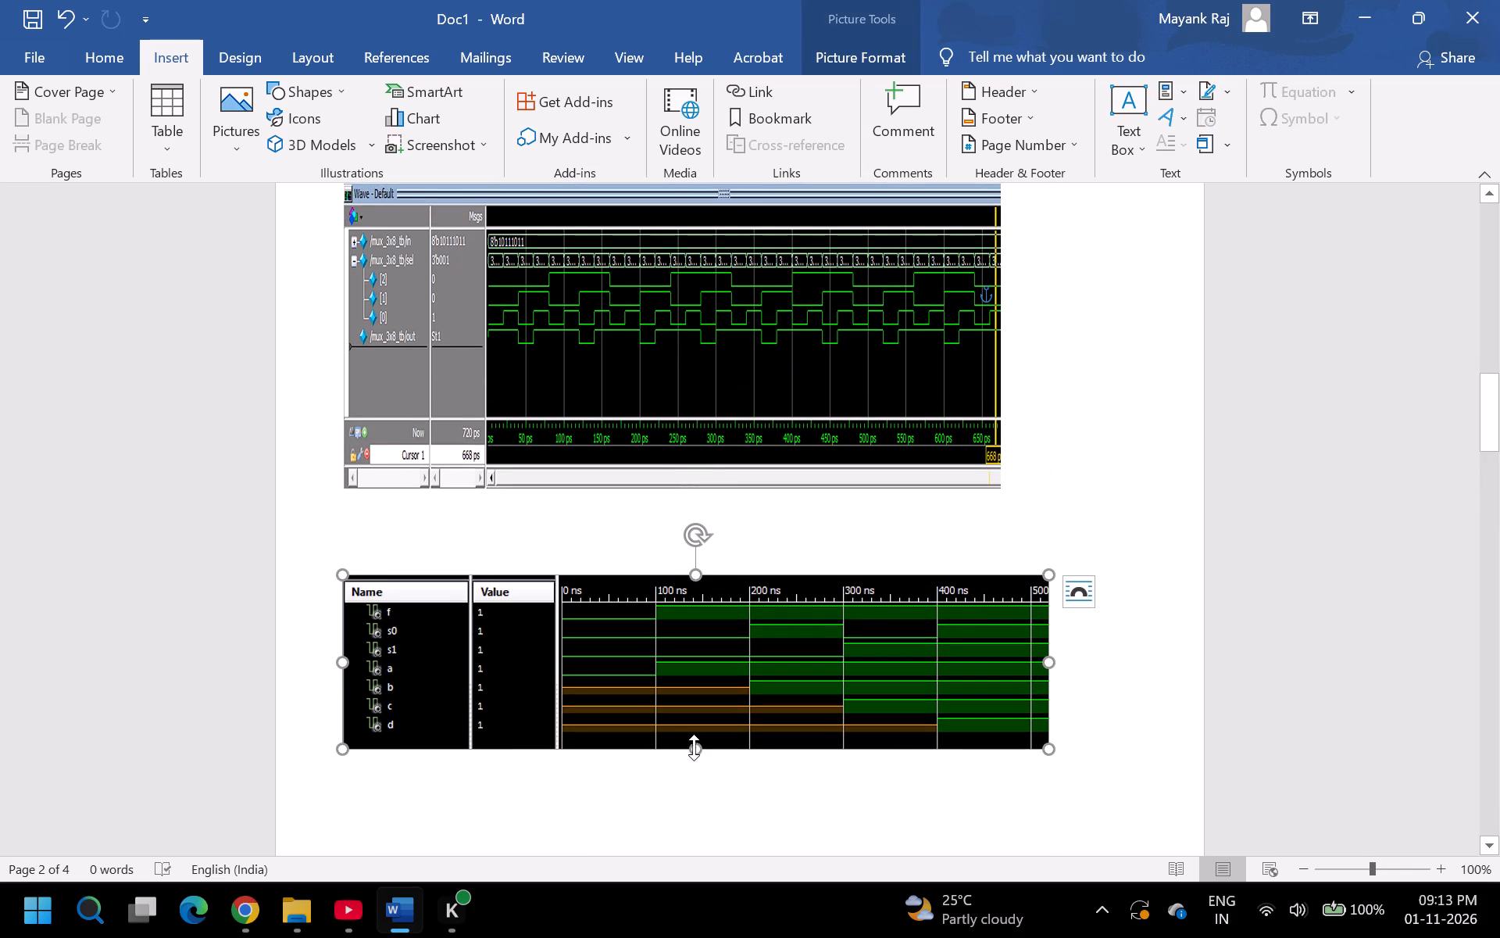
Stretch the demux waveform taller and shift it slightly down and toward the page's horizontal centre.
left_click_drag(695, 747, 704, 840)
scroll(721, 736, "down", 4)
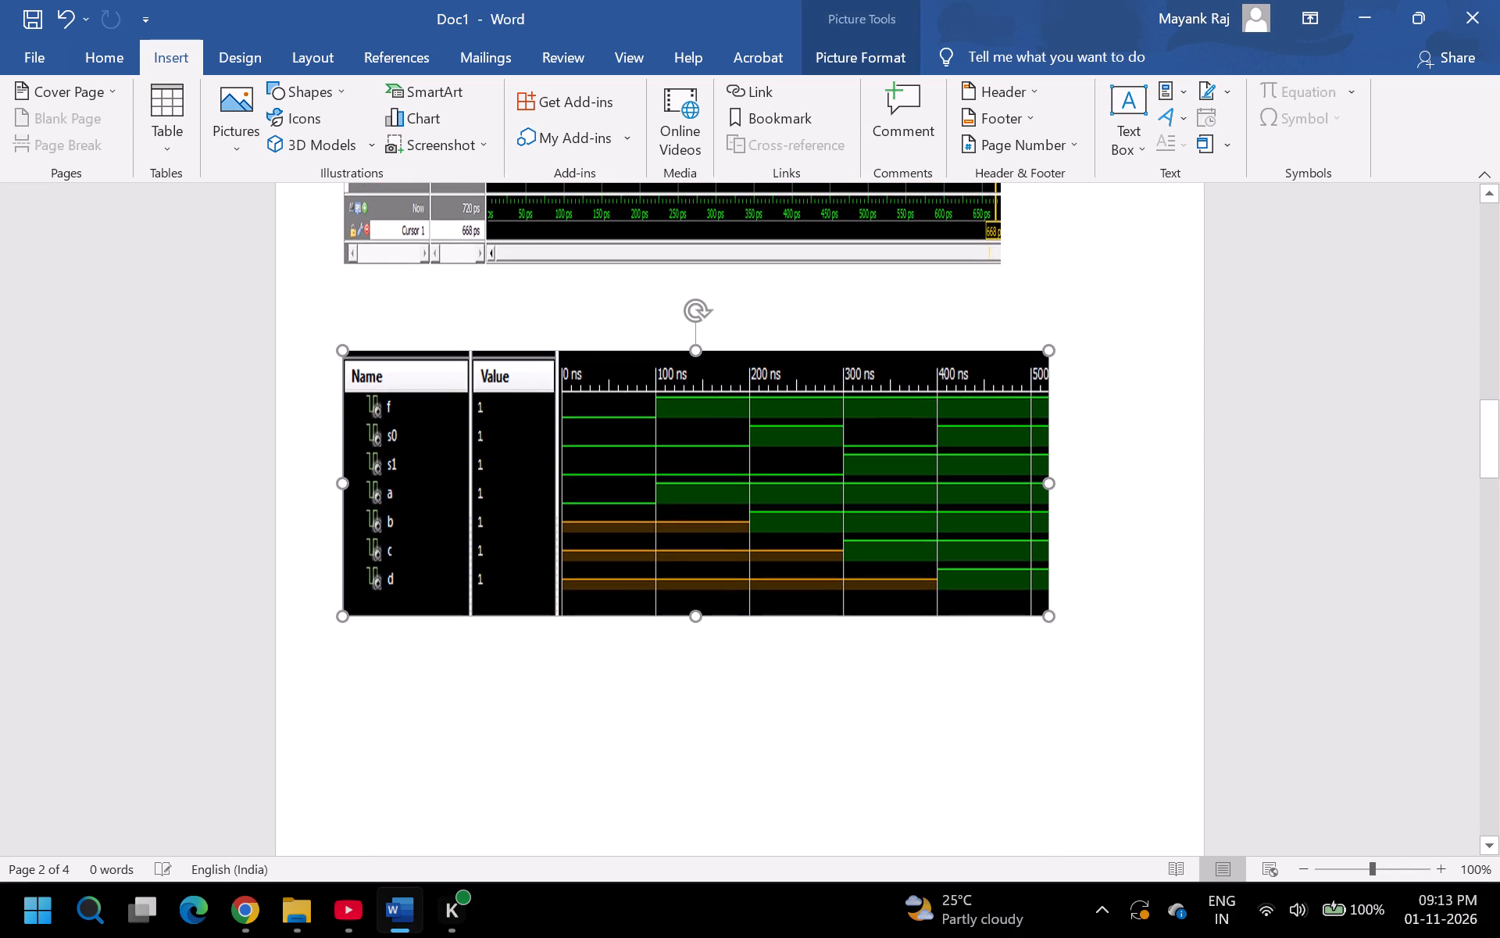
left_click_drag(699, 612, 689, 656)
scroll(725, 526, "down", 7)
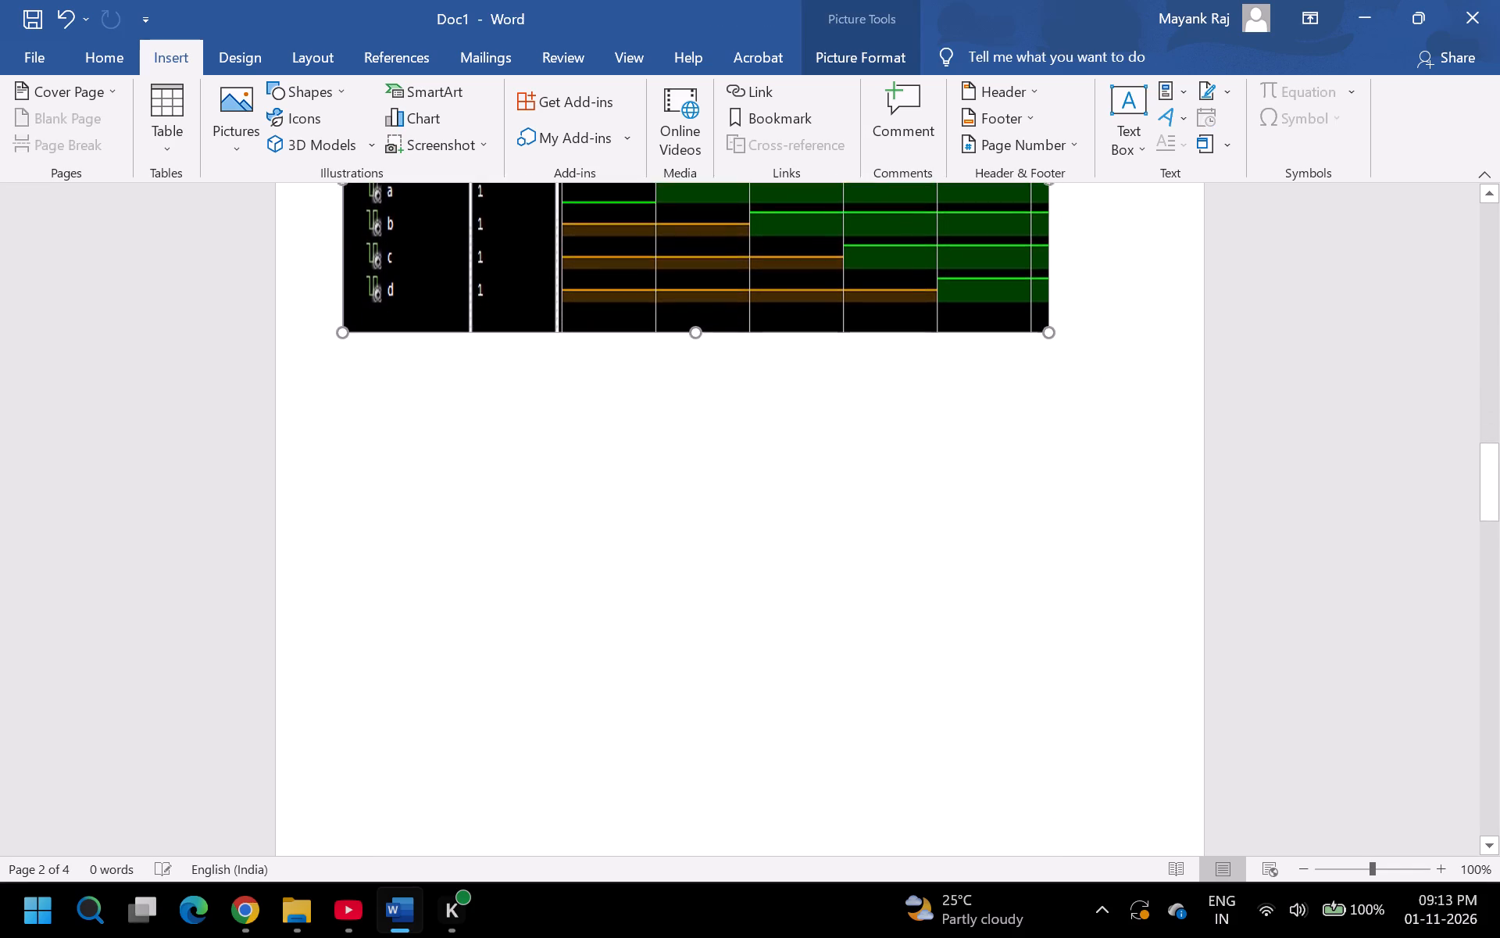
scroll(725, 526, "up", 7)
left_click_drag(727, 454, 771, 517)
Shift the 8-to-1 multiplexer waveform right and slightly down, and narrow it a little so it sits centred above the demux waveform.
scroll(790, 401, "up", 5)
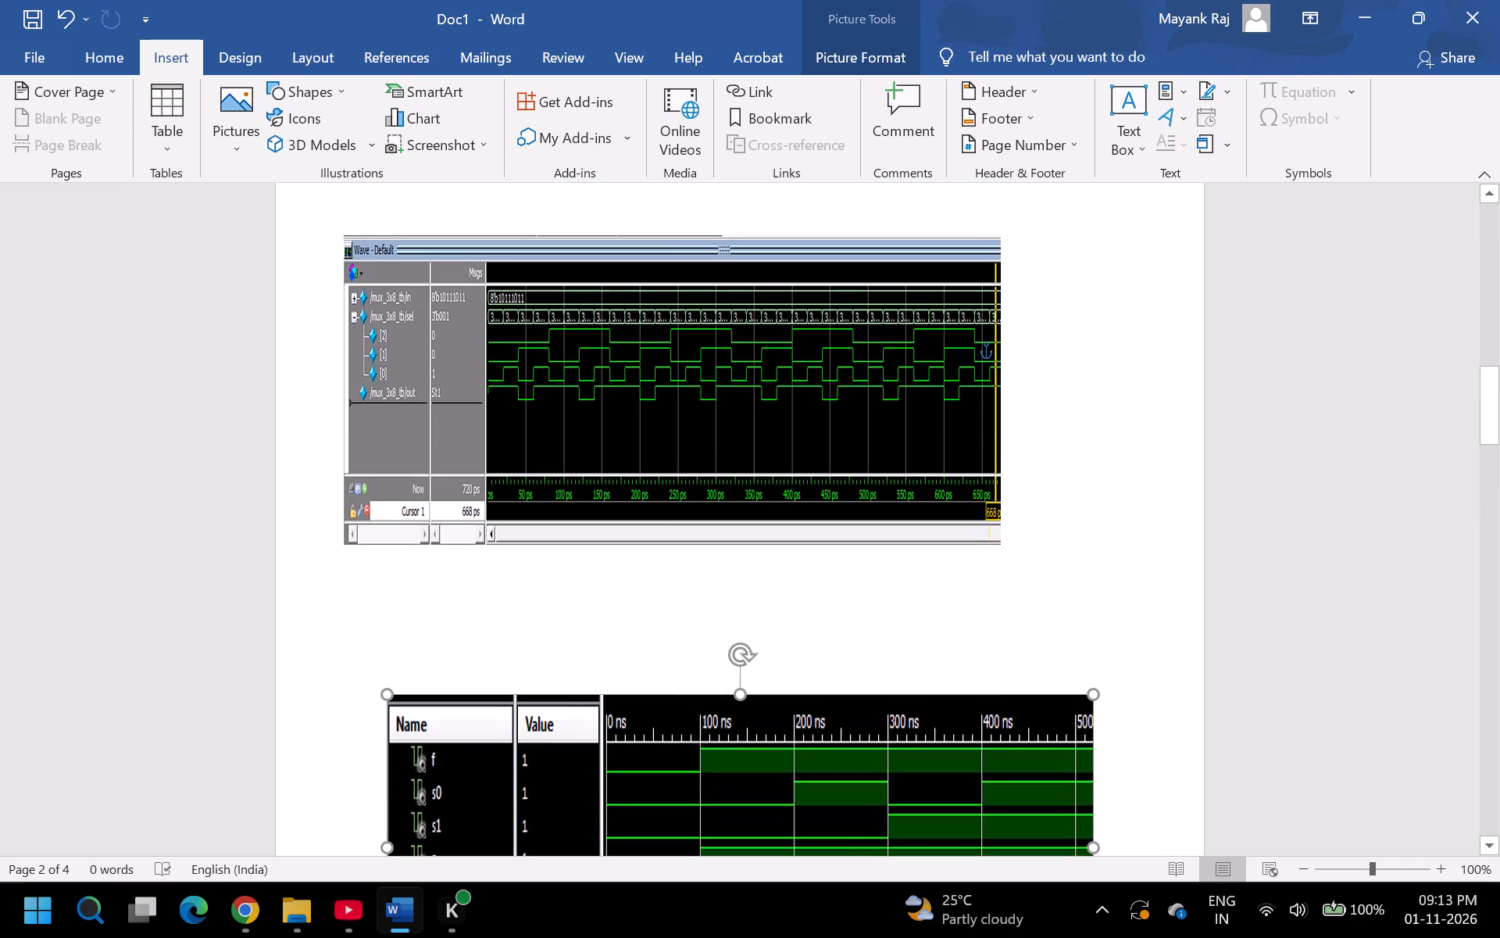
left_click_drag(700, 381, 753, 417)
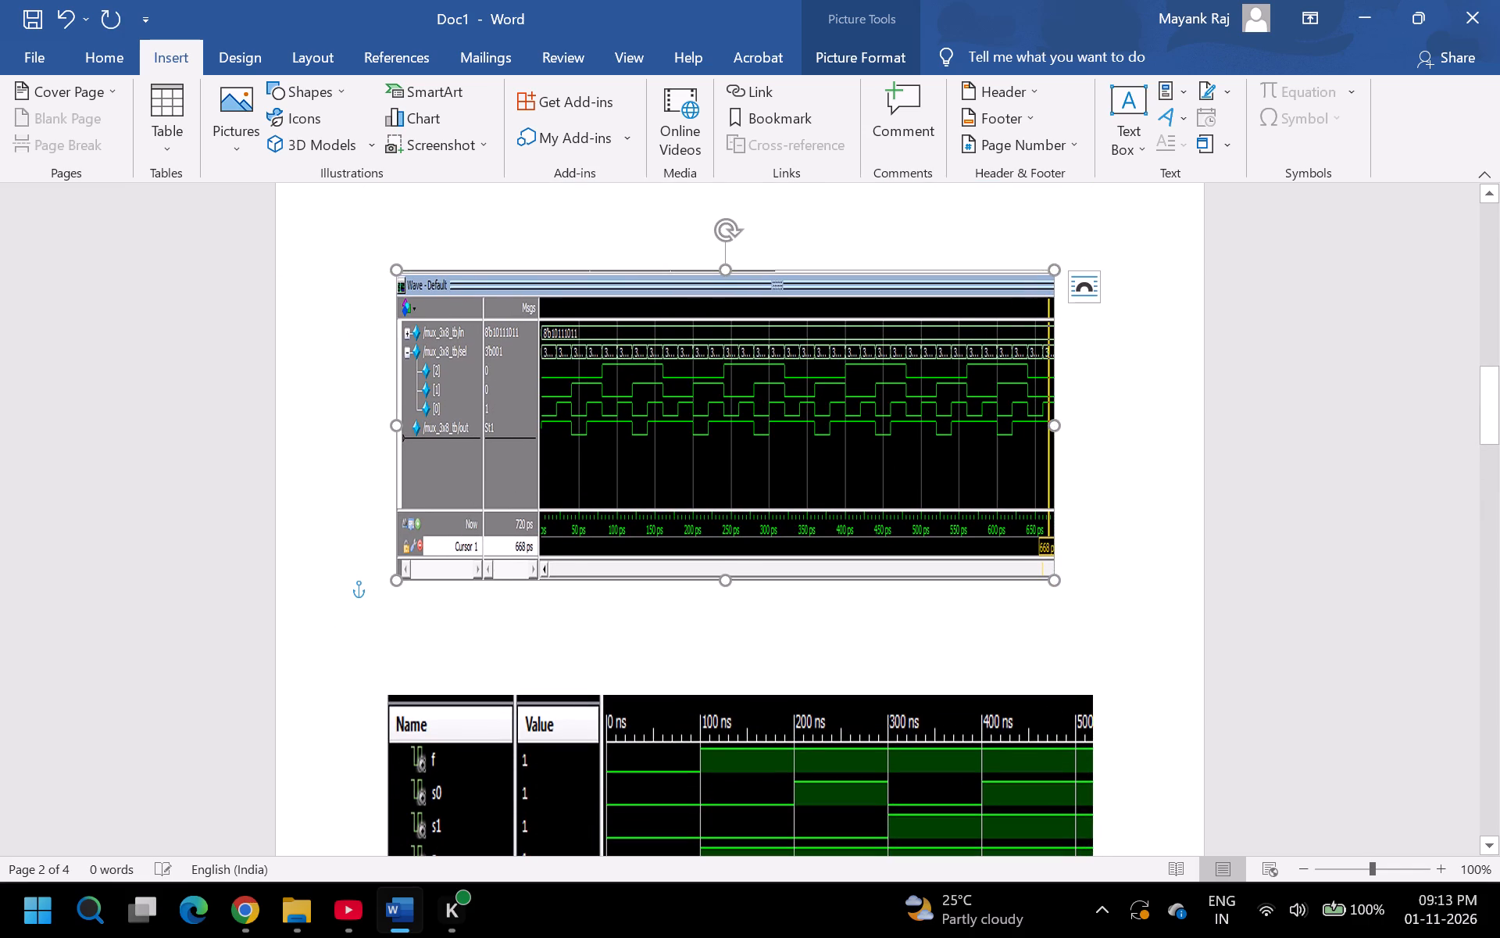
left_click_drag(777, 431, 802, 433)
left_click_drag(1077, 426, 1064, 426)
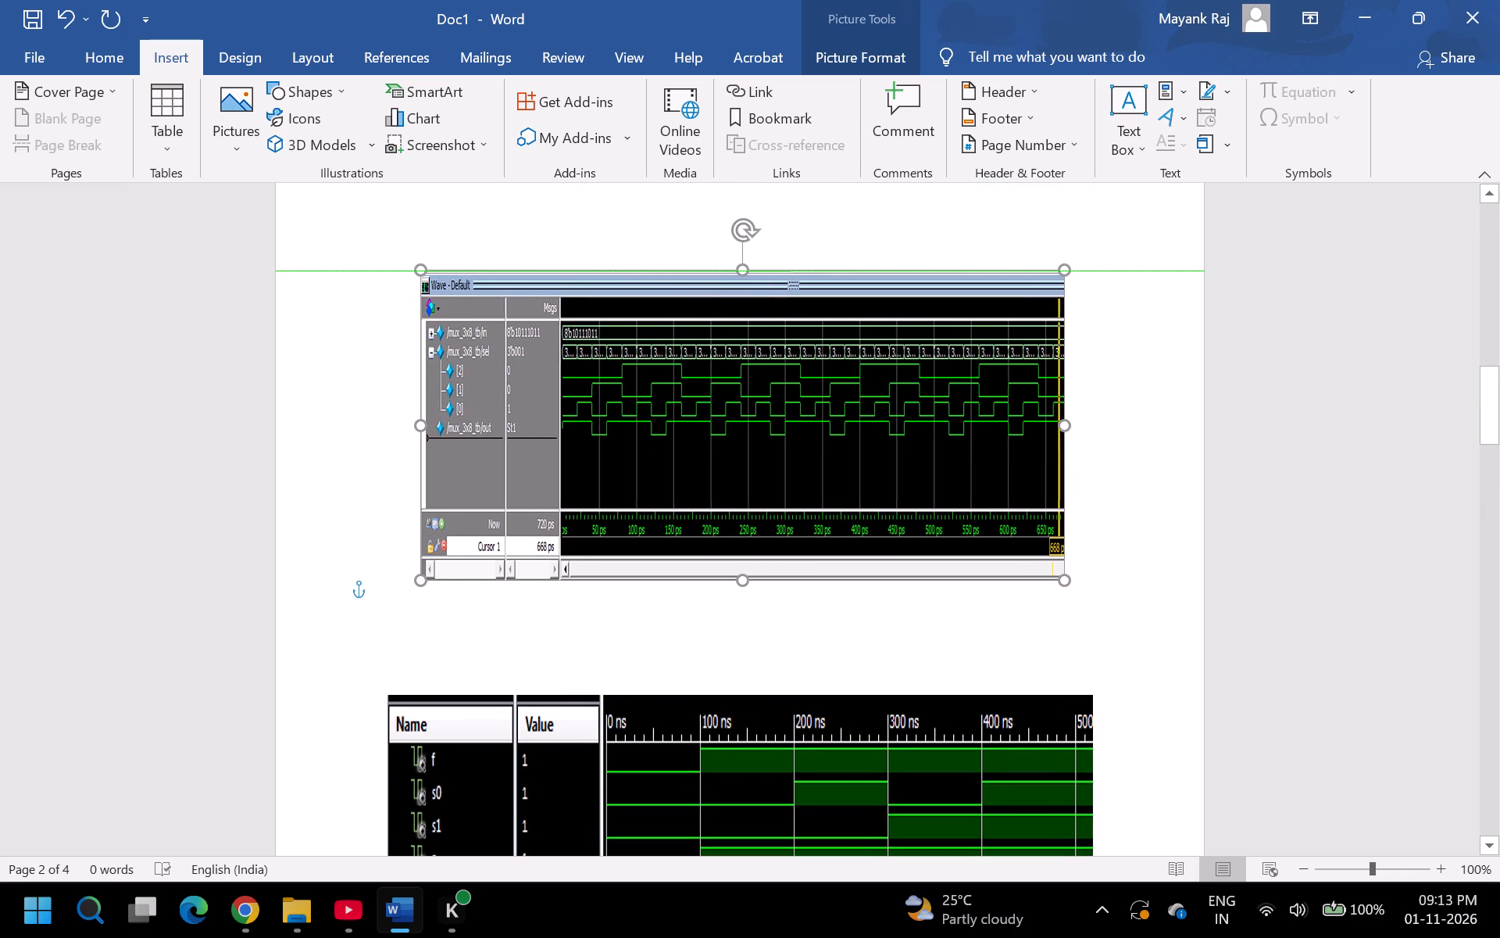
left_click_drag(1064, 426, 1060, 425)
Narrow the demux waveform from its right edge so that edge lines up with the 8-to-1 multiplexer waveform above.
scroll(1094, 732, "down", 3)
left_click(1017, 685)
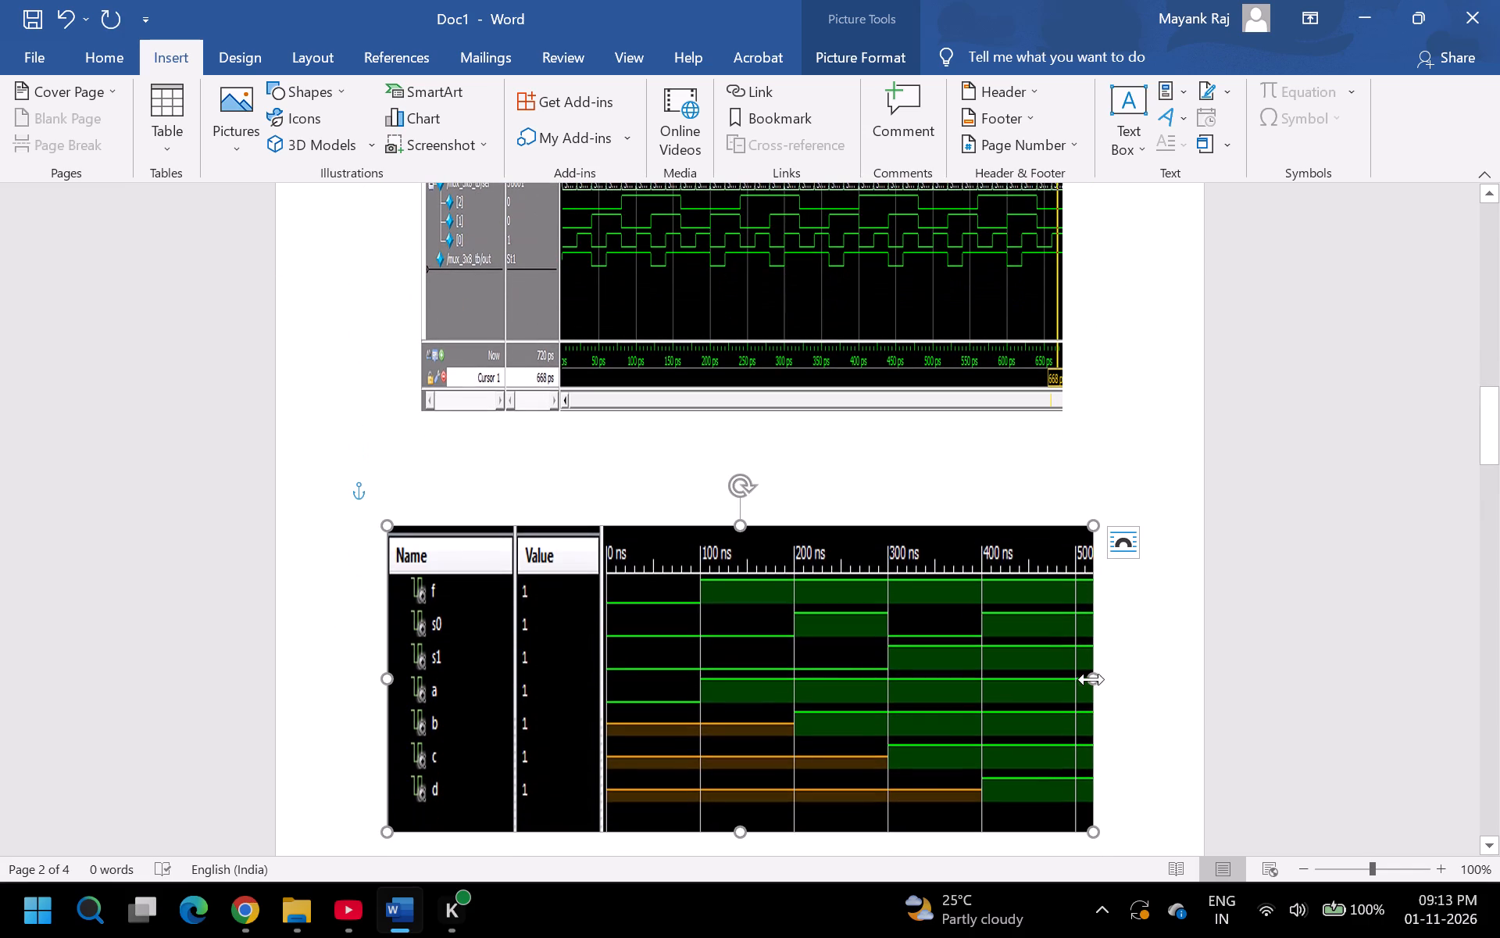
left_click_drag(1097, 679, 1059, 680)
left_click(1127, 661)
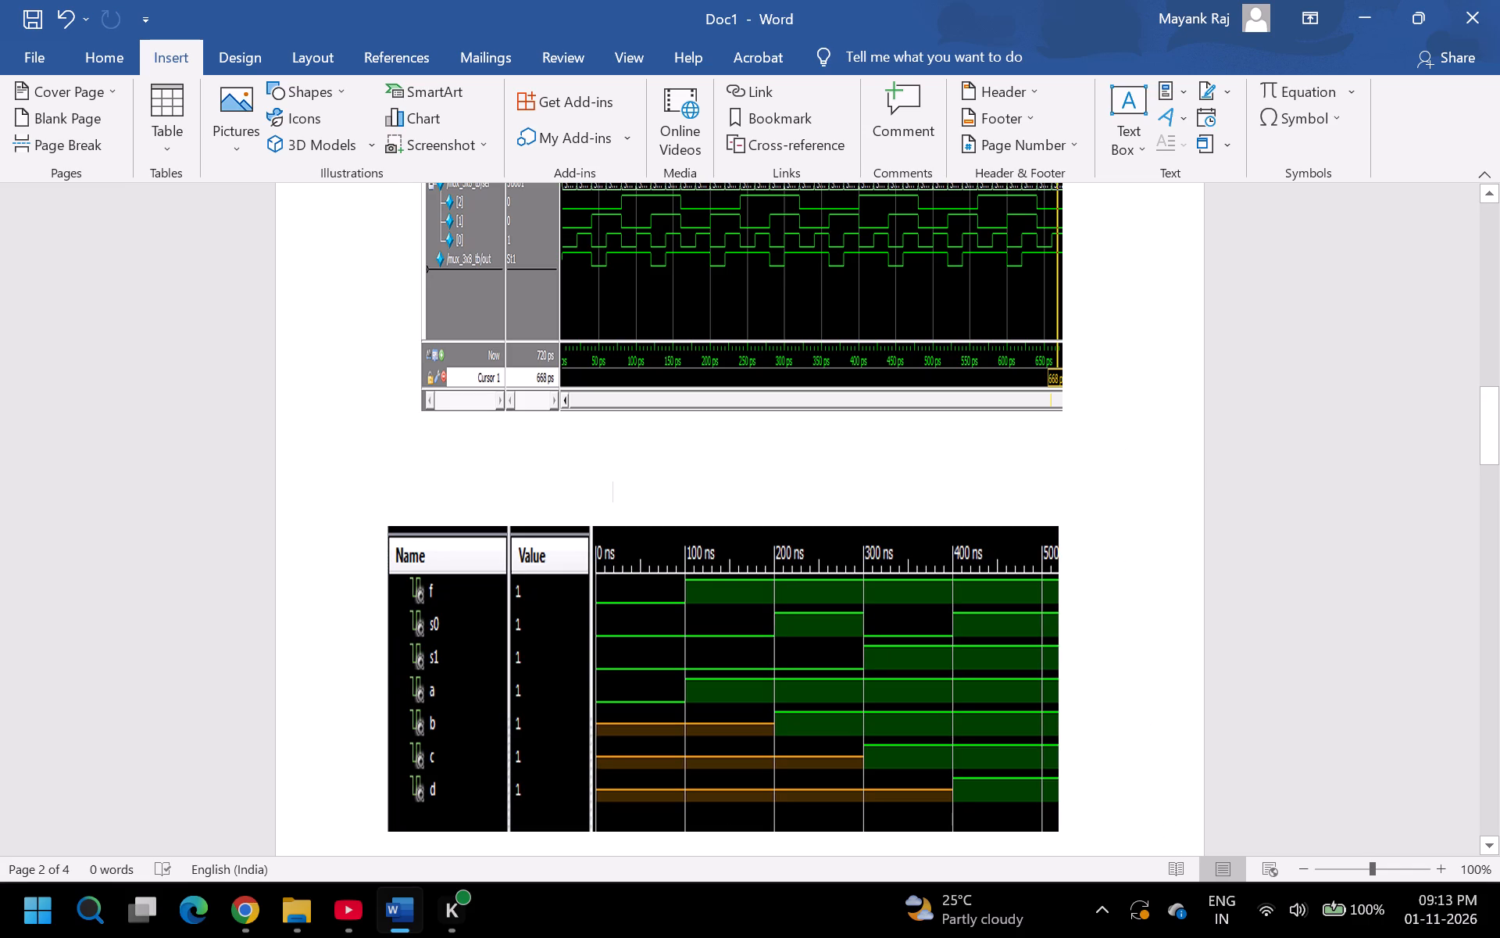
Review all pages of the document, checking the placement and spacing of the waveforms, MOSFET graphs and structure-viewer pictures.
scroll(1327, 451, "down", 13)
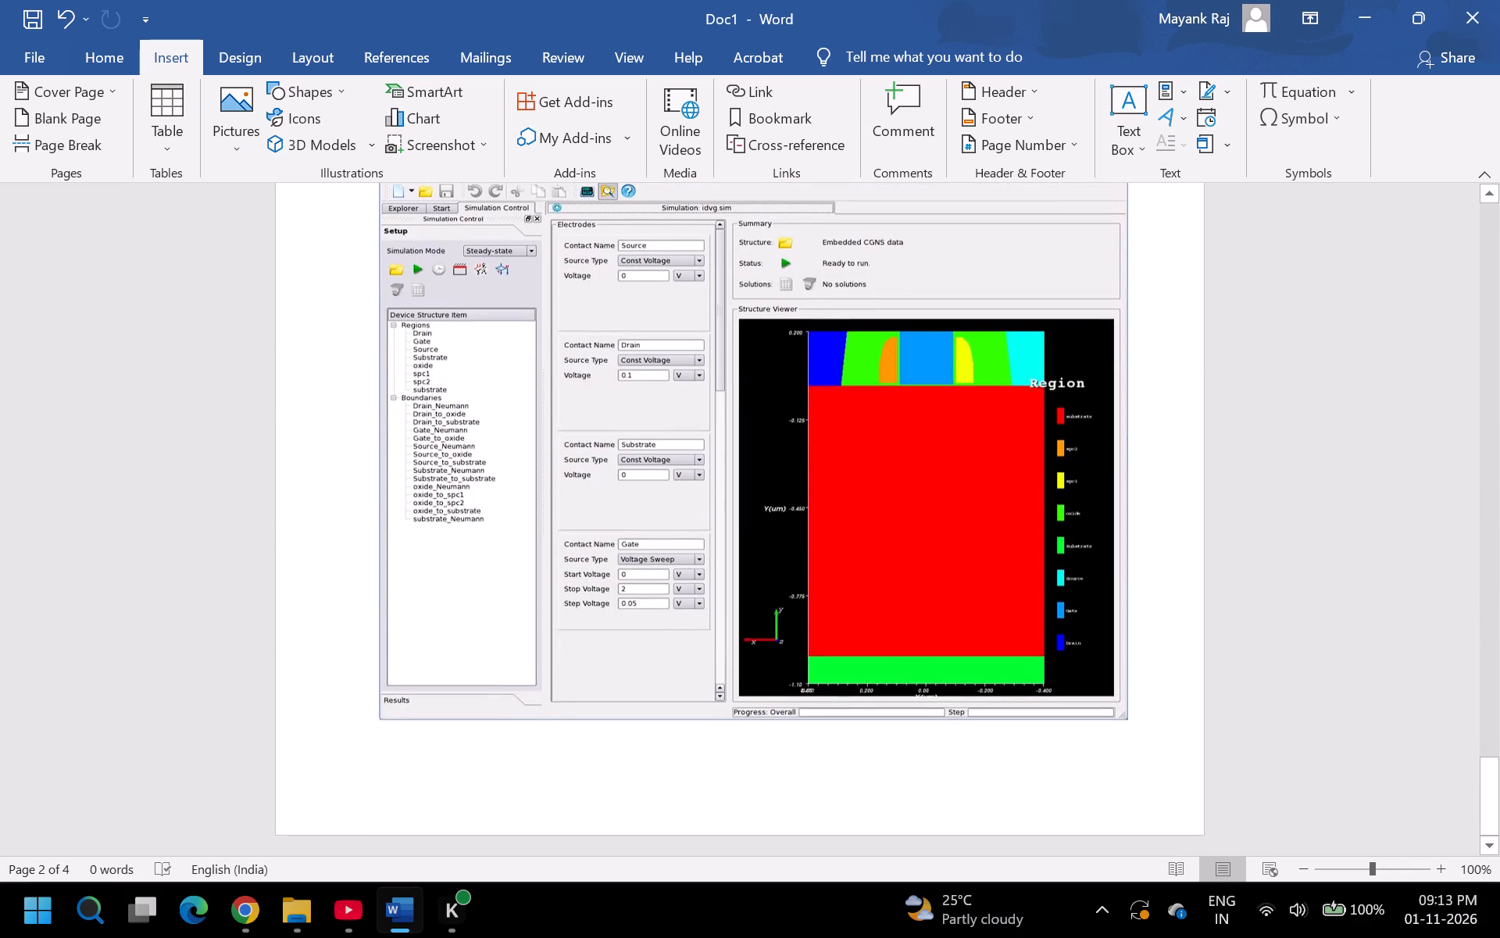
scroll(1327, 451, "down", 2)
scroll(1327, 451, "up", 10)
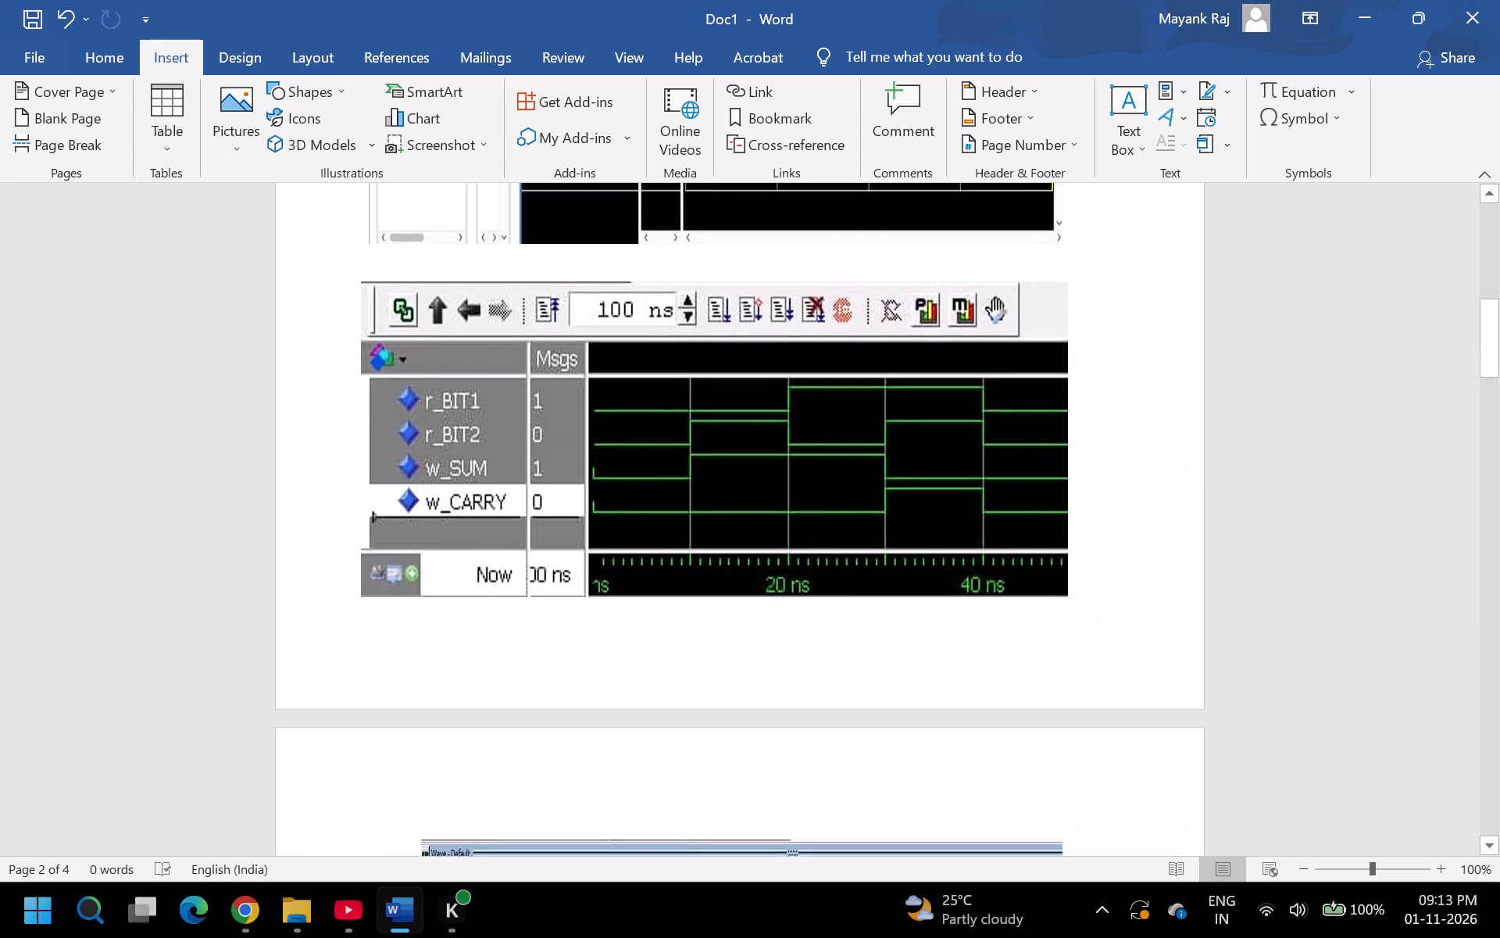
scroll(1327, 451, "up", 4)
scroll(1327, 451, "down", 3)
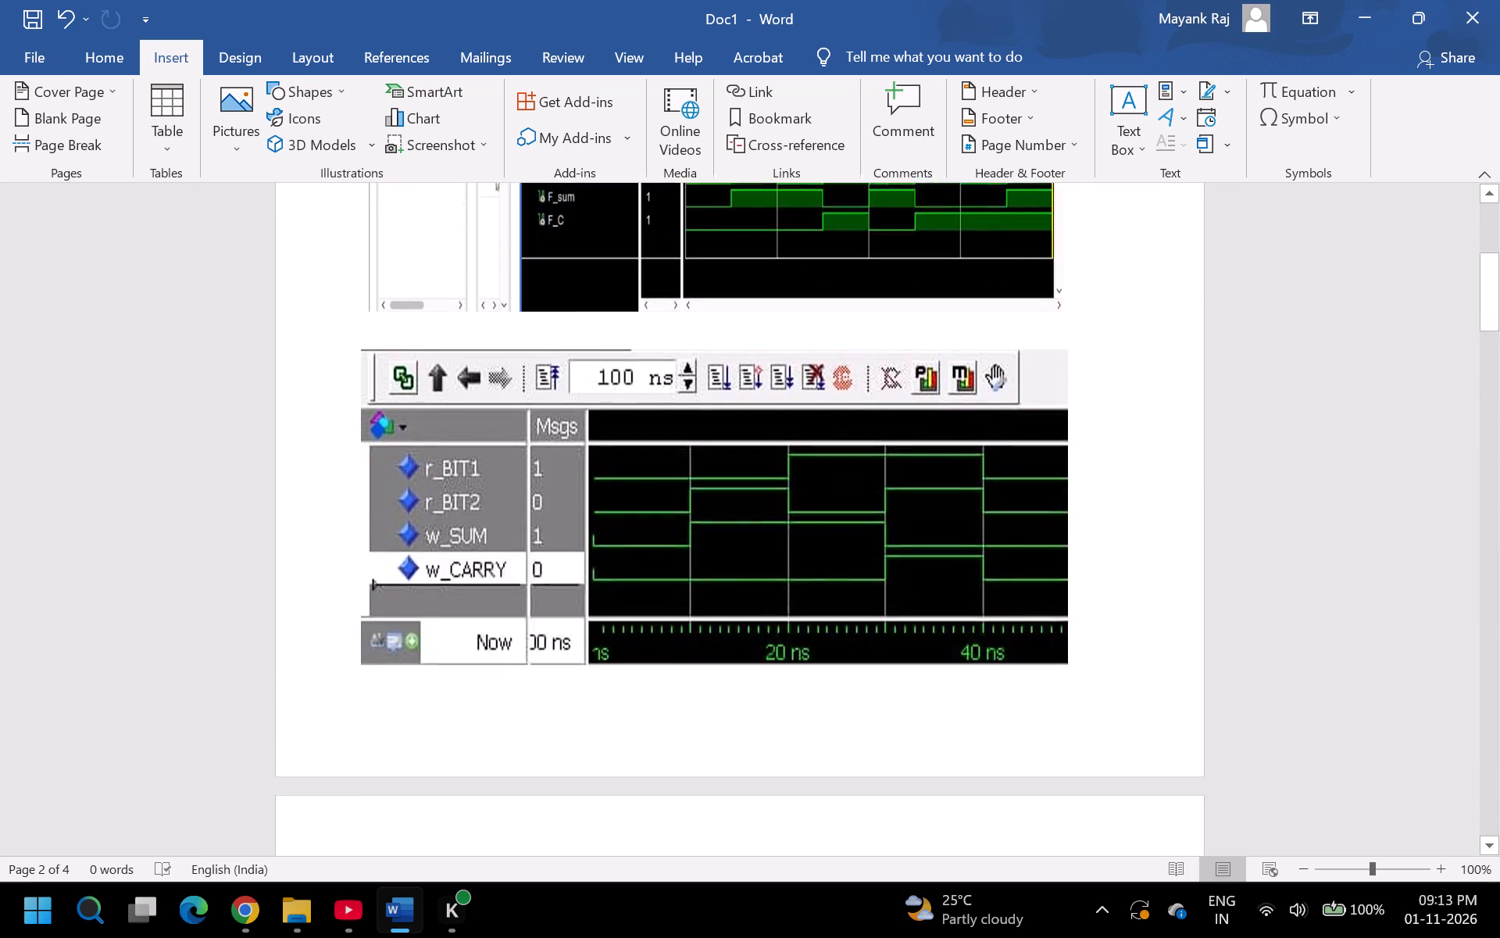
scroll(1327, 451, "down", 7)
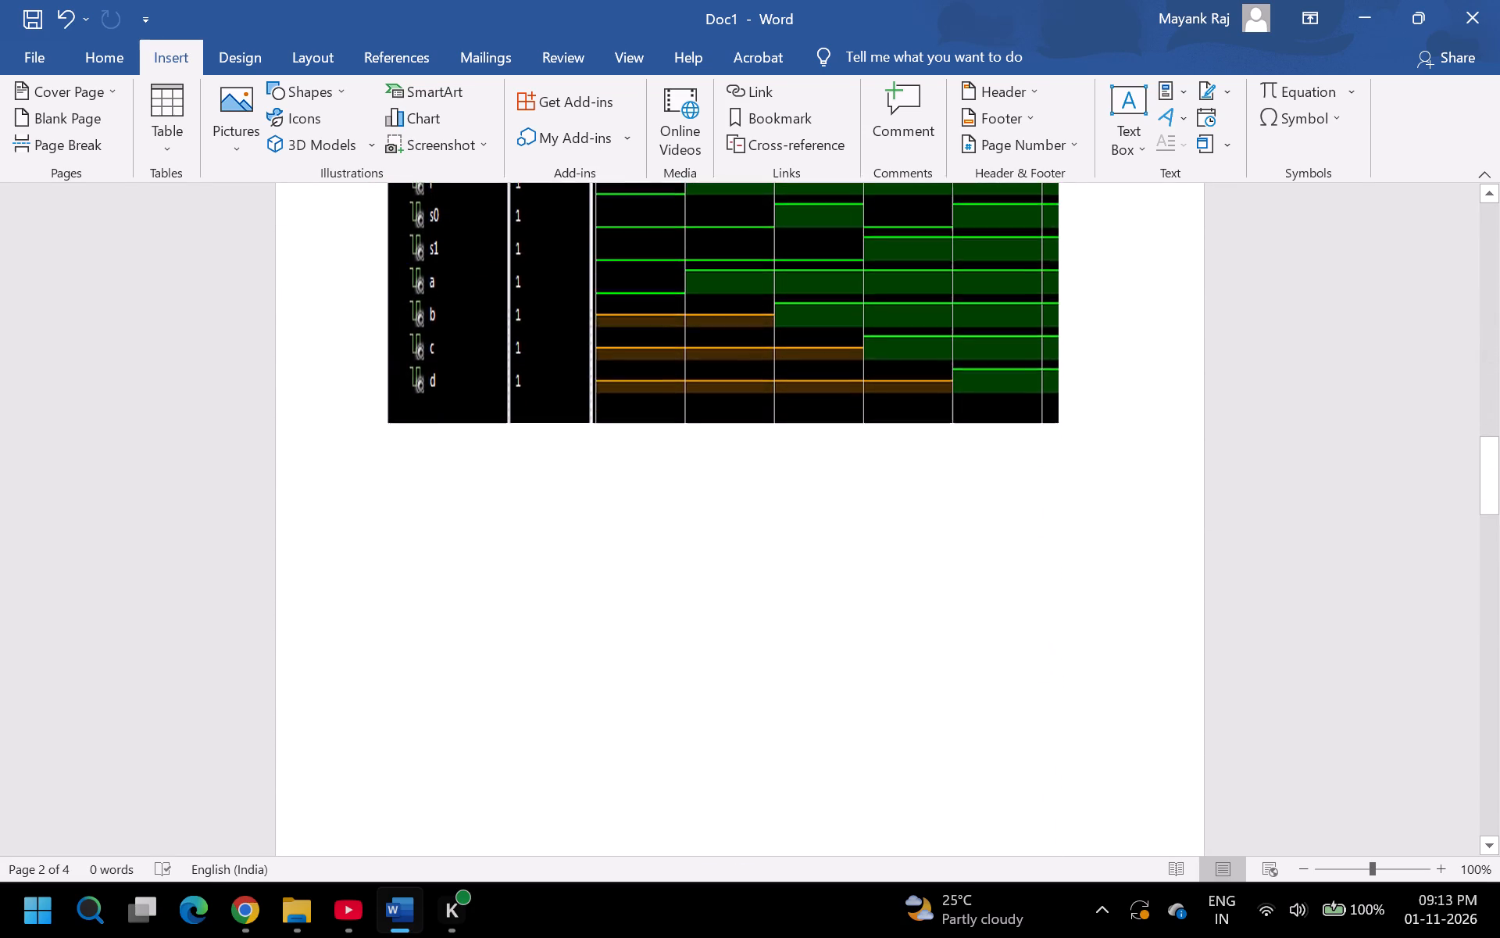
scroll(1327, 451, "down", 8)
scroll(1327, 451, "up", 1)
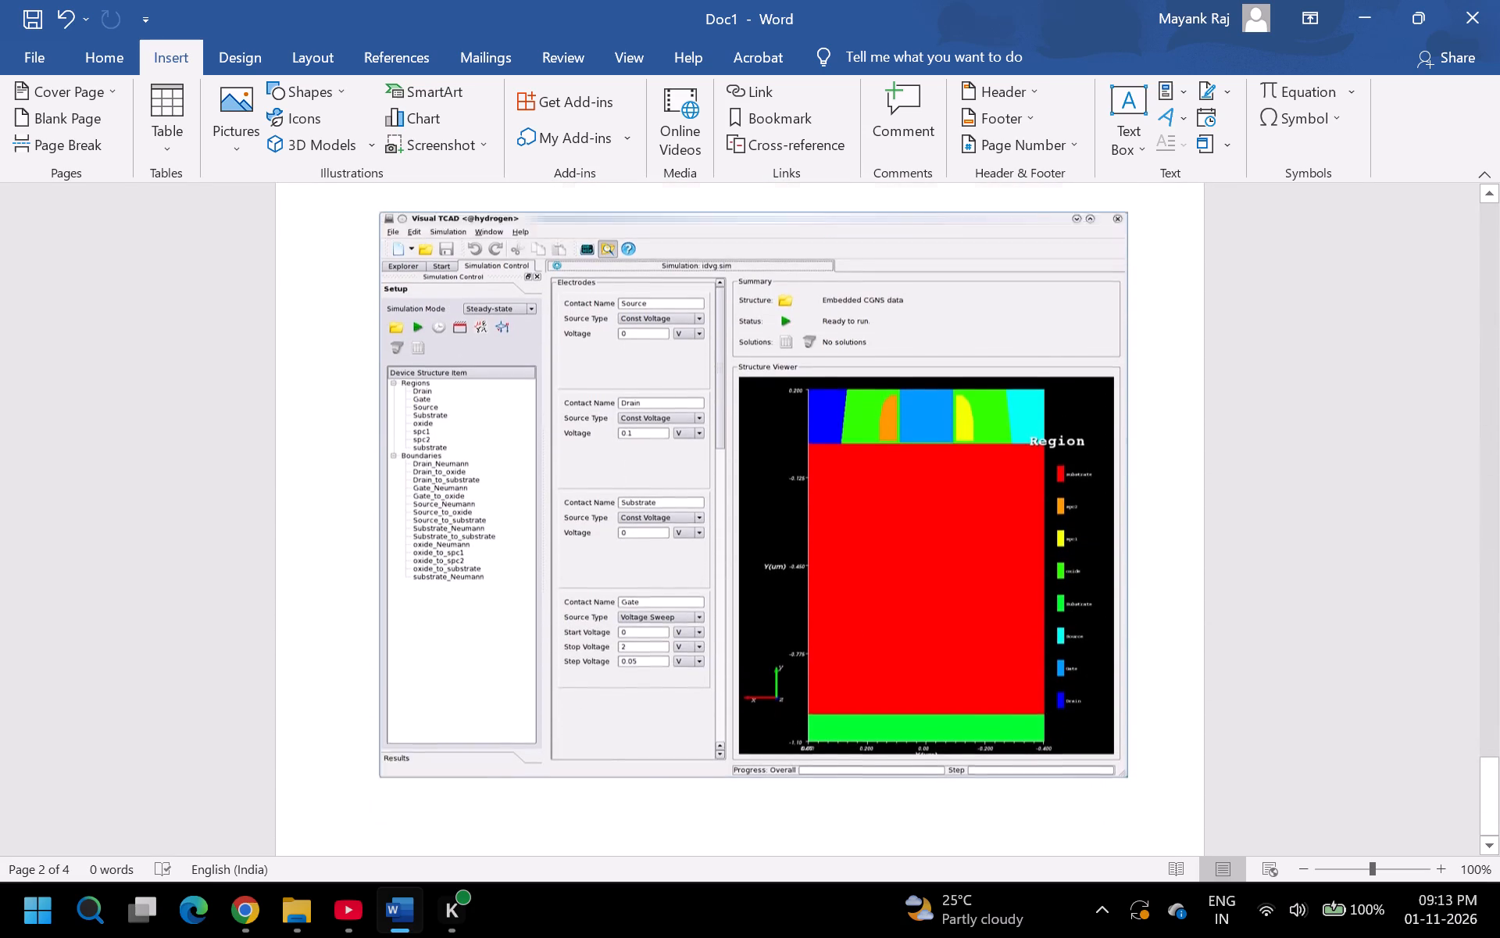
scroll(1327, 451, "up", 7)
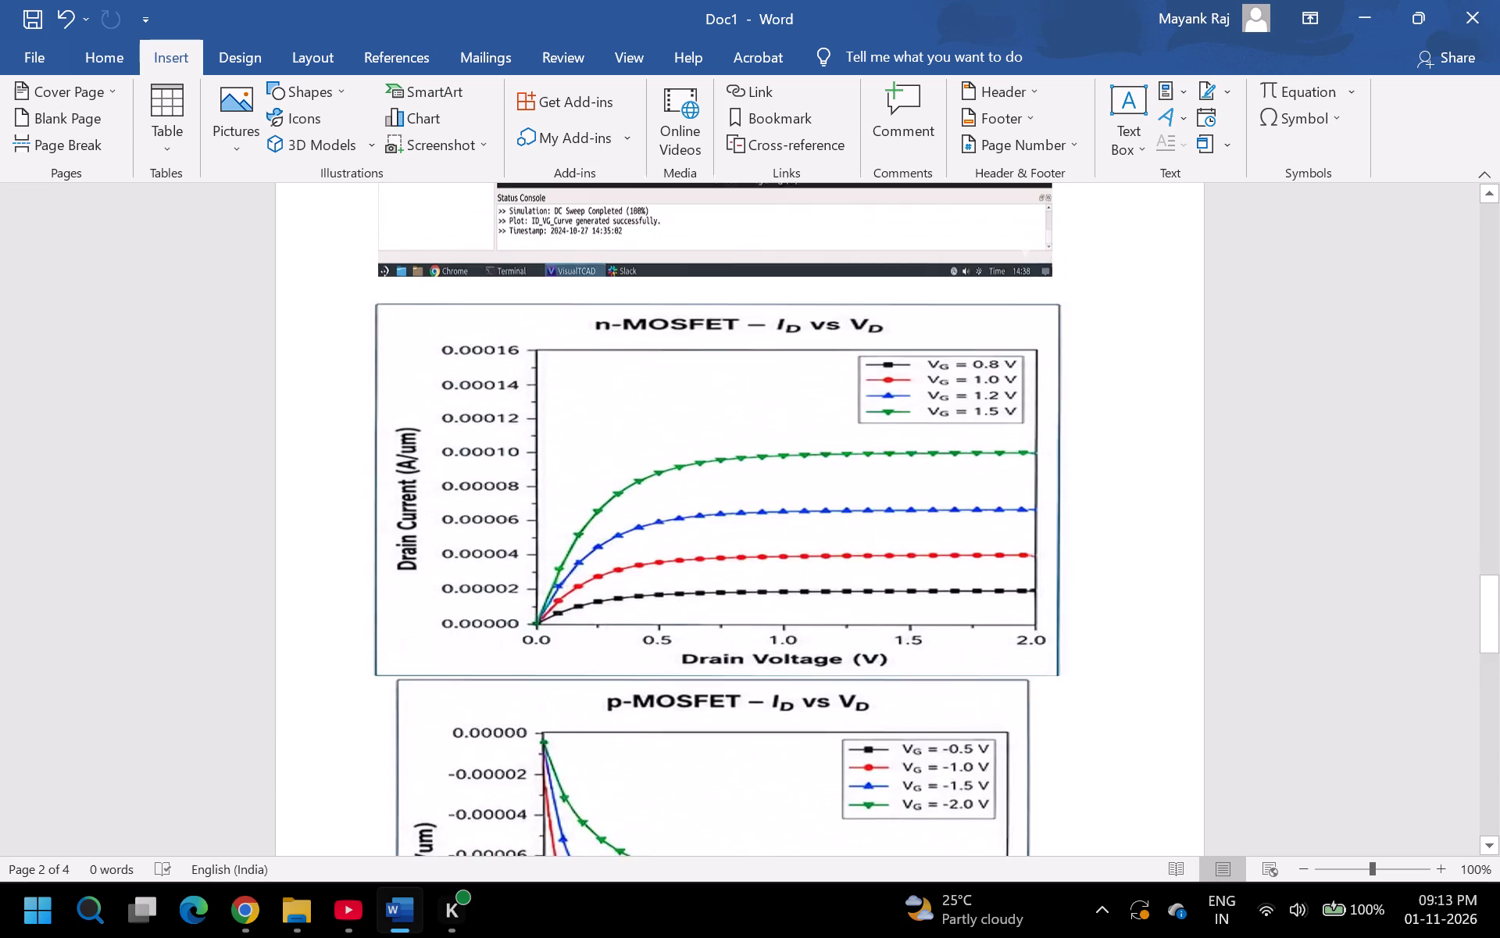
scroll(1327, 451, "up", 8)
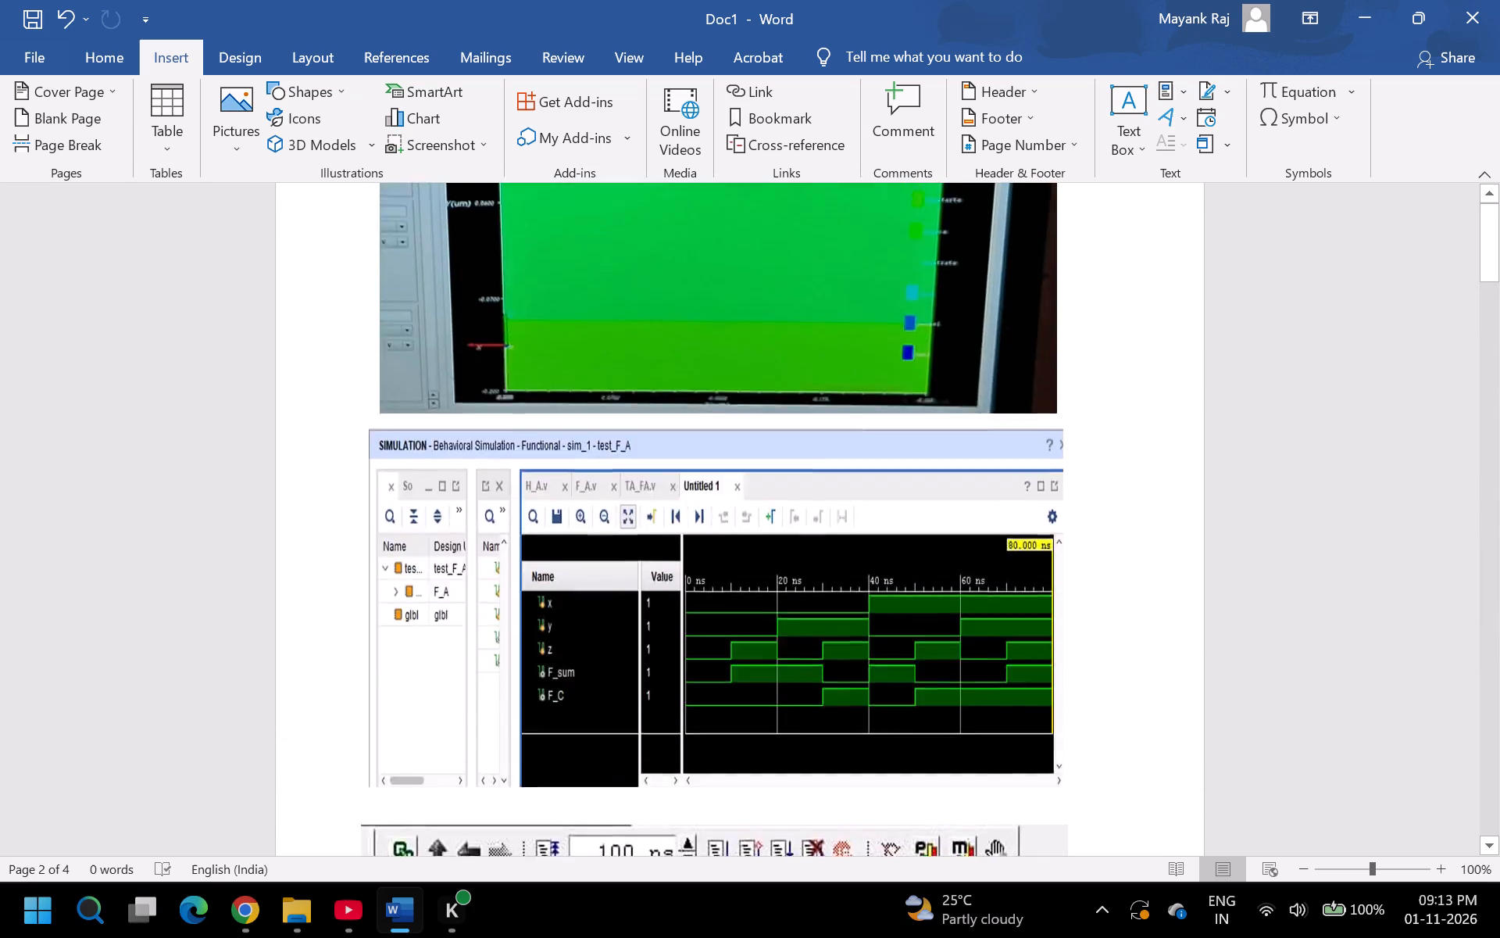
scroll(1327, 451, "up", 2)
scroll(1327, 451, "down", 5)
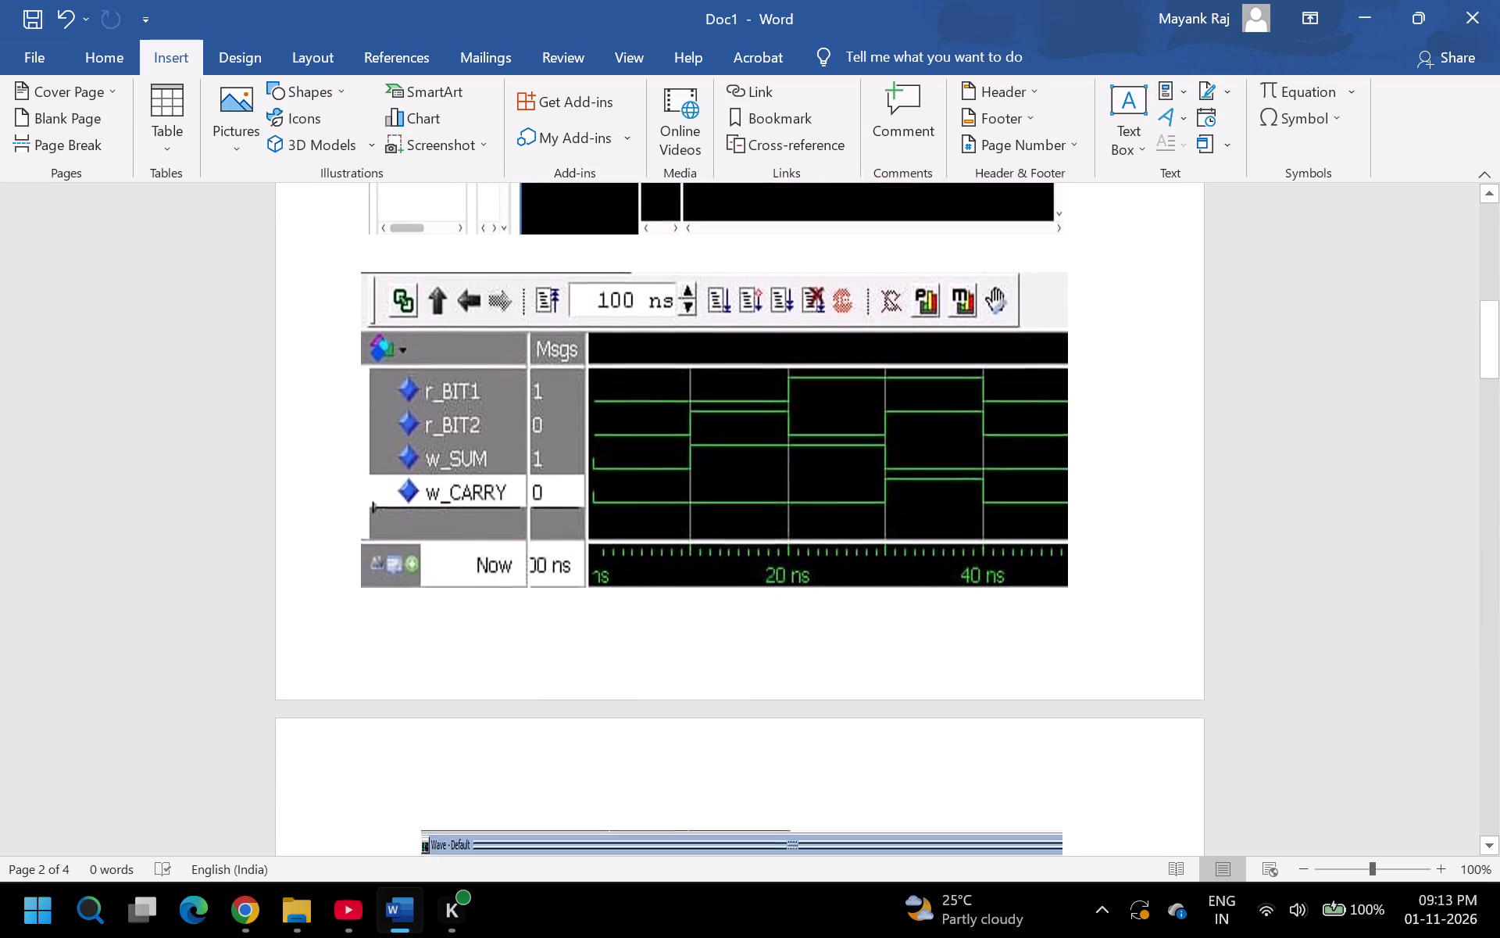
scroll(1327, 451, "down", 15)
scroll(1327, 451, "down", 6)
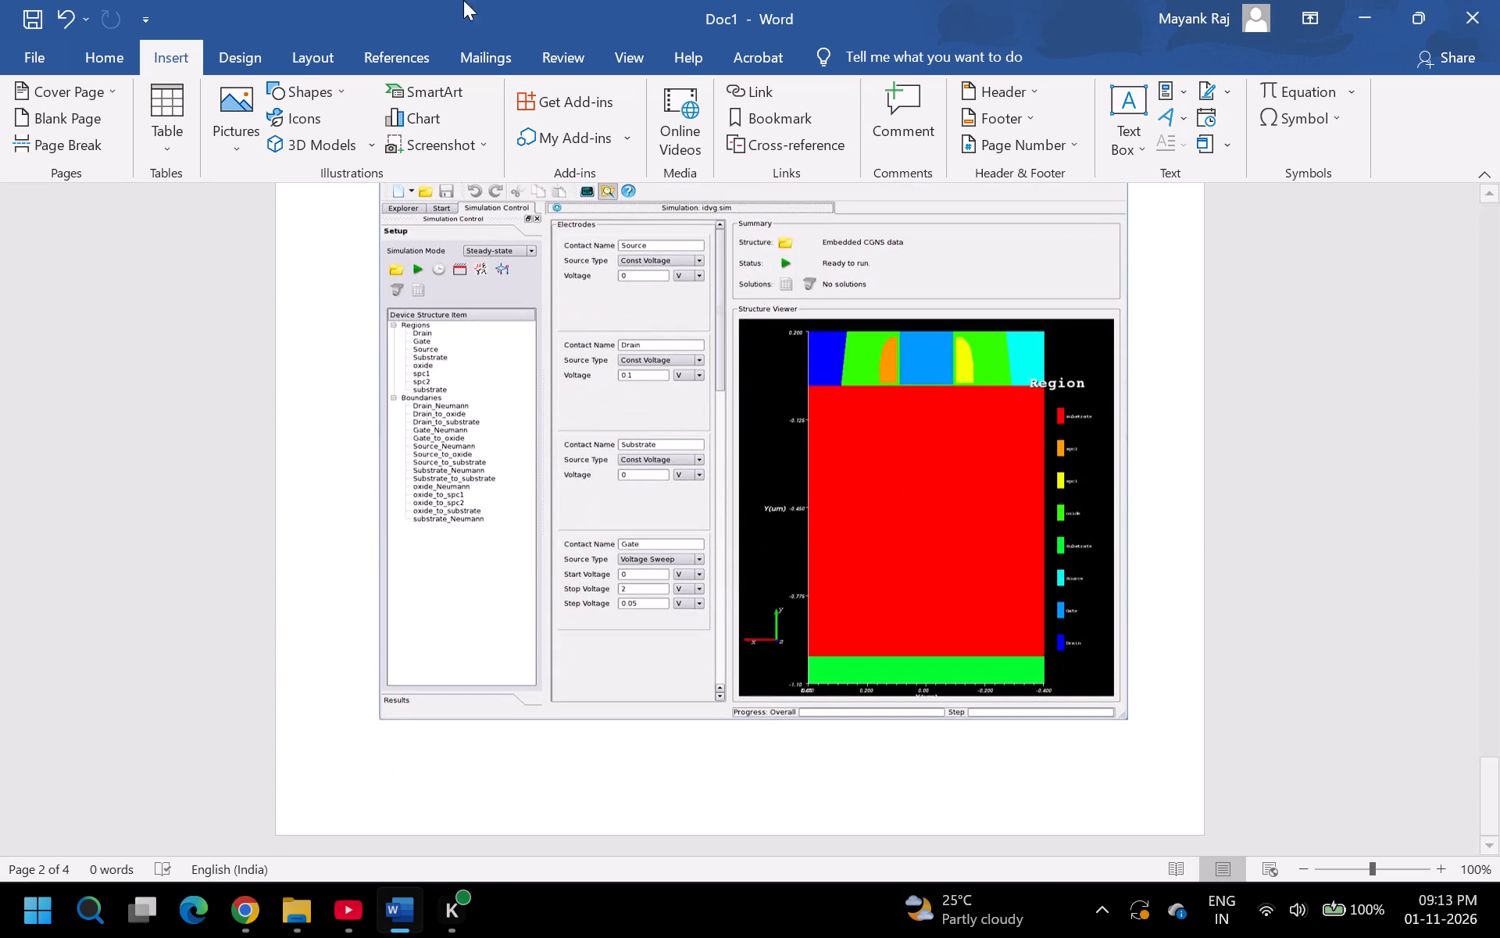
Save the finished document and close it.
left_click(33, 7)
left_click(34, 8)
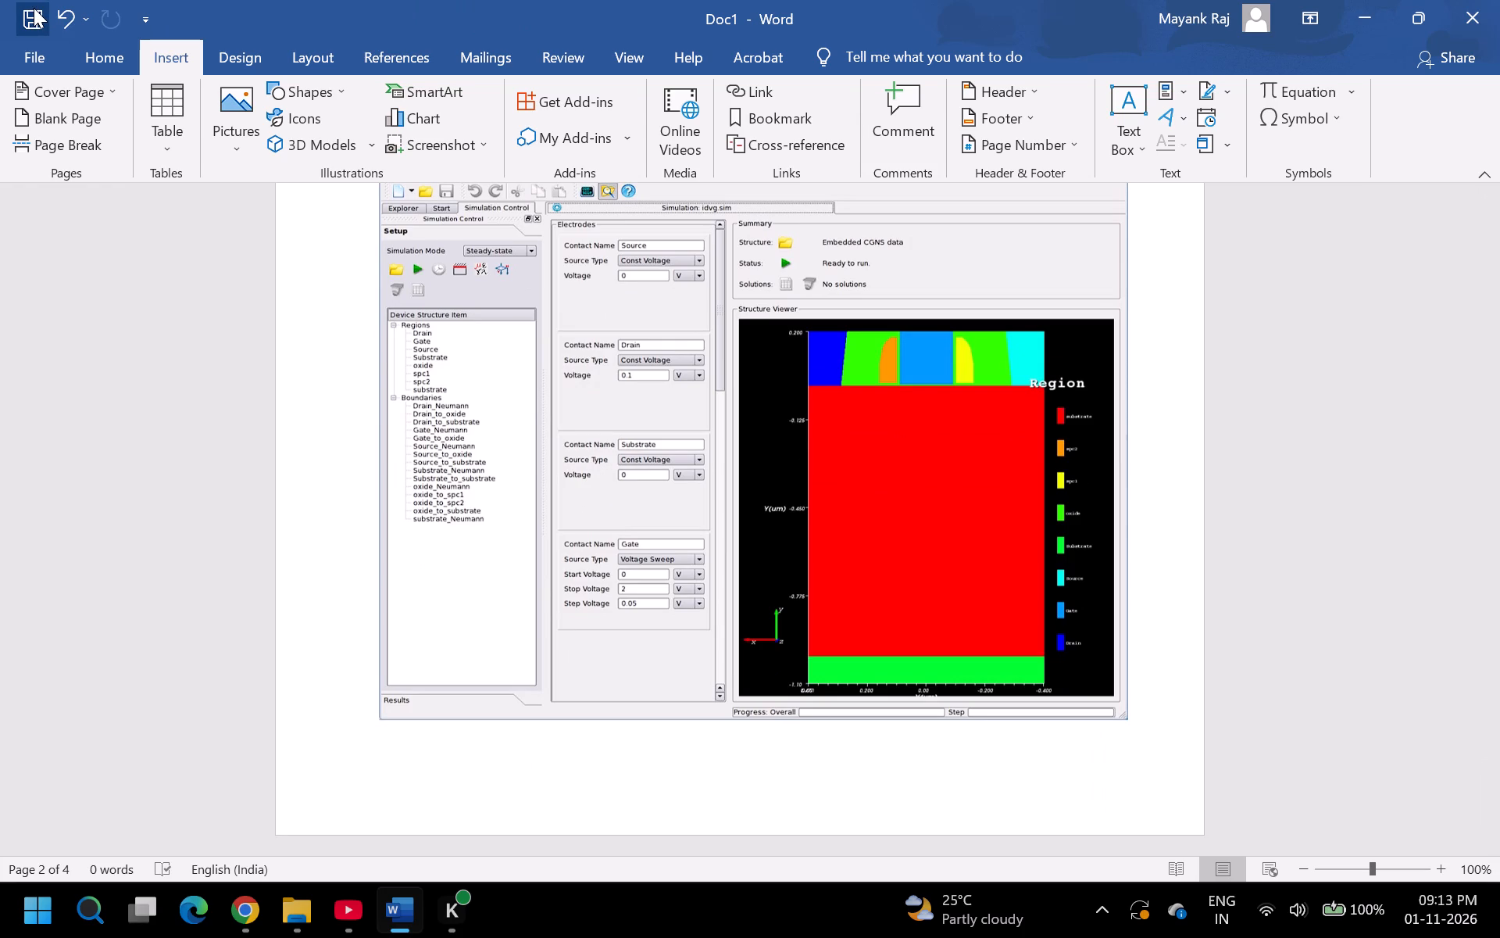
left_click(1491, 8)
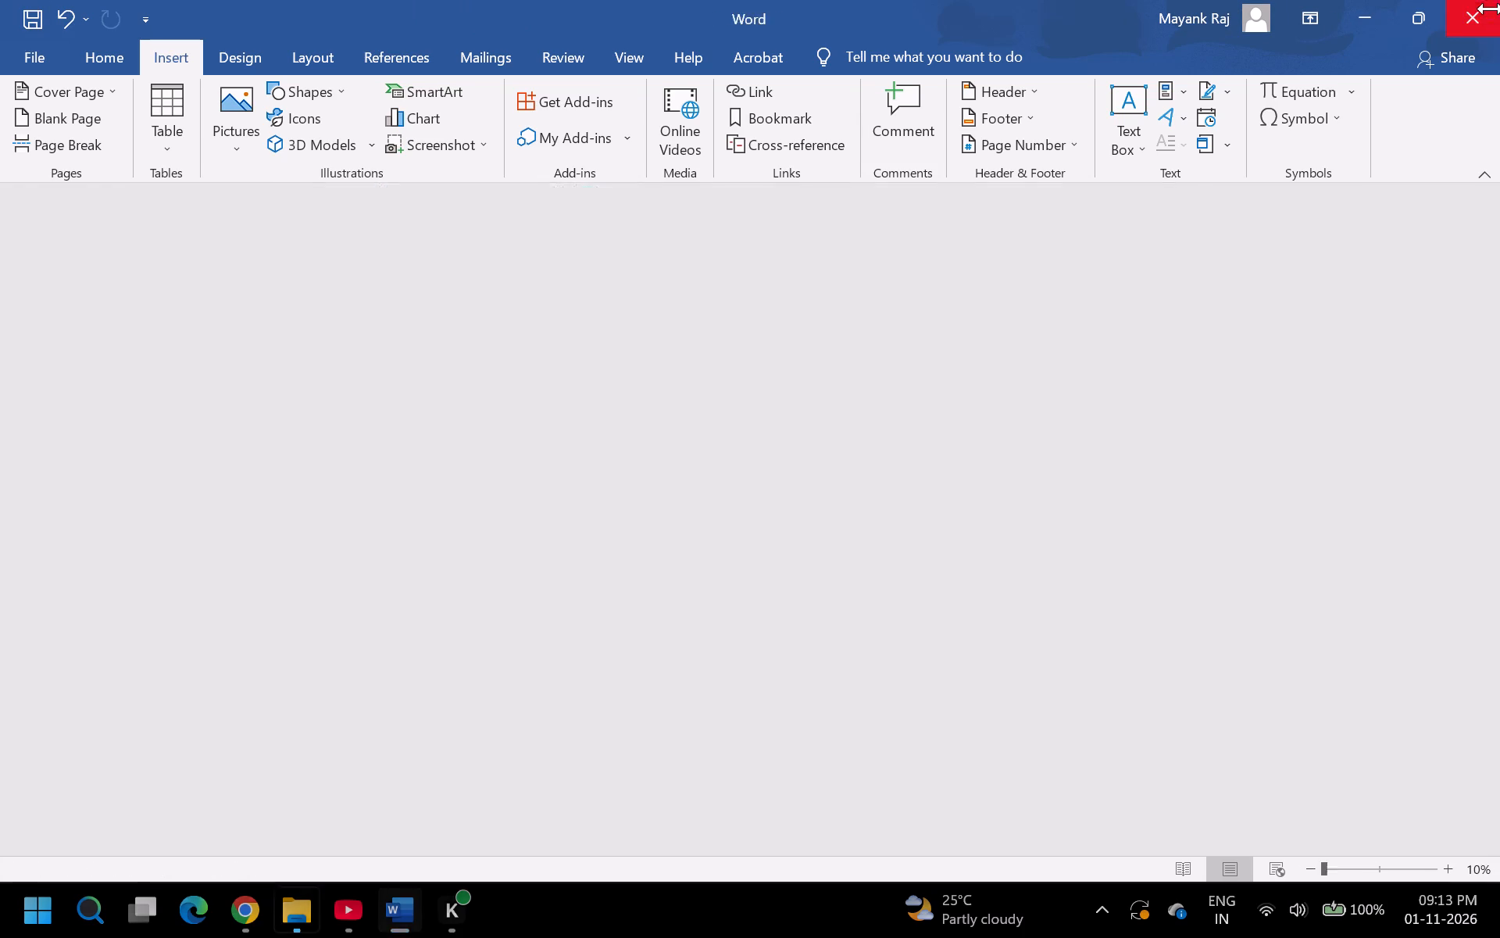
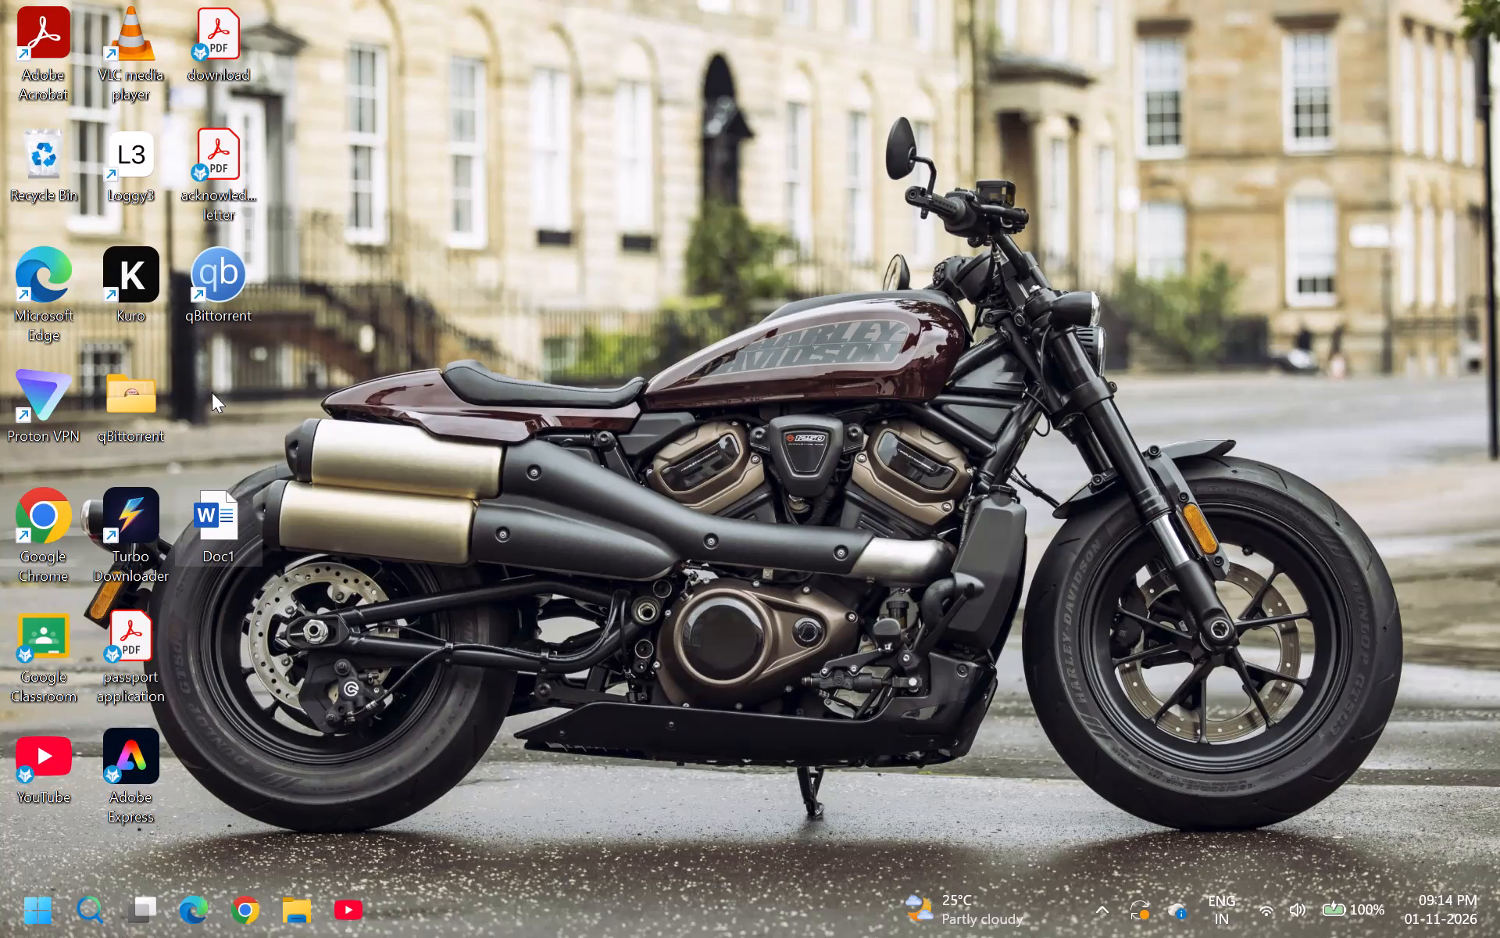
Reopen Doc1 from the desktop in Word, check the waveforms, MOSFET graphs and structure-viewer pictures on all pages, and close it.
double_click(220, 517)
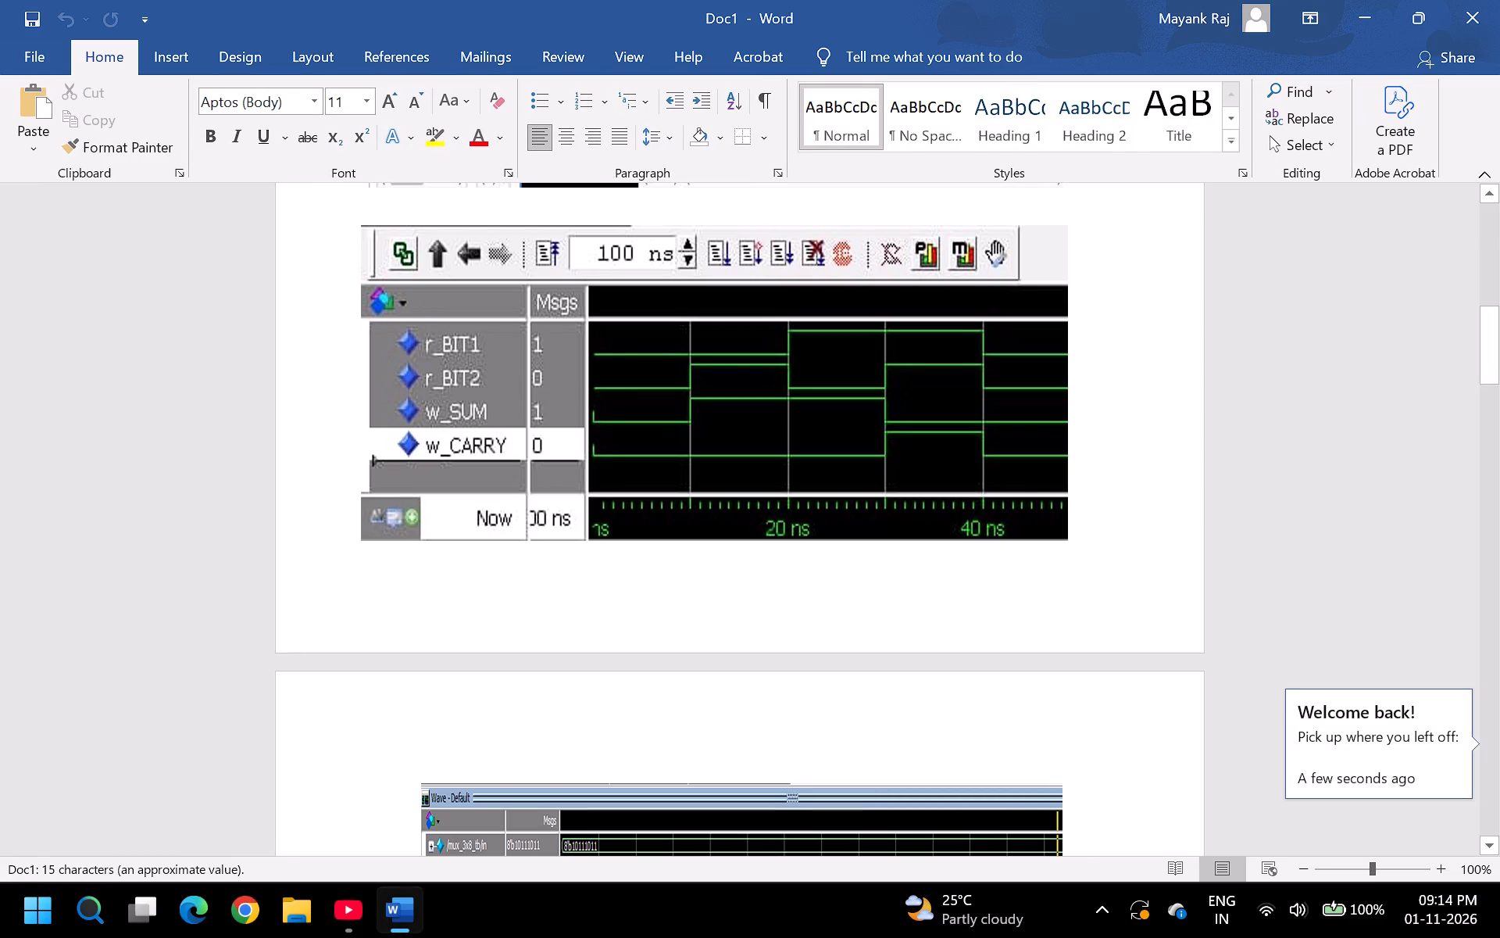
left_click_drag(1495, 348, 1499, 260)
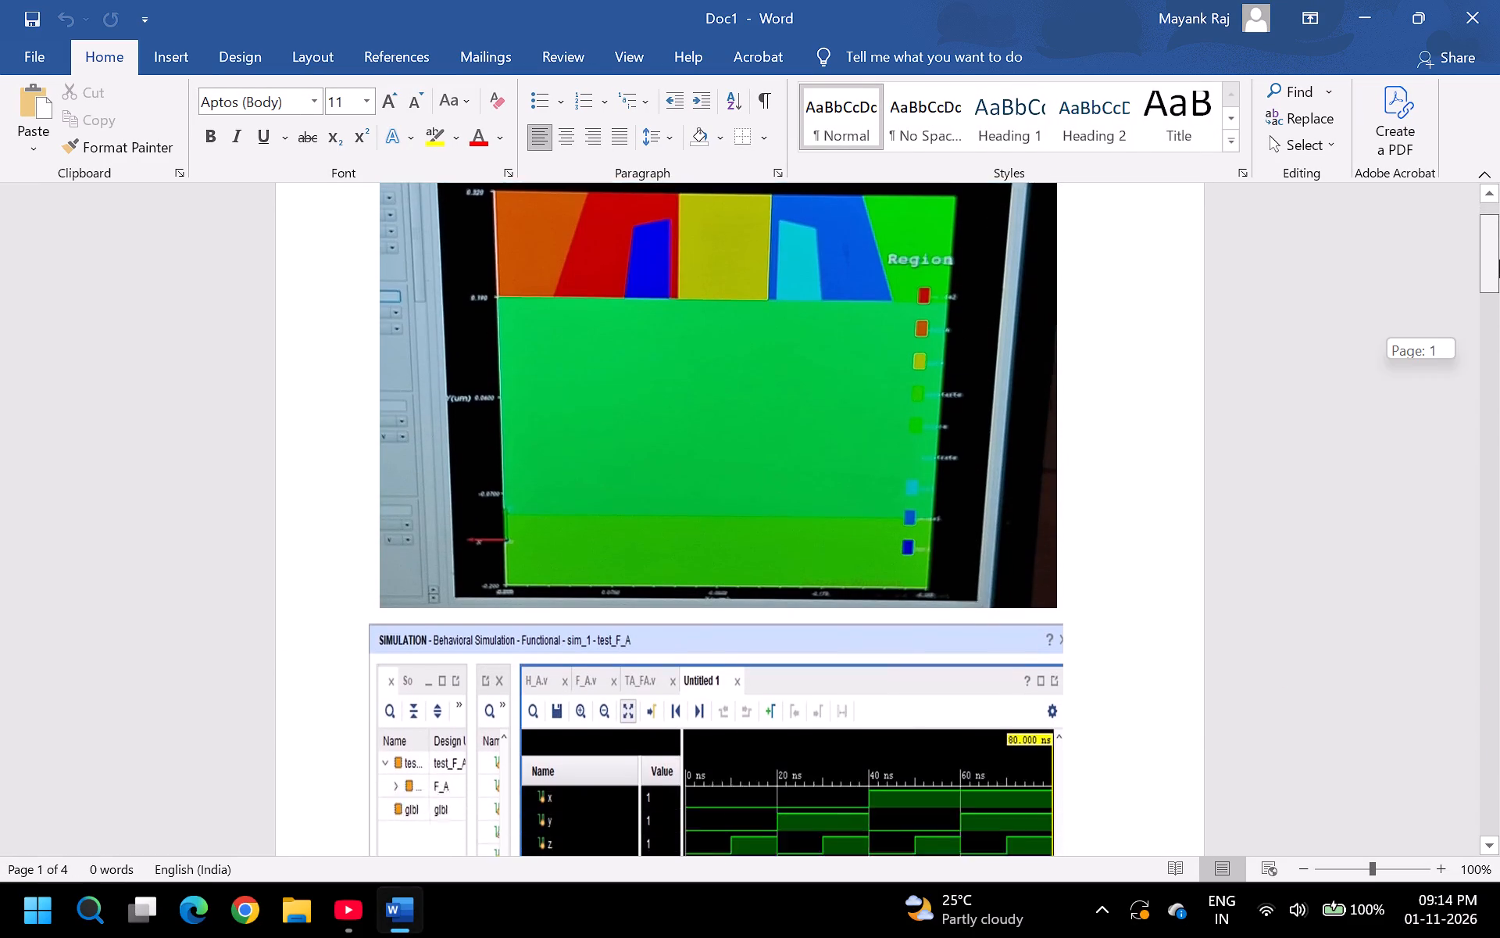
left_click_drag(1499, 260, 1499, 586)
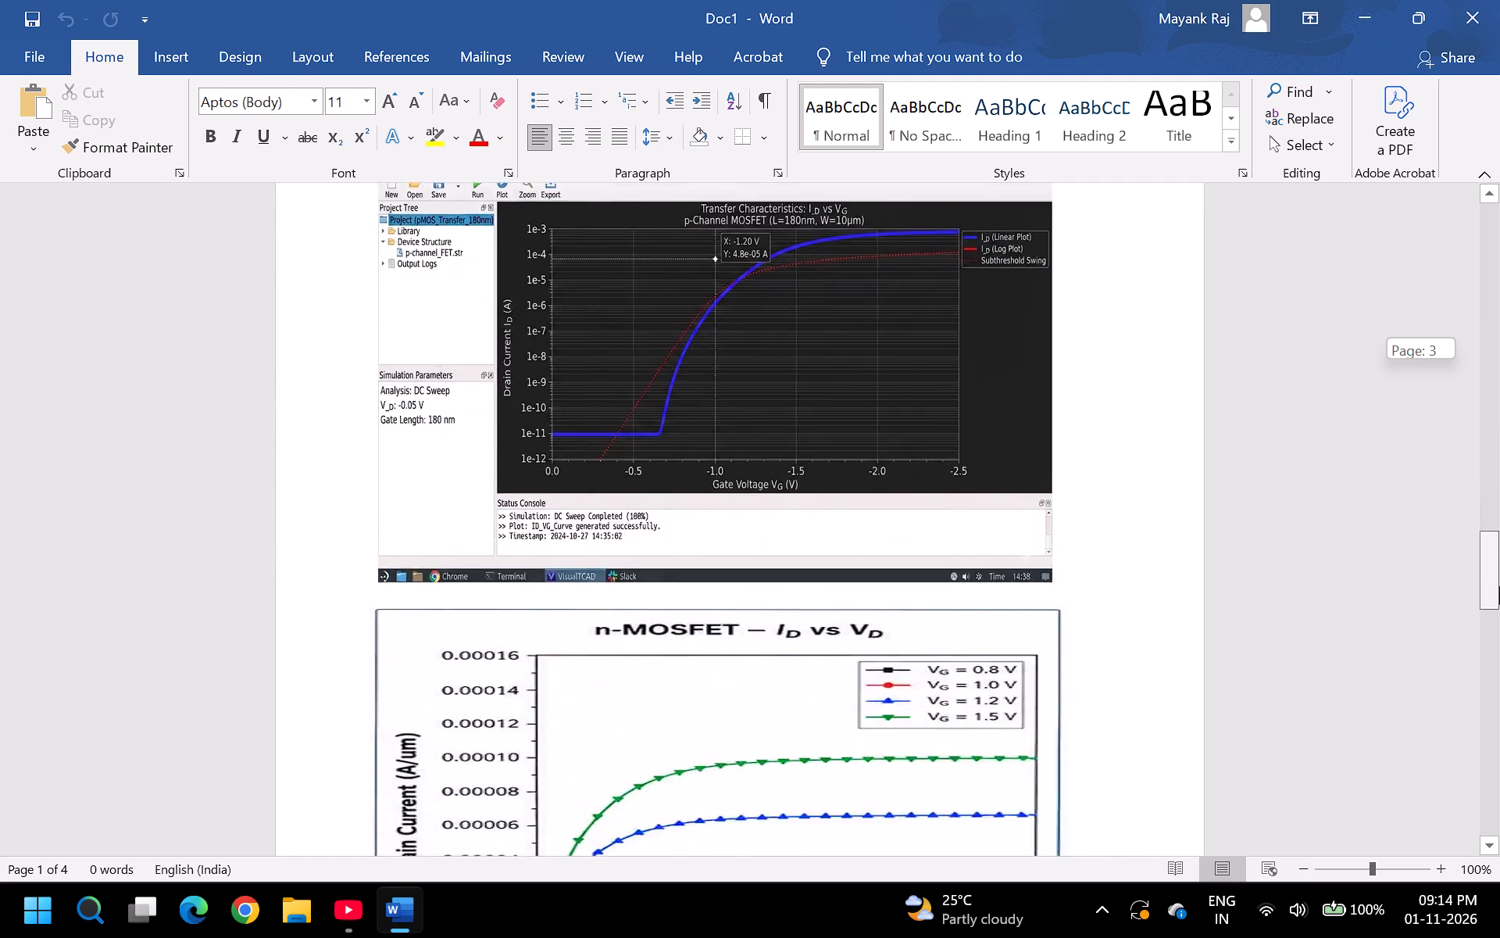
left_click_drag(1499, 586, 1493, 836)
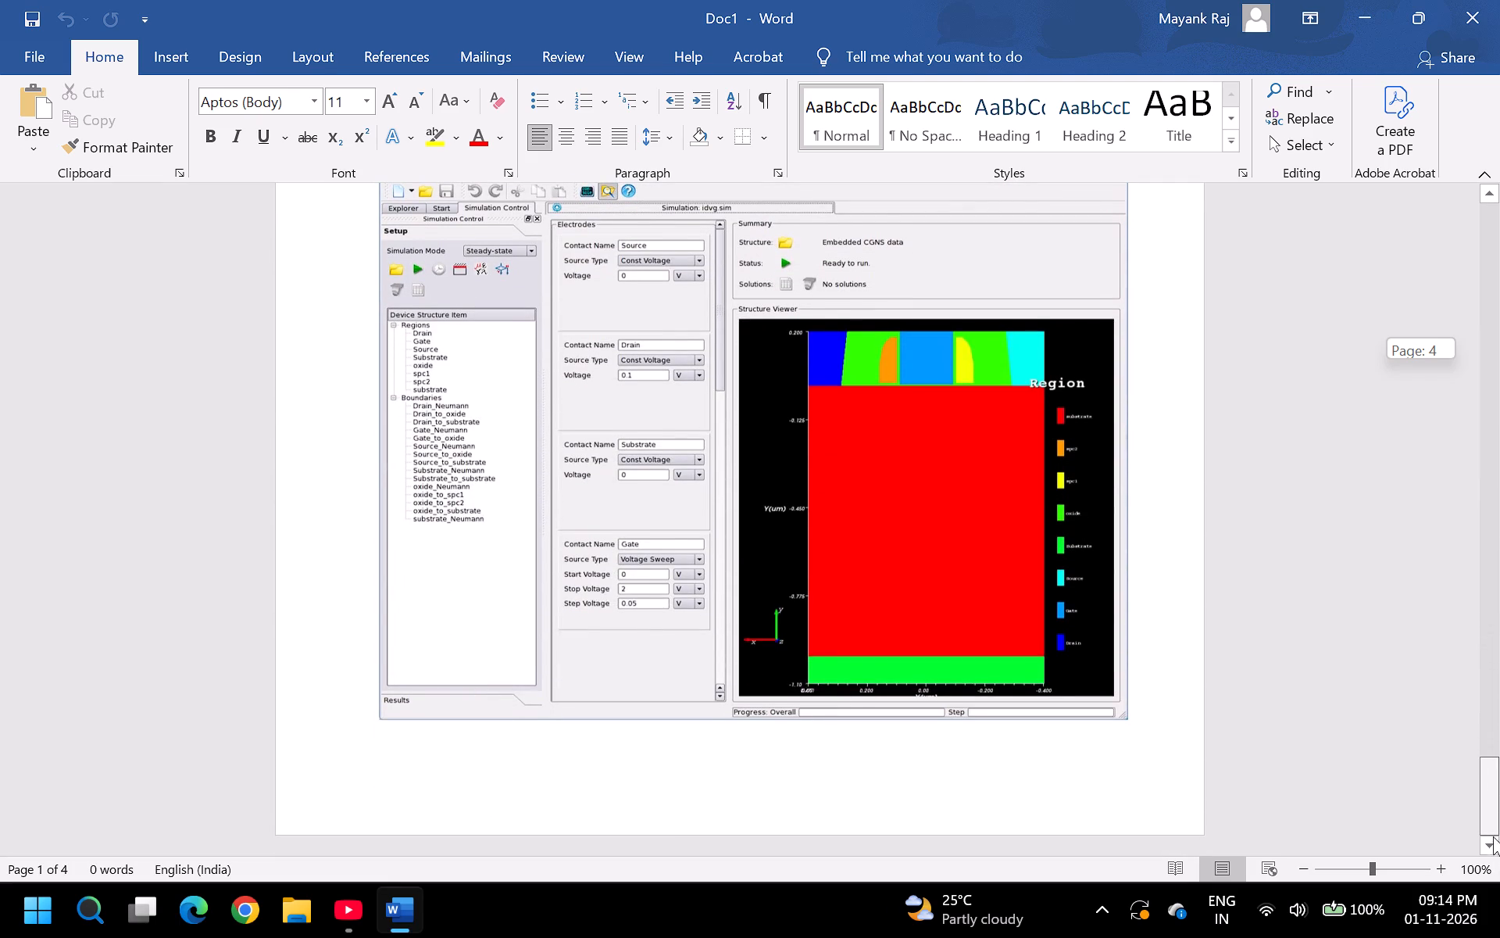
left_click_drag(1493, 836, 1447, 376)
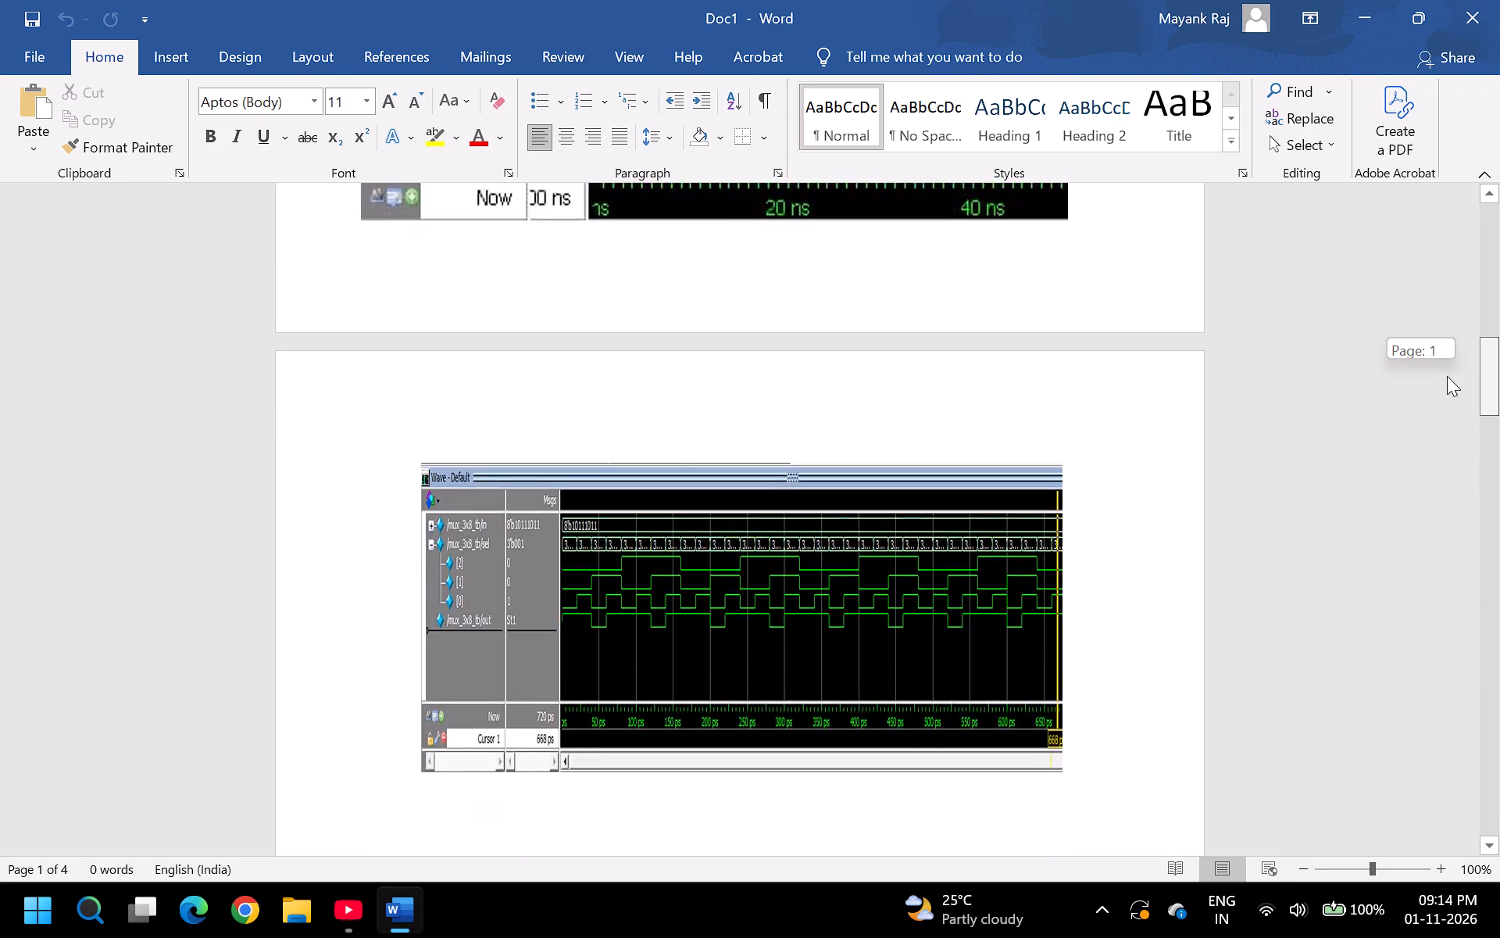
left_click_drag(1447, 376, 1452, 345)
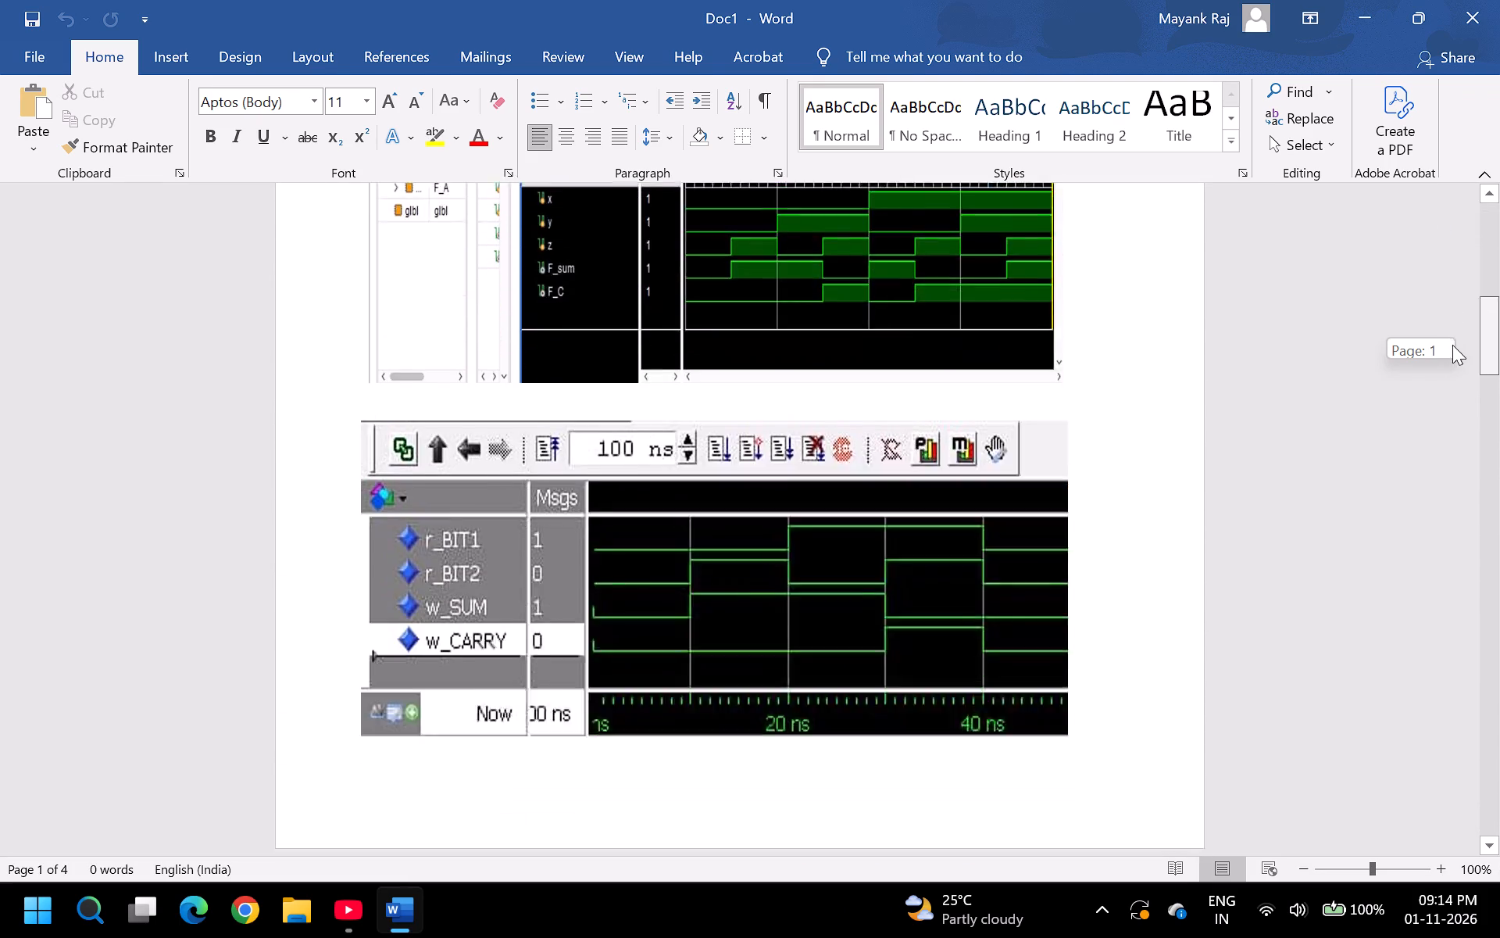
left_click_drag(1452, 345, 1471, 563)
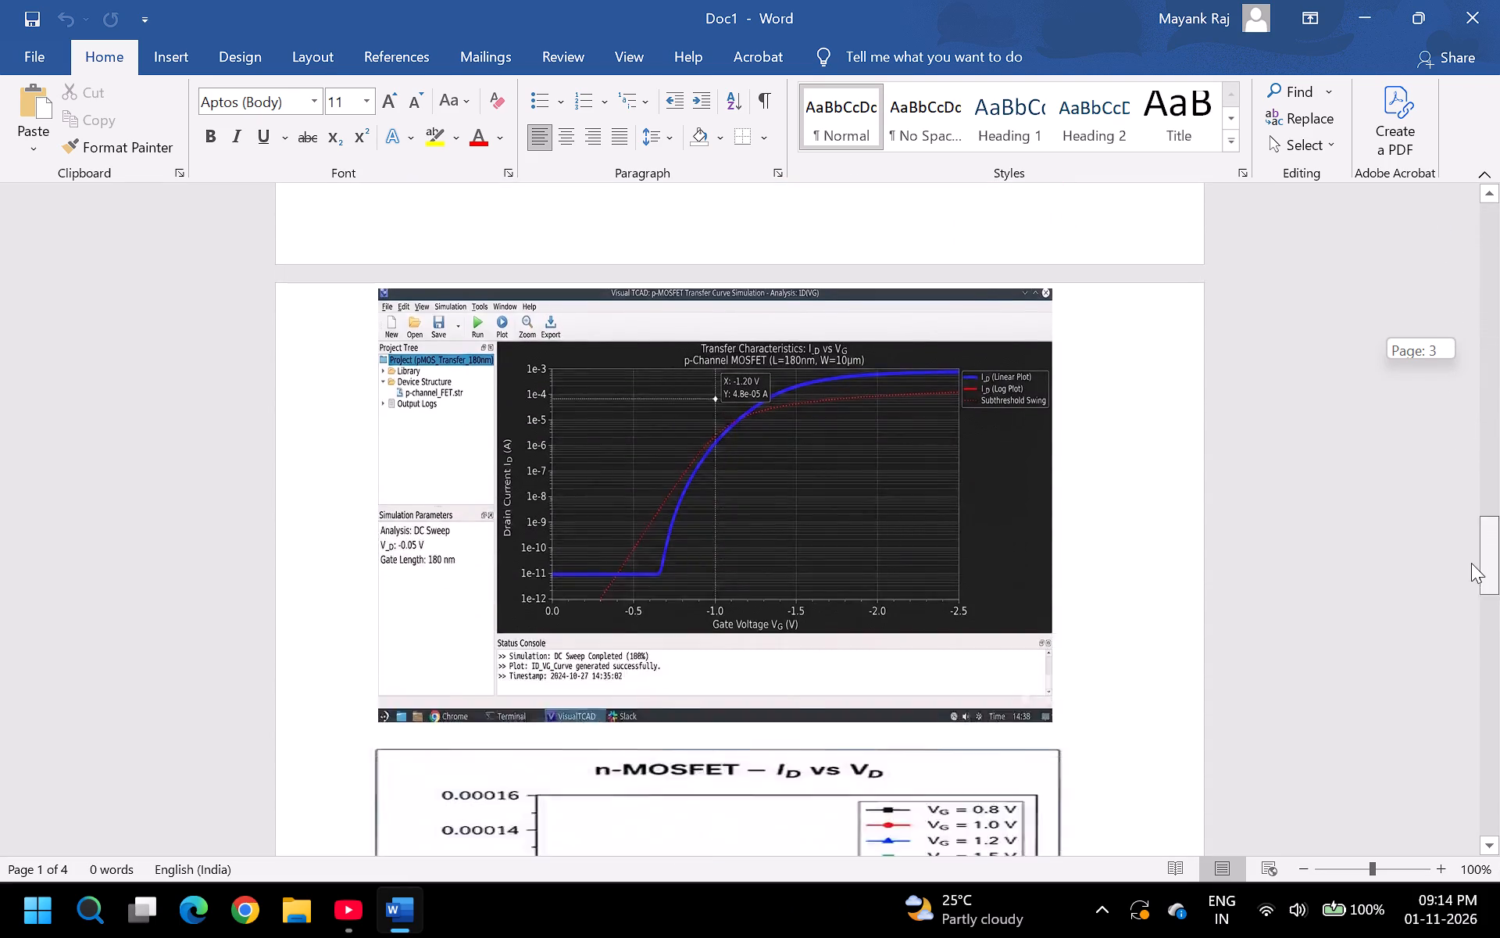
left_click_drag(1471, 563, 1439, 814)
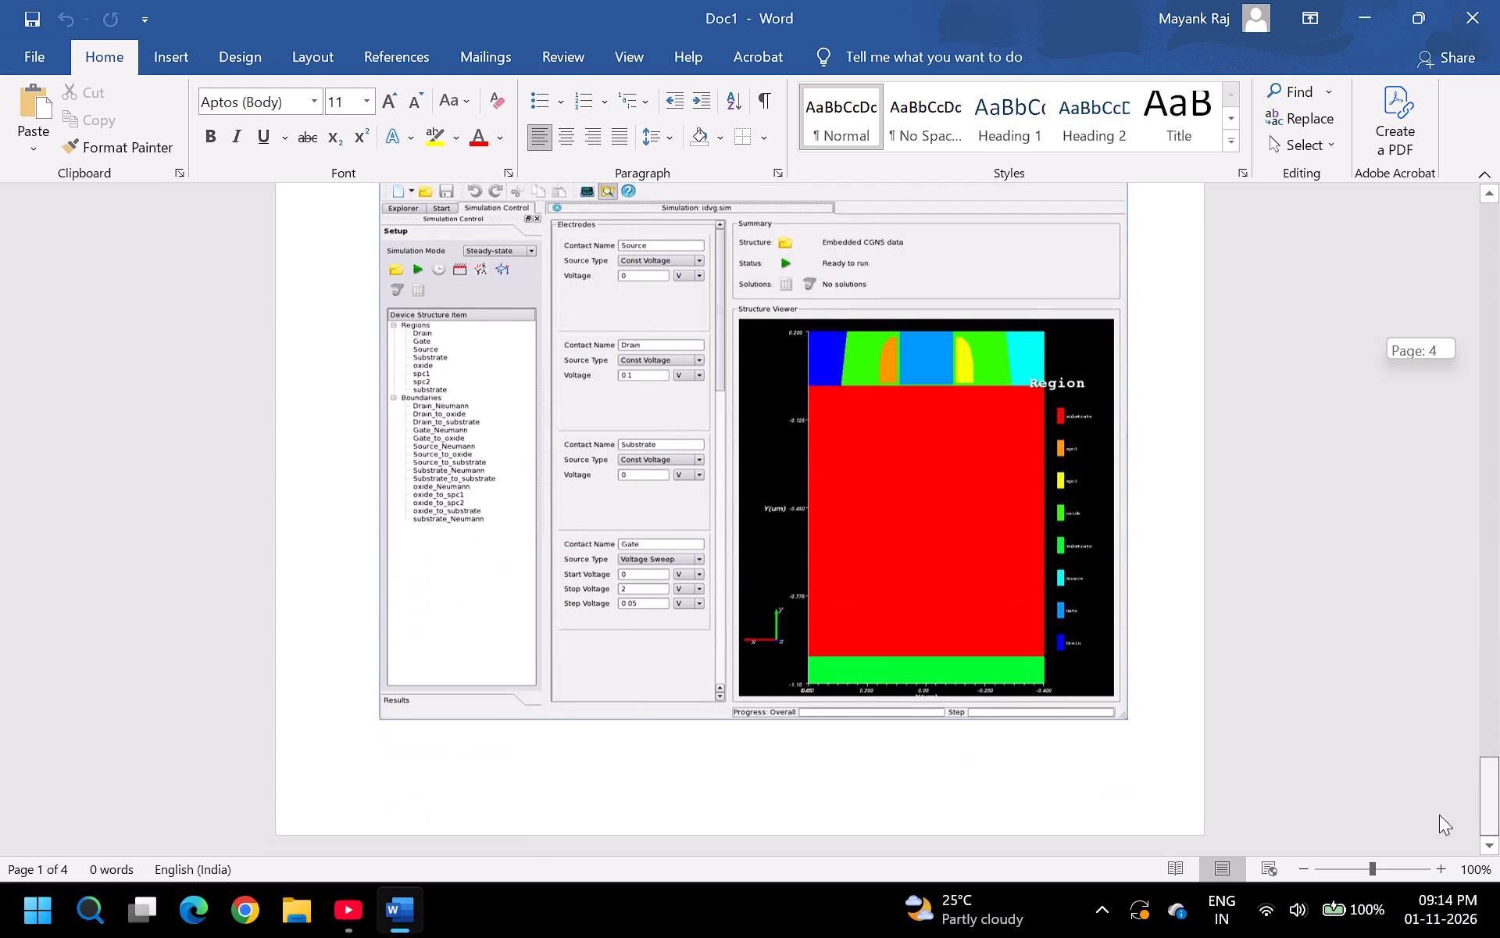
left_click_drag(1439, 814, 1388, 392)
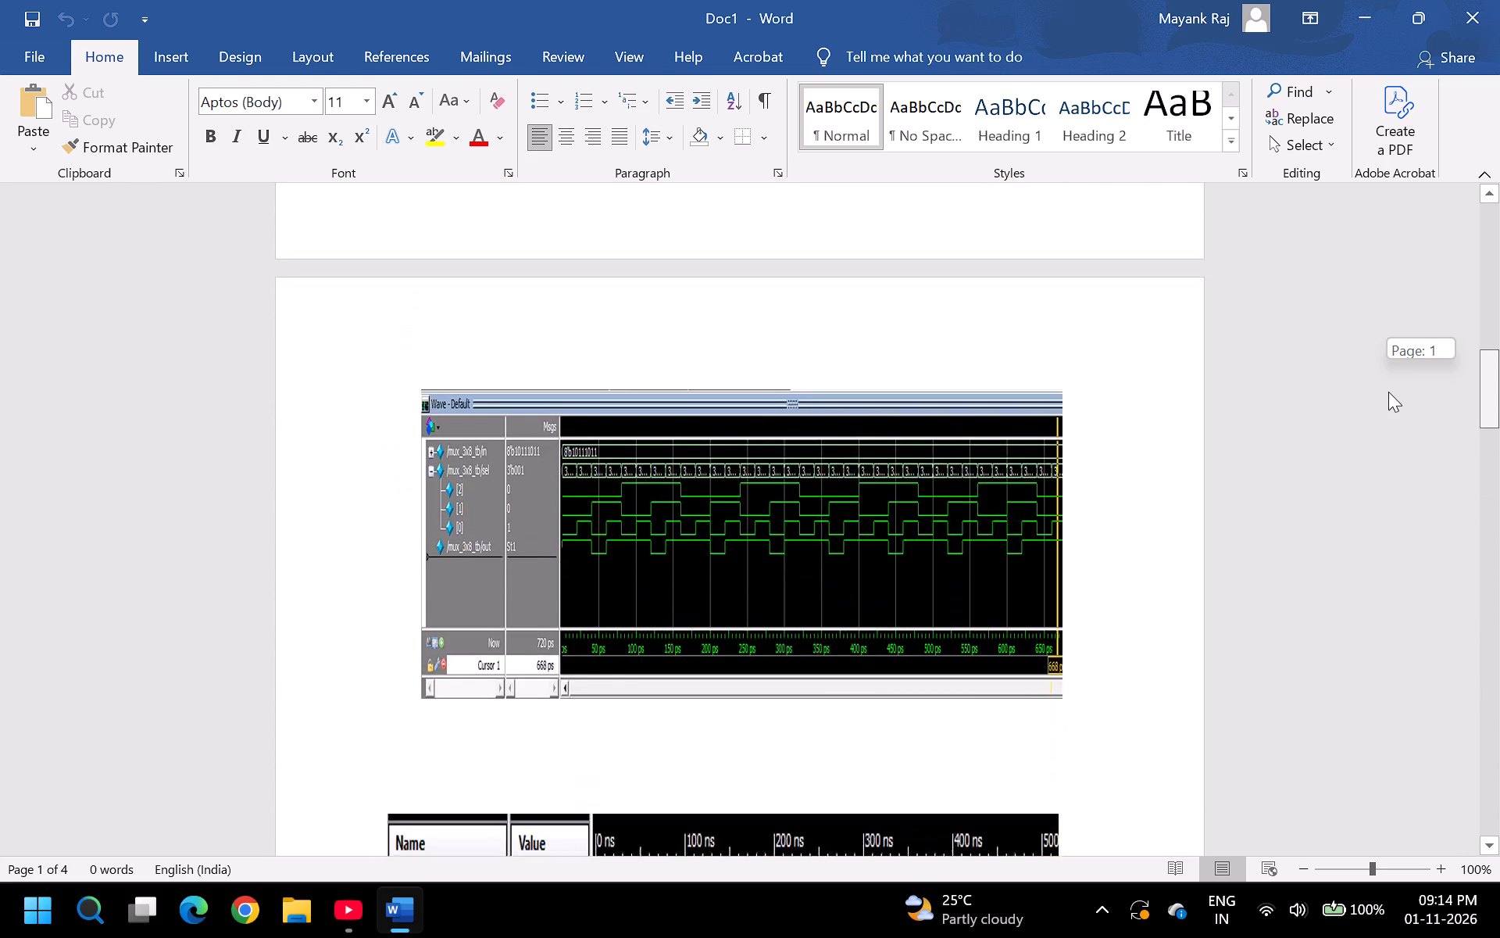
left_click_drag(1388, 392, 1362, 209)
scroll(1163, 548, "down", 17)
scroll(1118, 532, "down", 13)
scroll(1118, 532, "down", 16)
scroll(1118, 532, "down", 14)
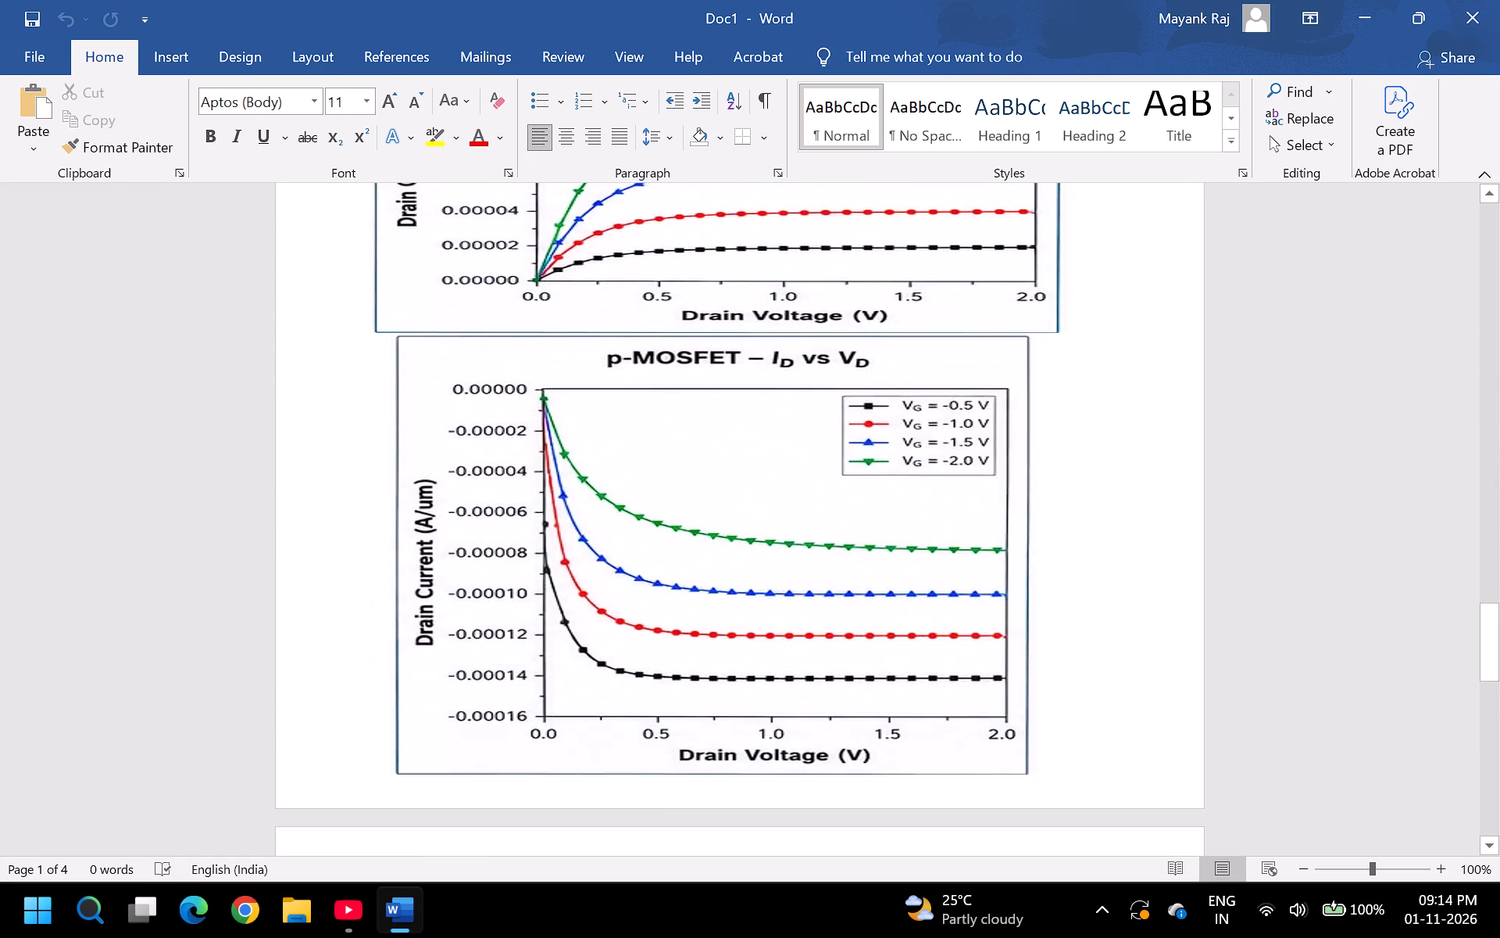
left_click(1496, 0)
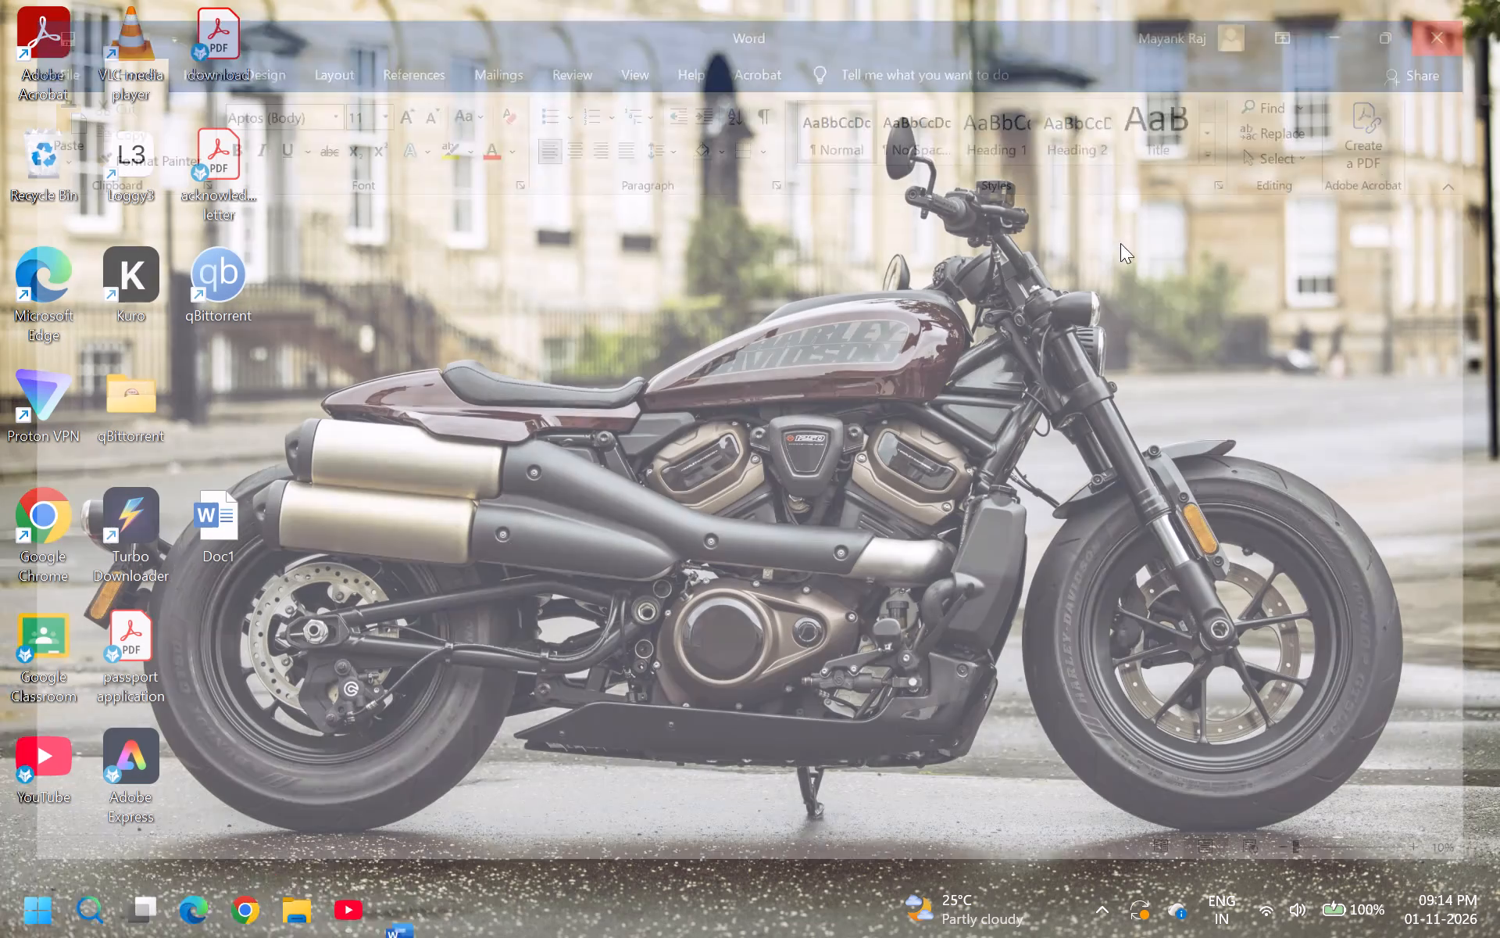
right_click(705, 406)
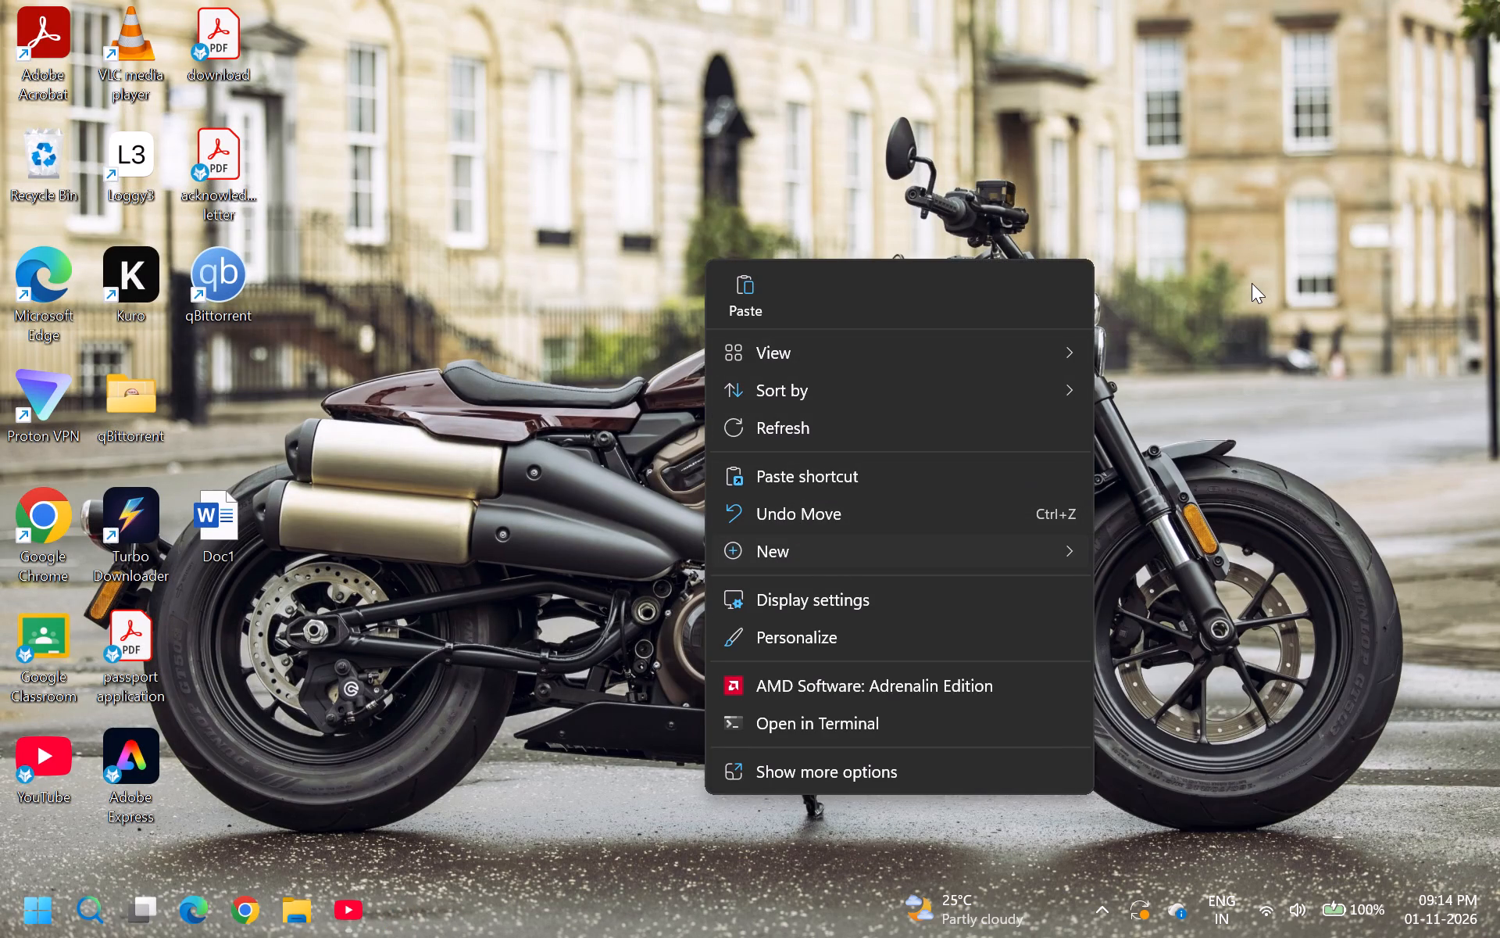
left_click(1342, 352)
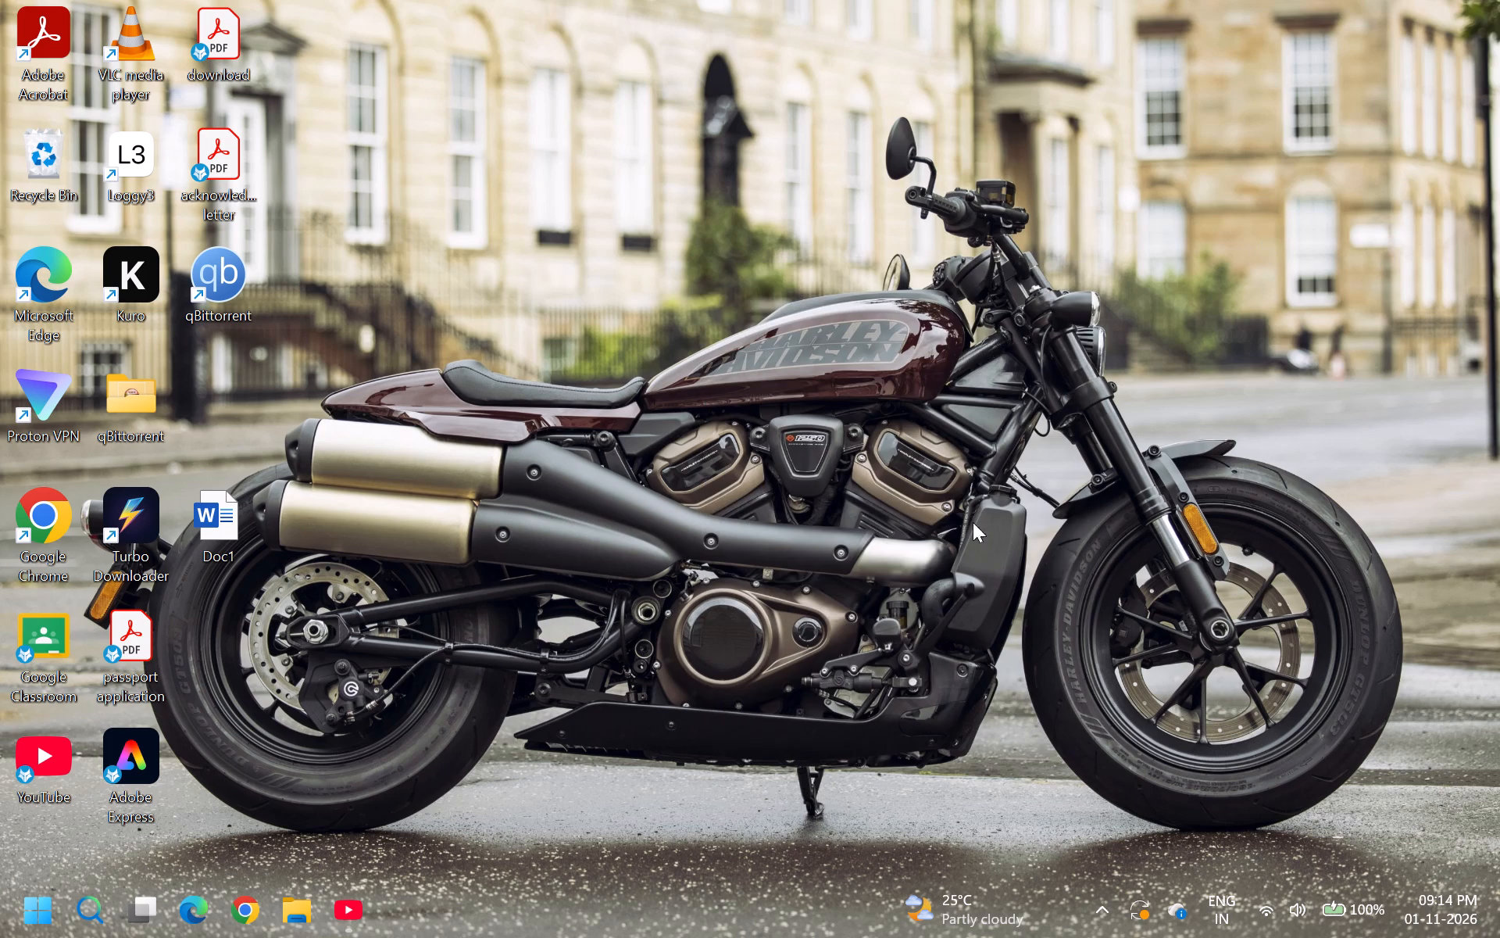
Update and shut down the computer.
left_click(53, 916)
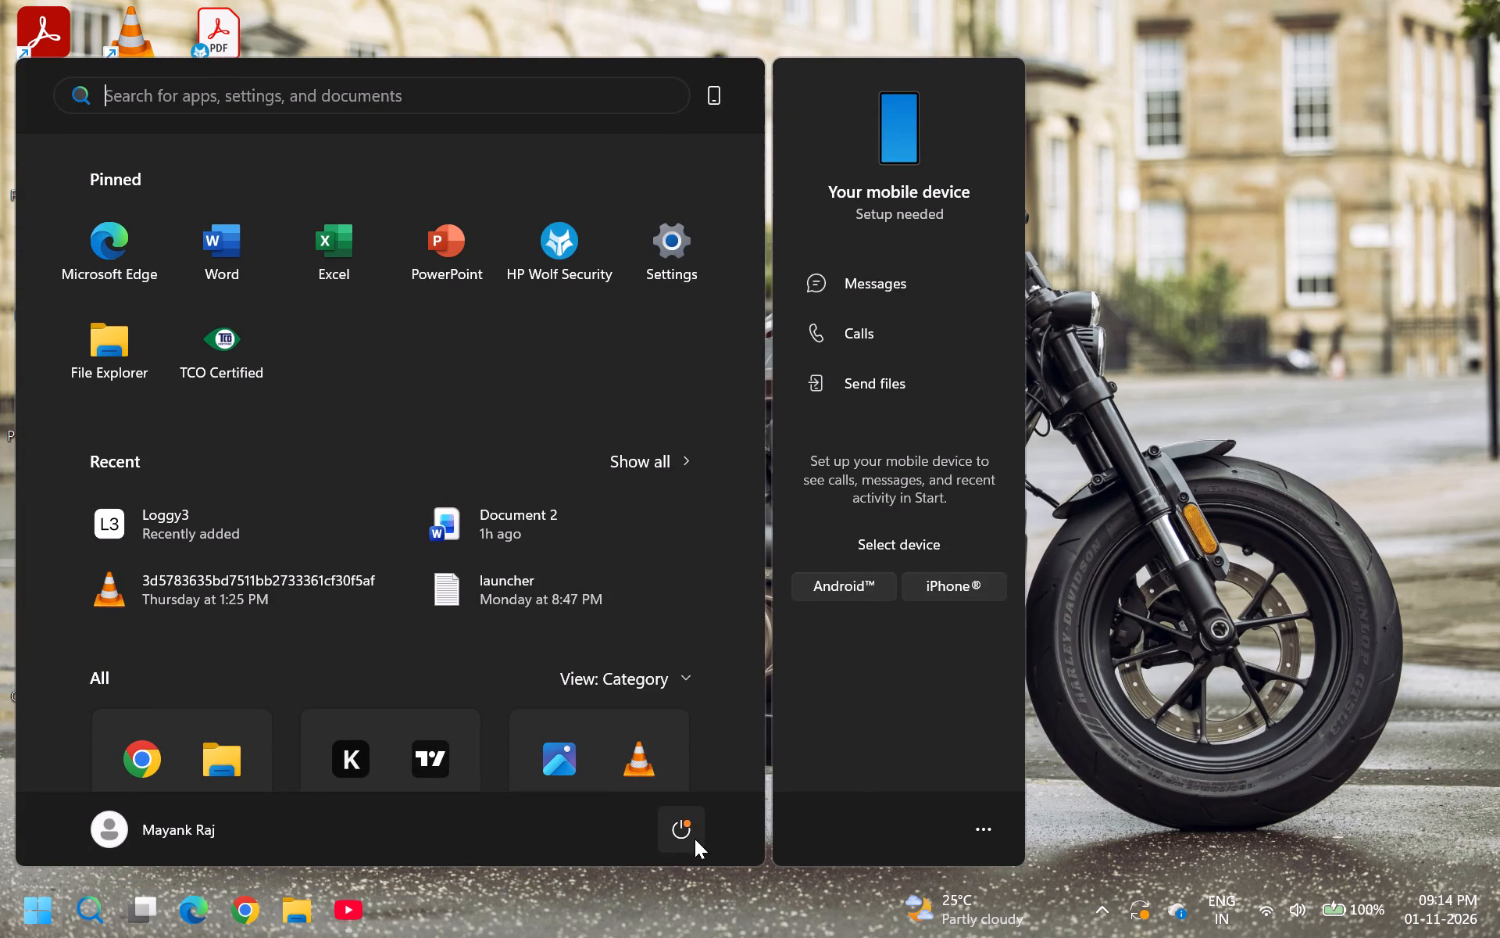
left_click(690, 832)
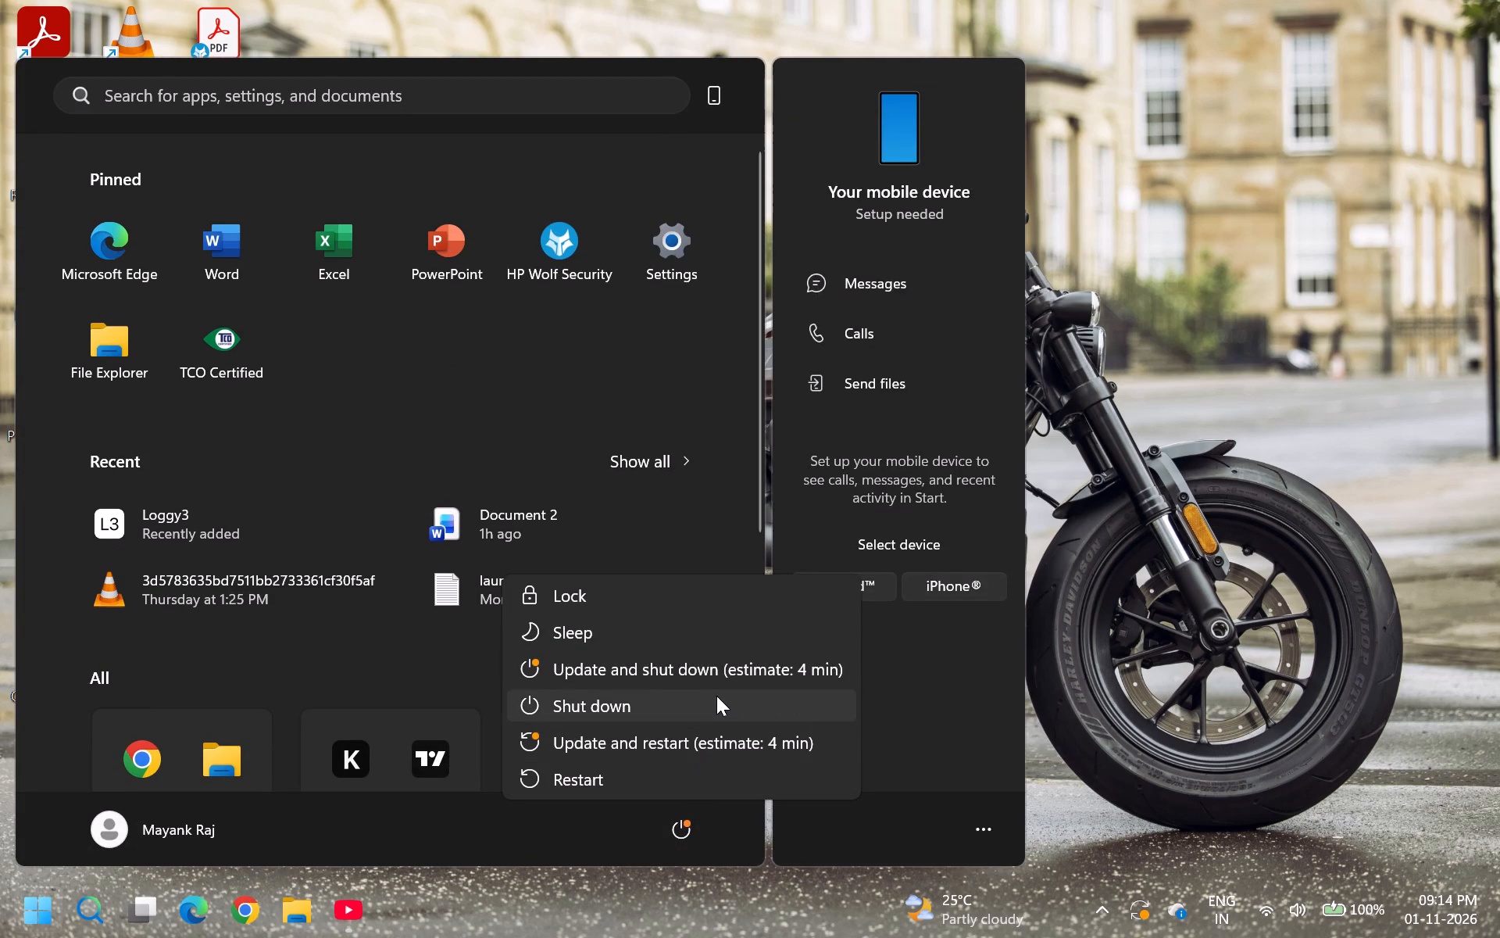
left_click(723, 680)
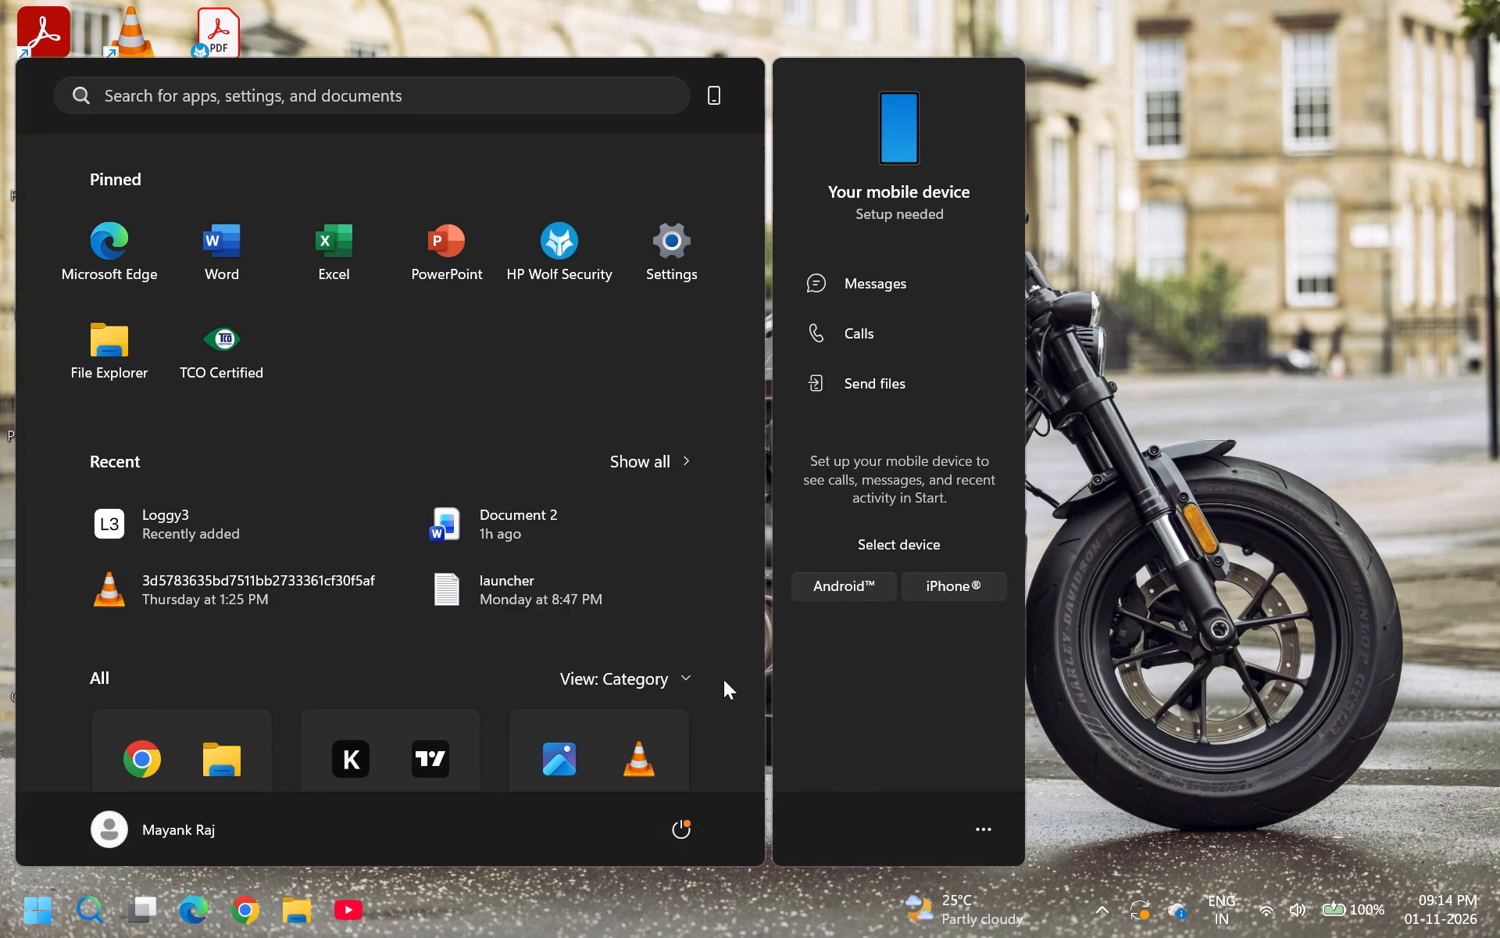